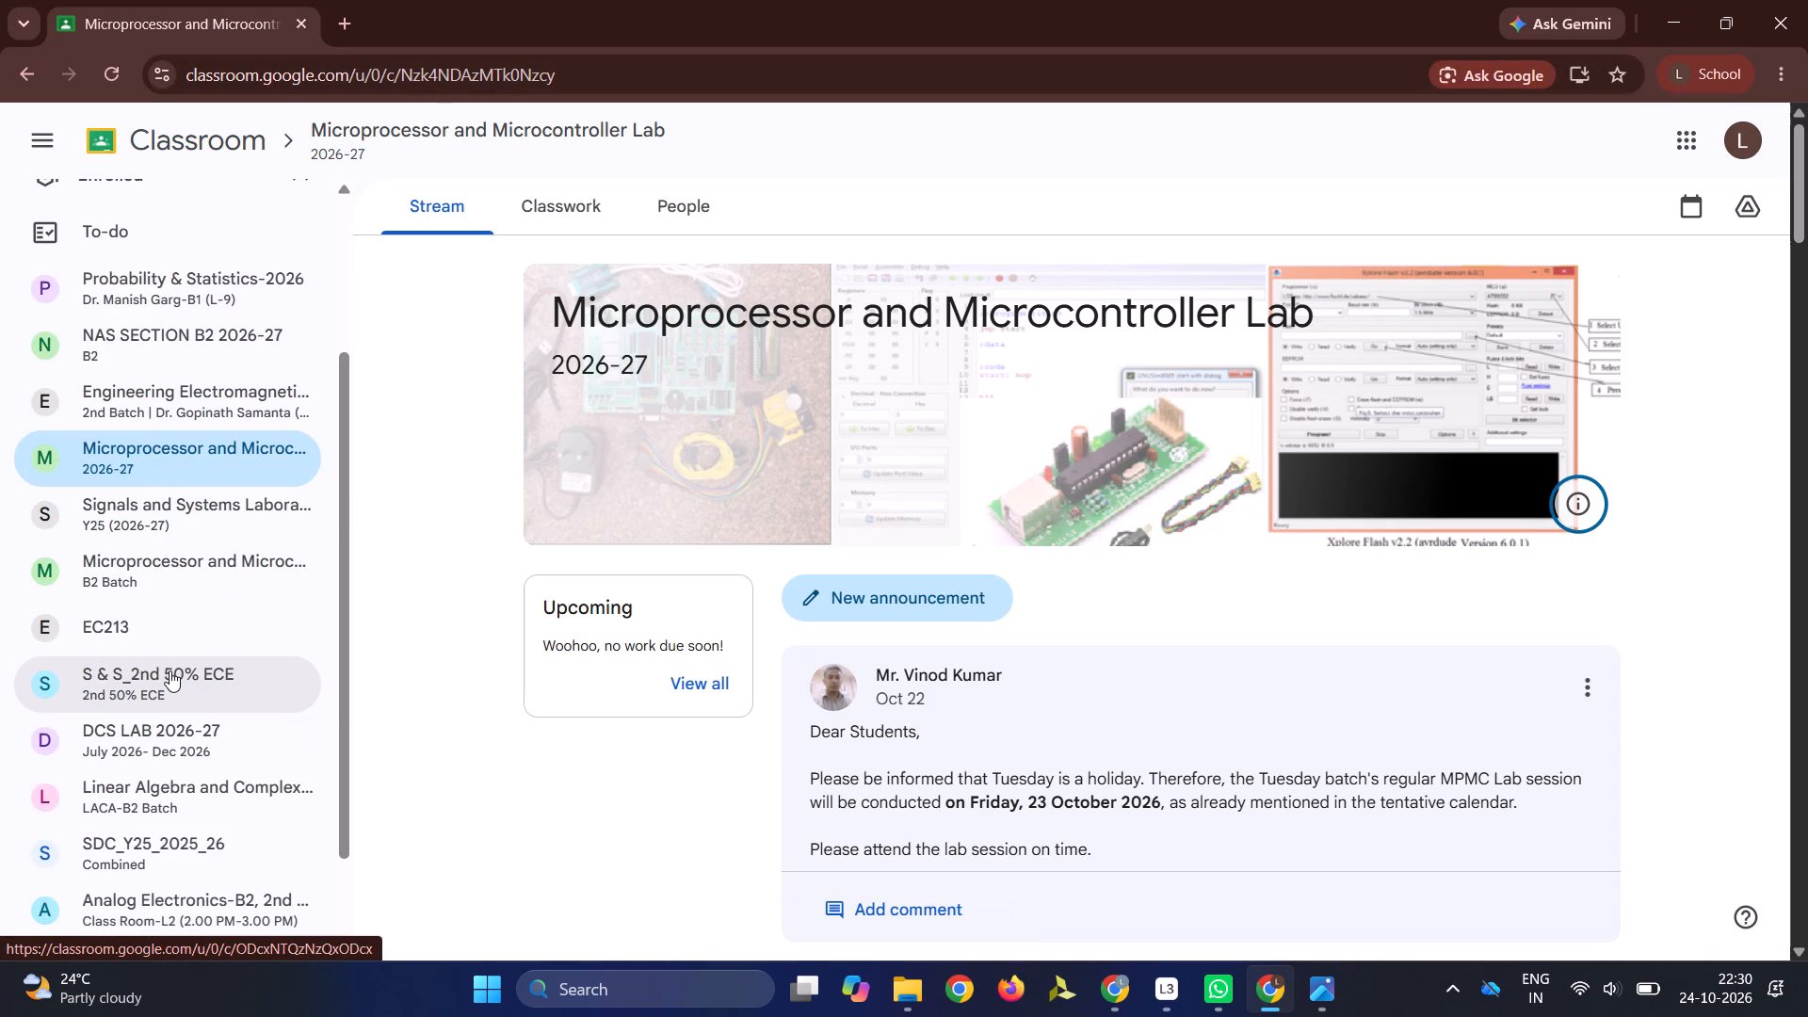
left_click(169, 749)
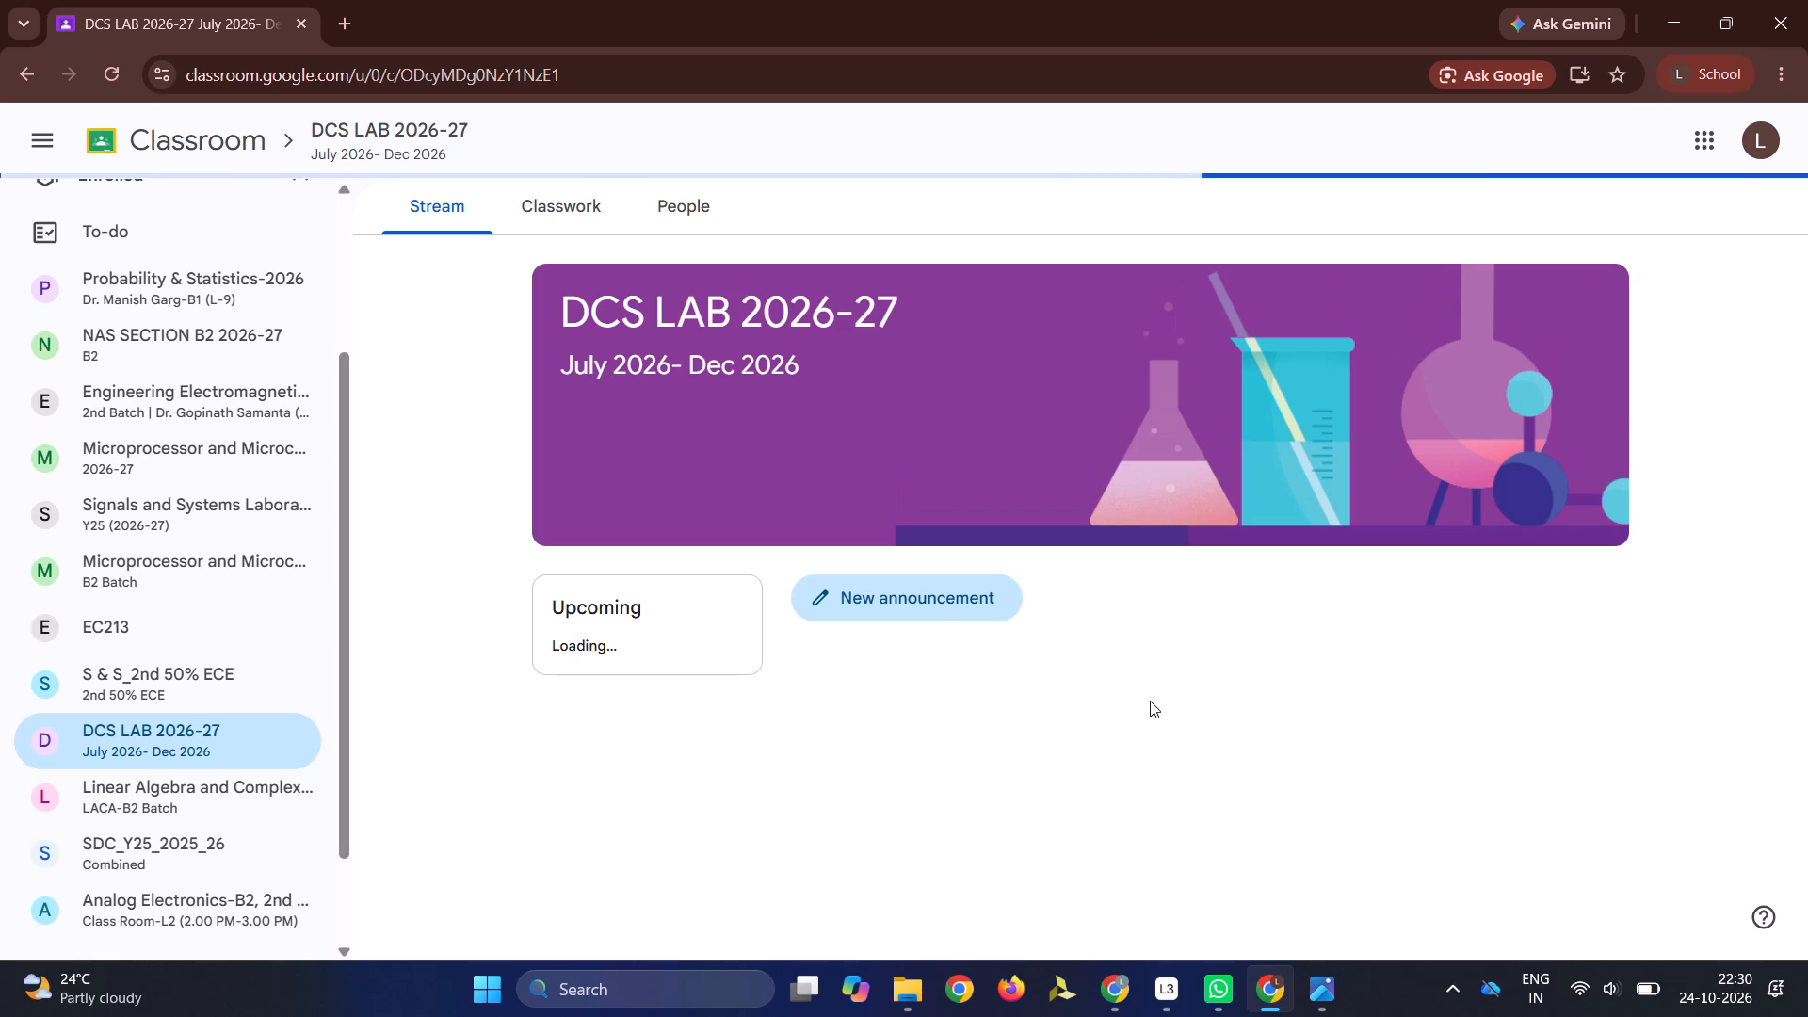
Go through the DCS LAB 2026-27 stream posts on Experiments 7 and 8 and open the Experiment-7 Manual attachment.
scroll(1149, 665, "down", 2)
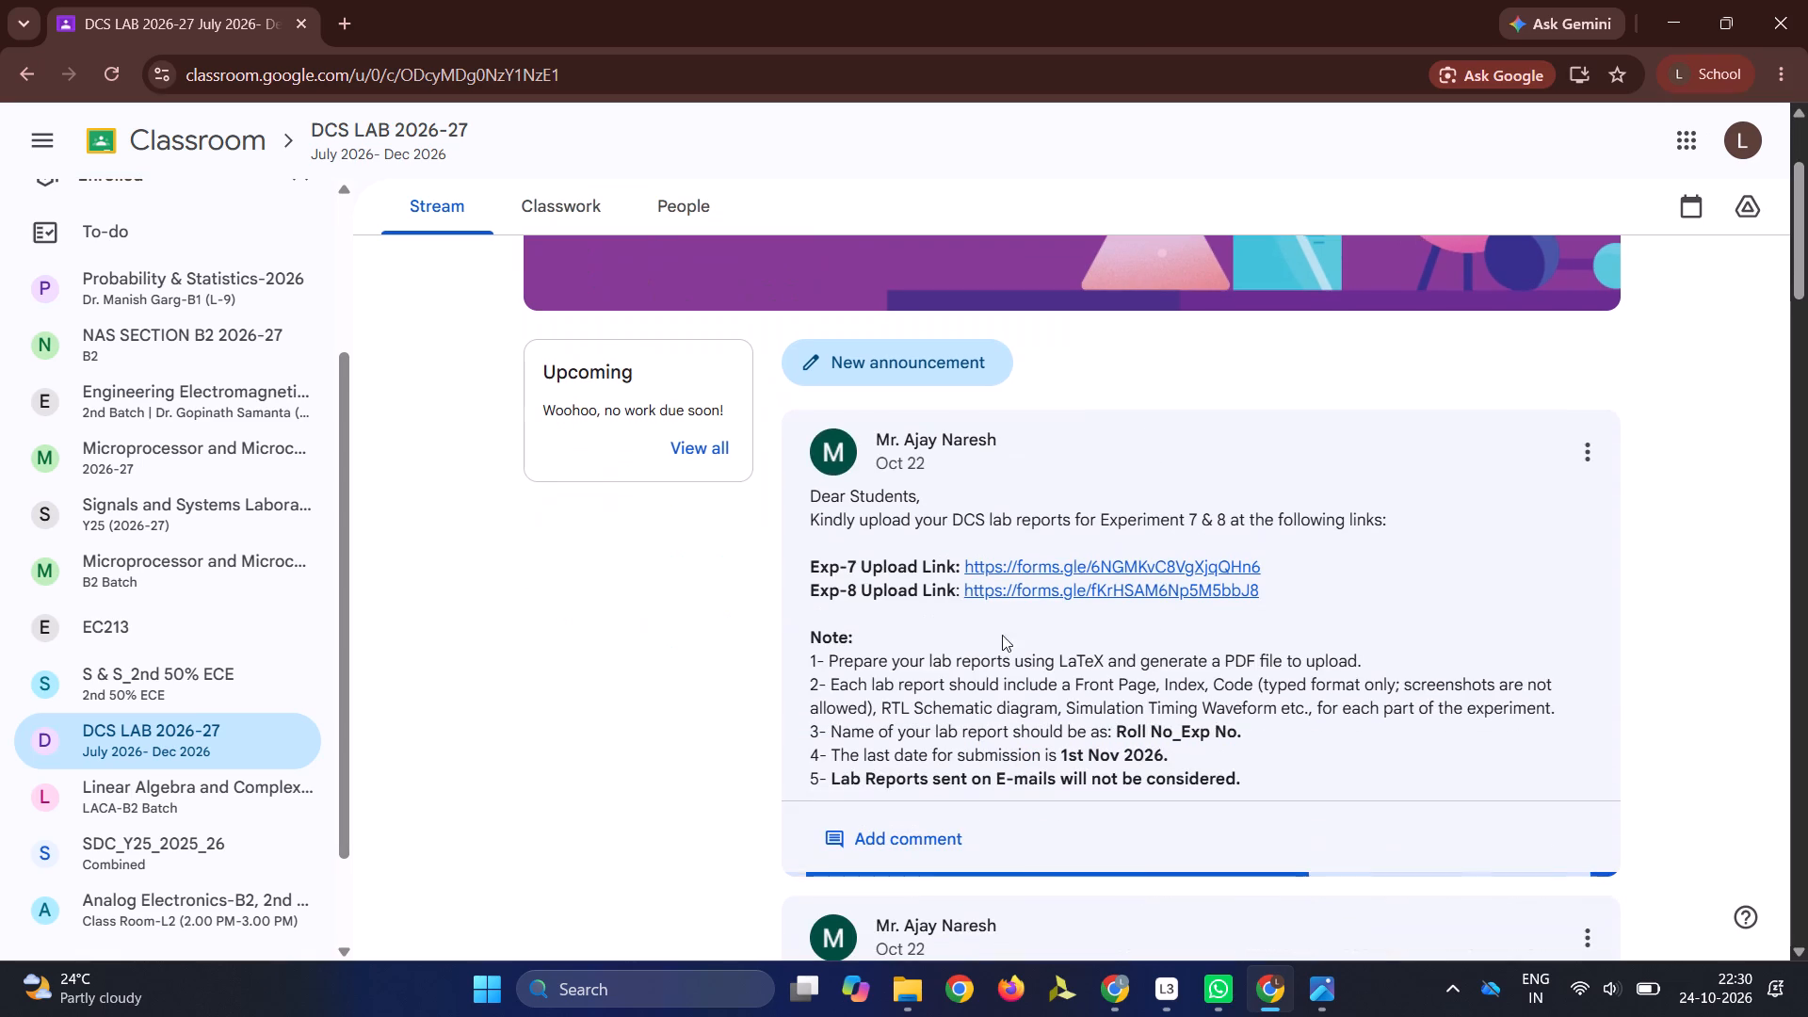
scroll(1109, 571, "down", 1)
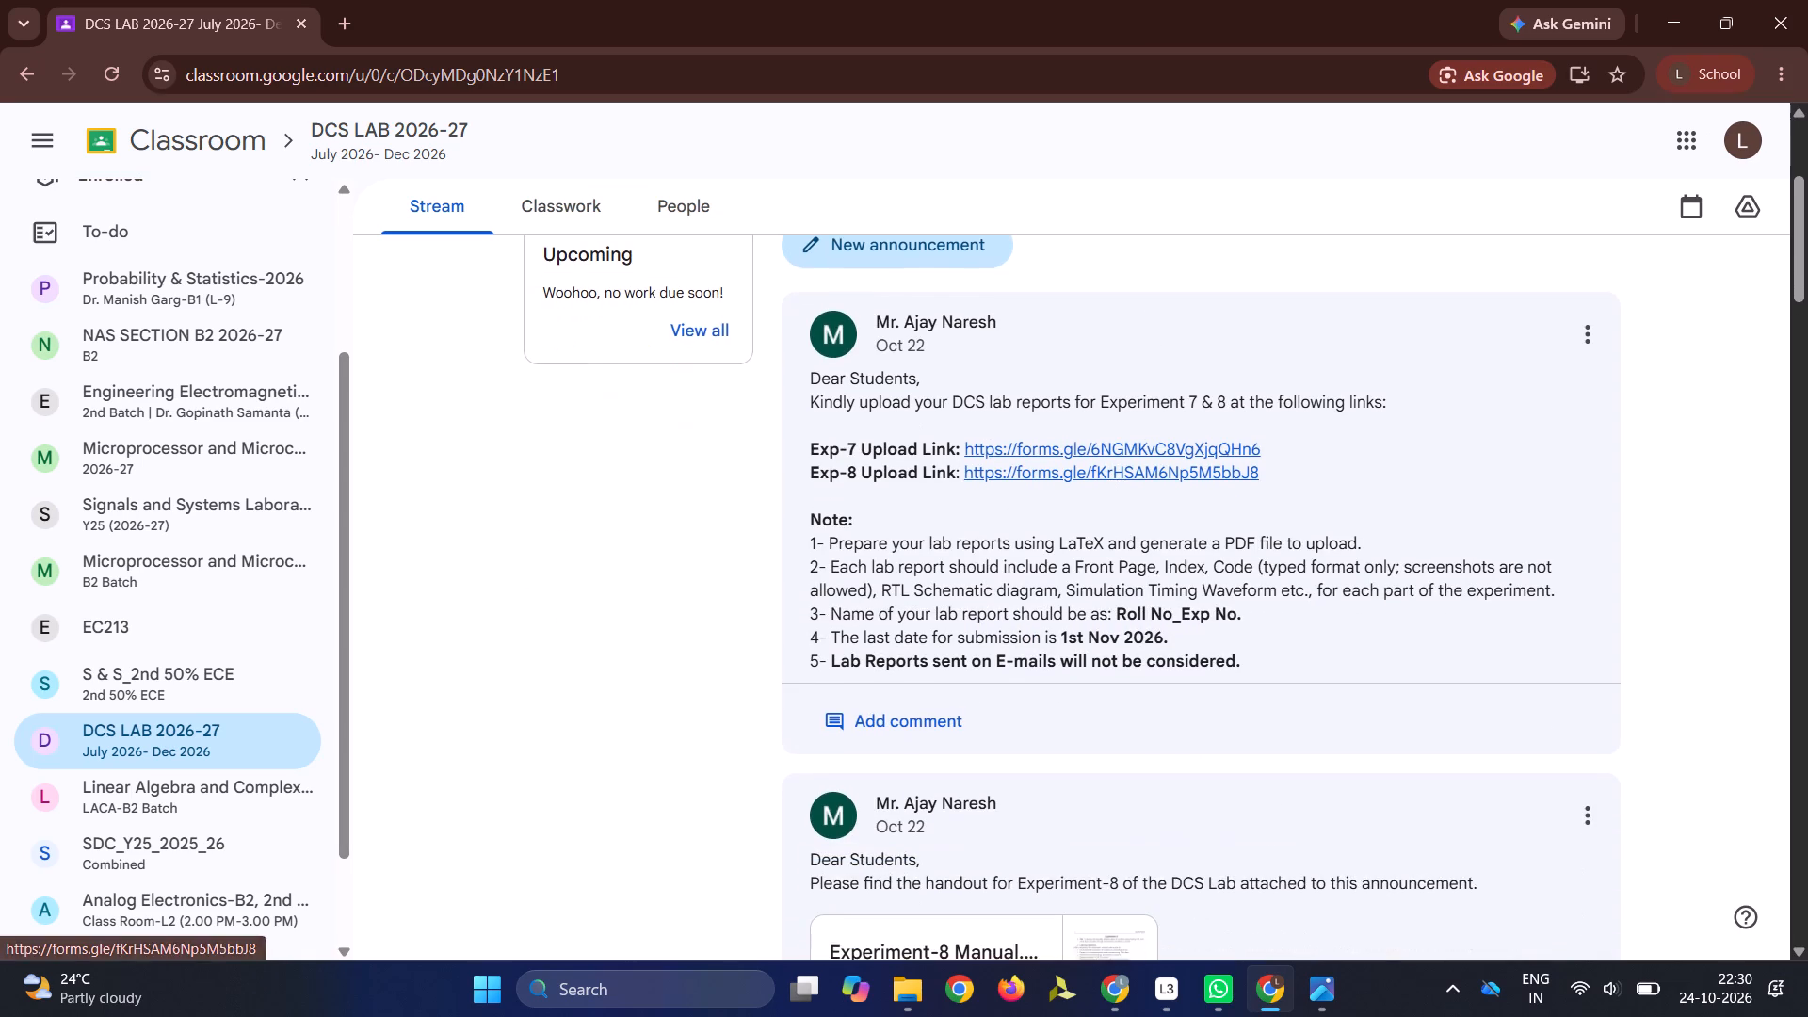
scroll(1109, 571, "down", 5)
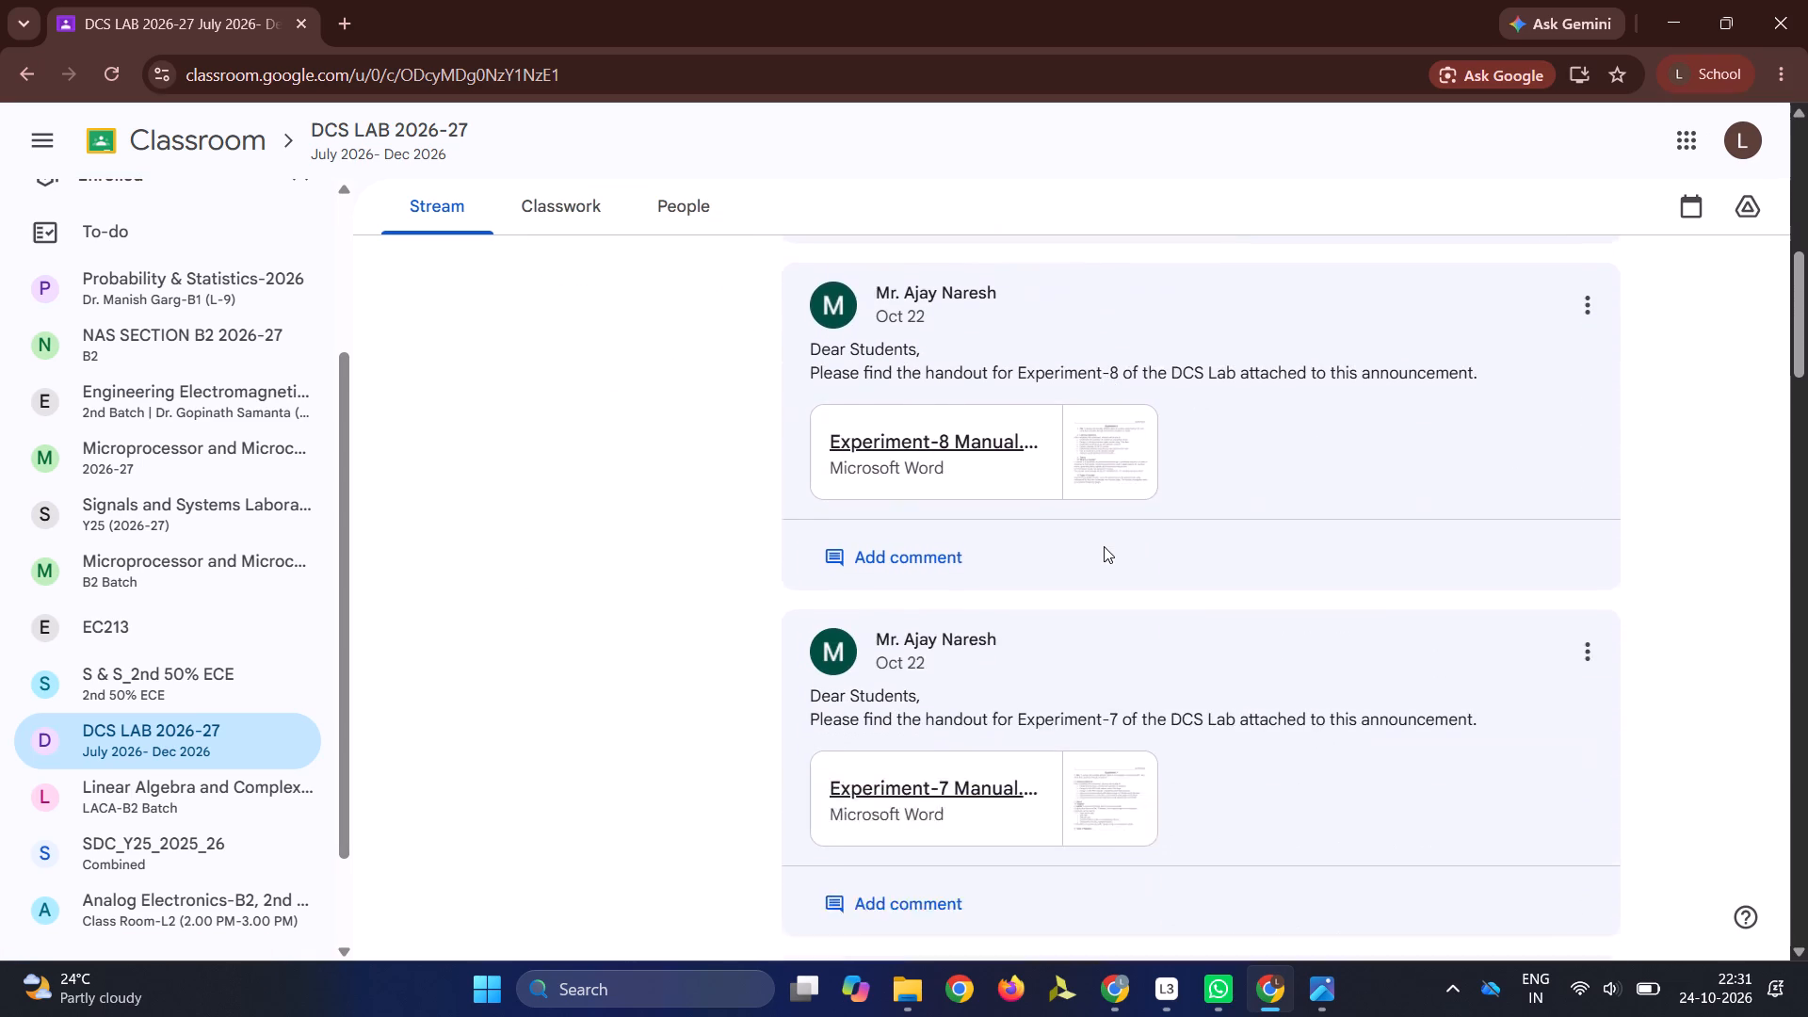
scroll(1104, 546, "down", 1)
left_click(873, 594)
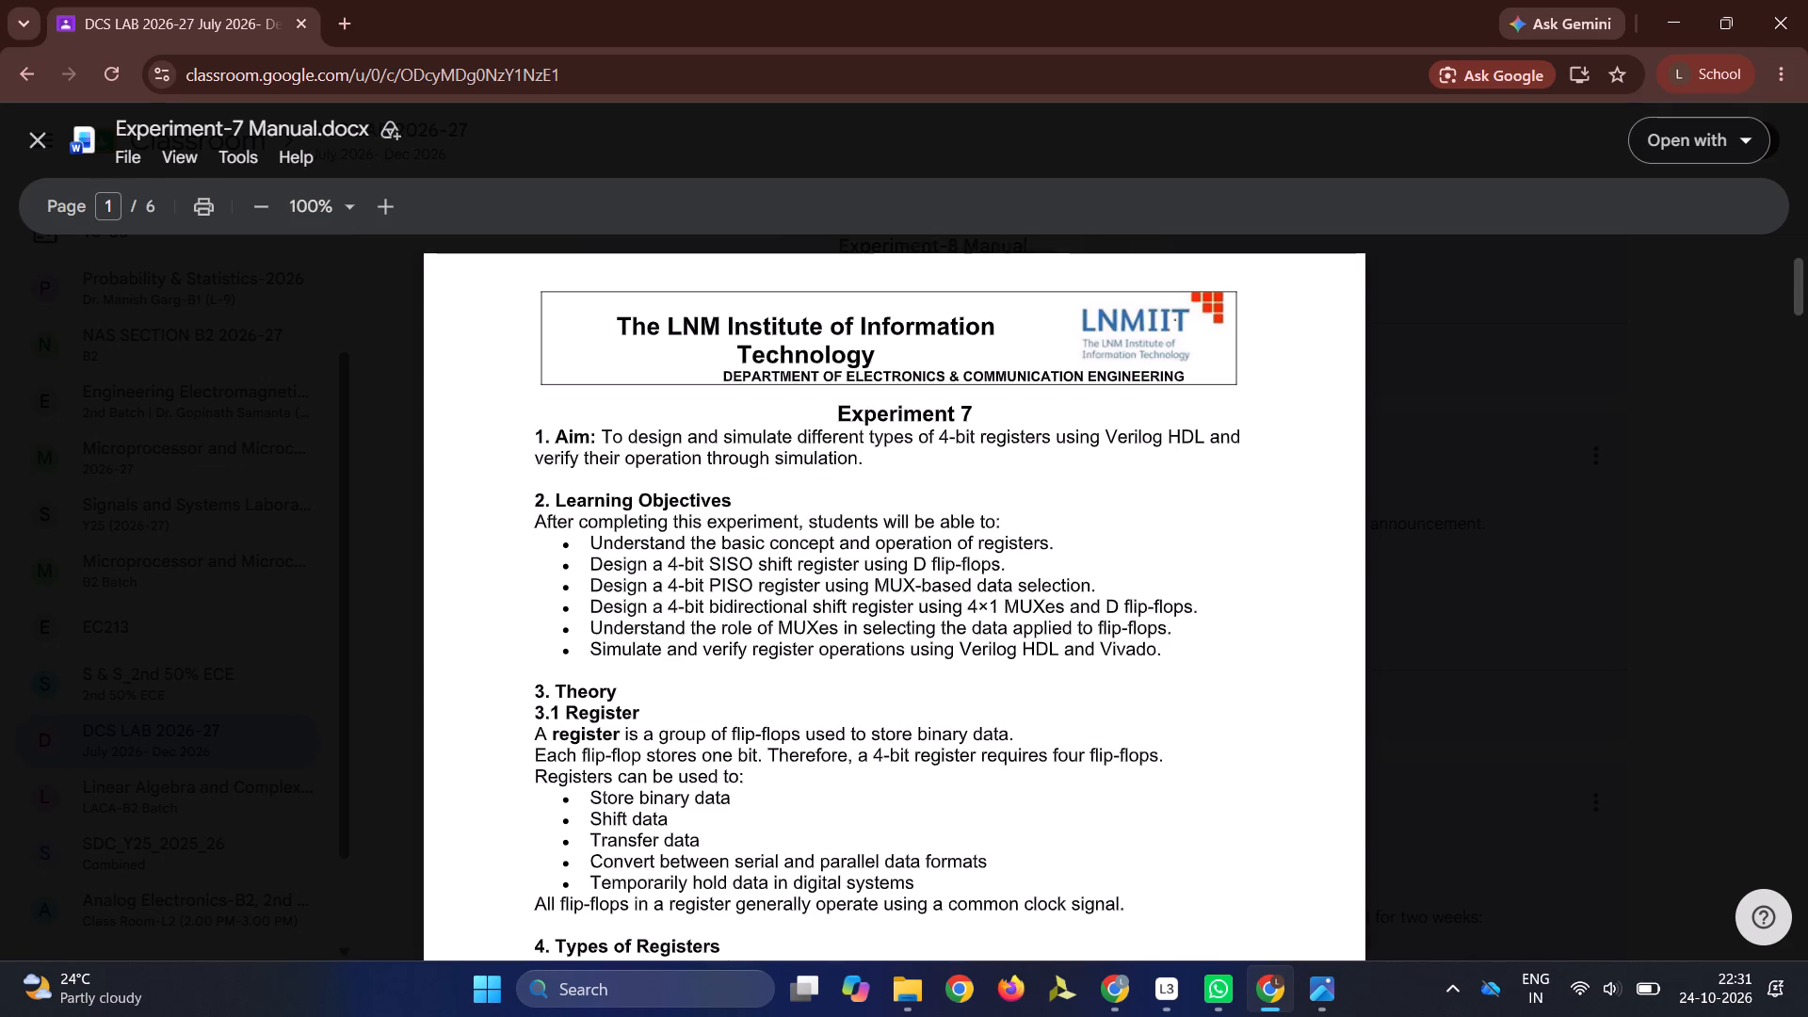
Skim the Experiment 7 manual, examining its PISO register and bidirectional shift register sections.
scroll(597, 556, "down", 11)
scroll(597, 556, "down", 15)
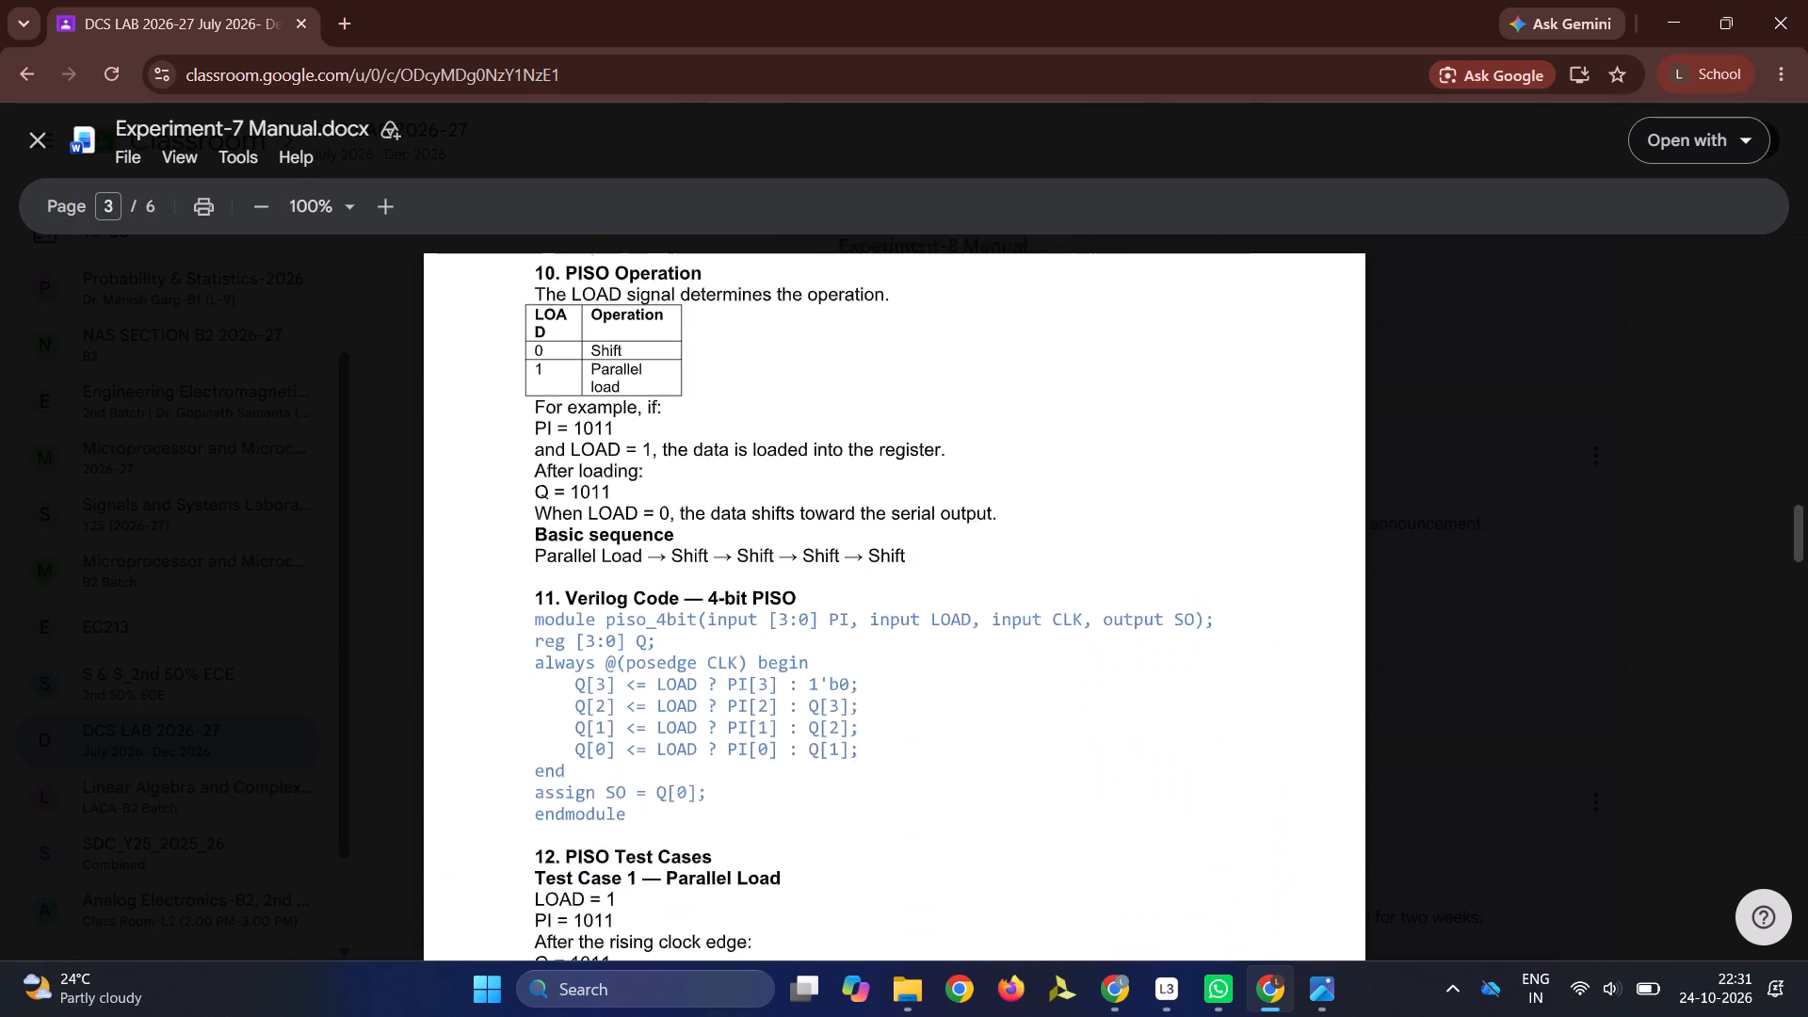
scroll(597, 556, "down", 12)
scroll(597, 556, "up", 9)
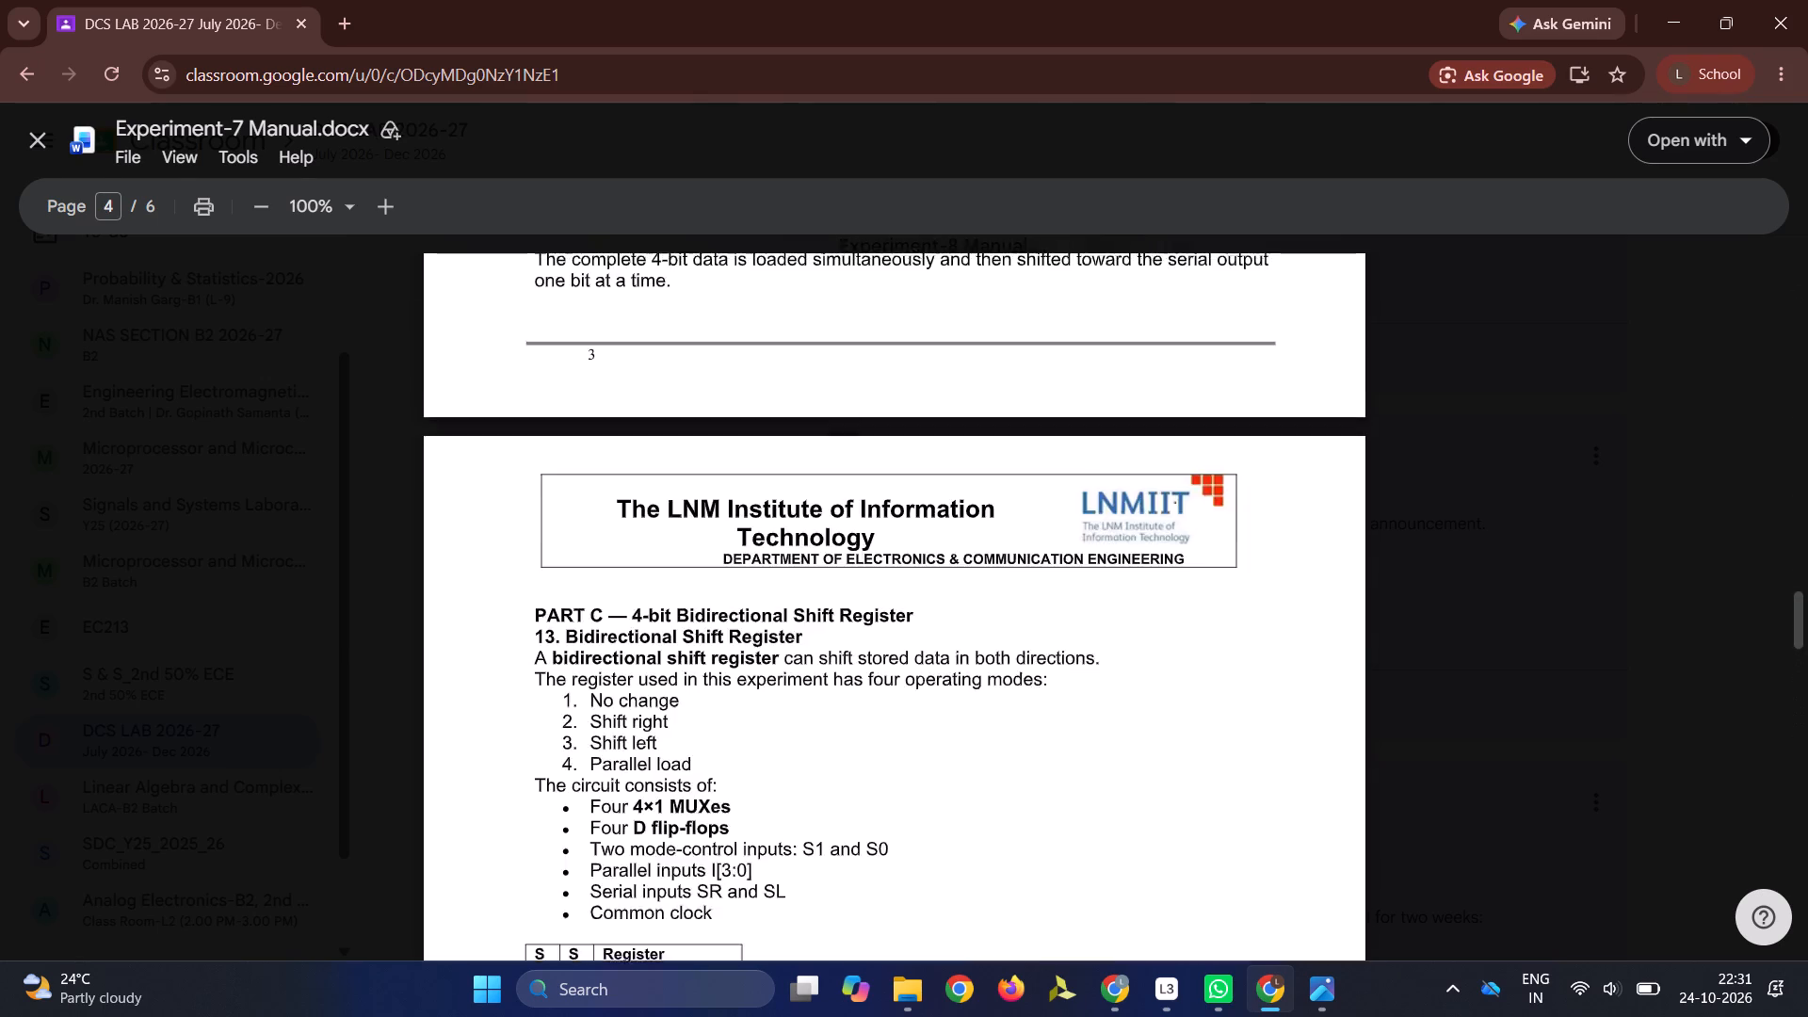
scroll(597, 556, "up", 2)
scroll(597, 556, "down", 13)
scroll(597, 556, "up", 13)
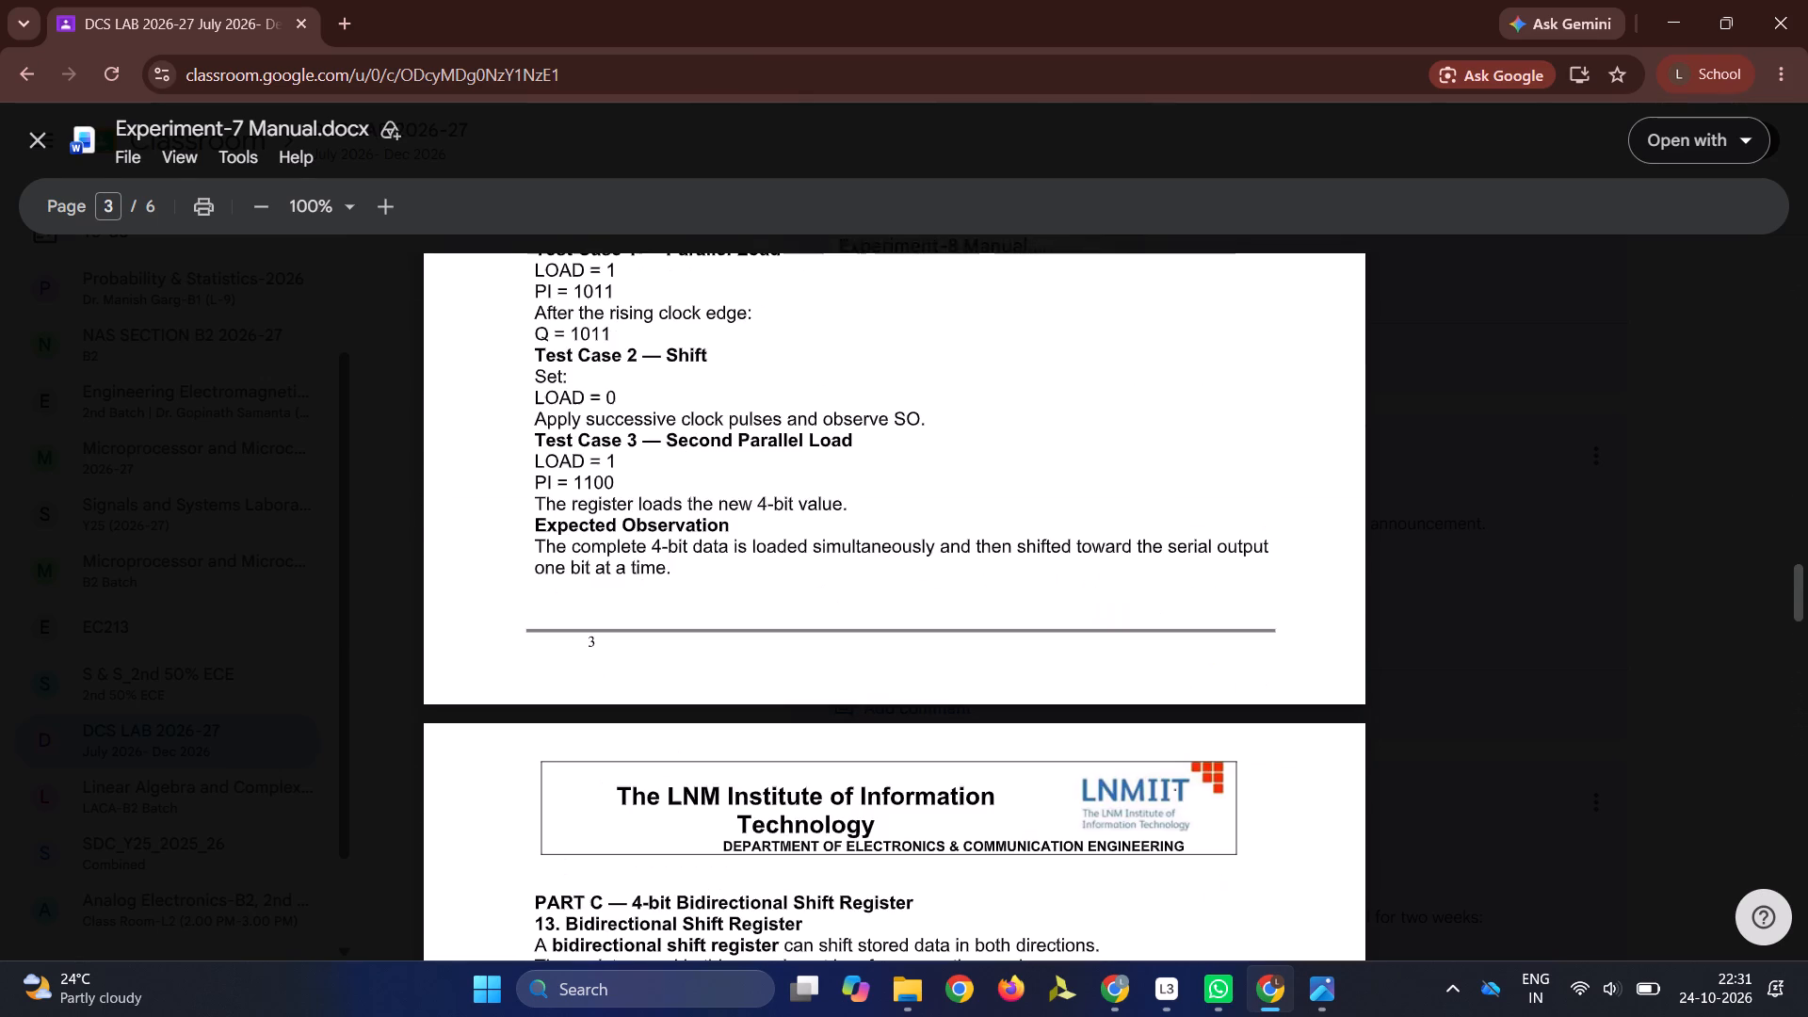
Open the printable PDF version of the manual and save it to Downloads as Experiment-7 Manual.pdf.
left_click(211, 215)
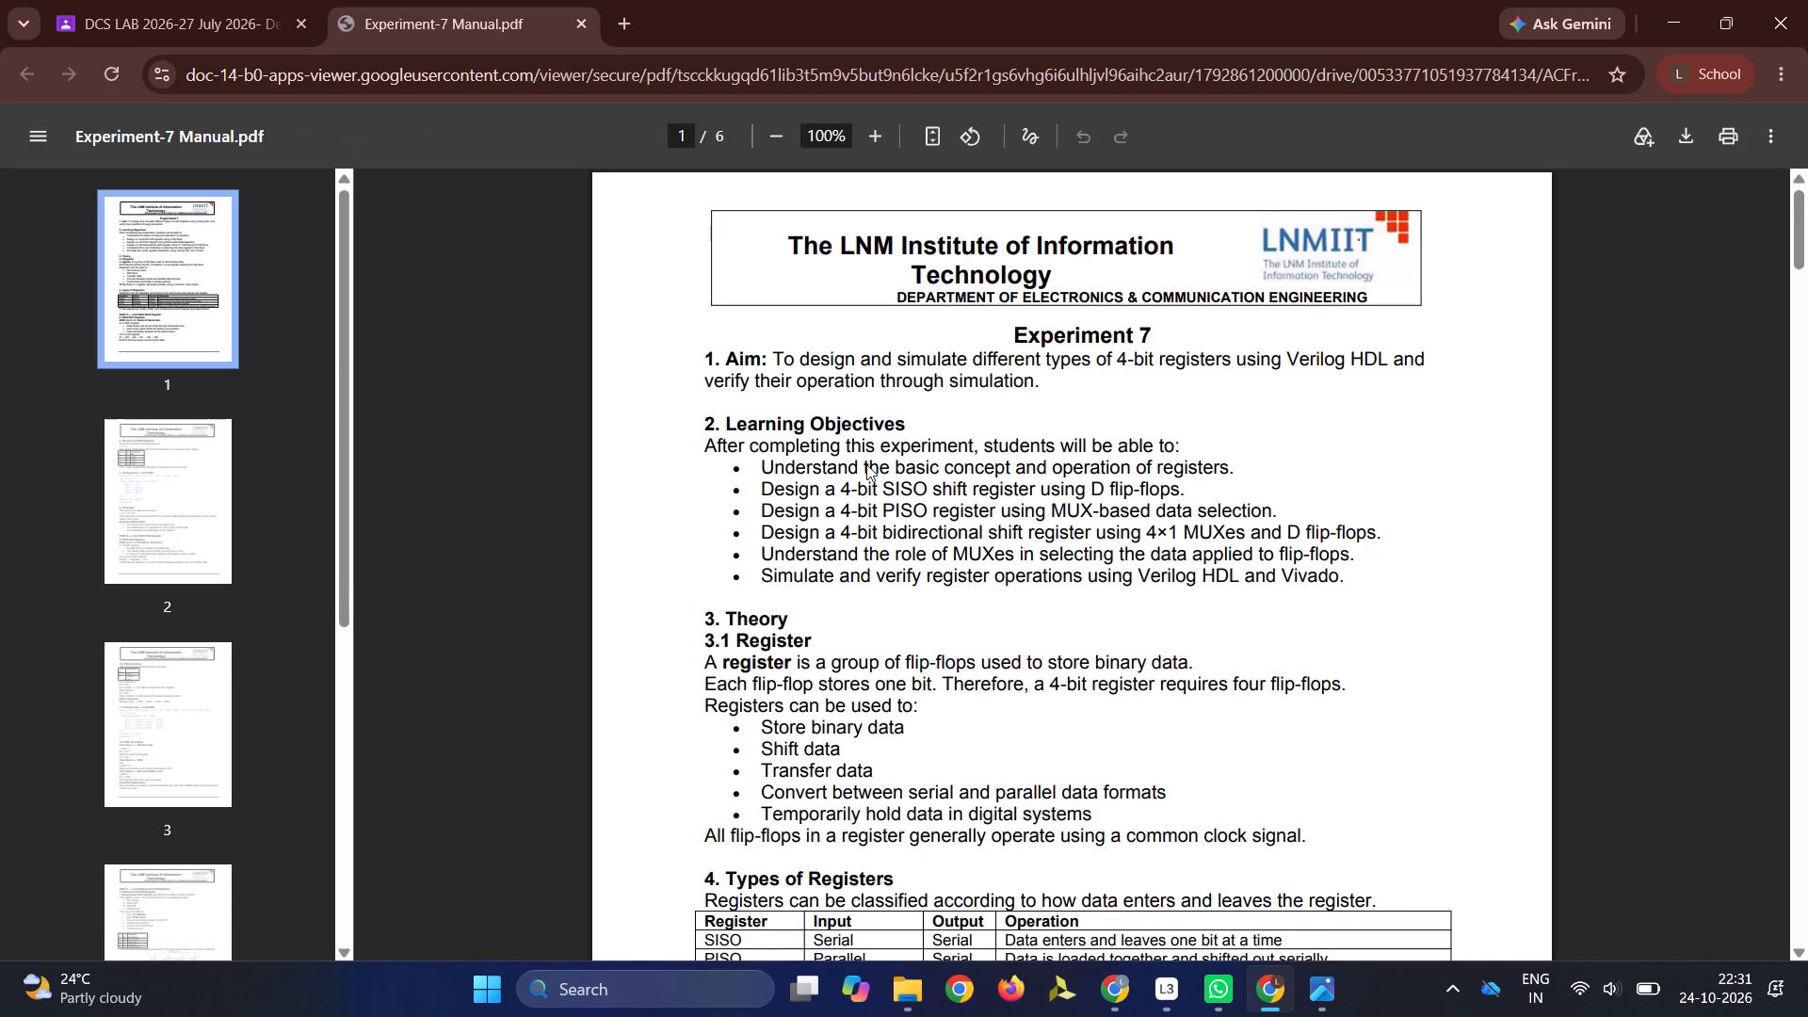
left_click(1694, 132)
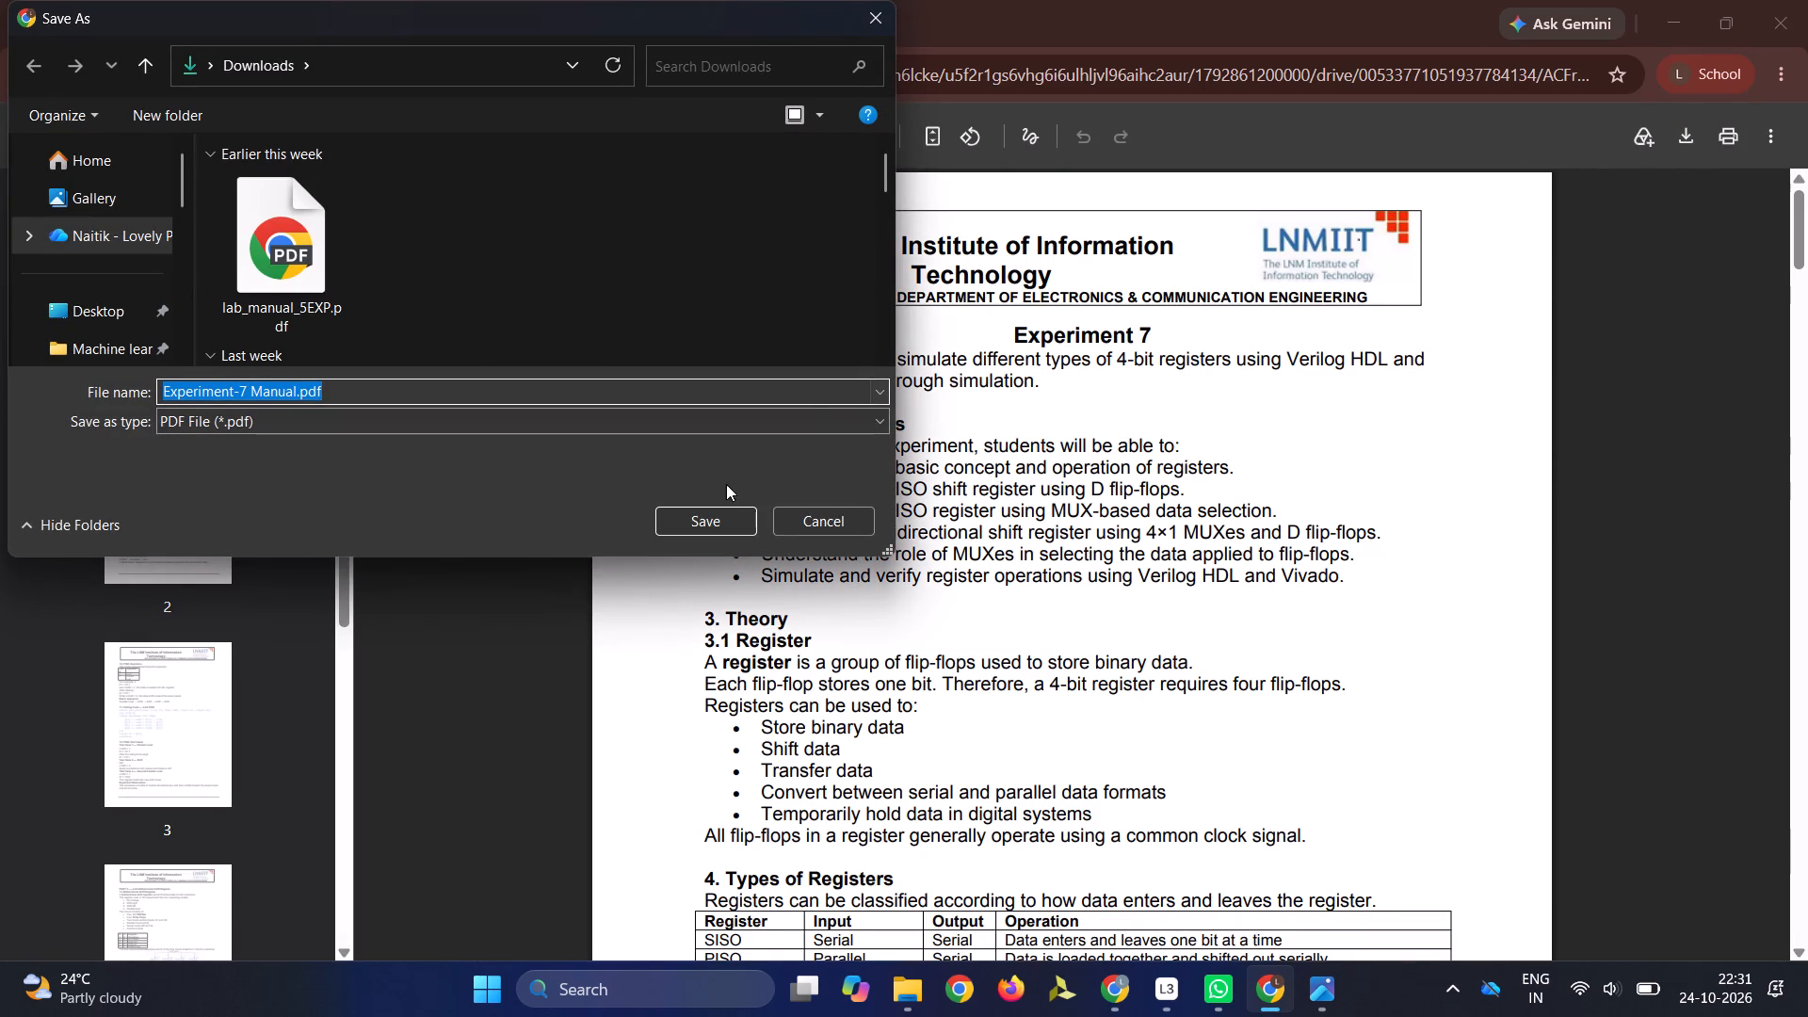
left_click(735, 505)
left_click(744, 516)
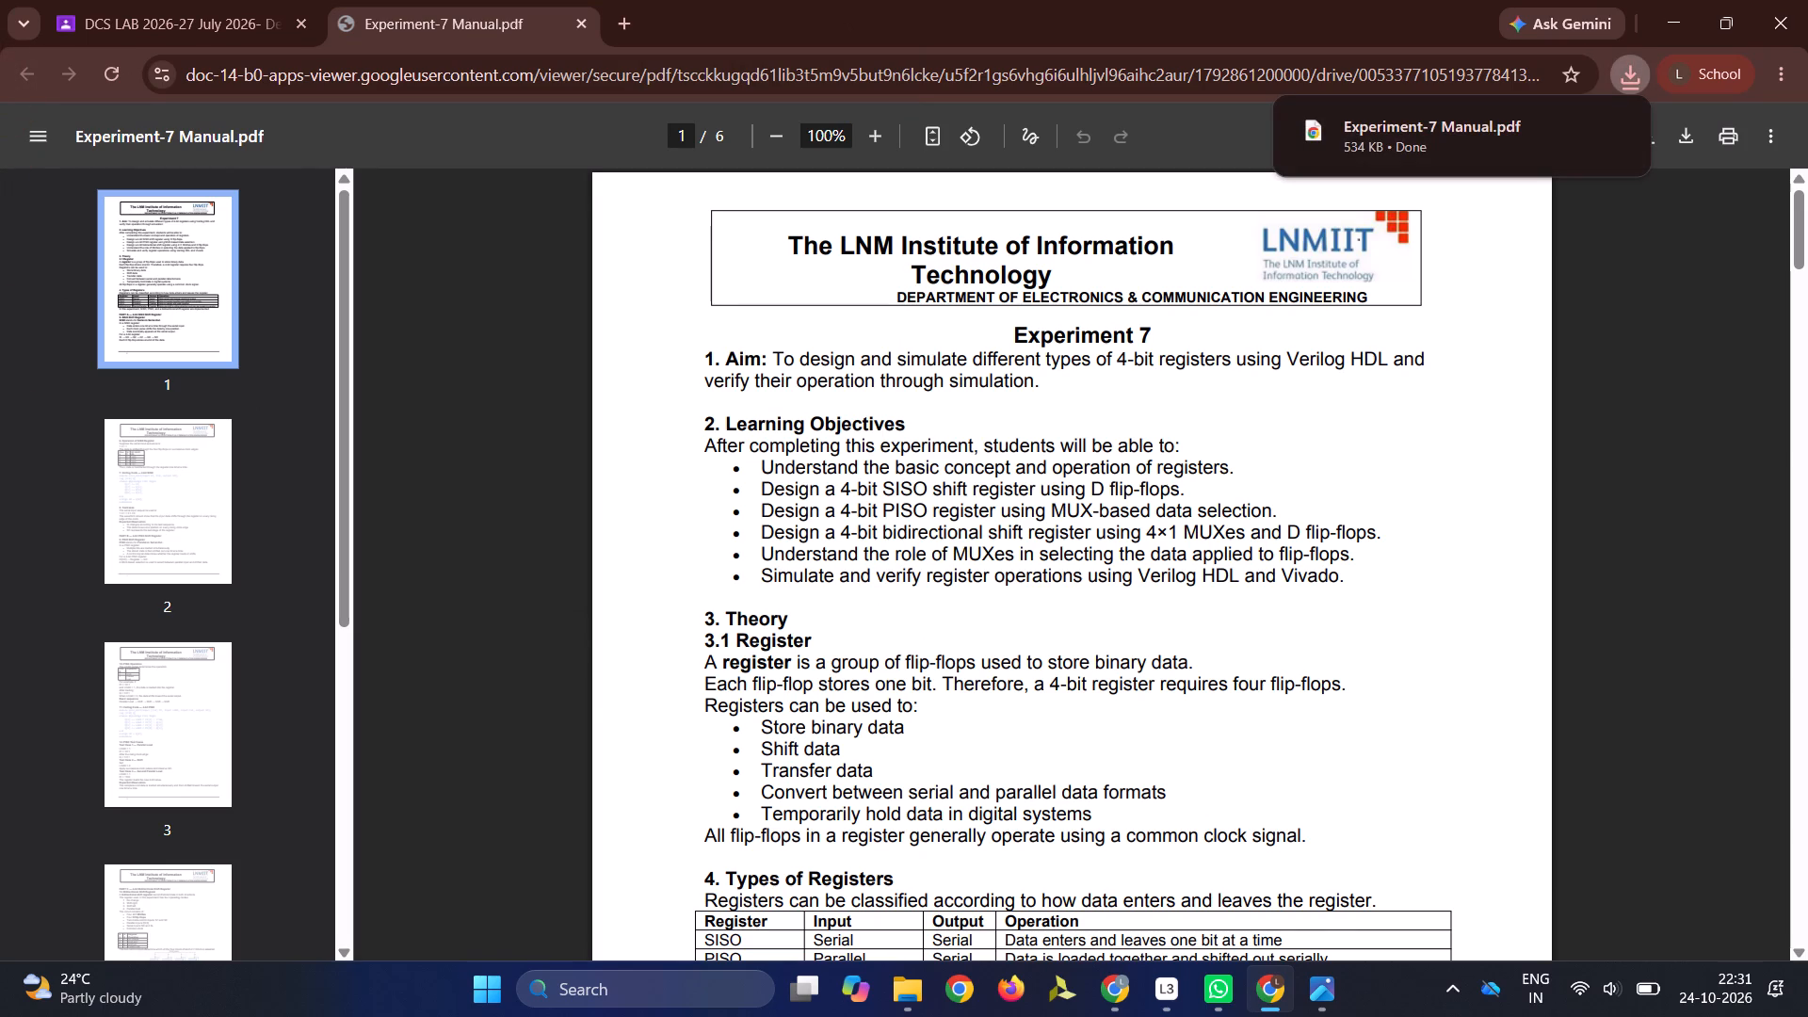
scroll(1108, 561, "down", 10)
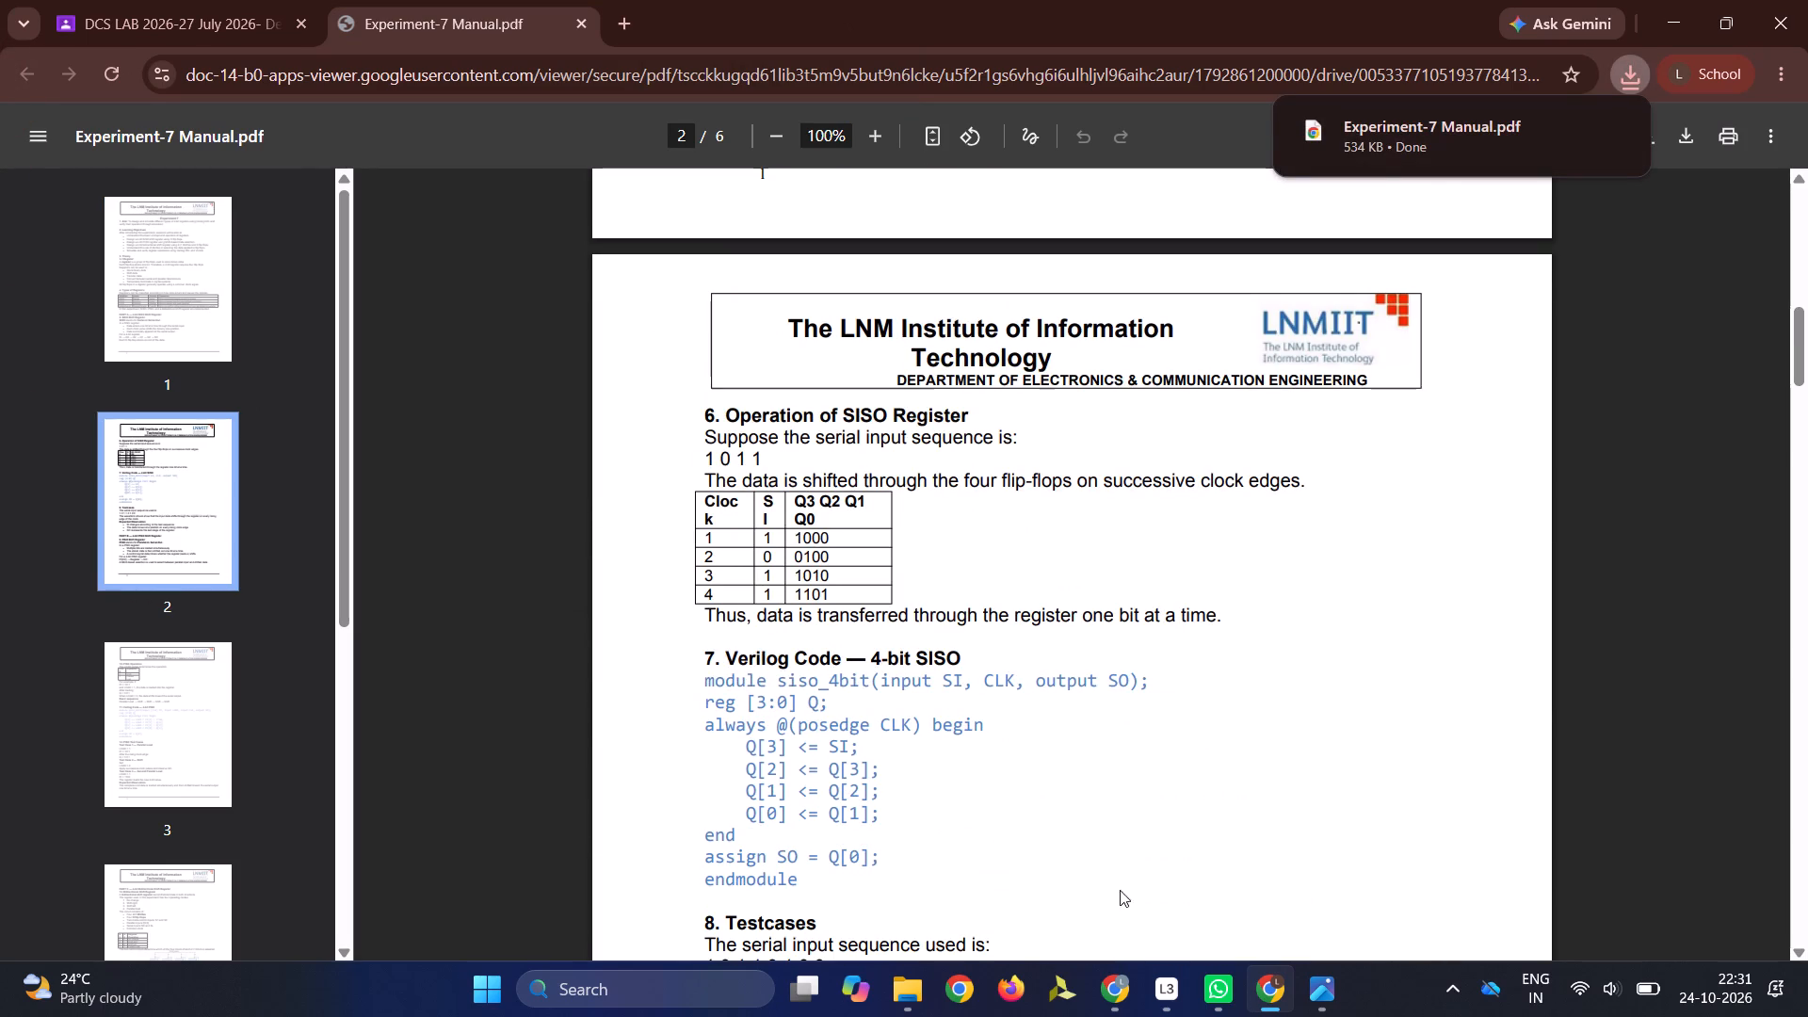
In the other Chrome window, search Google for "latex overleaf", open Overleaf and sign in with Google.
left_click(1099, 990)
left_click(785, 0)
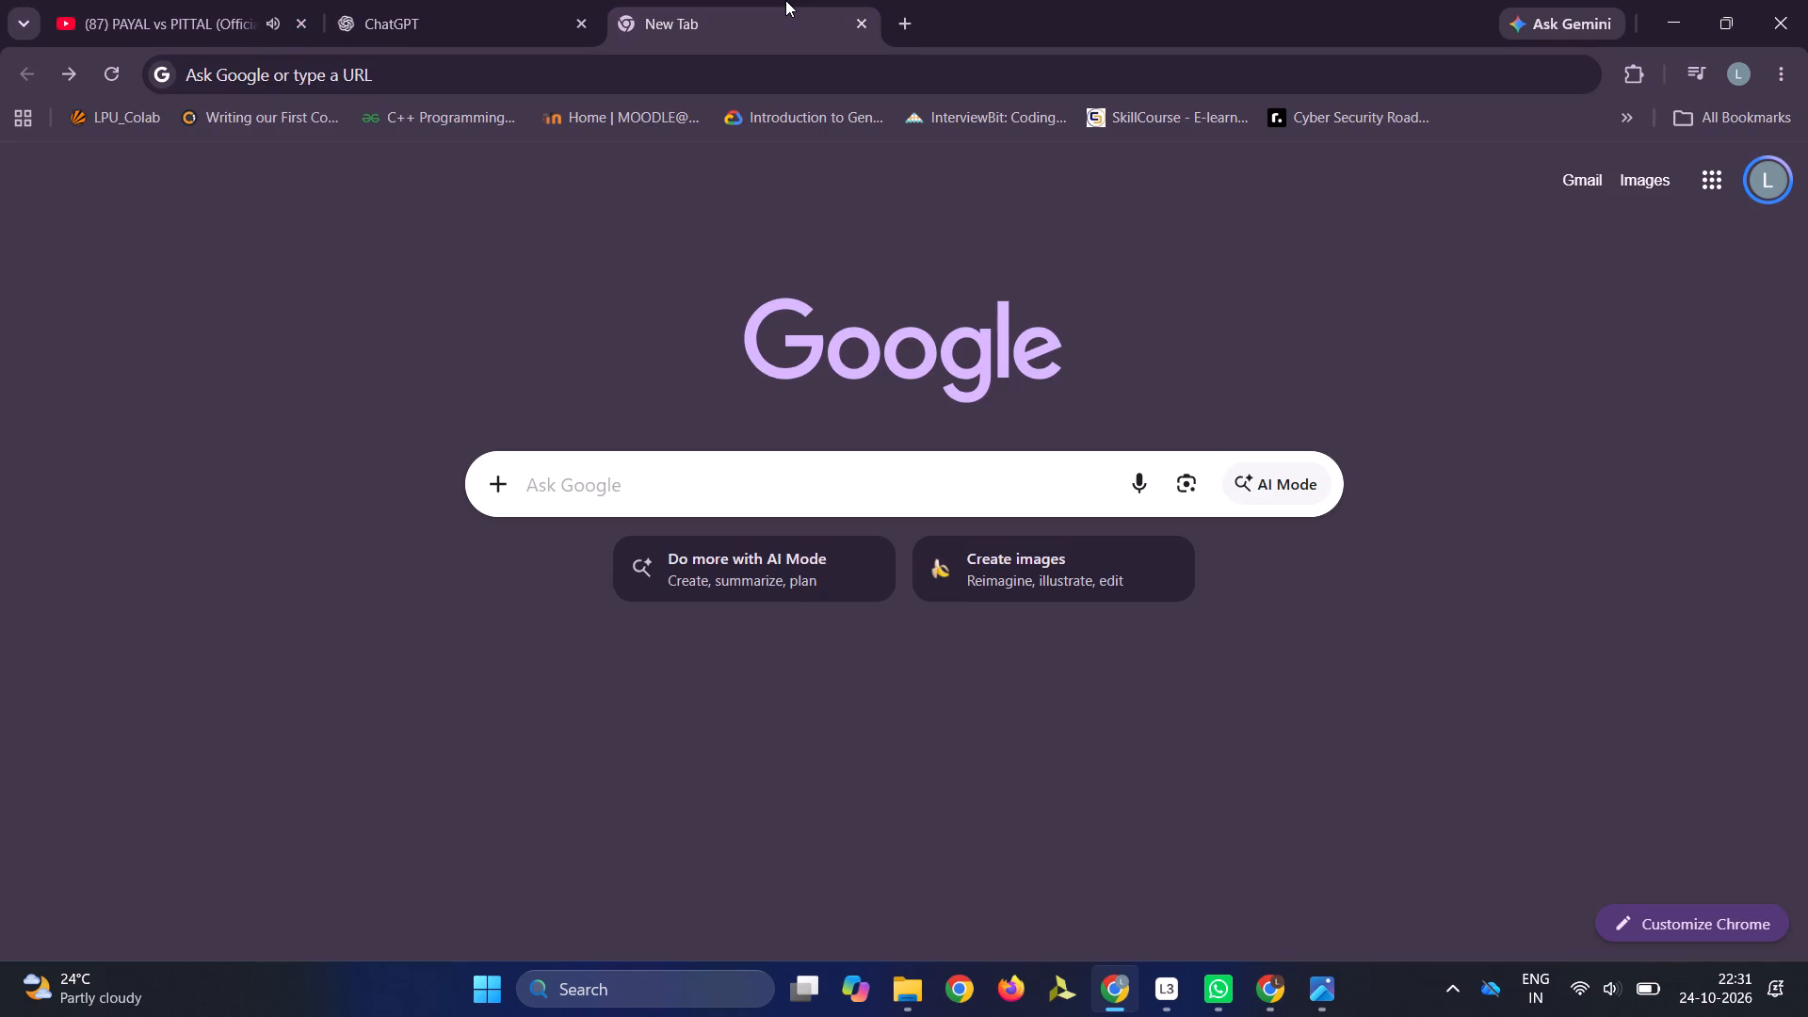
left_click(762, 80)
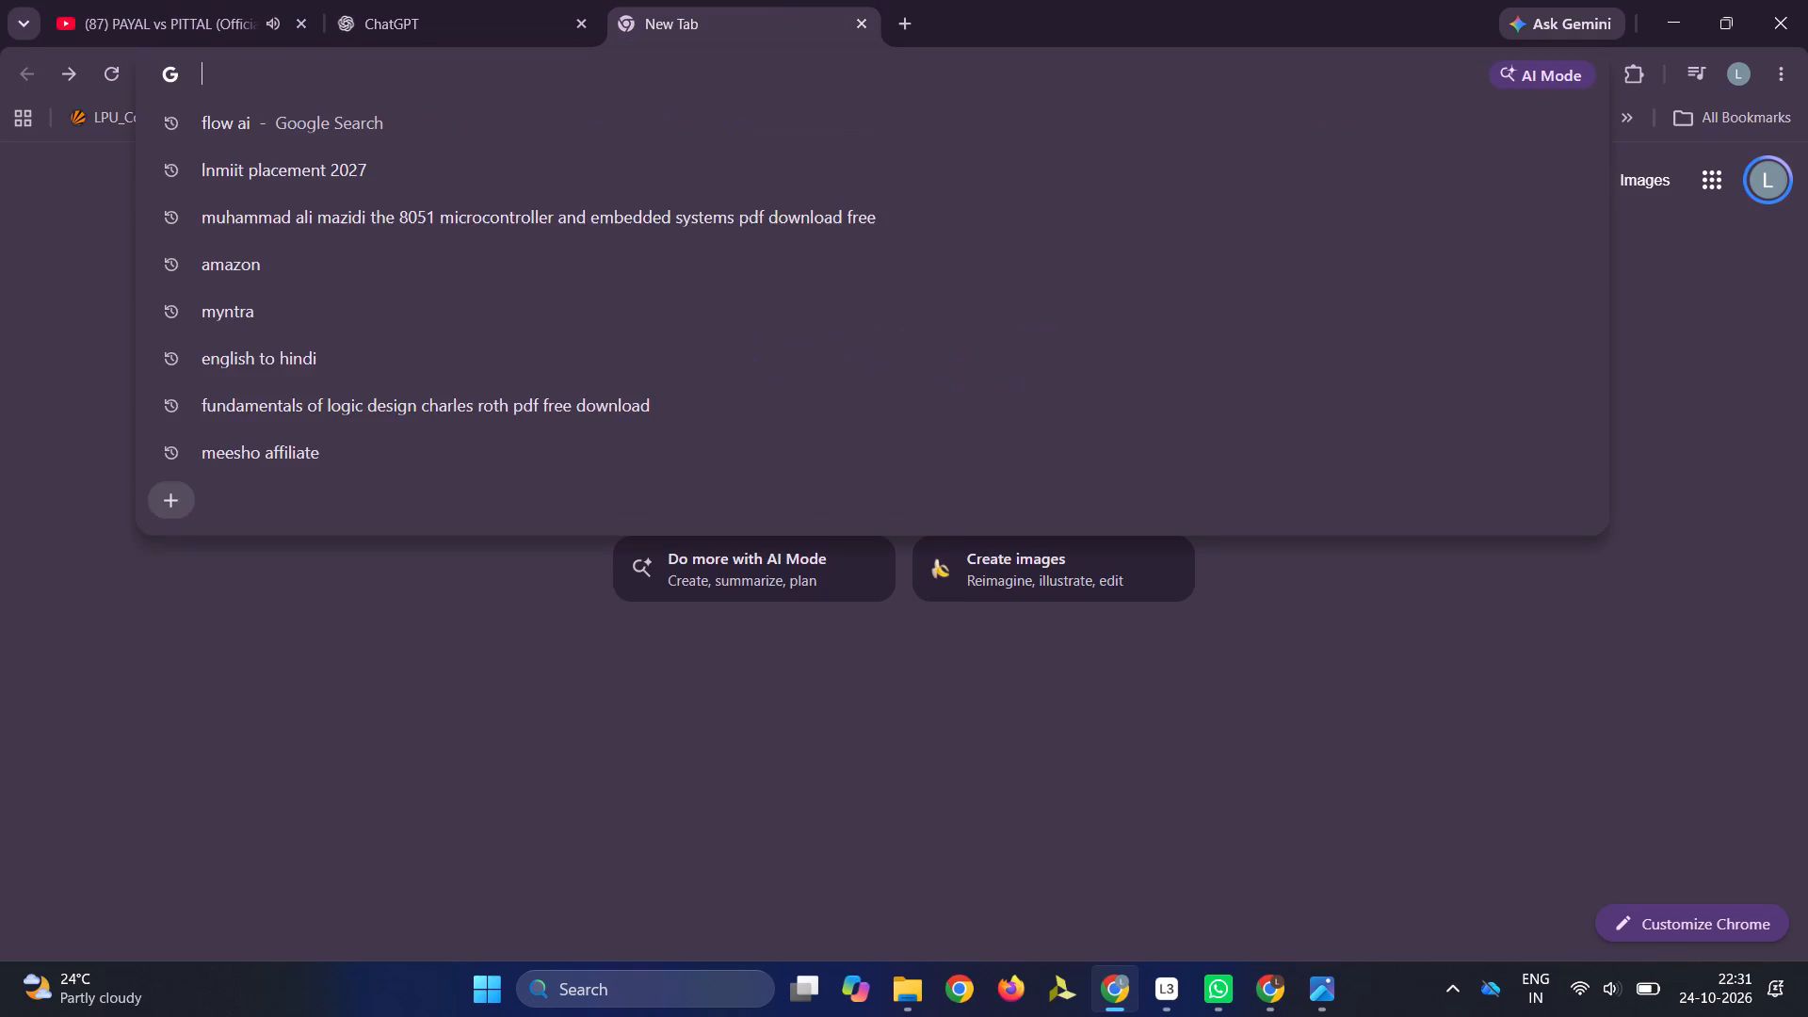
type("la")
type("te")
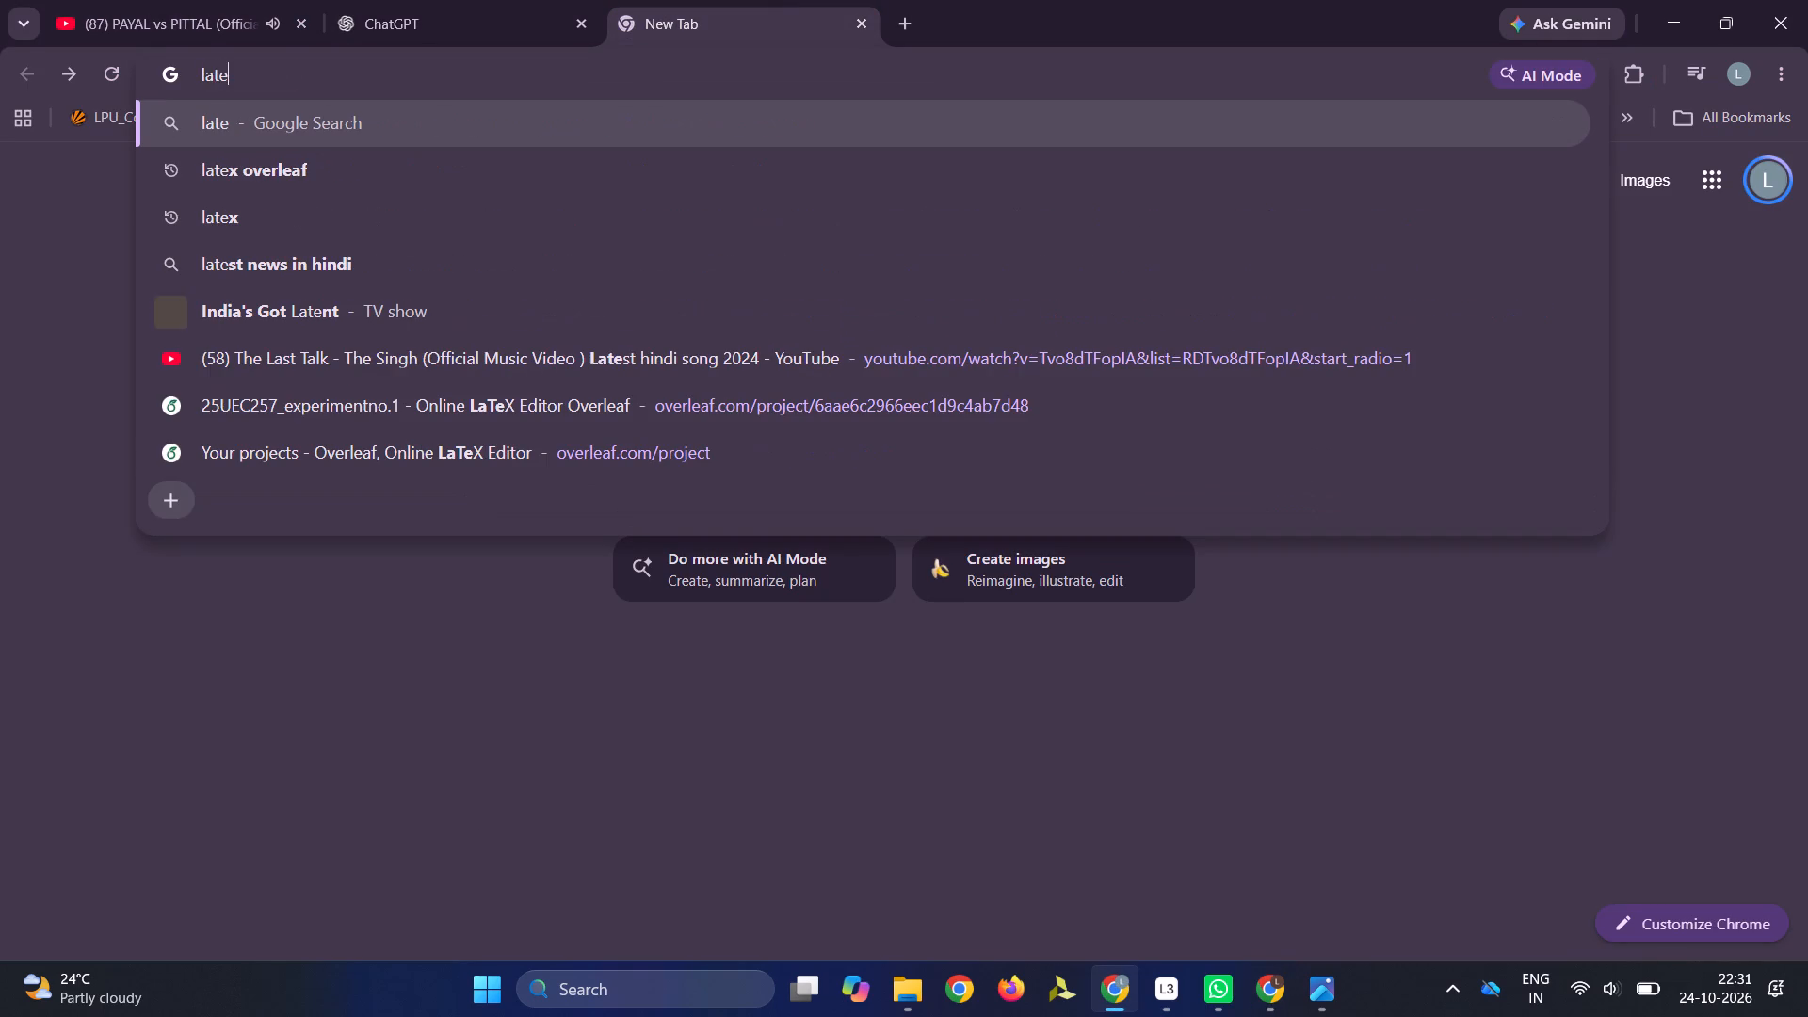
key("x")
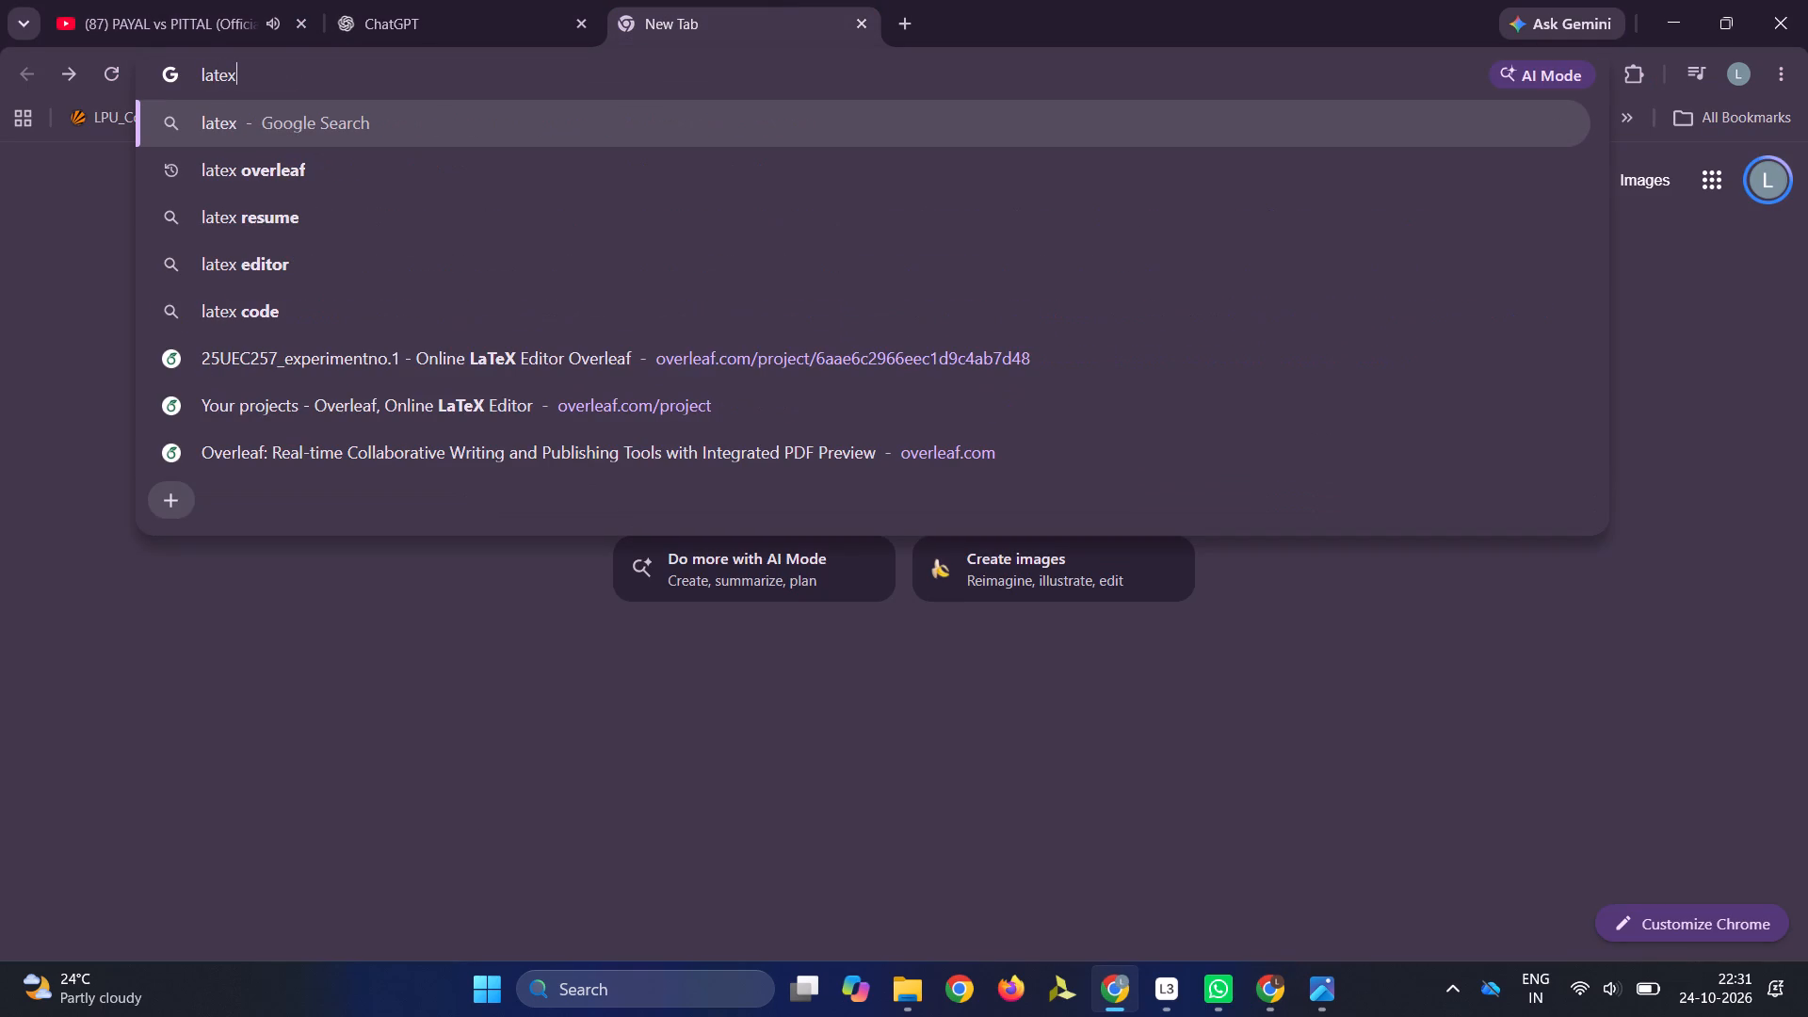
key("Down")
key("Return")
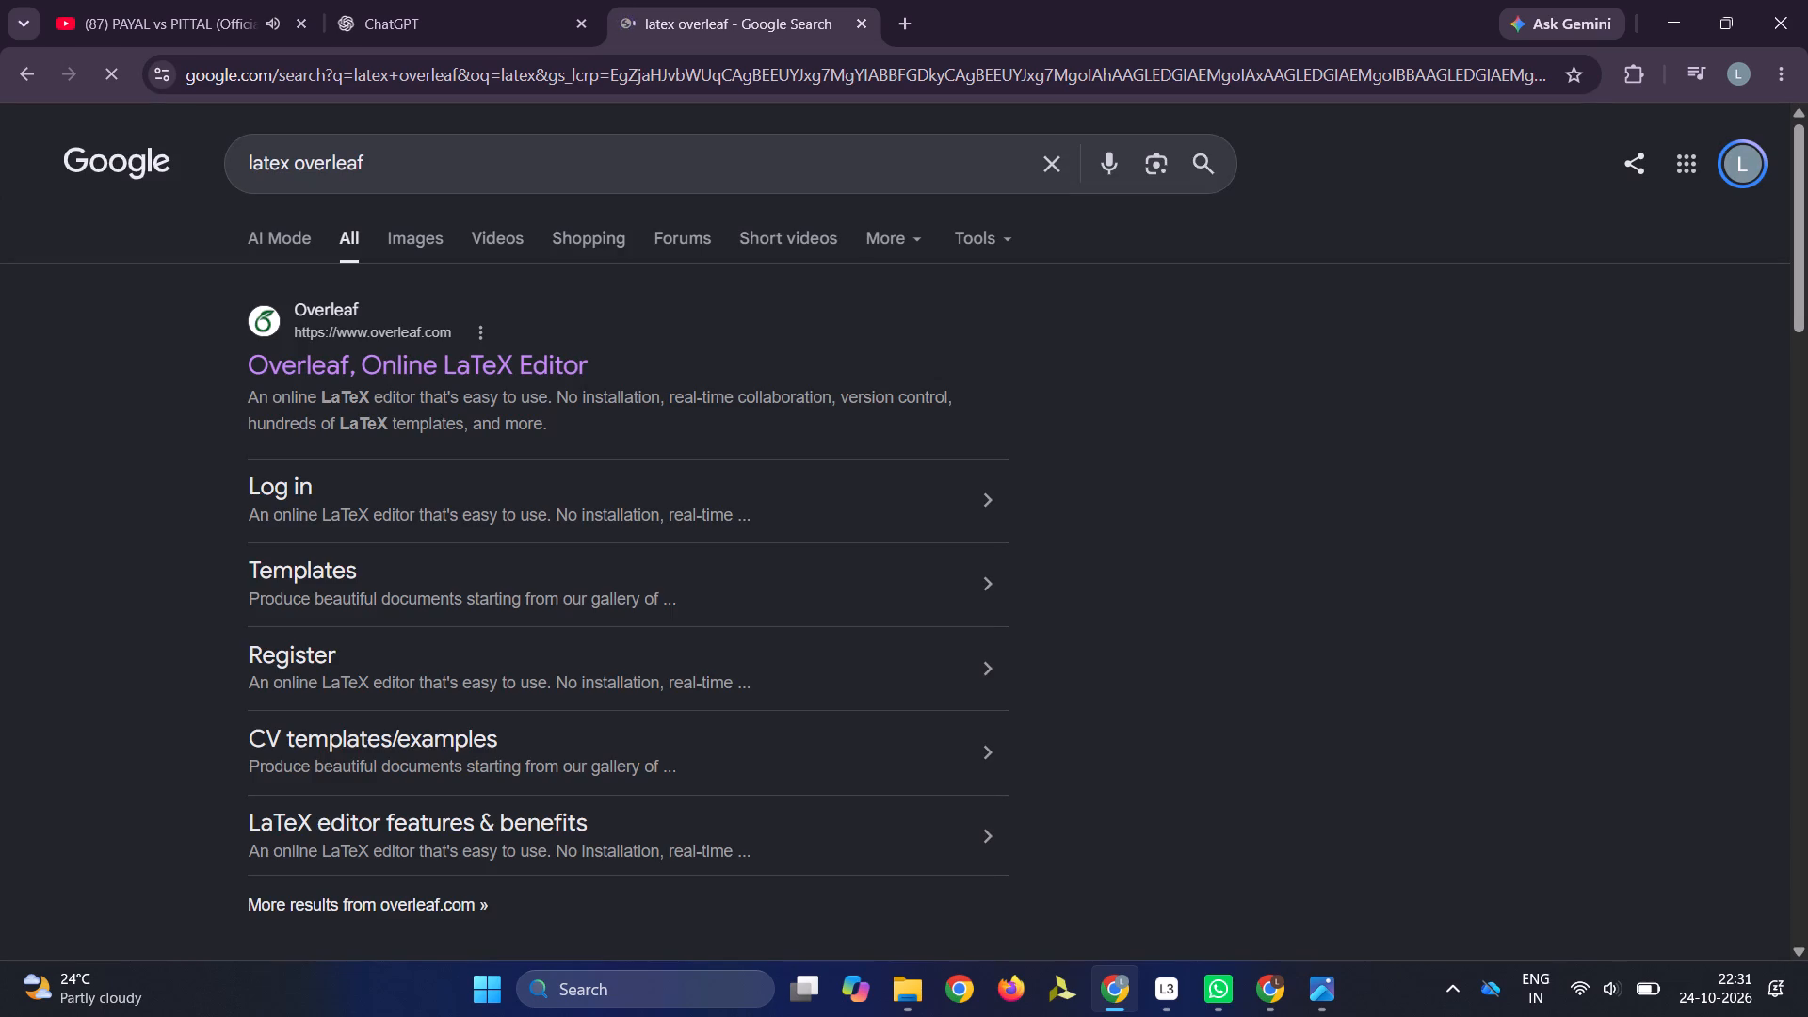
left_click(537, 354)
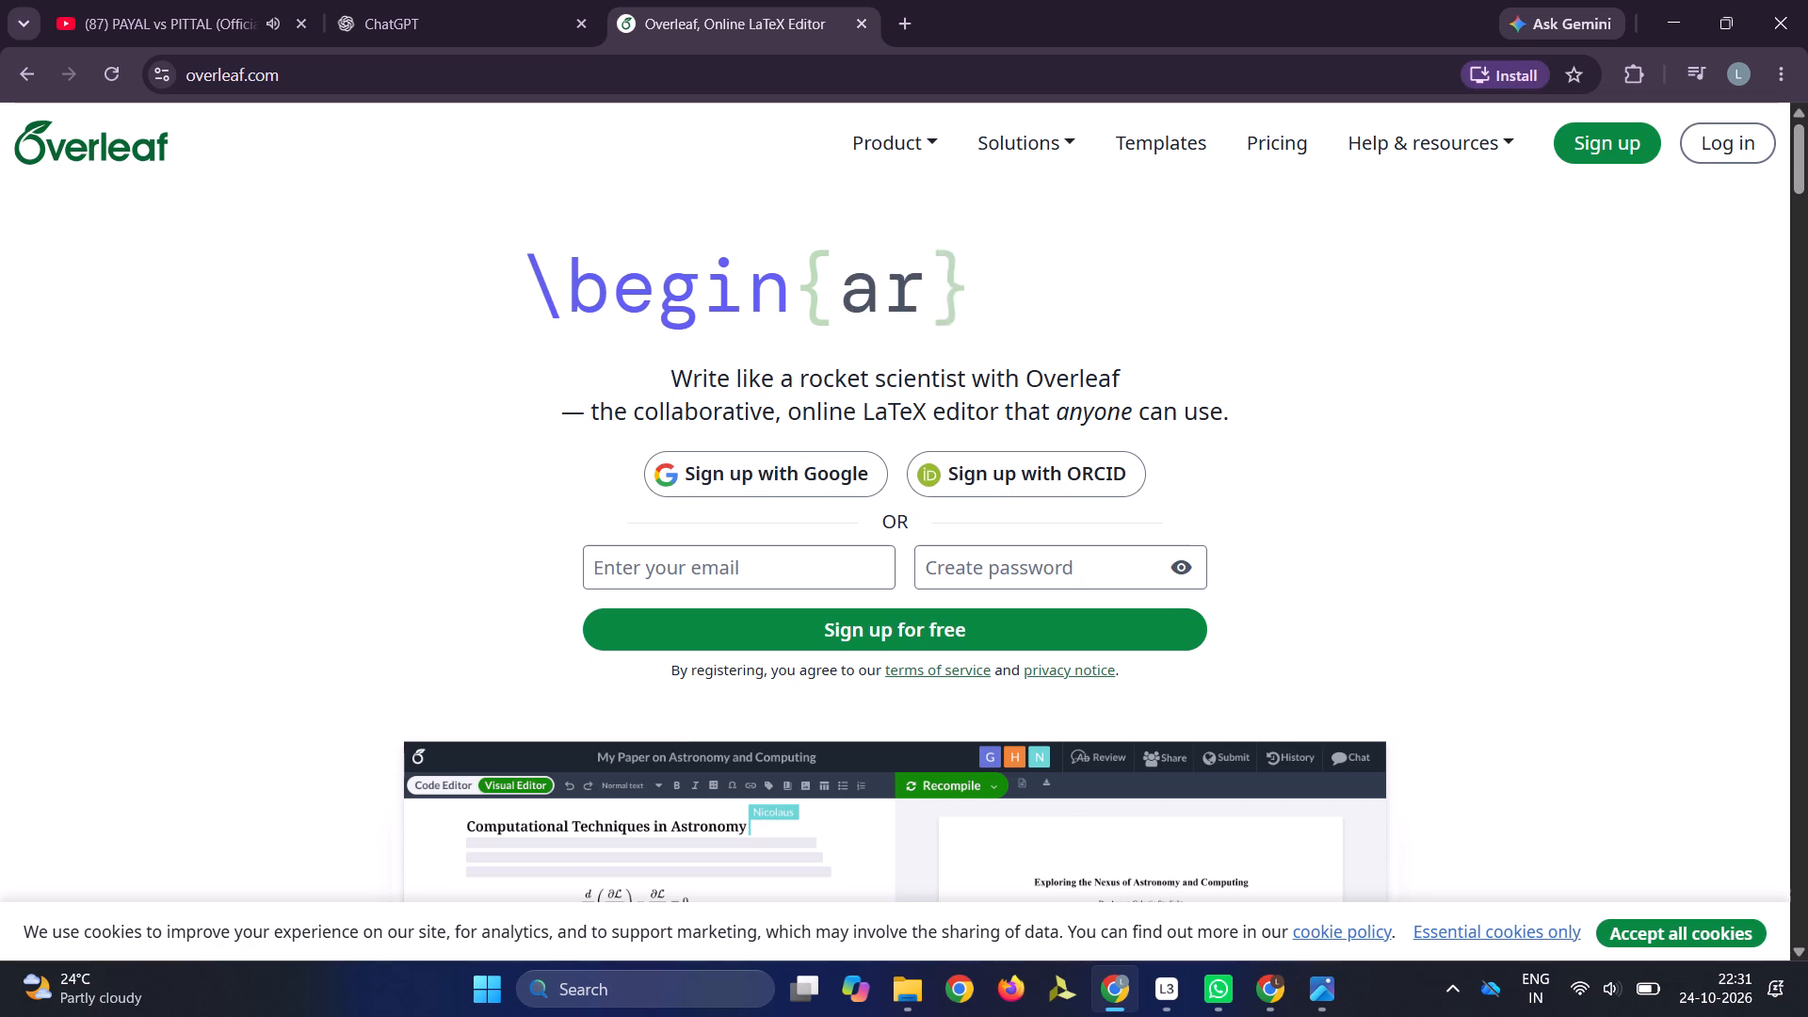
left_click(845, 462)
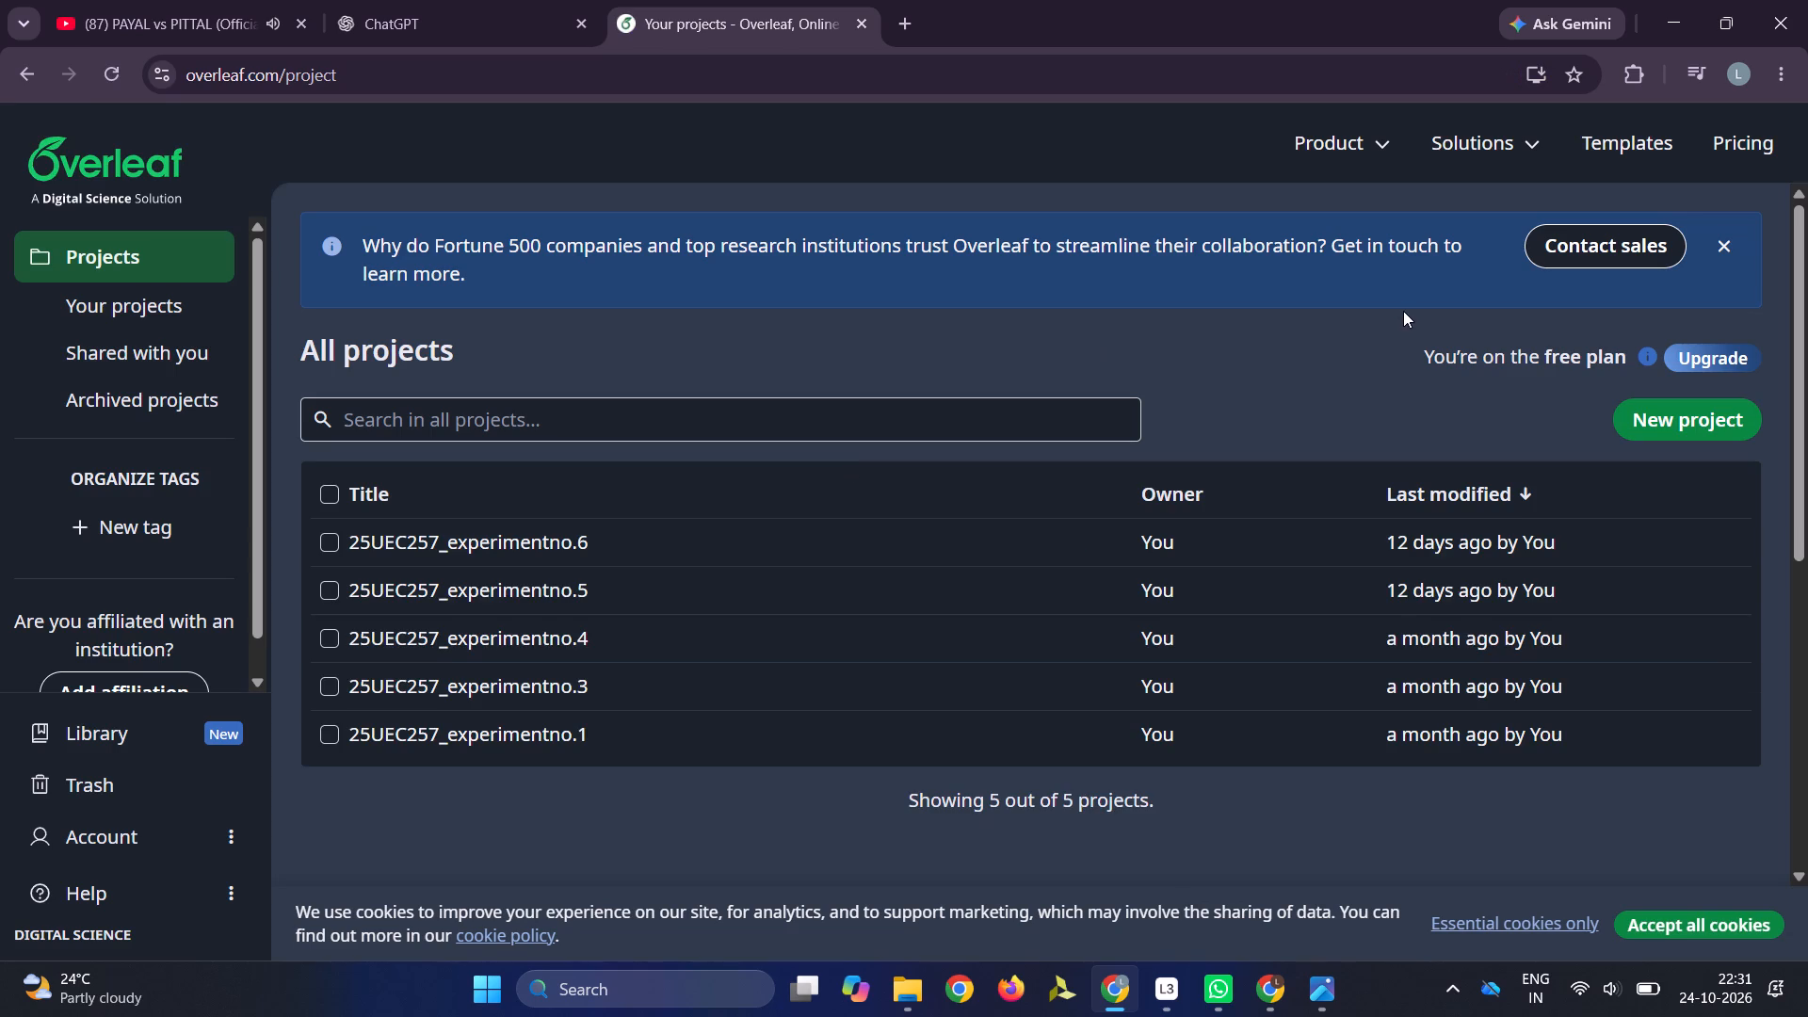
left_click(1639, 415)
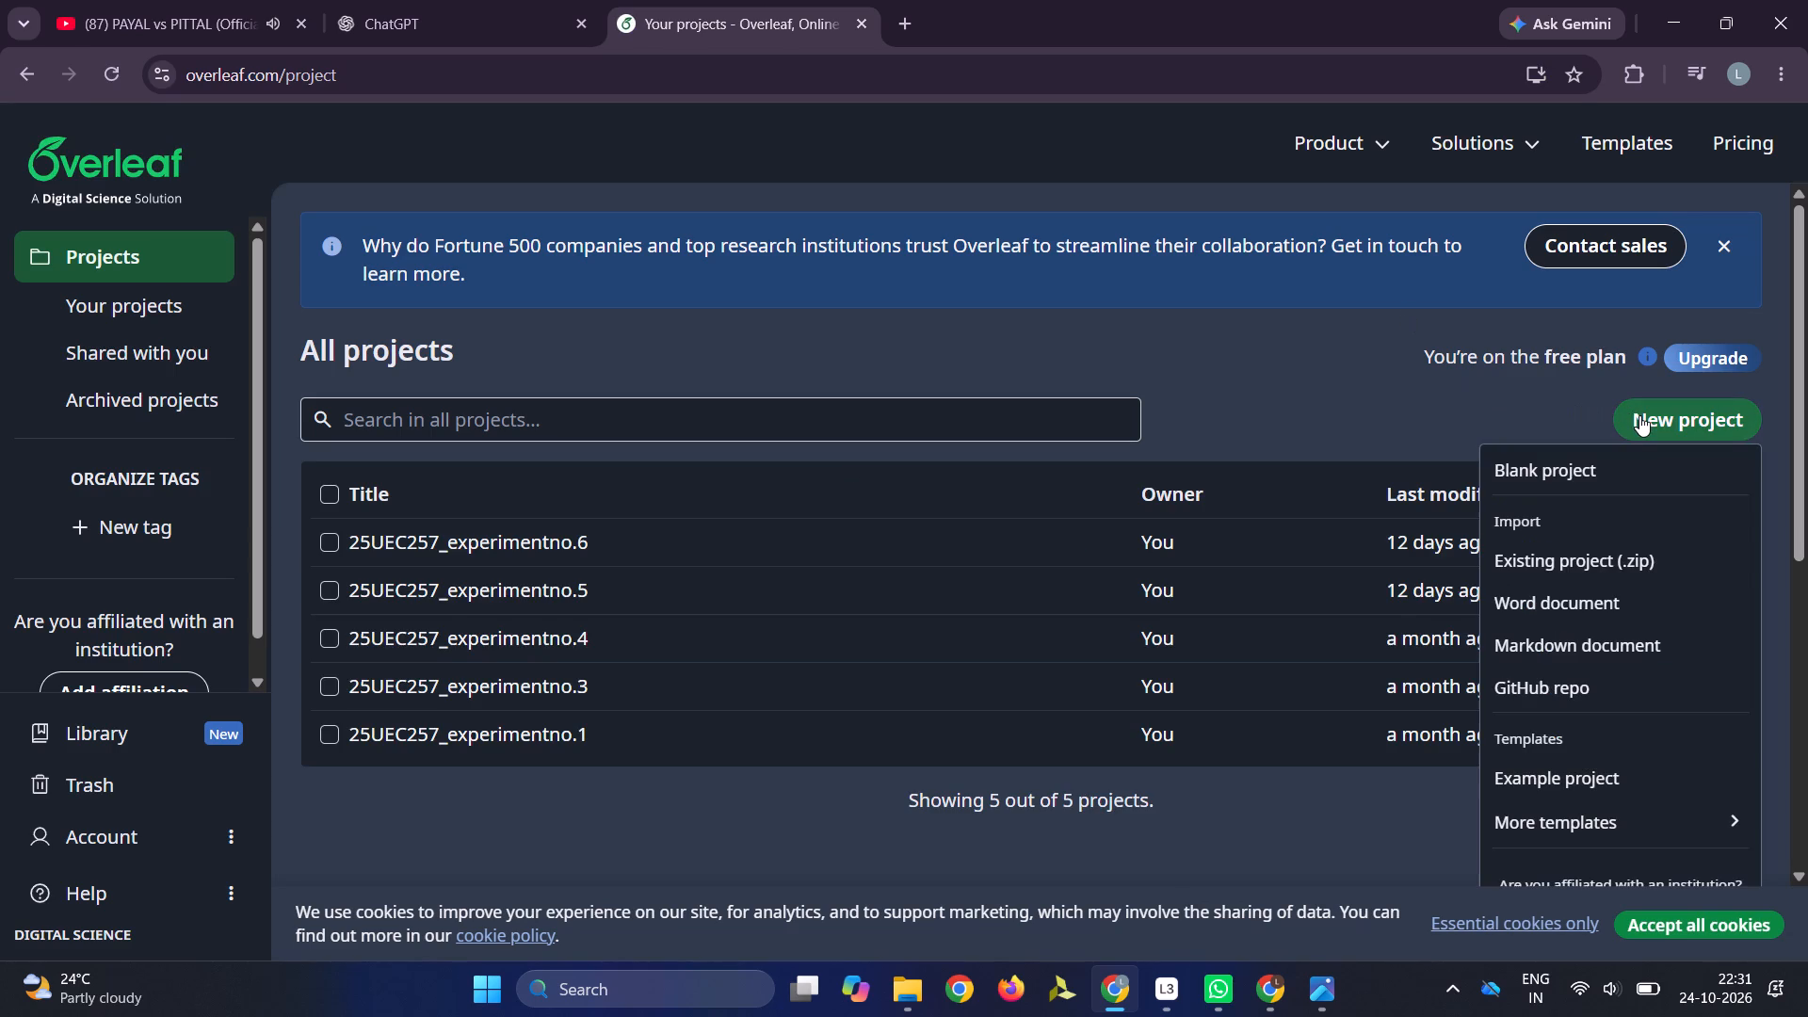
left_click(1636, 470)
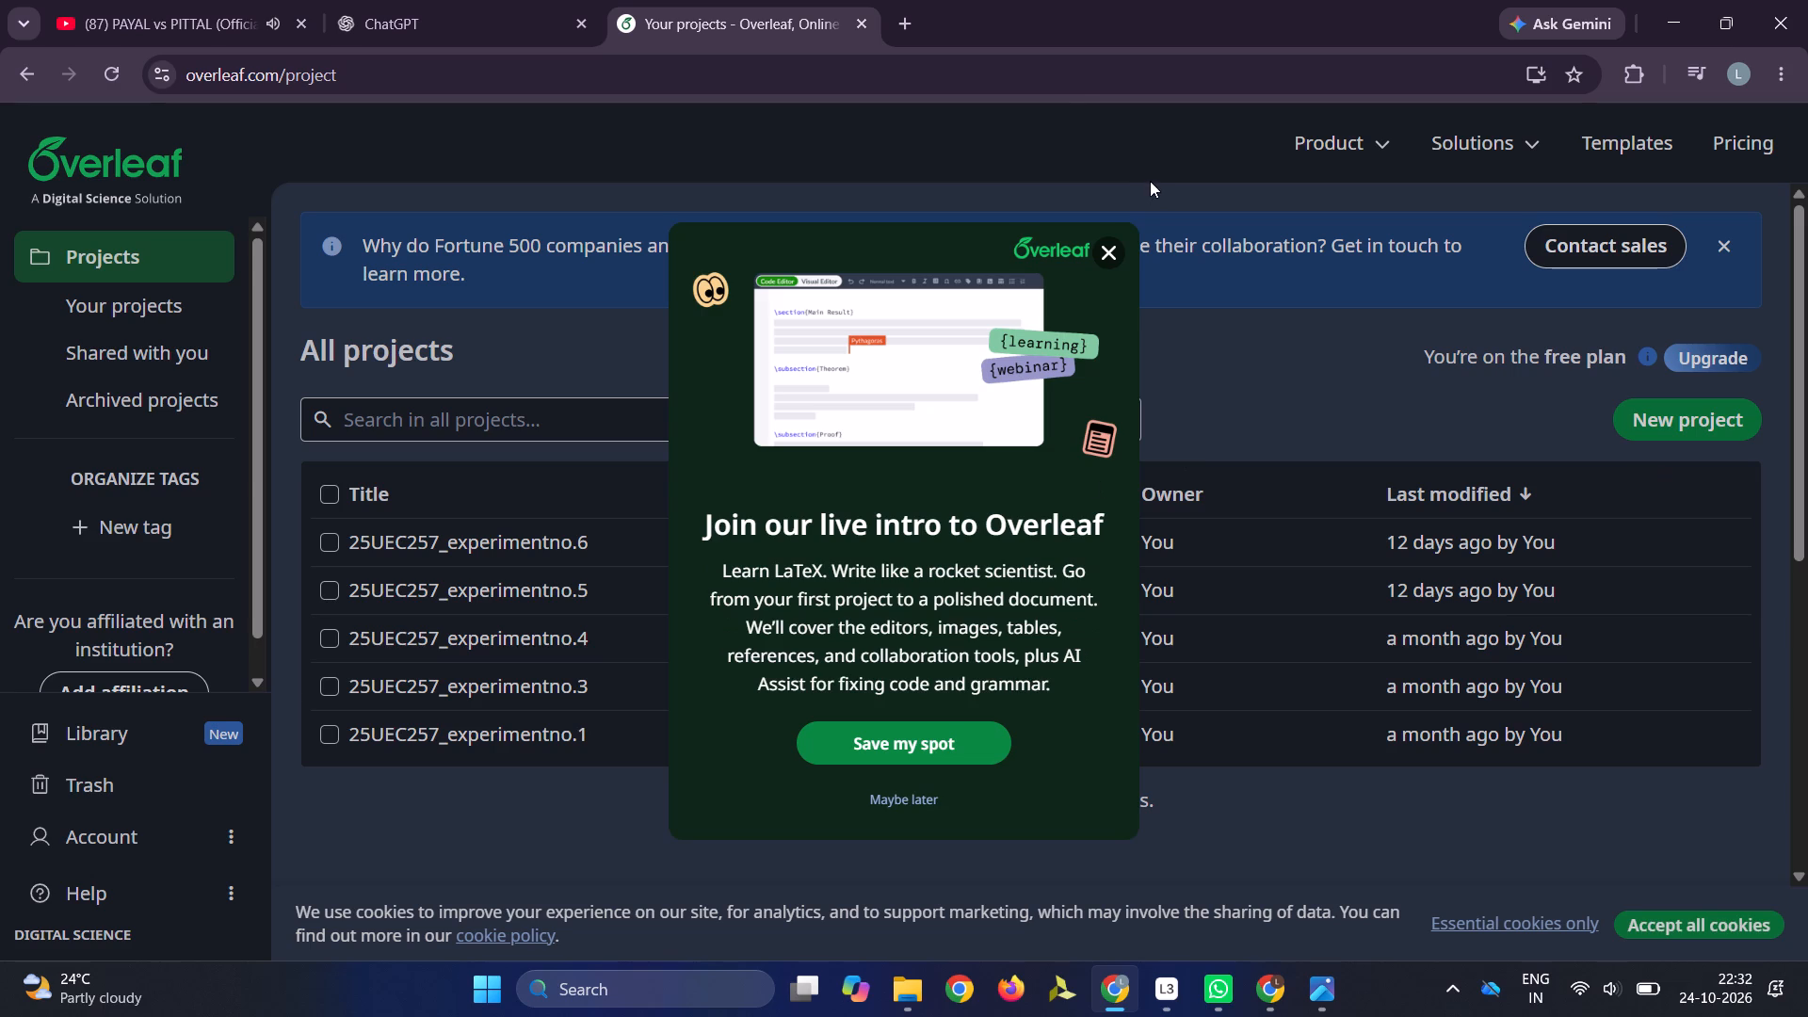
left_click(1103, 256)
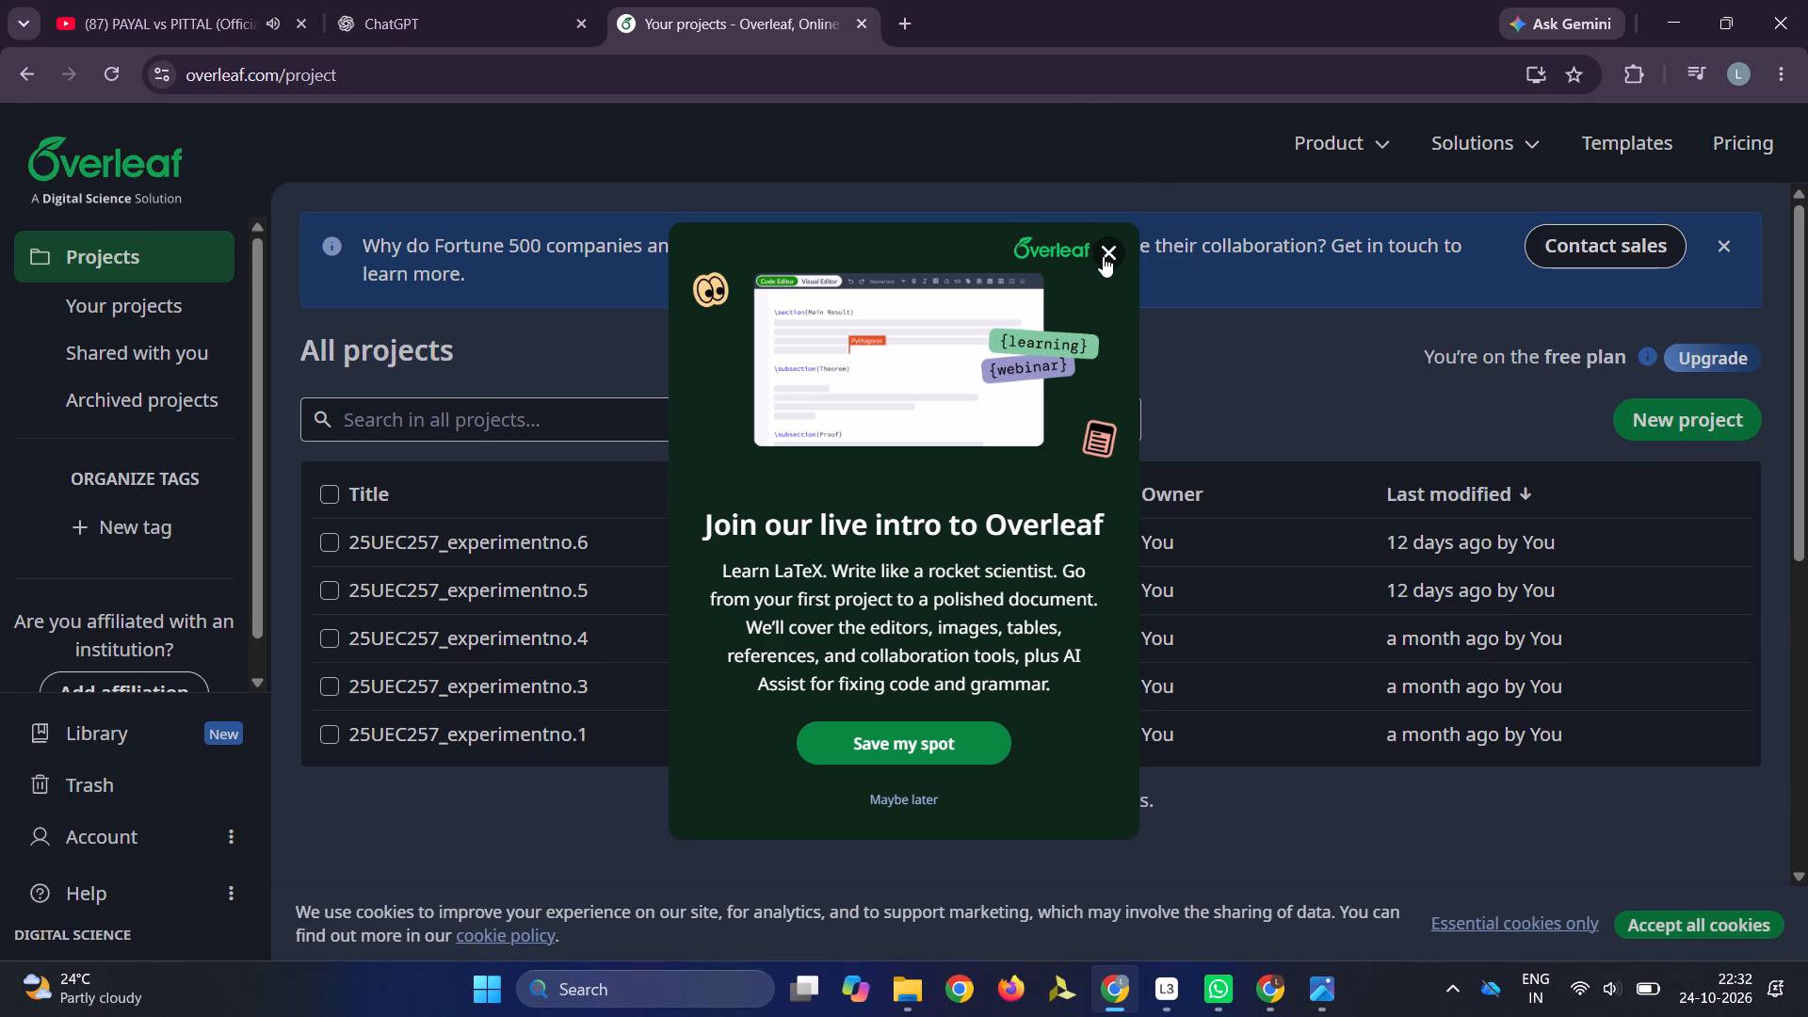
left_click(1118, 256)
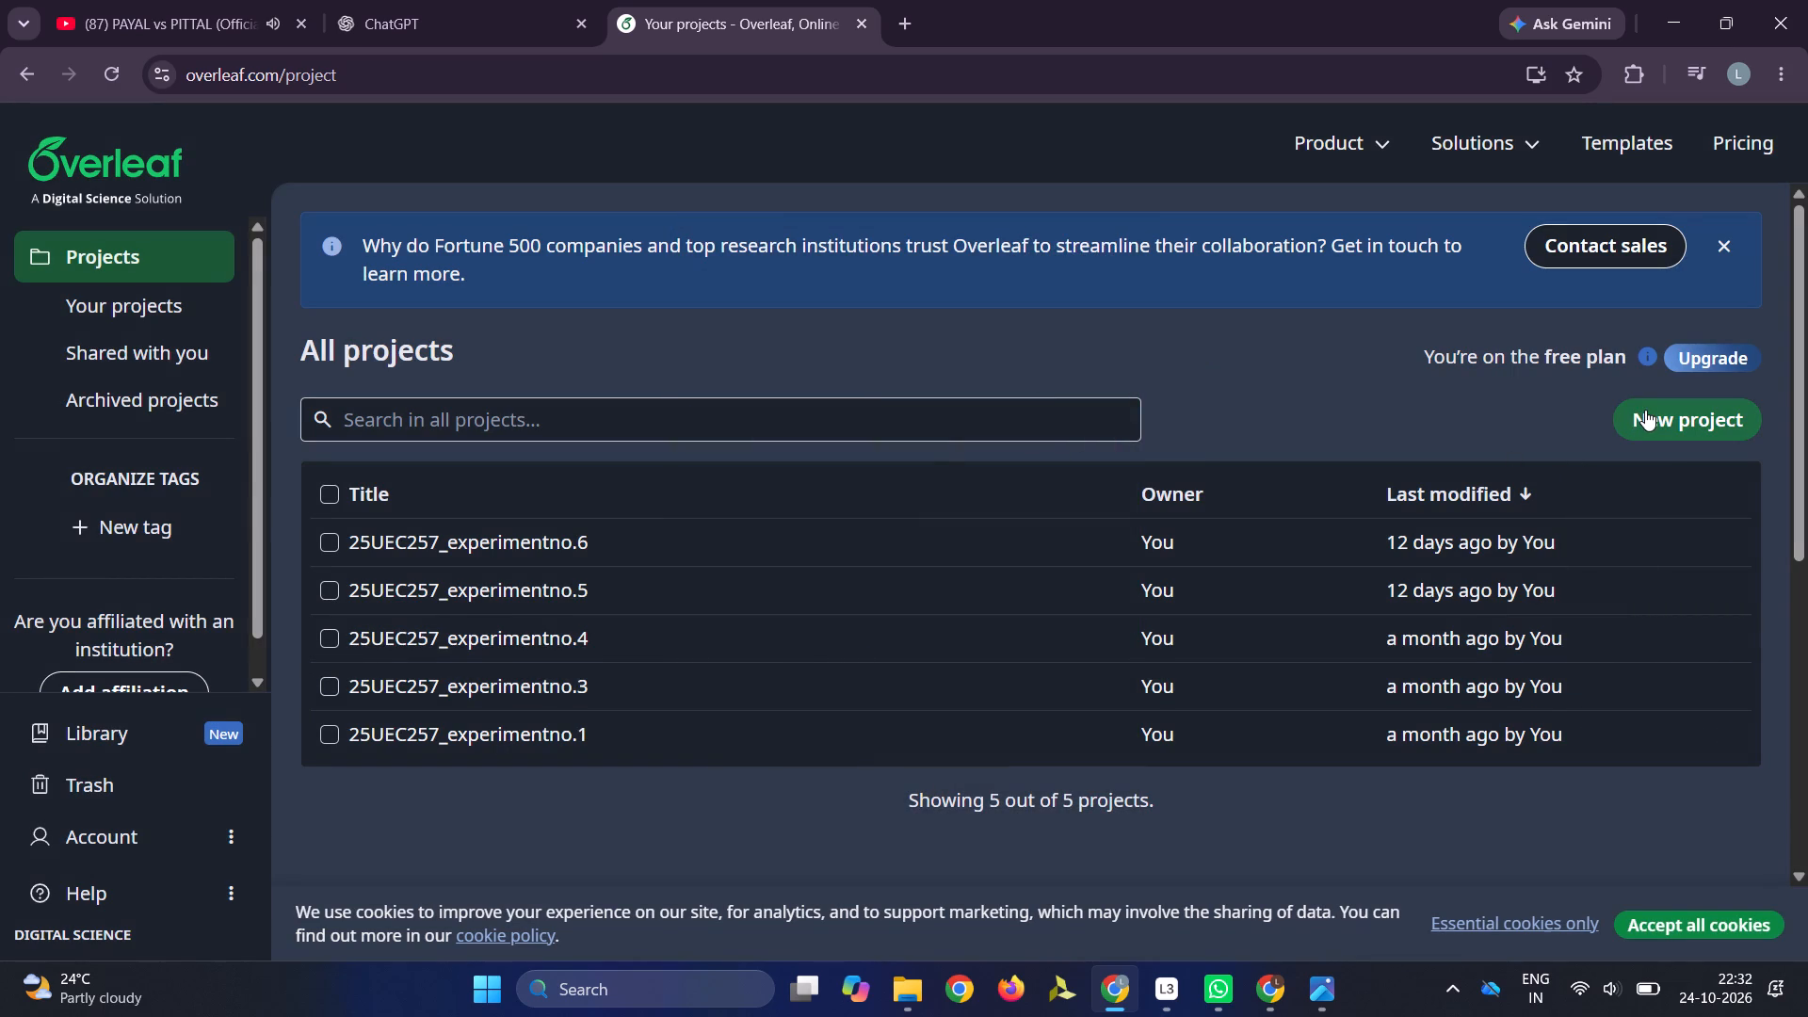
left_click(1645, 410)
left_click(1598, 472)
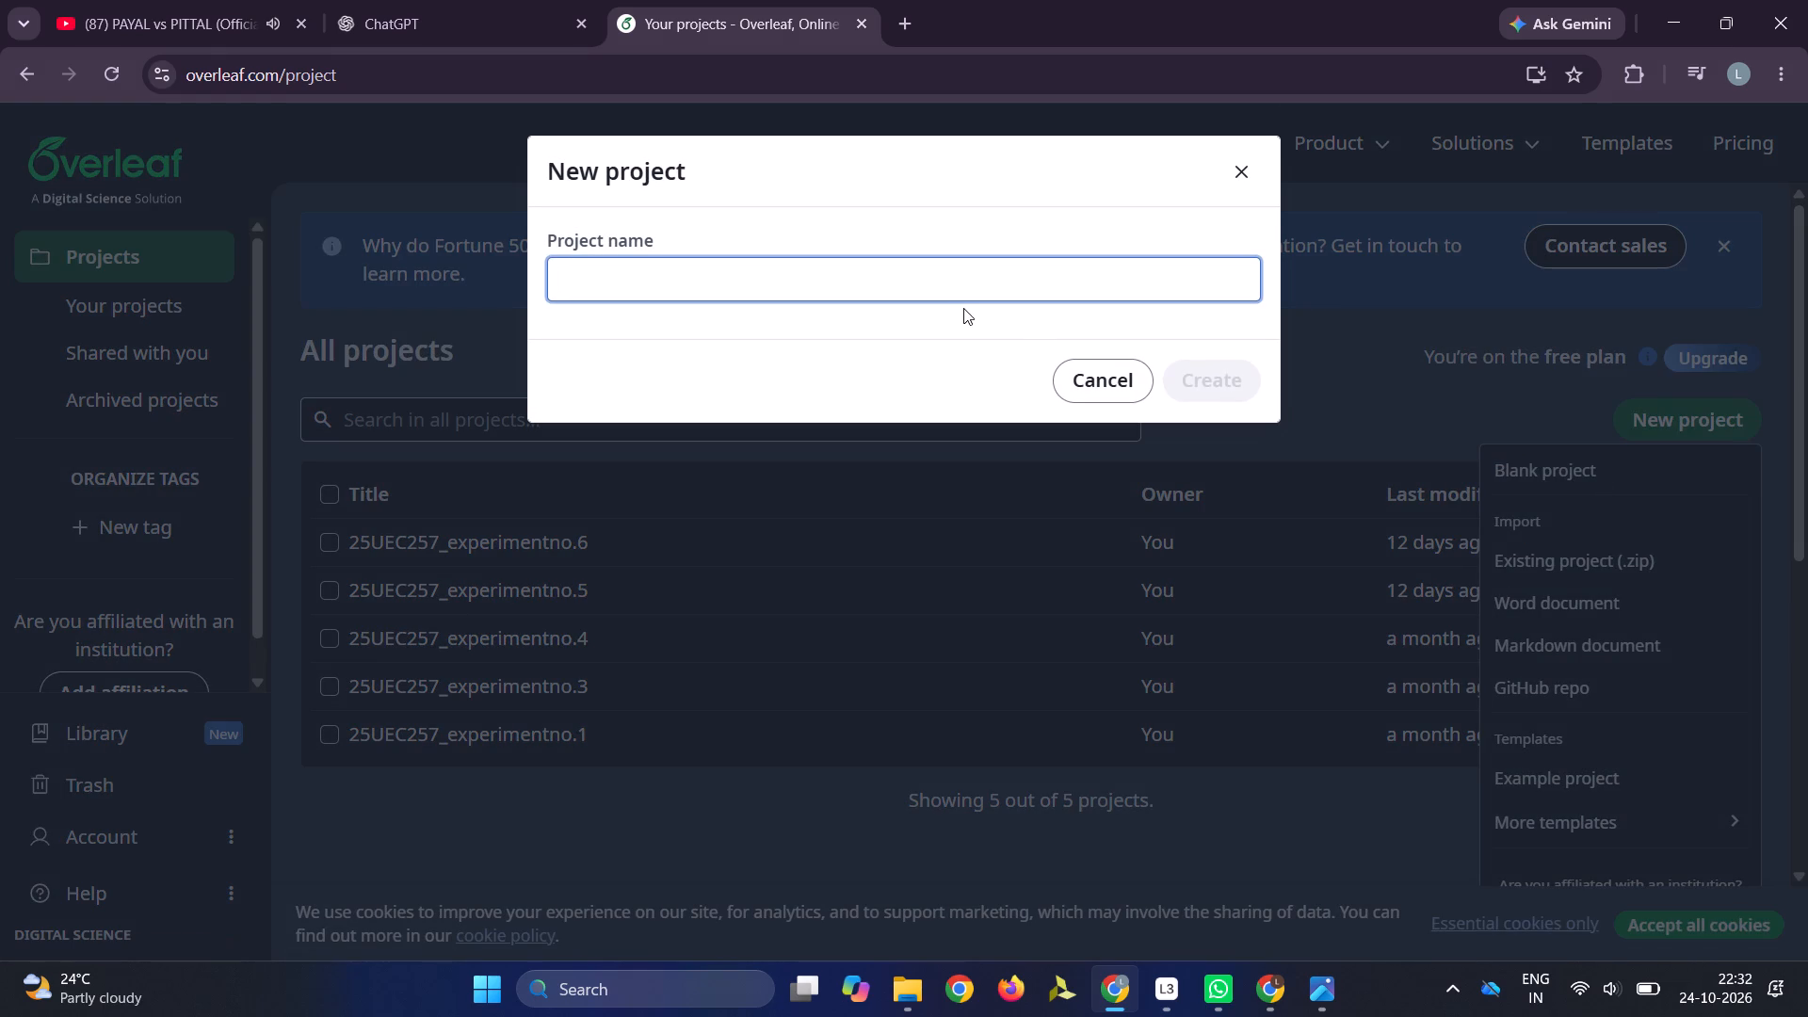
type("25")
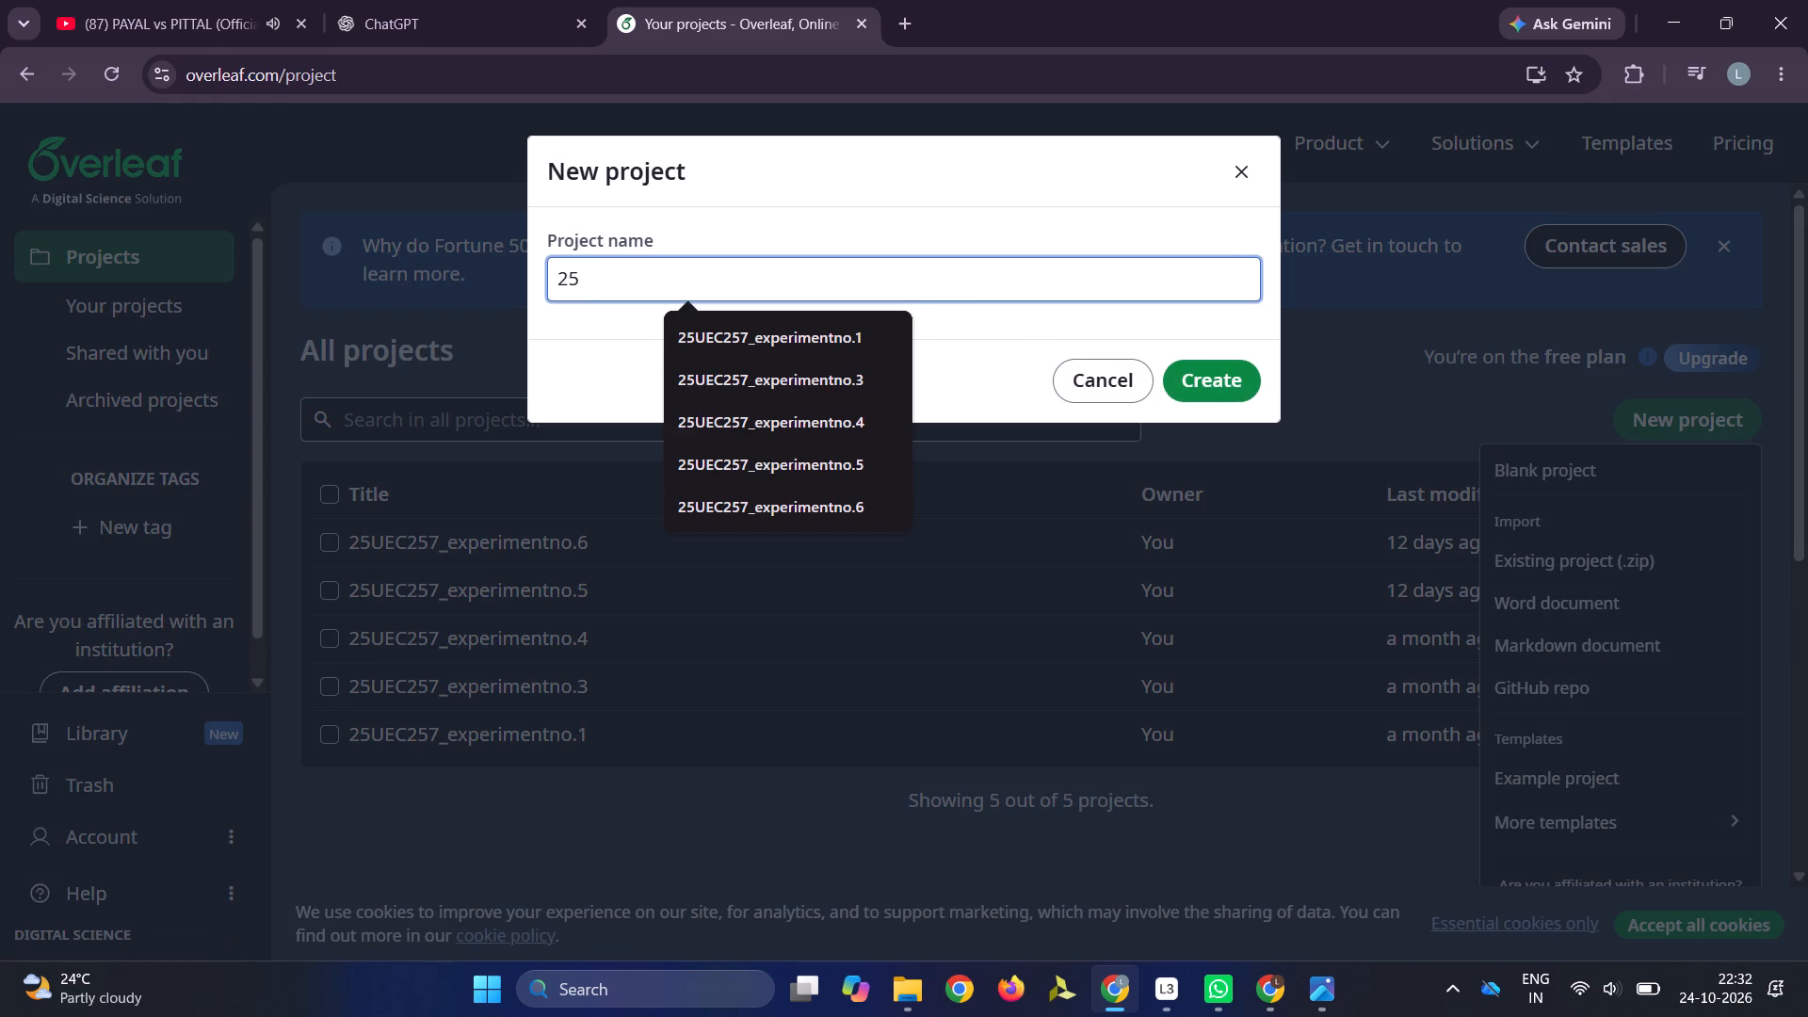
key("Down")
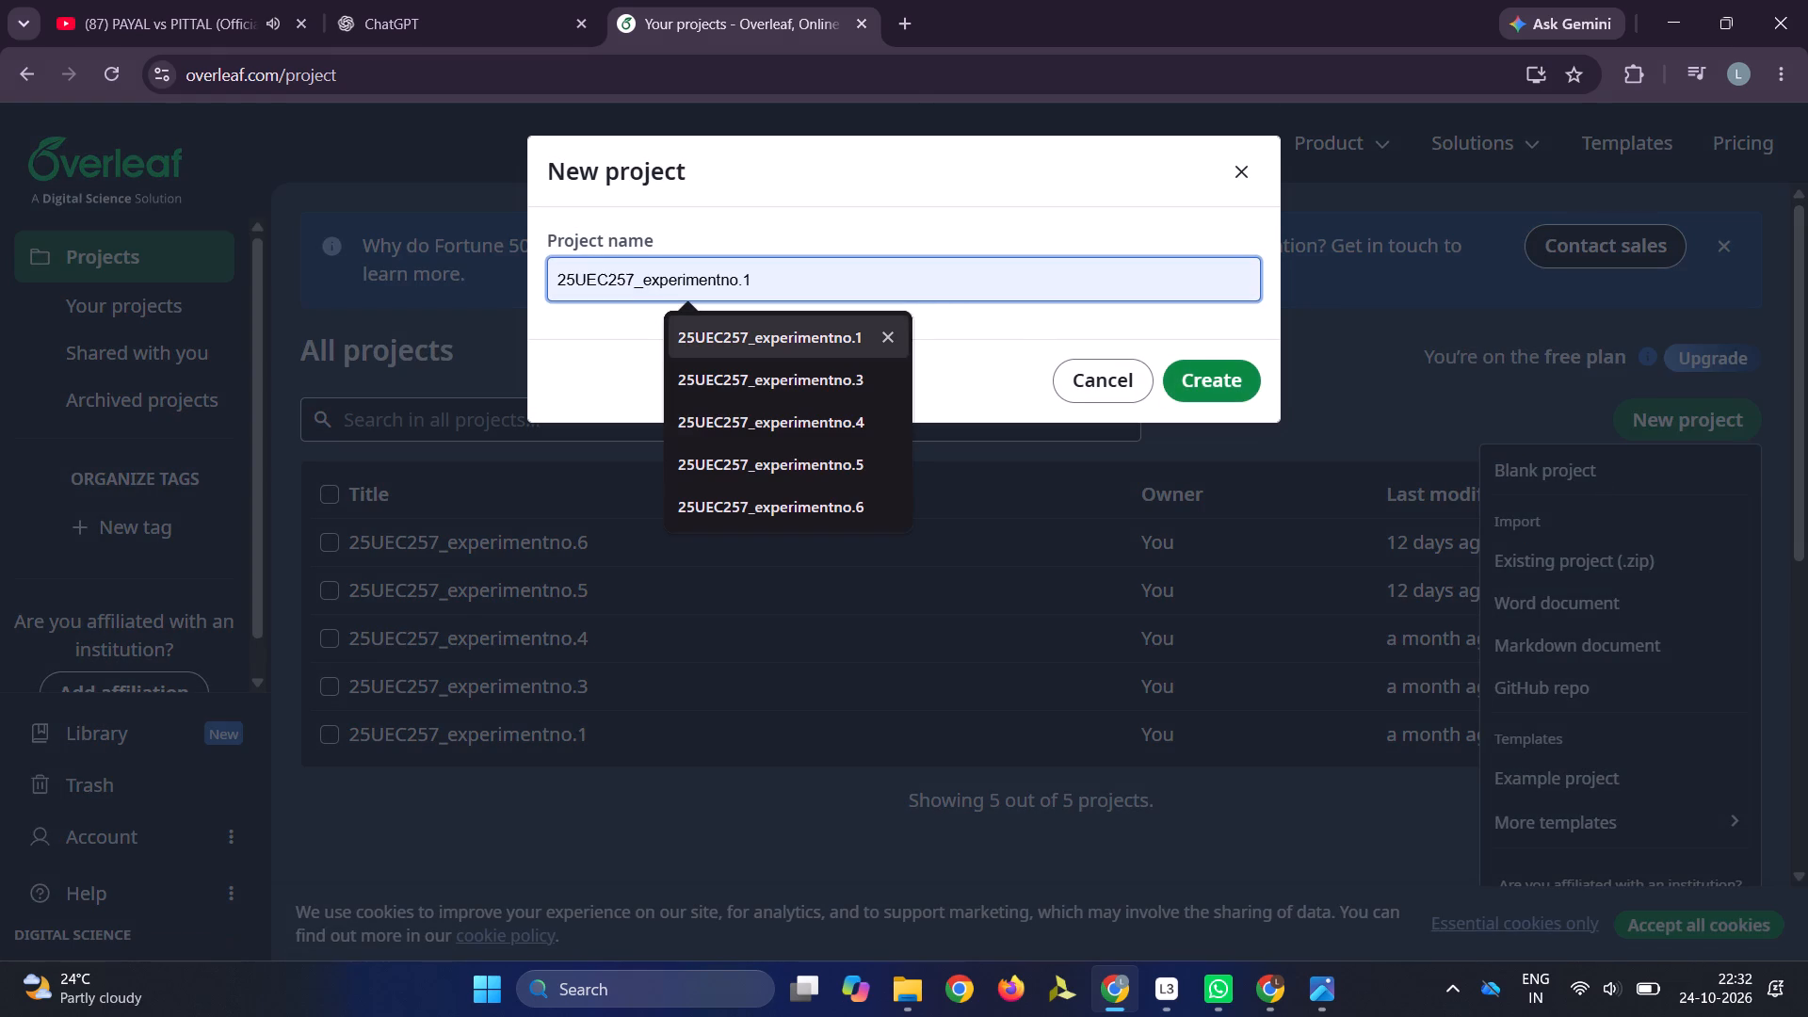
left_click(845, 336)
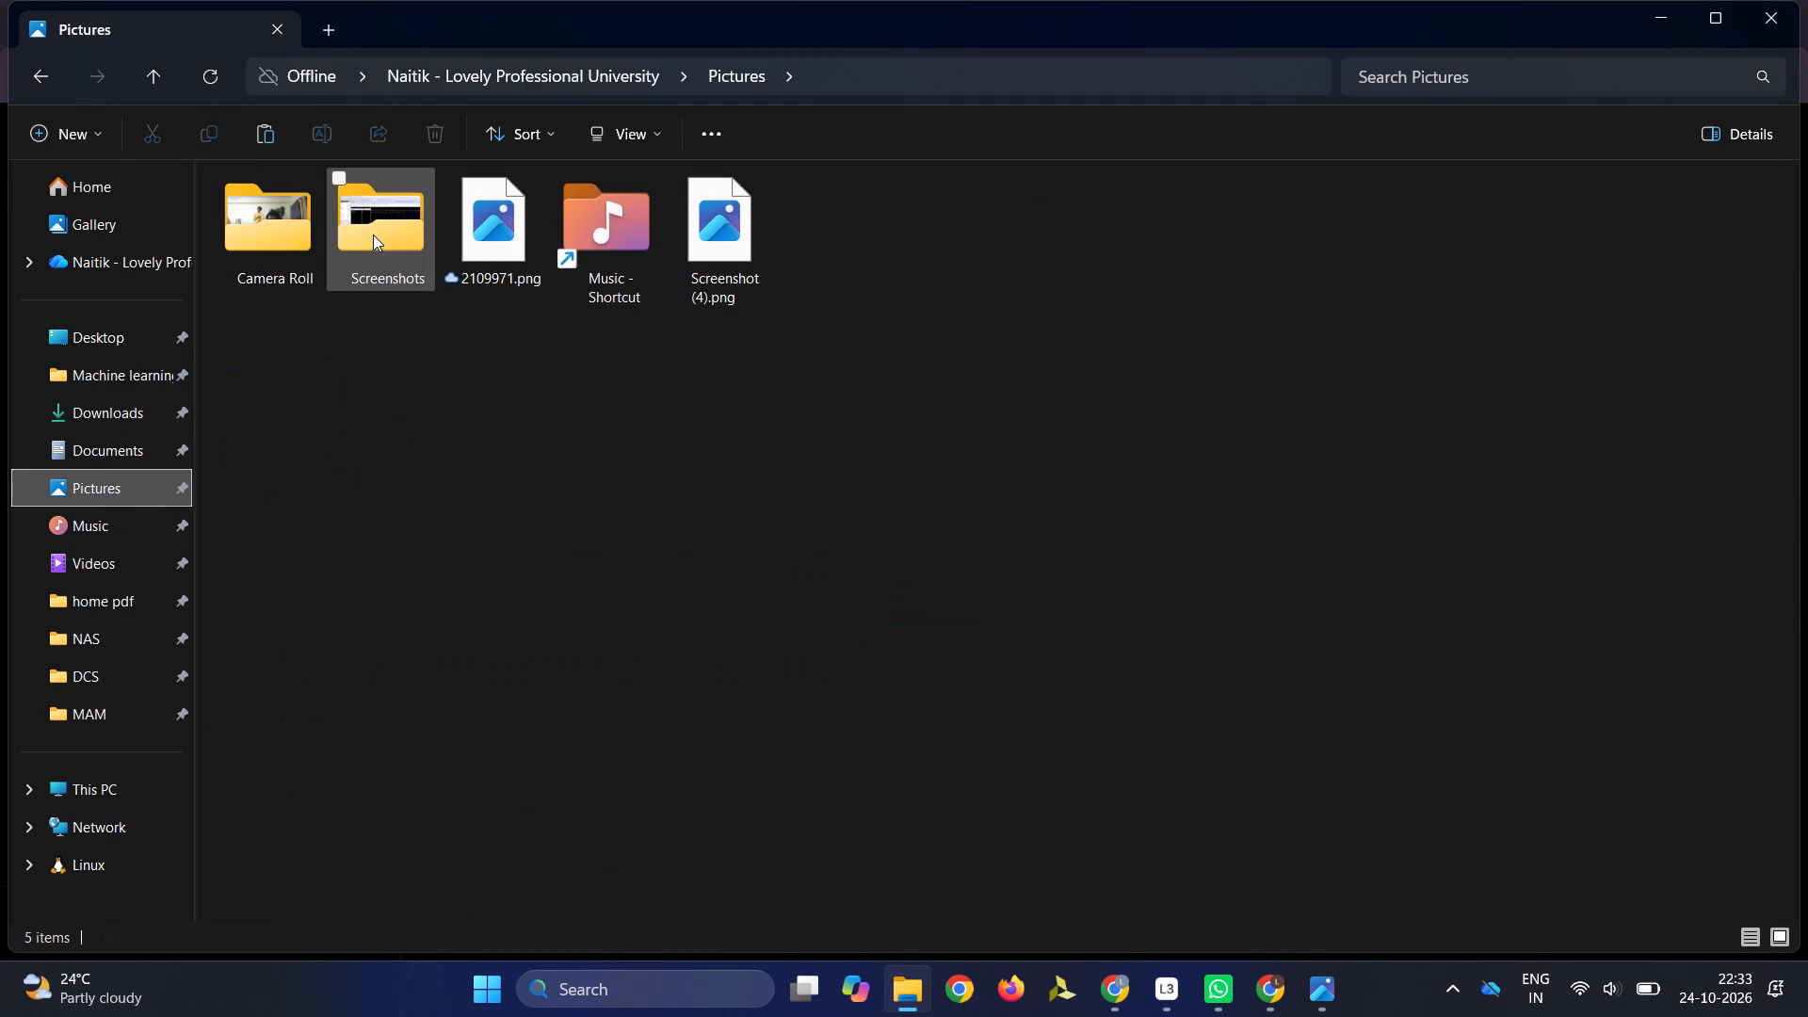
double_click(373, 234)
scroll(772, 541, "down", 8)
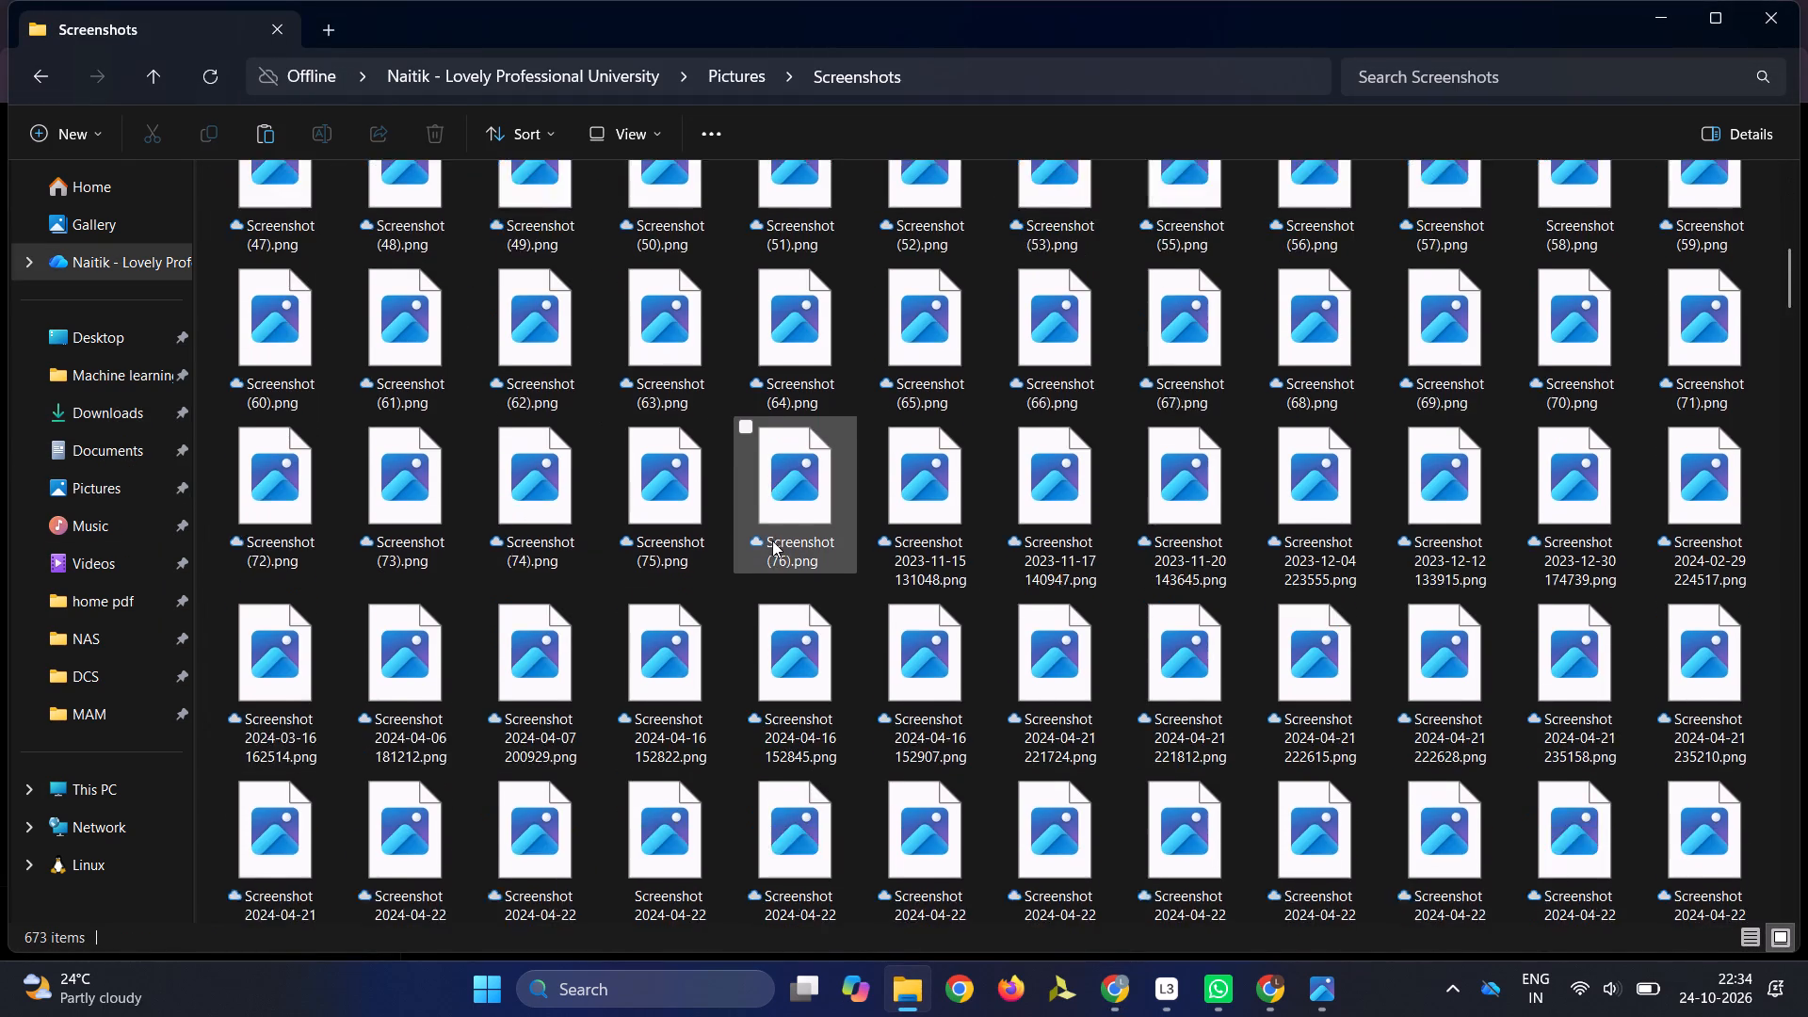
scroll(772, 541, "down", 12)
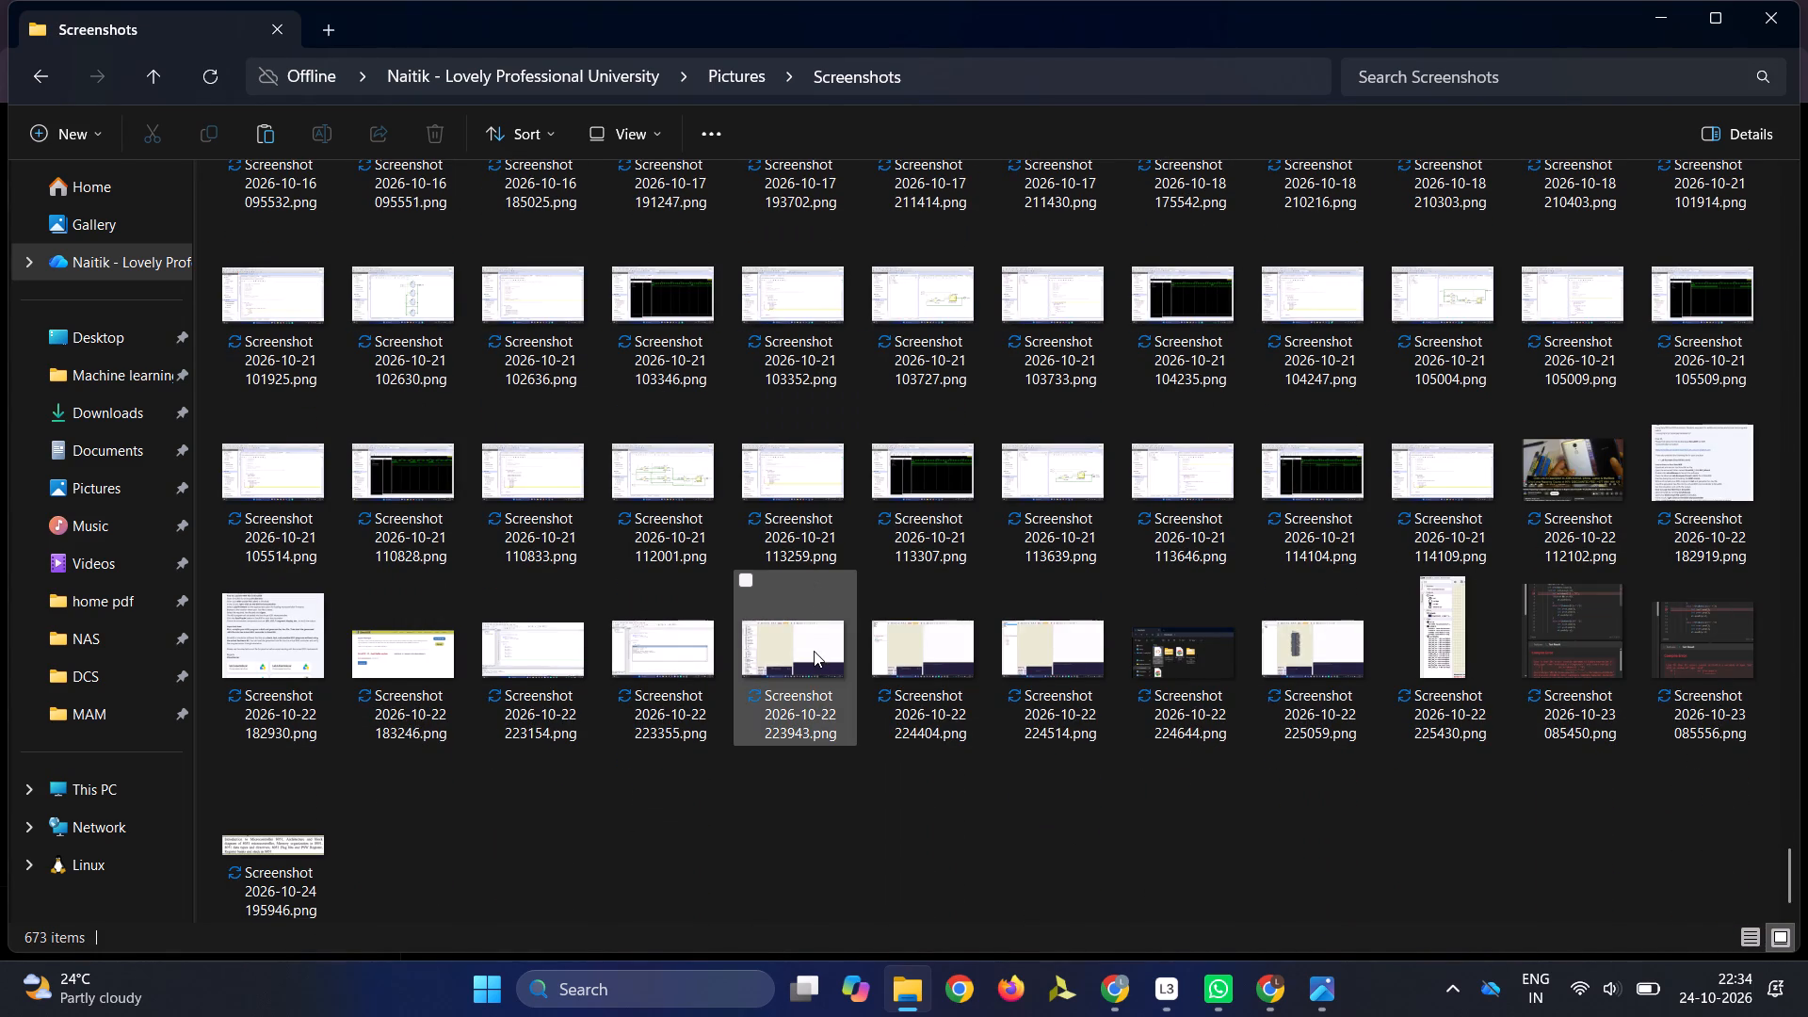
scroll(814, 651, "up", 2)
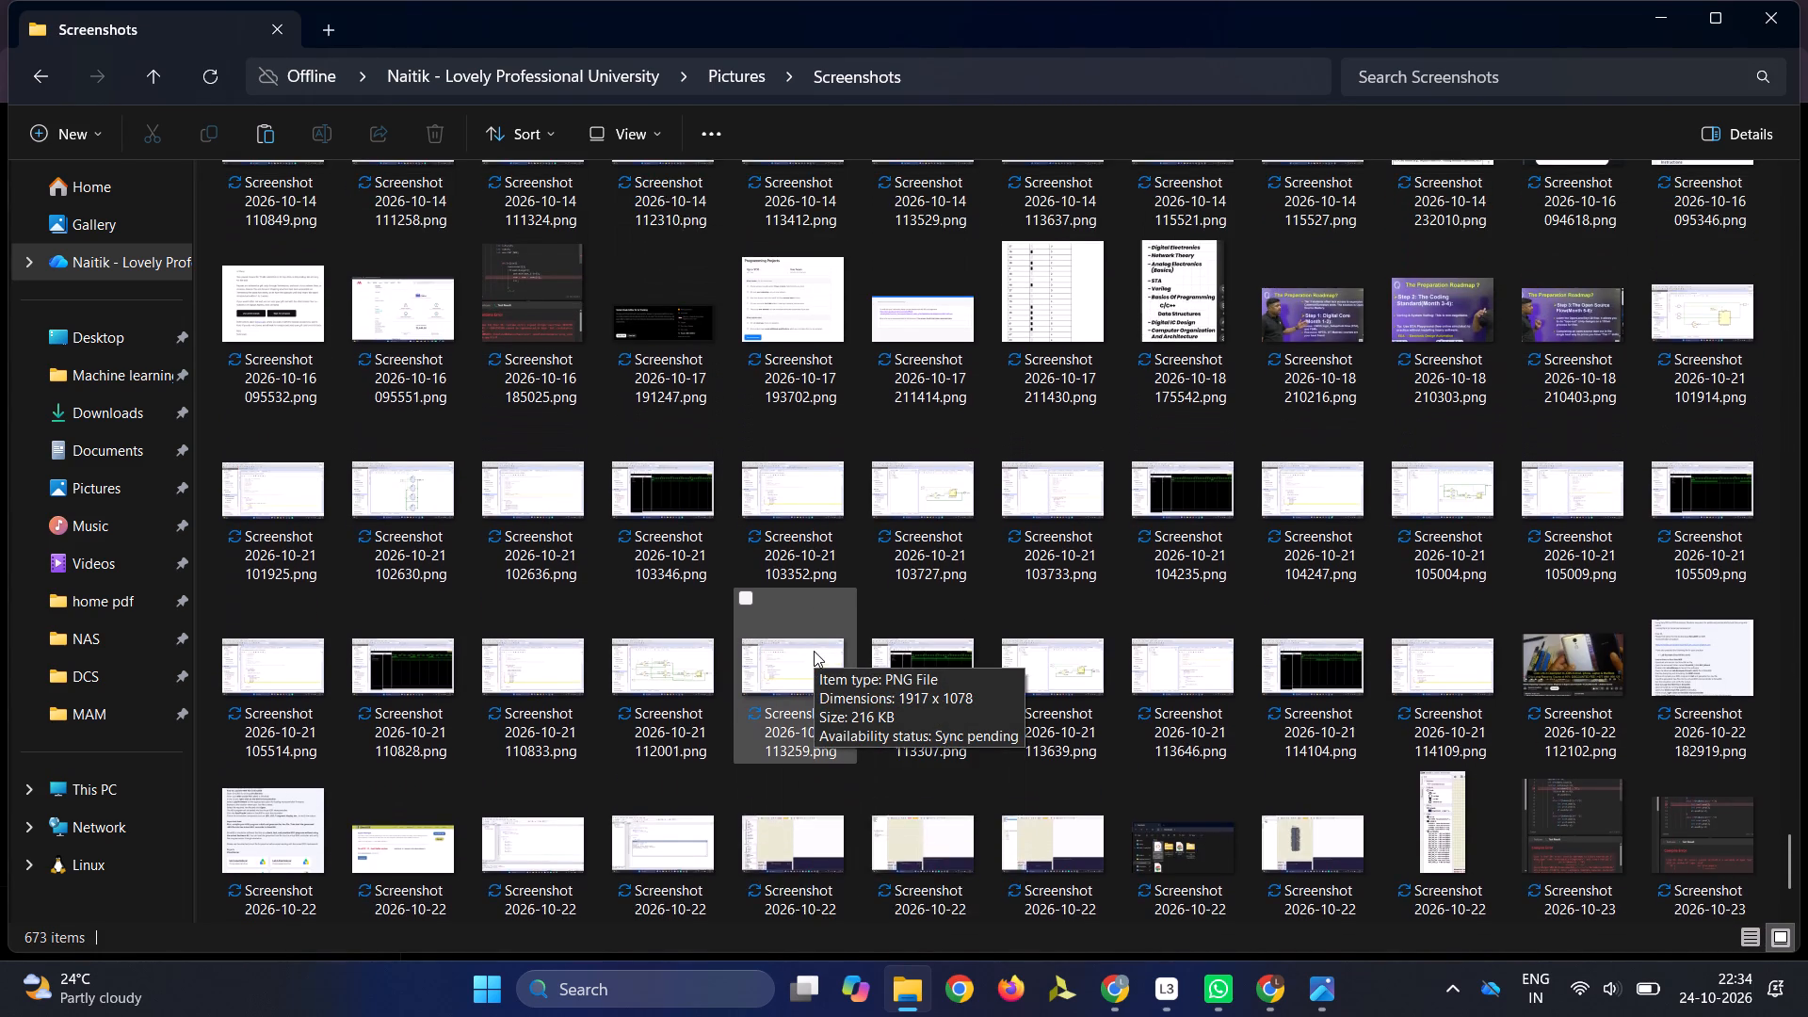
scroll(814, 651, "up", 3)
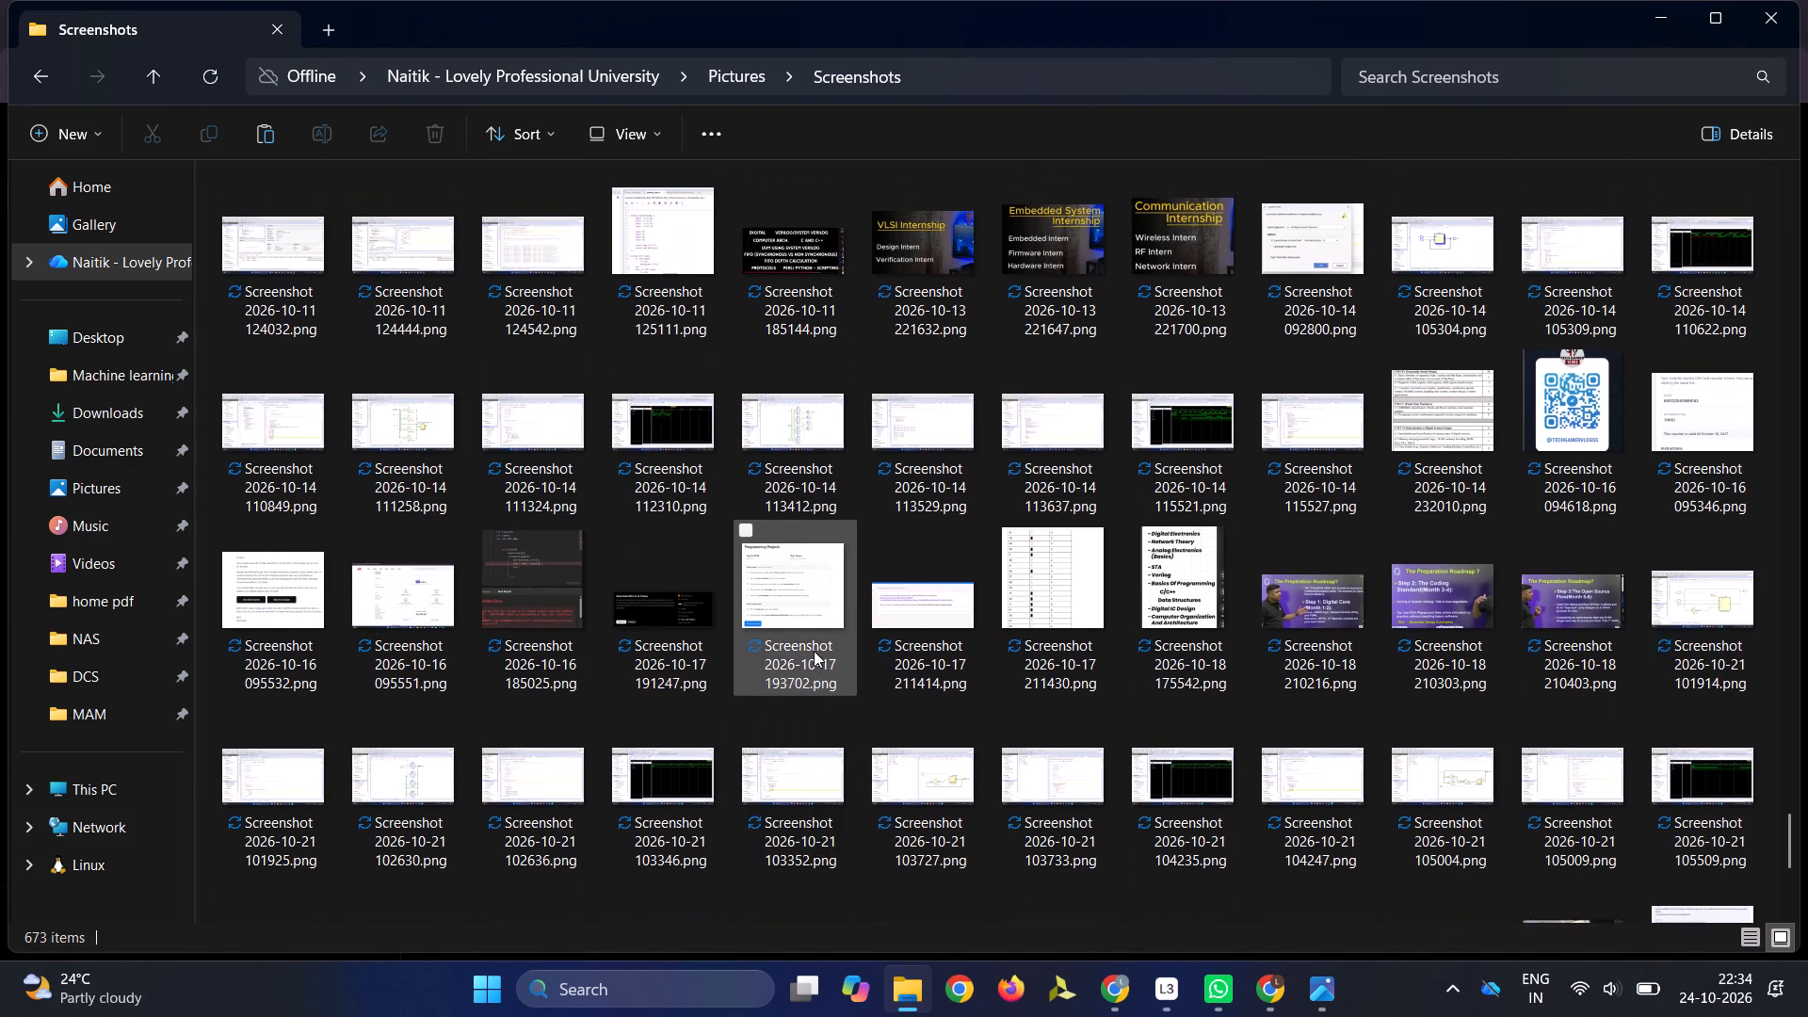
scroll(814, 651, "up", 1)
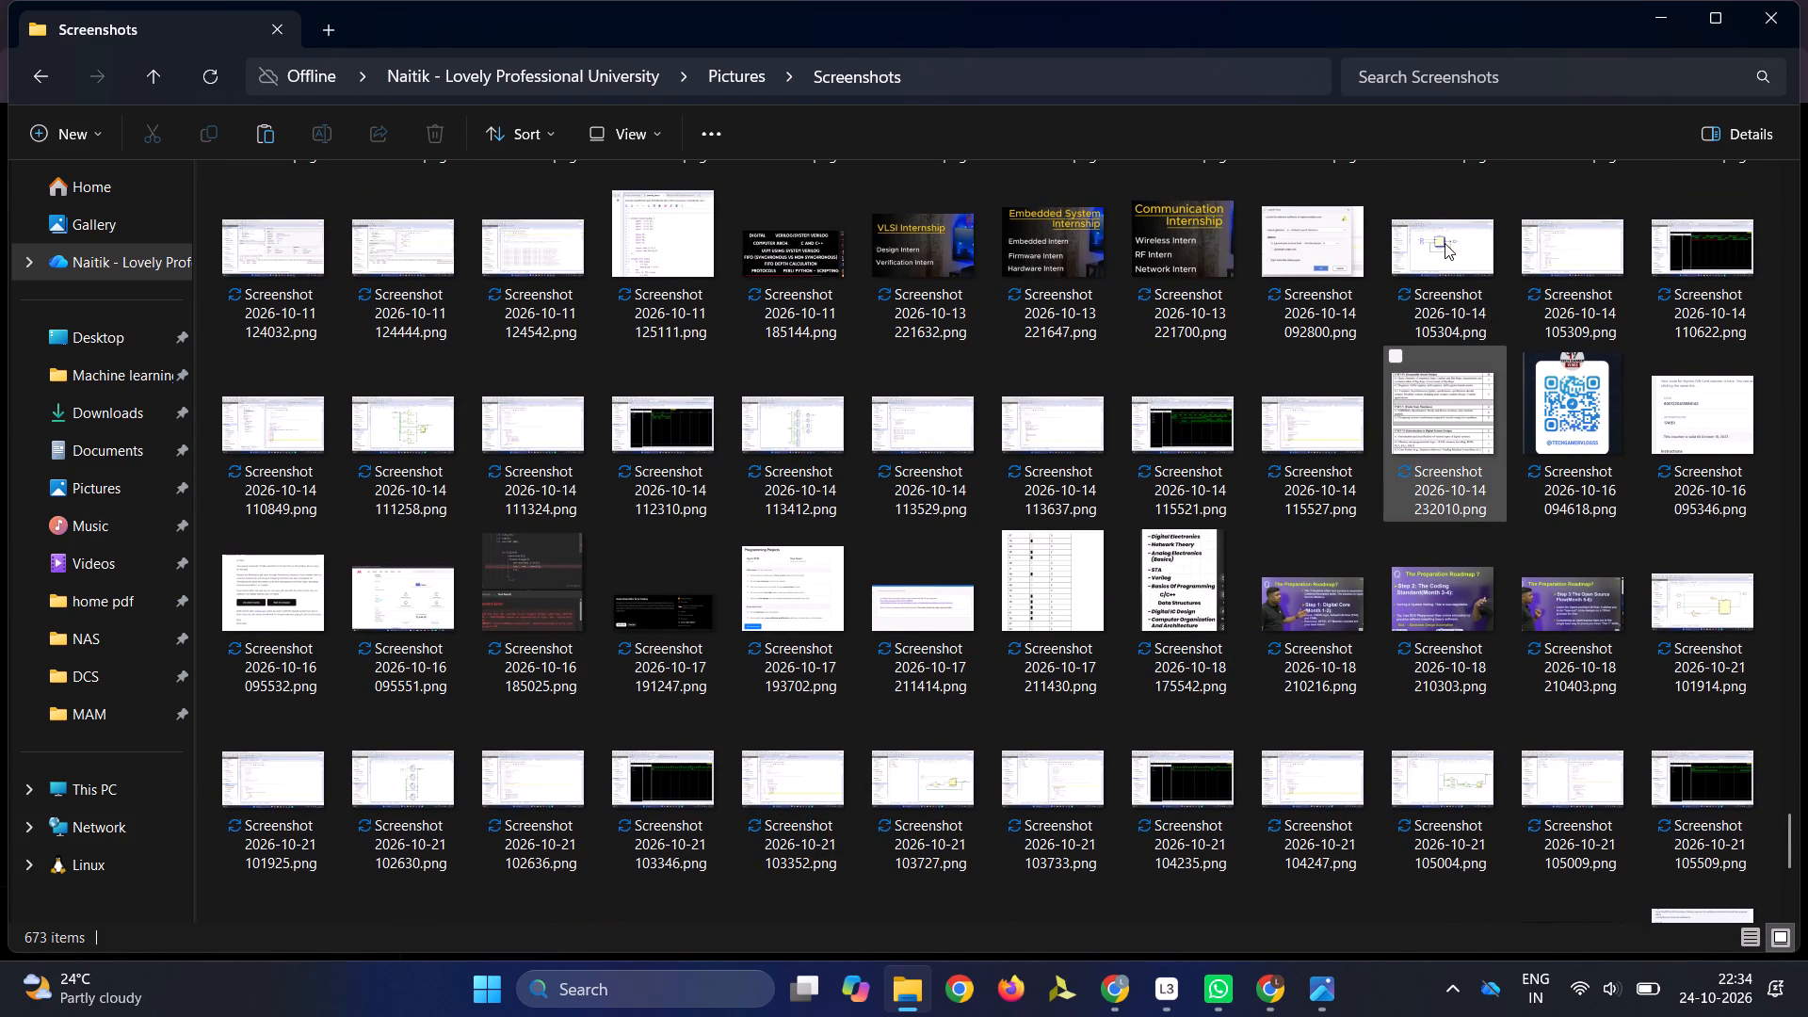
double_click(1445, 243)
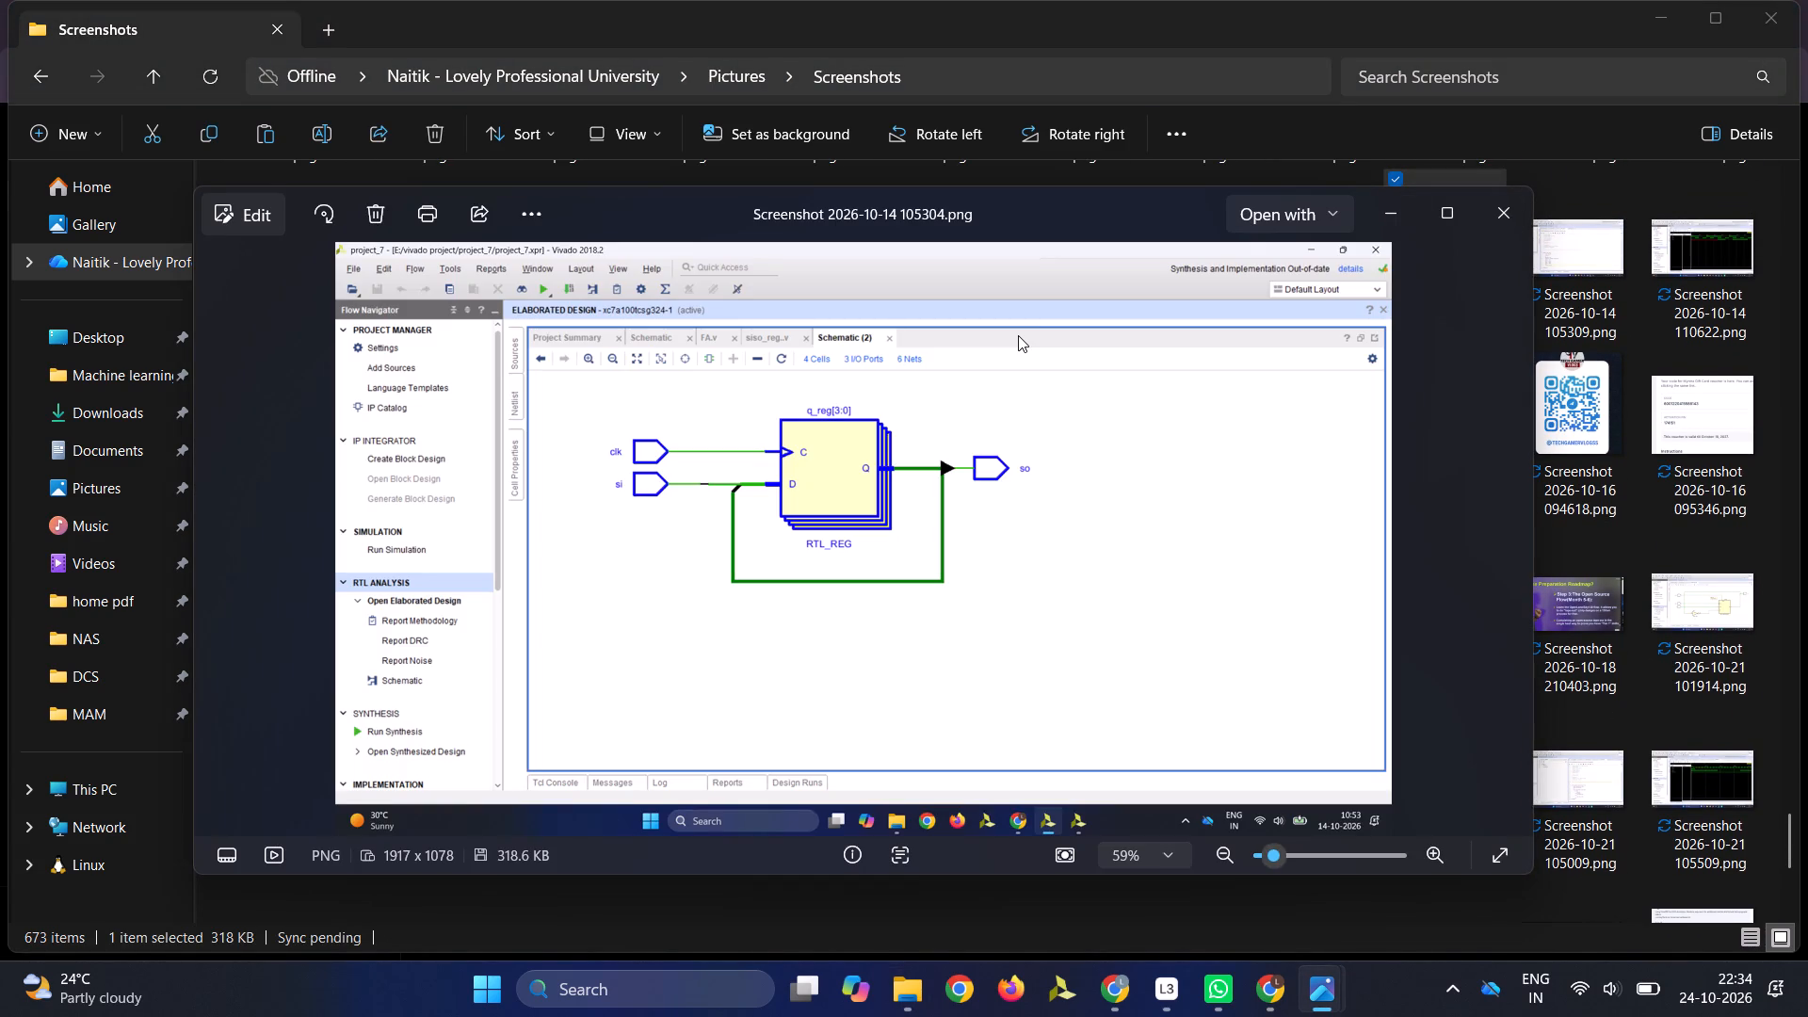
Browse the 14 October Vivado screenshots, examining the SISO and PISO designs, waveforms and bidirectional PIPO schematic and code.
key("Right")
key("Right")
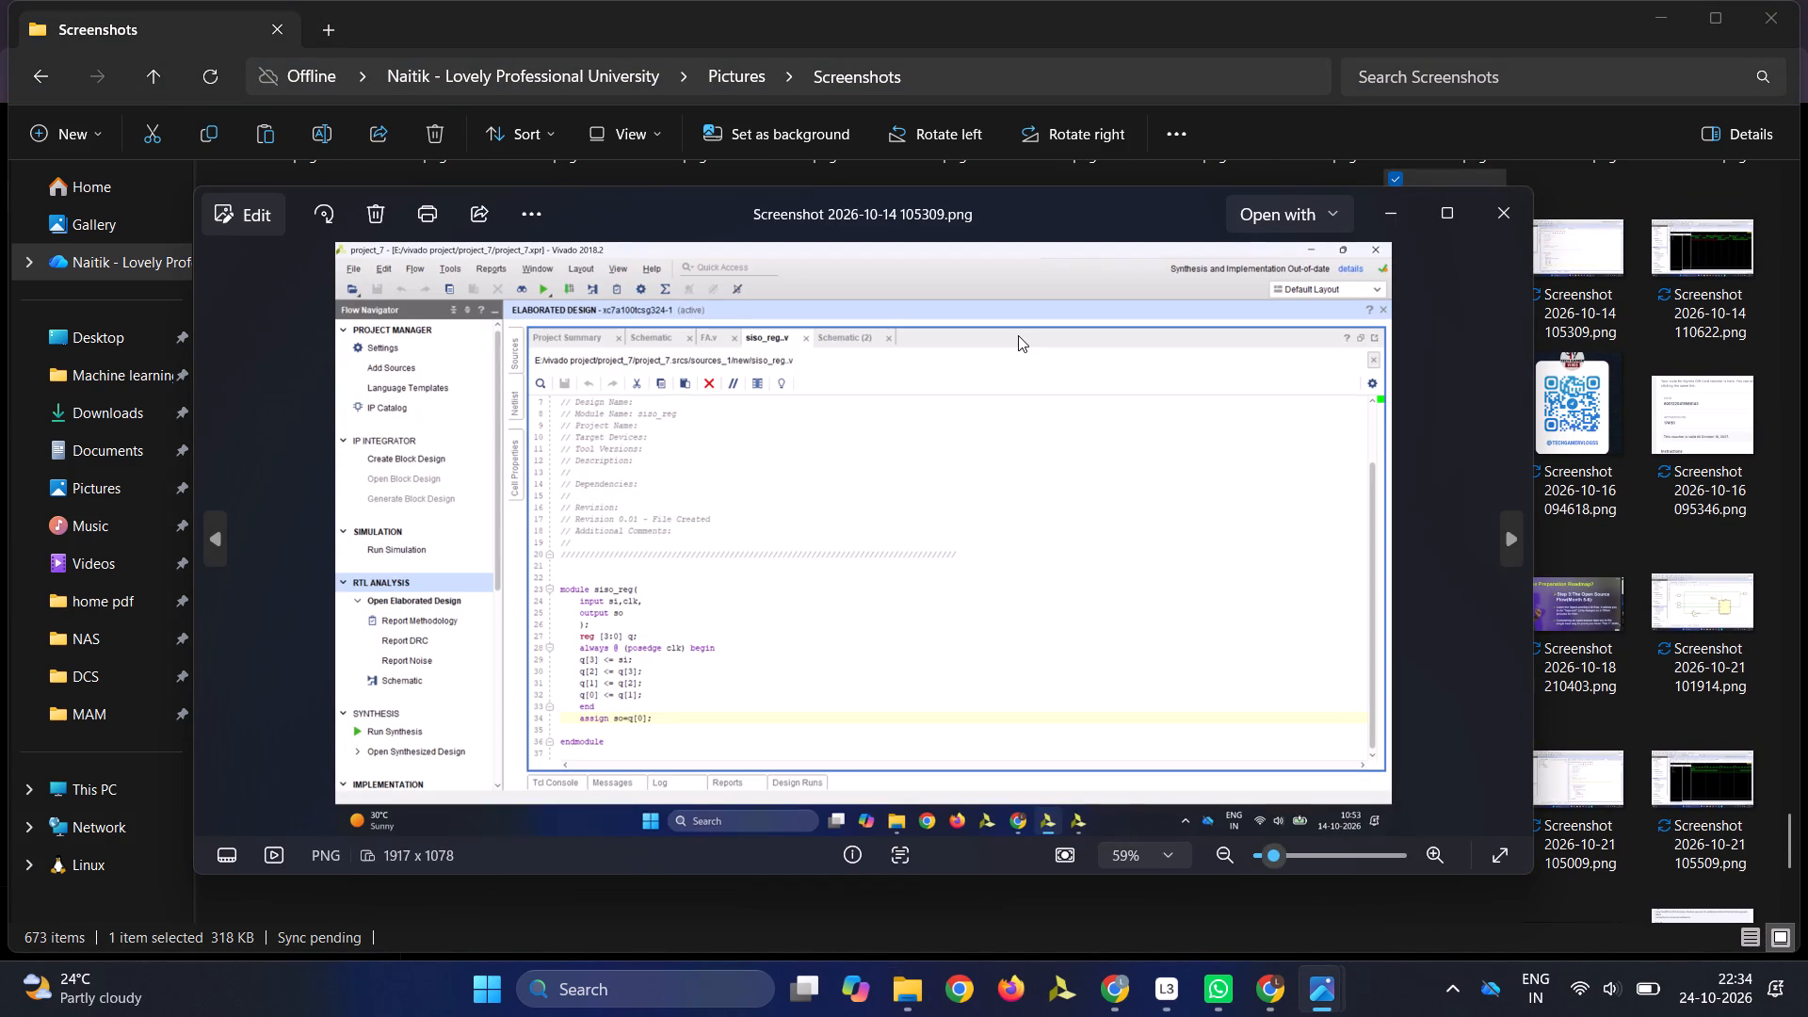
key("Right")
key("Right")
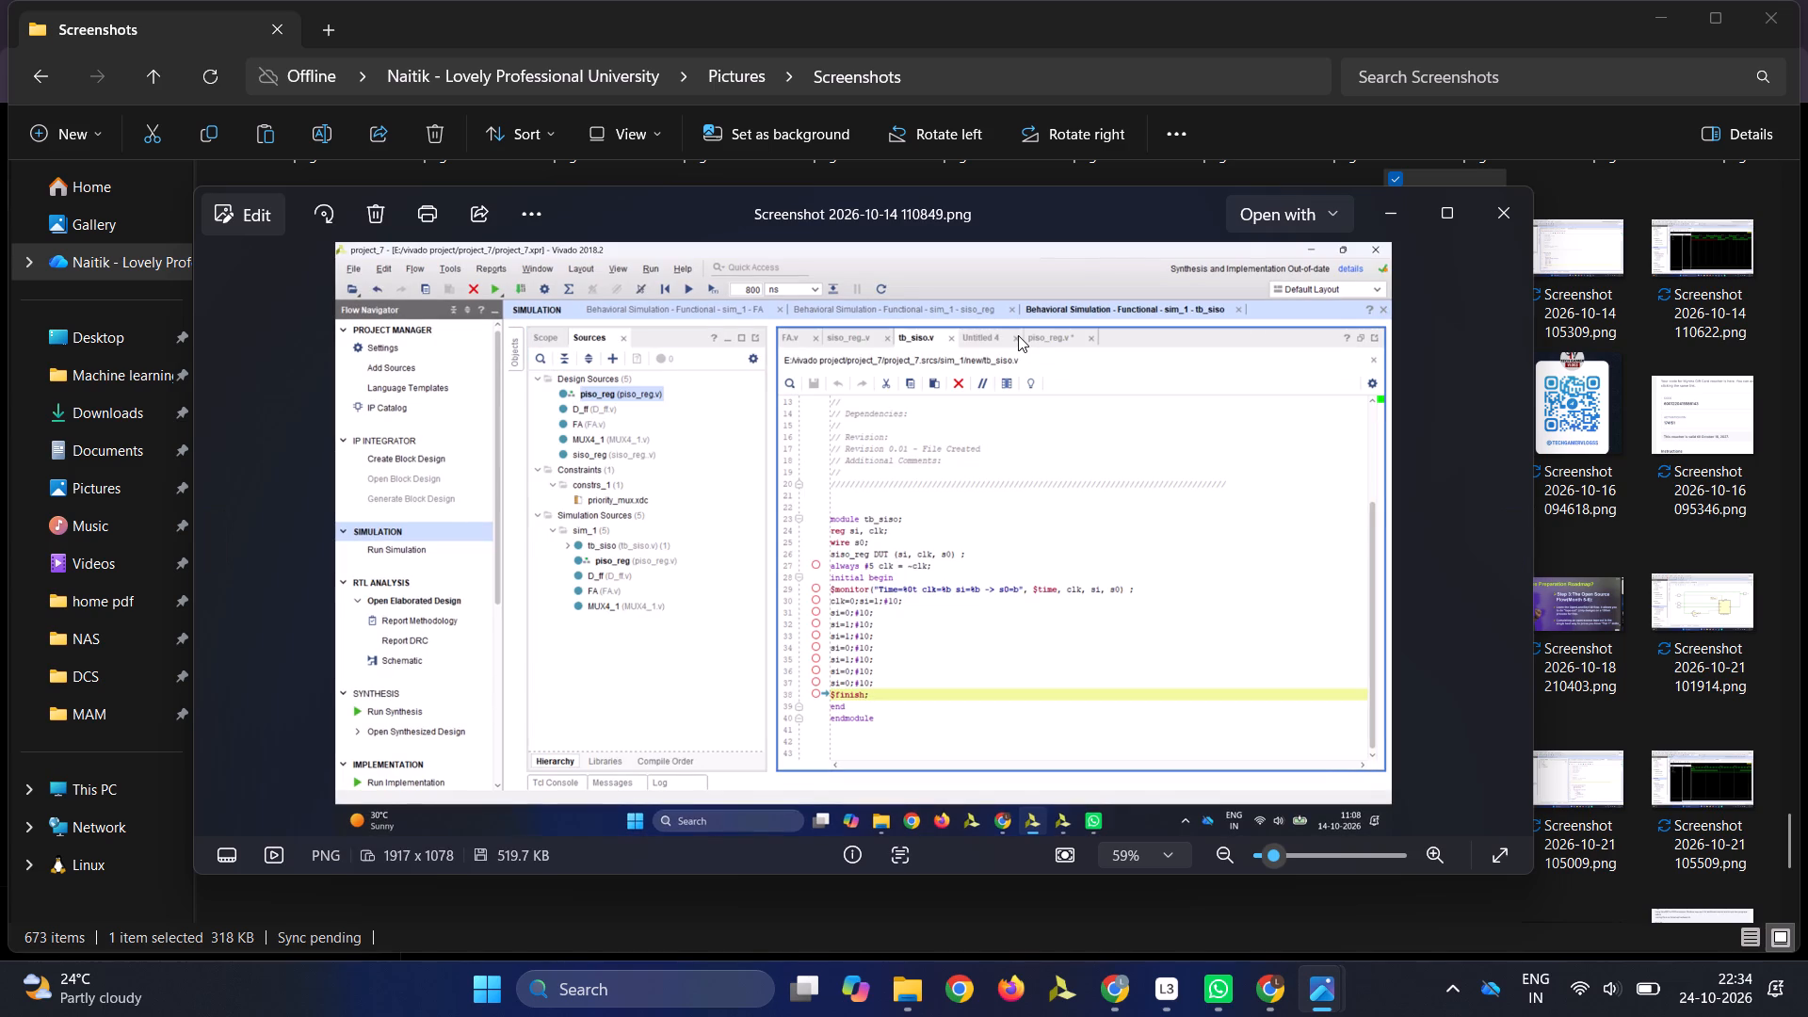
key("Right")
key("Right")
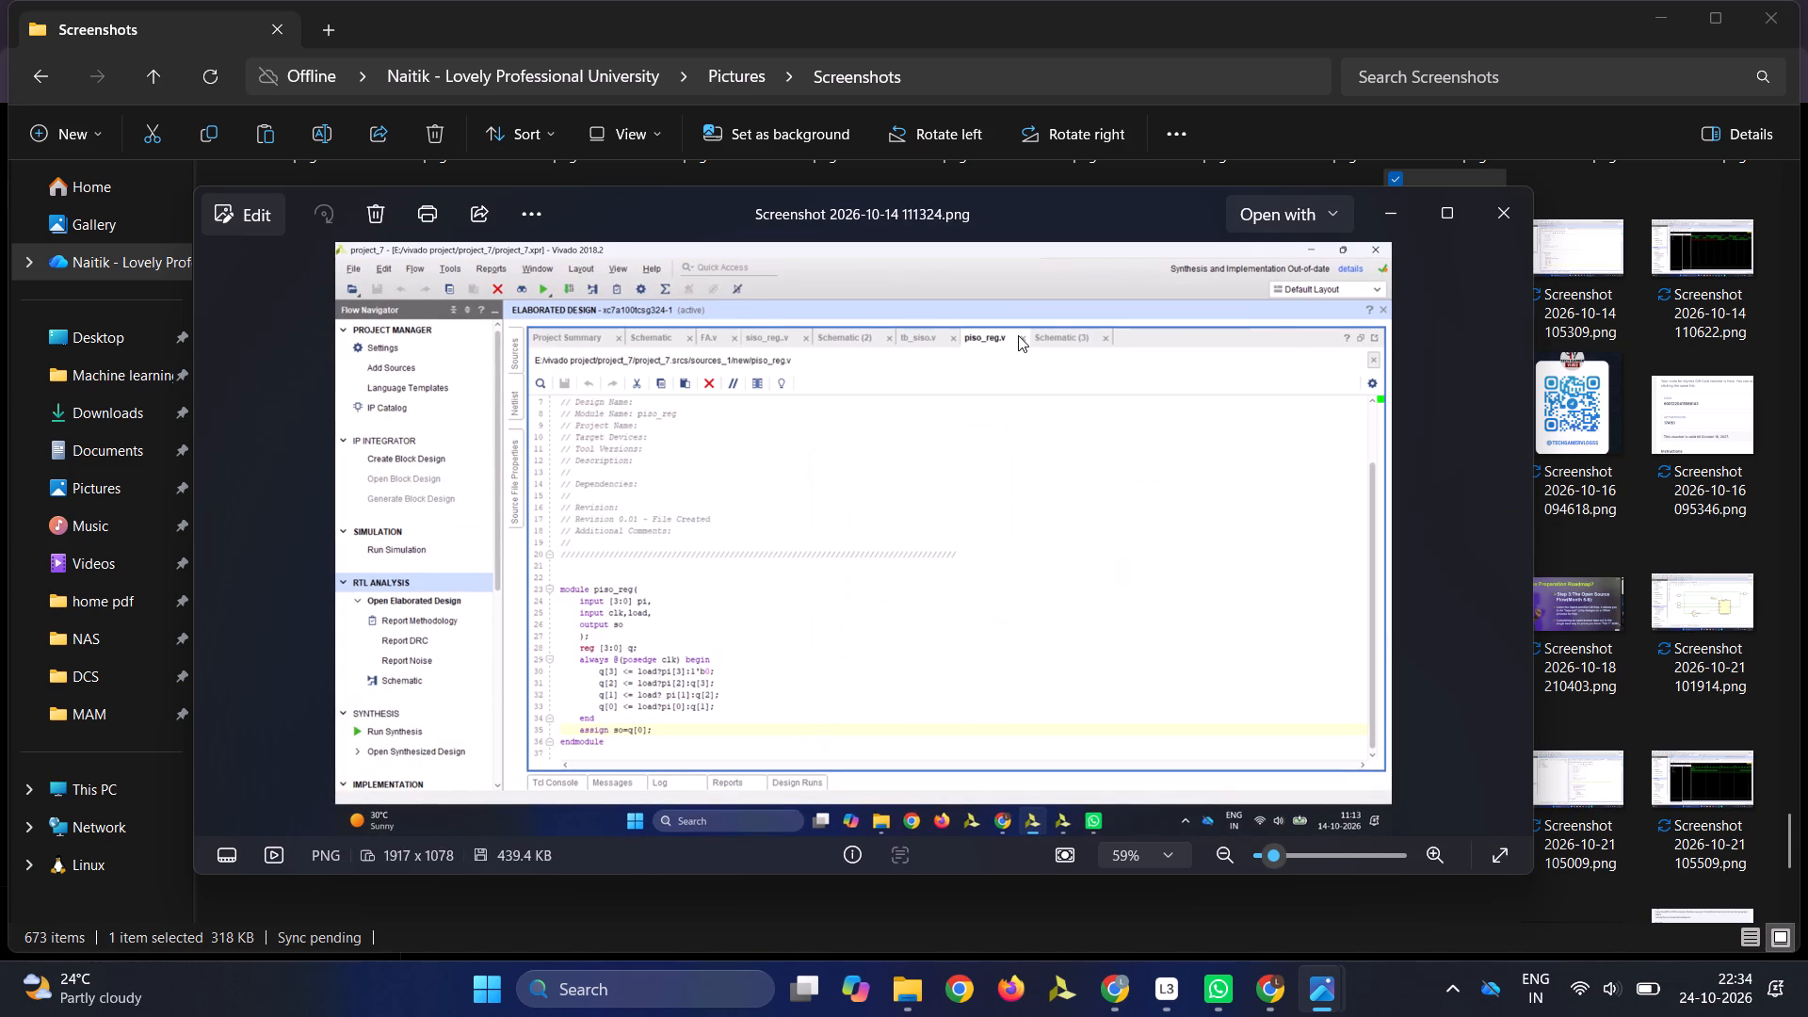
key("Right")
key("Right")
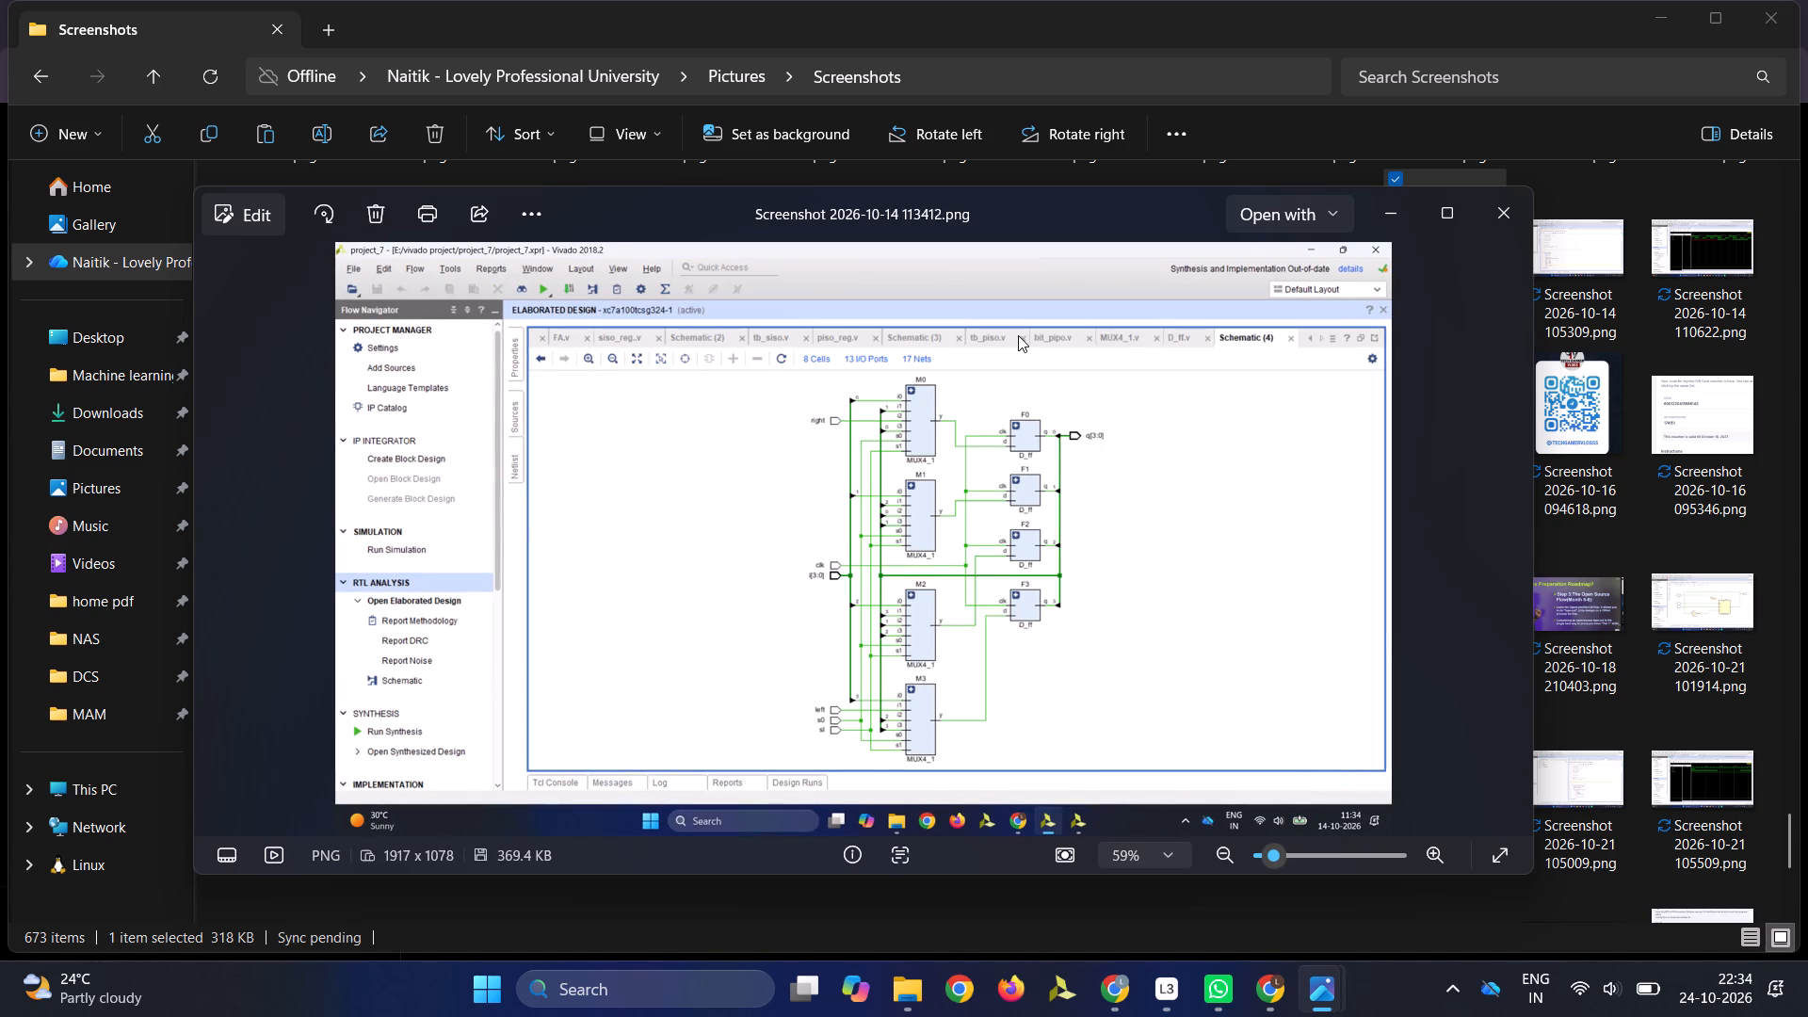
key("Left")
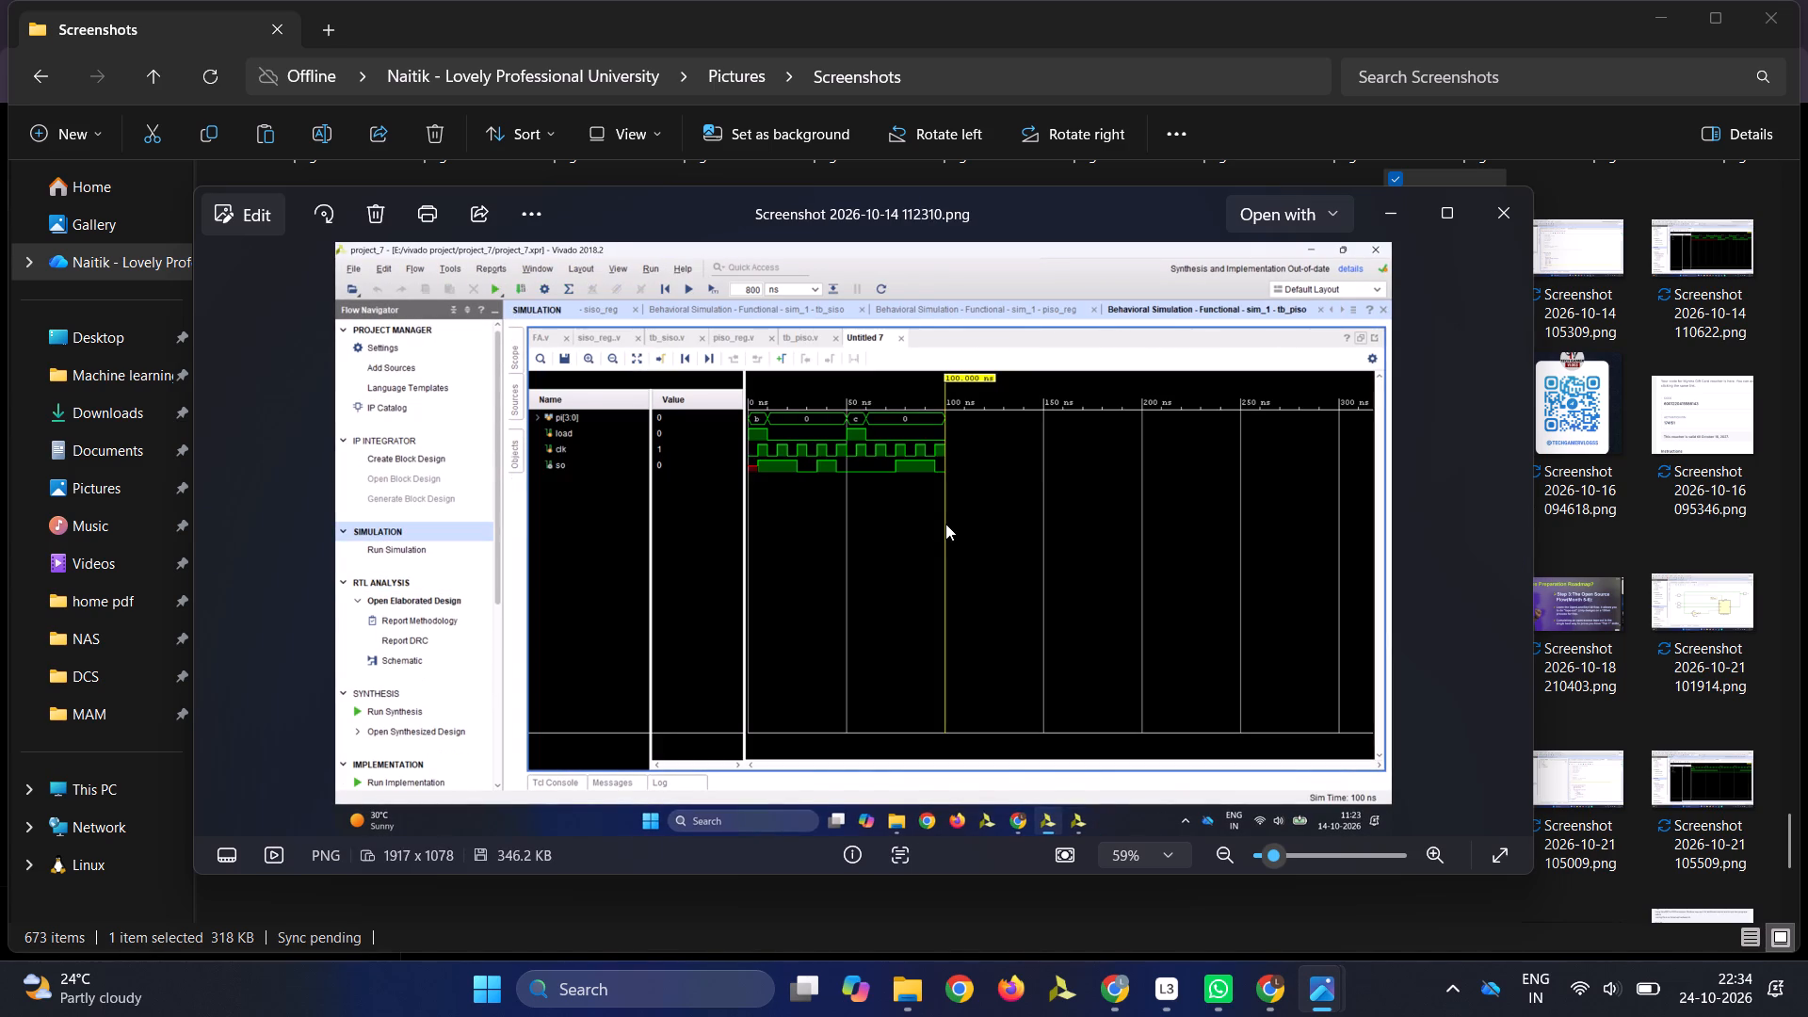
key("Right")
key("Right")
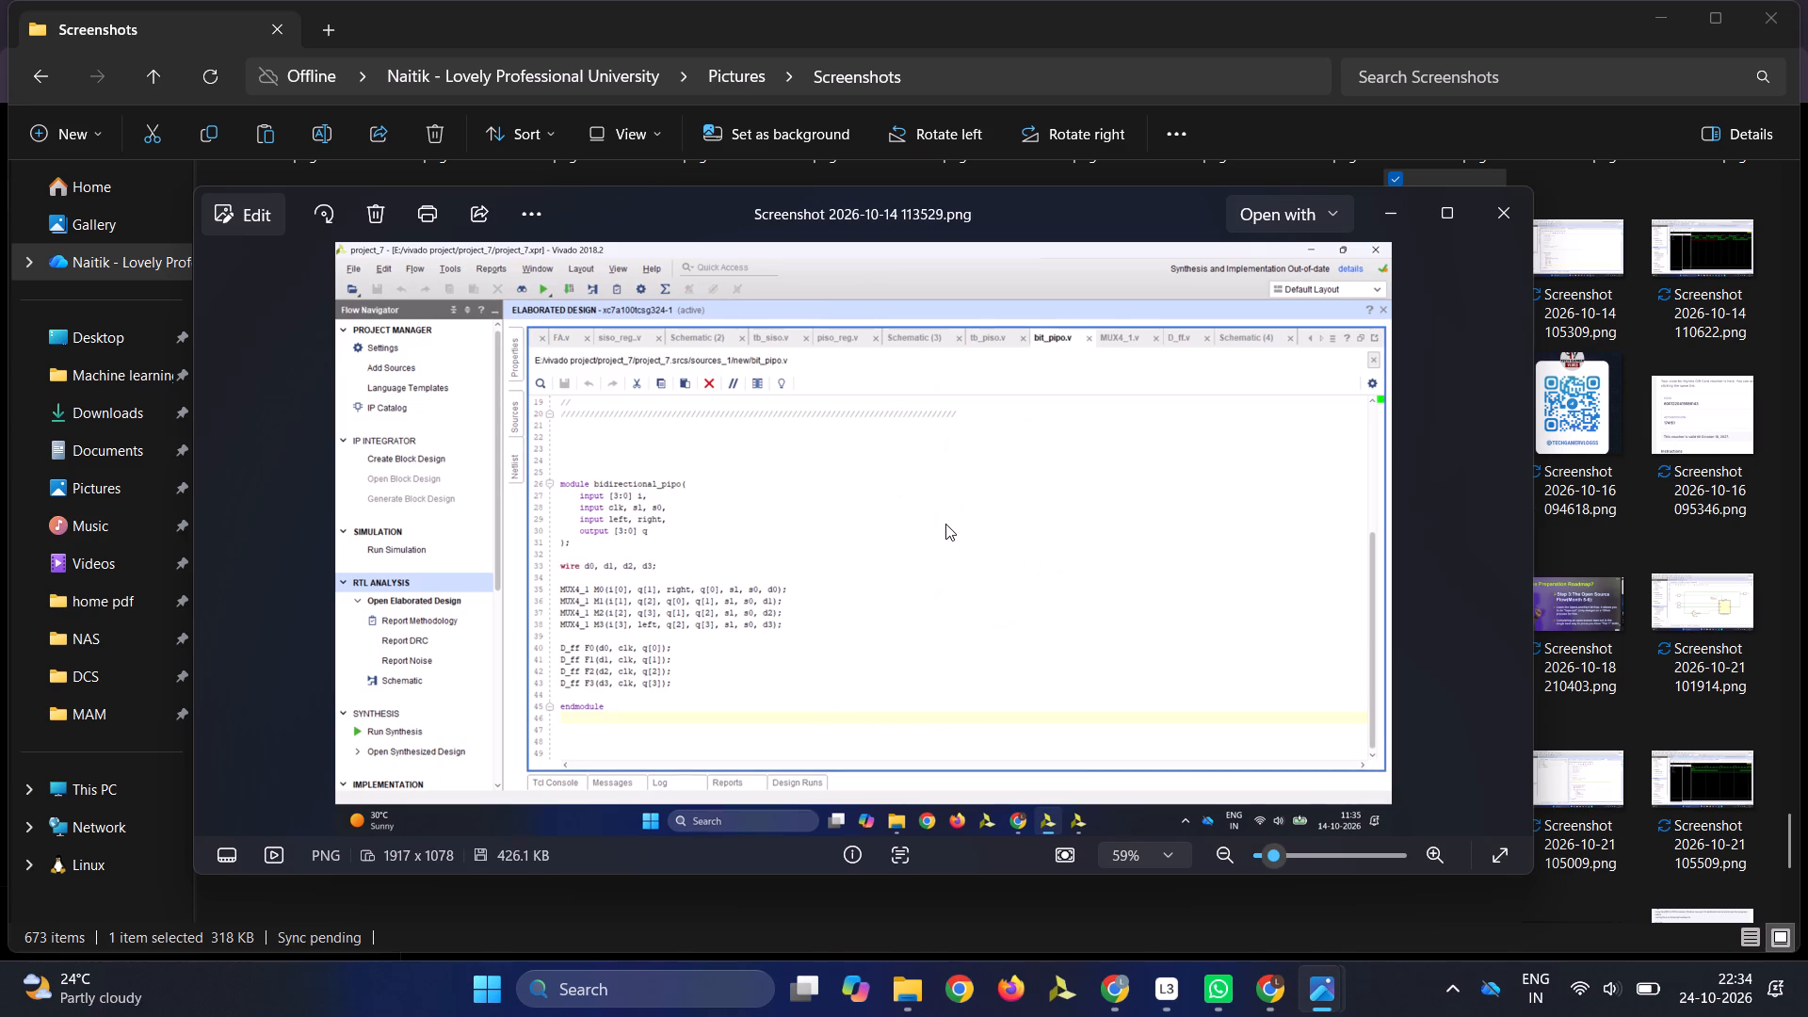
Go back through the Vivado screenshots to re-examine the PISO code, the SISO waveform and the siso_reg code.
key("Left")
key("Left")
key("Left")
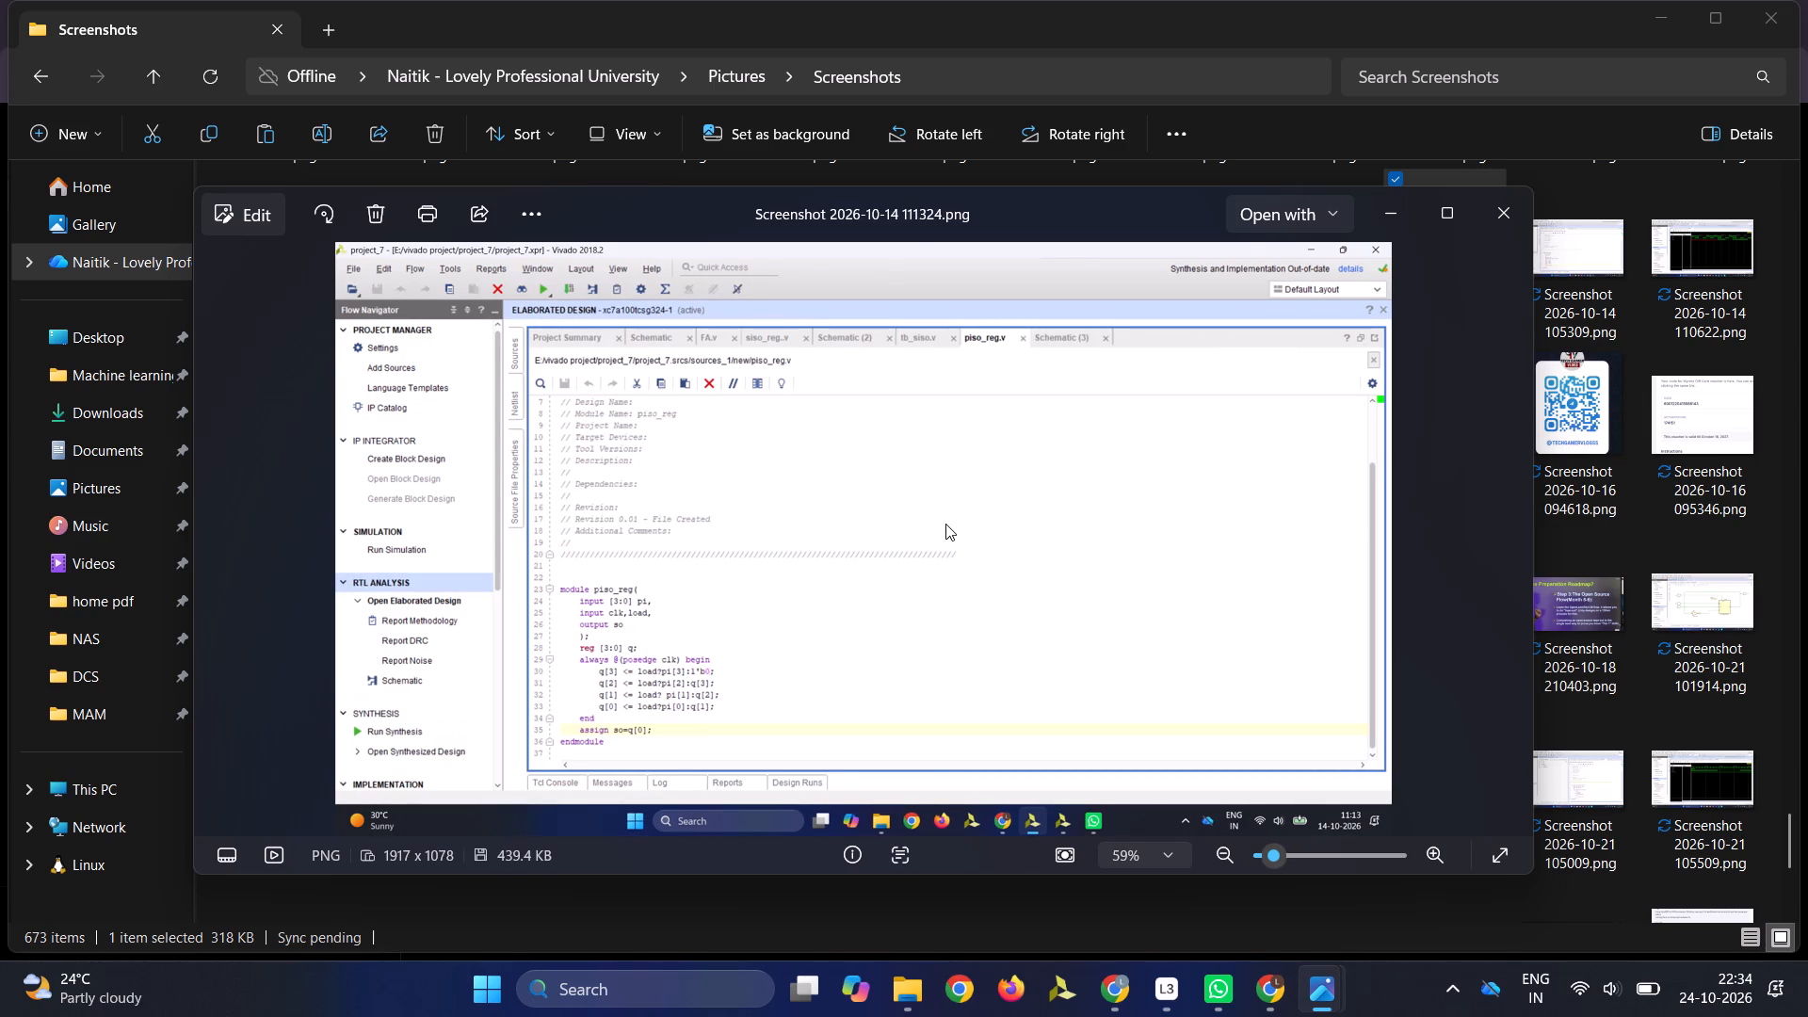
key("Left")
key("Left")
key("Left")
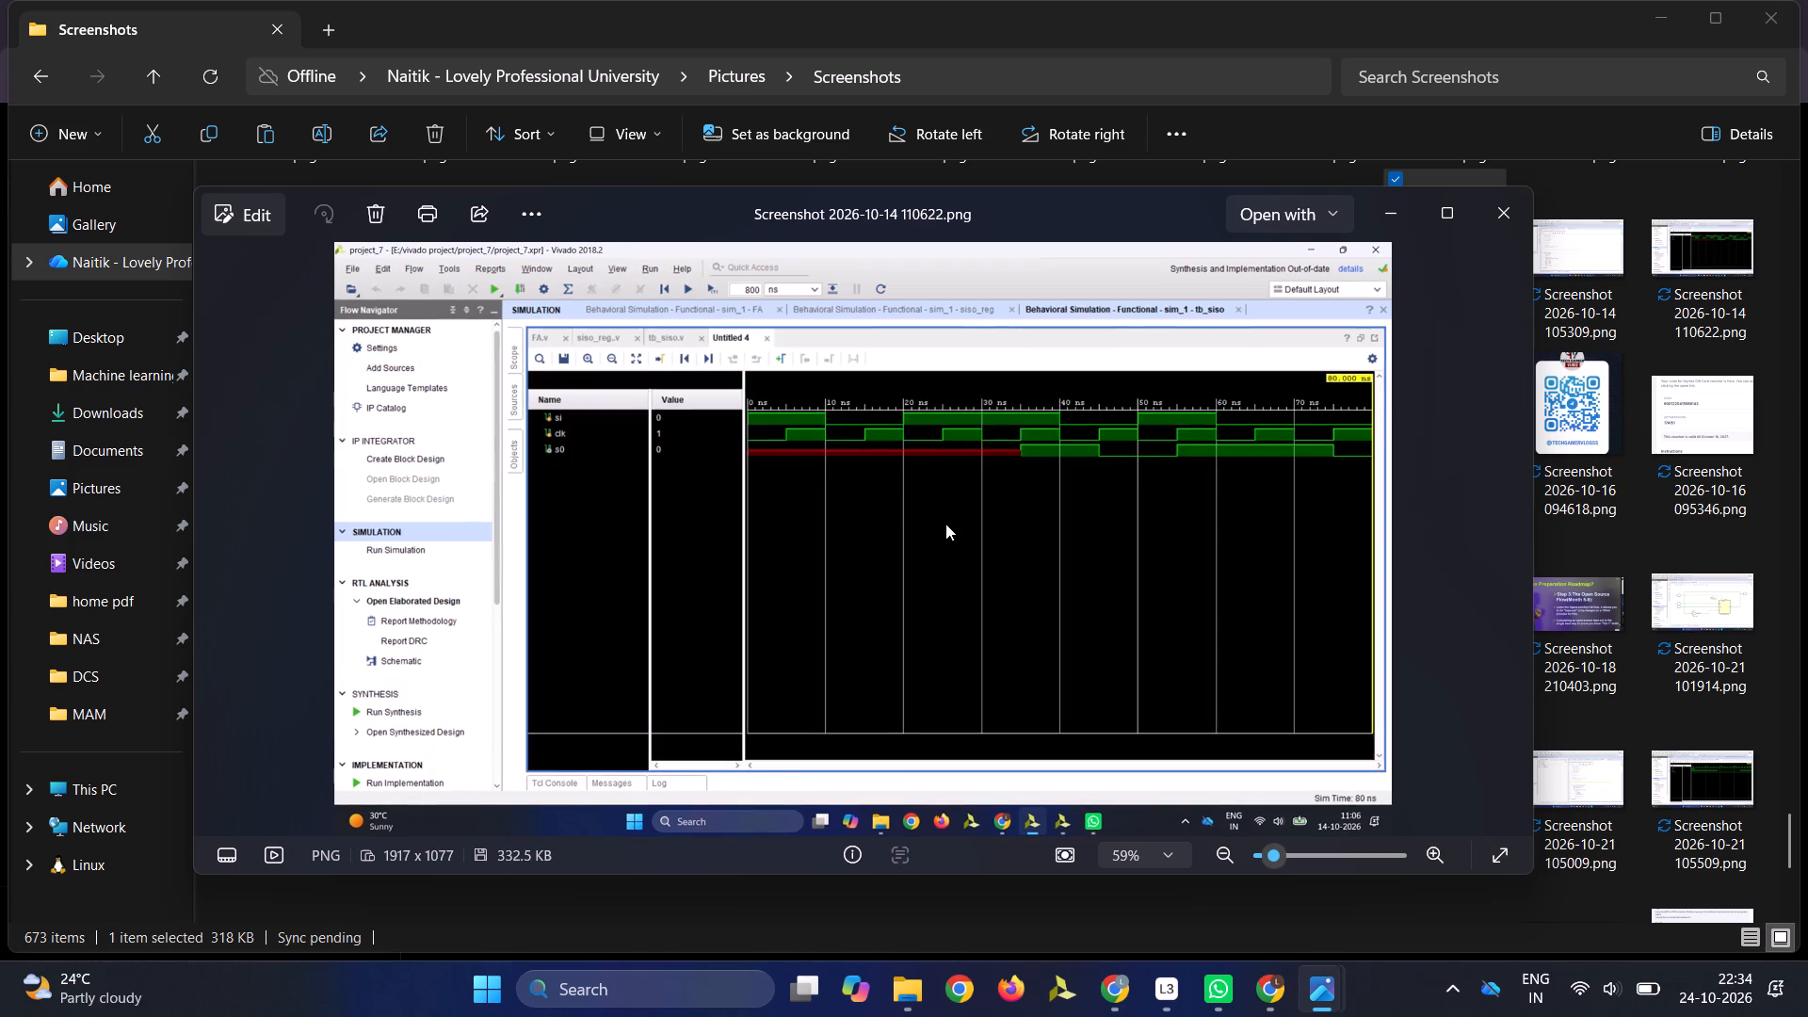
key("Left")
key("Right")
key("Right")
key("Left")
key("Left")
key("Left")
key("Right")
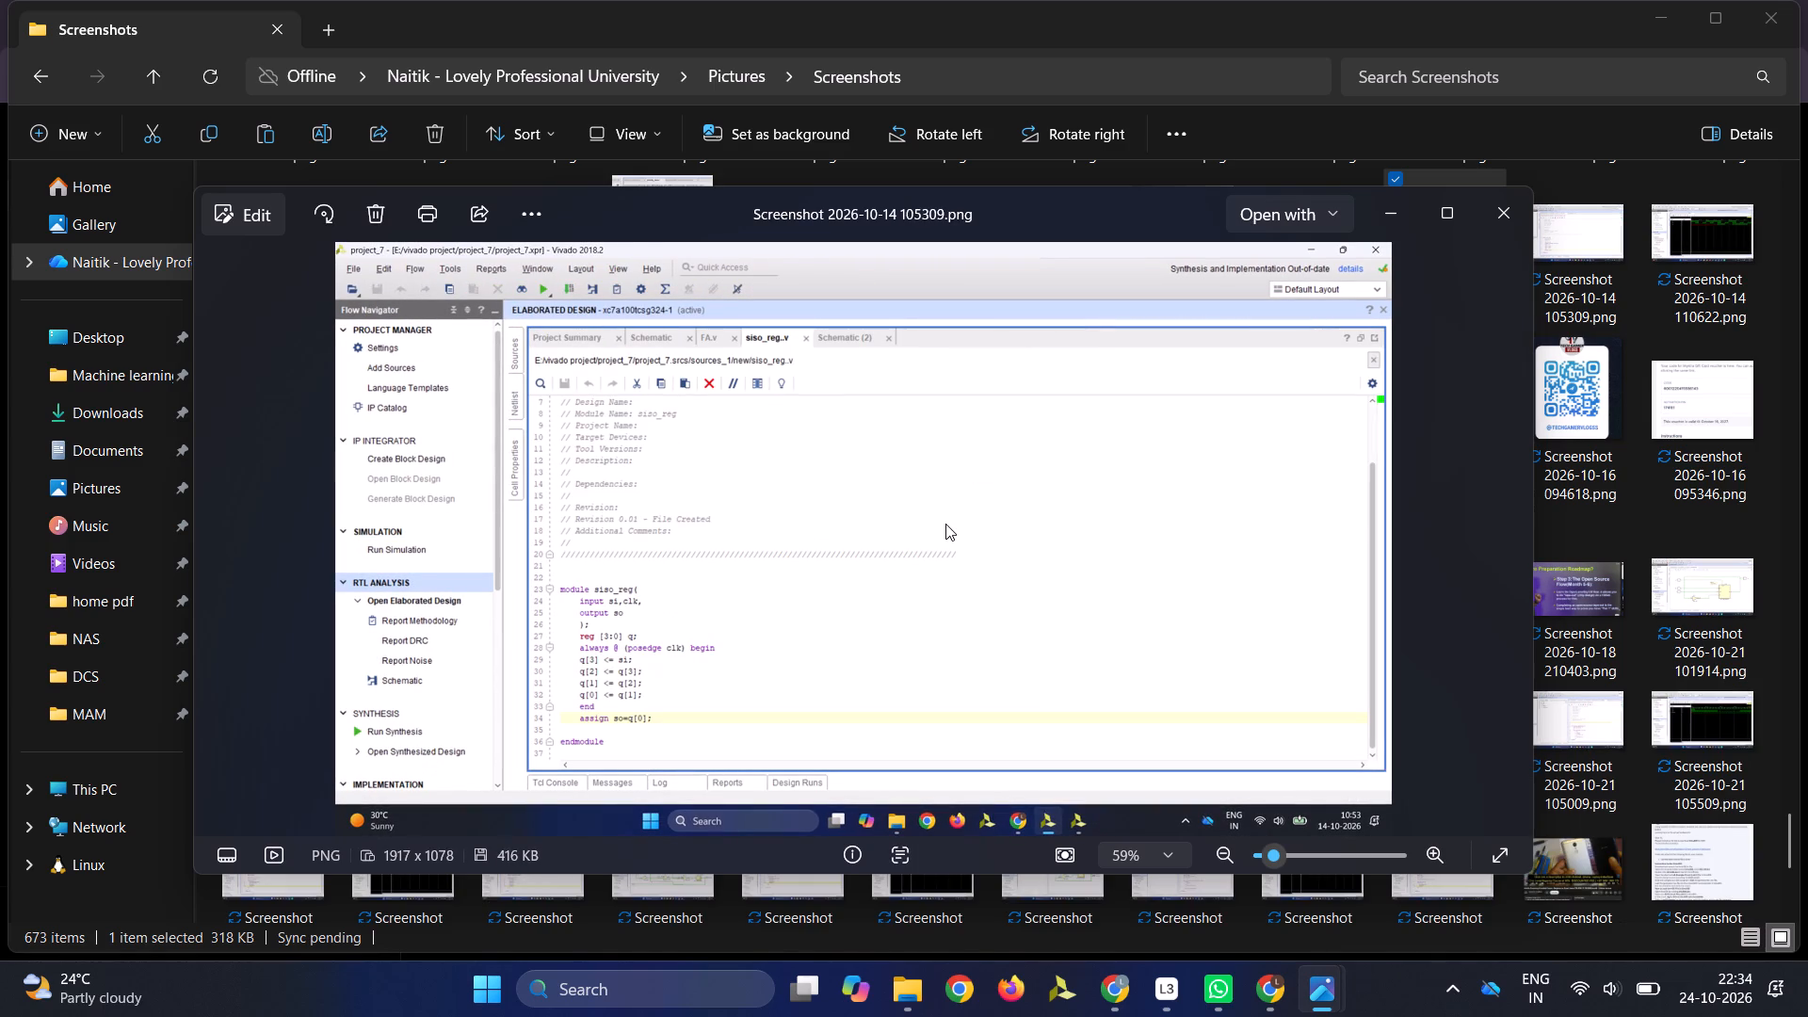
Review the screenshots forward from the SISO waveform, checking the testbenches, PISO design and bidirectional PIPO code and simulation.
key("Right")
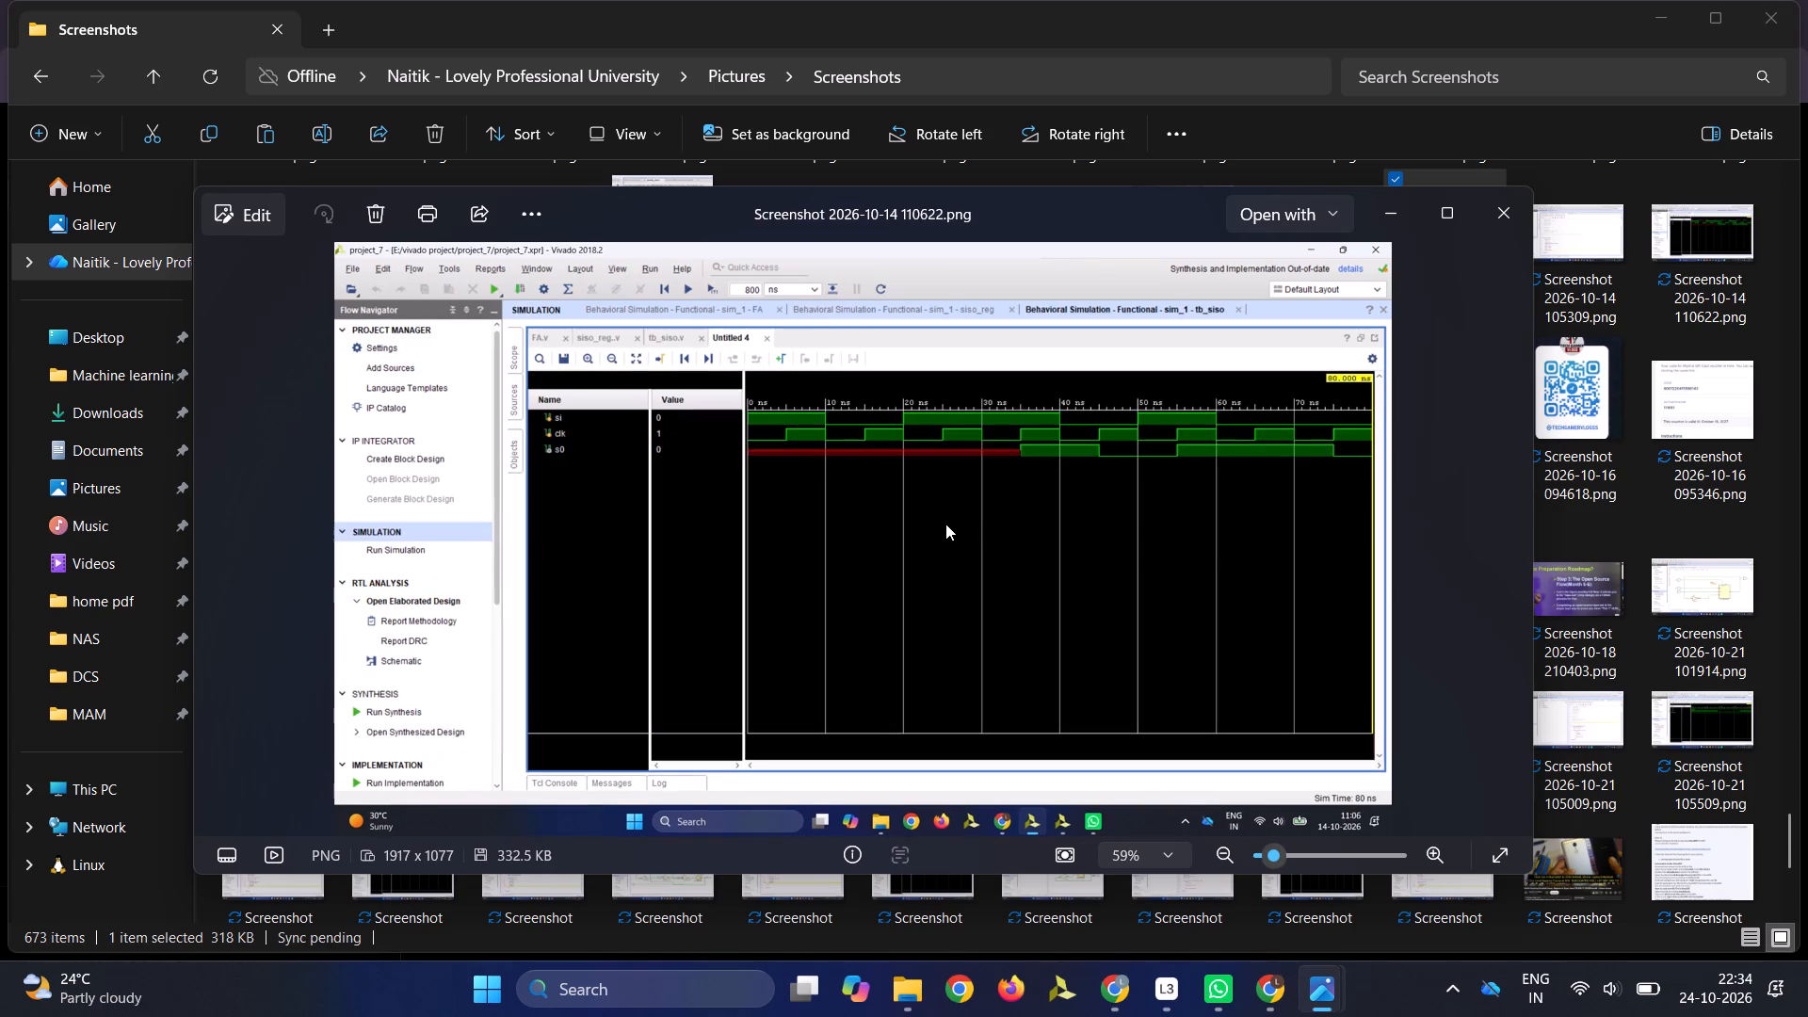
key("Right")
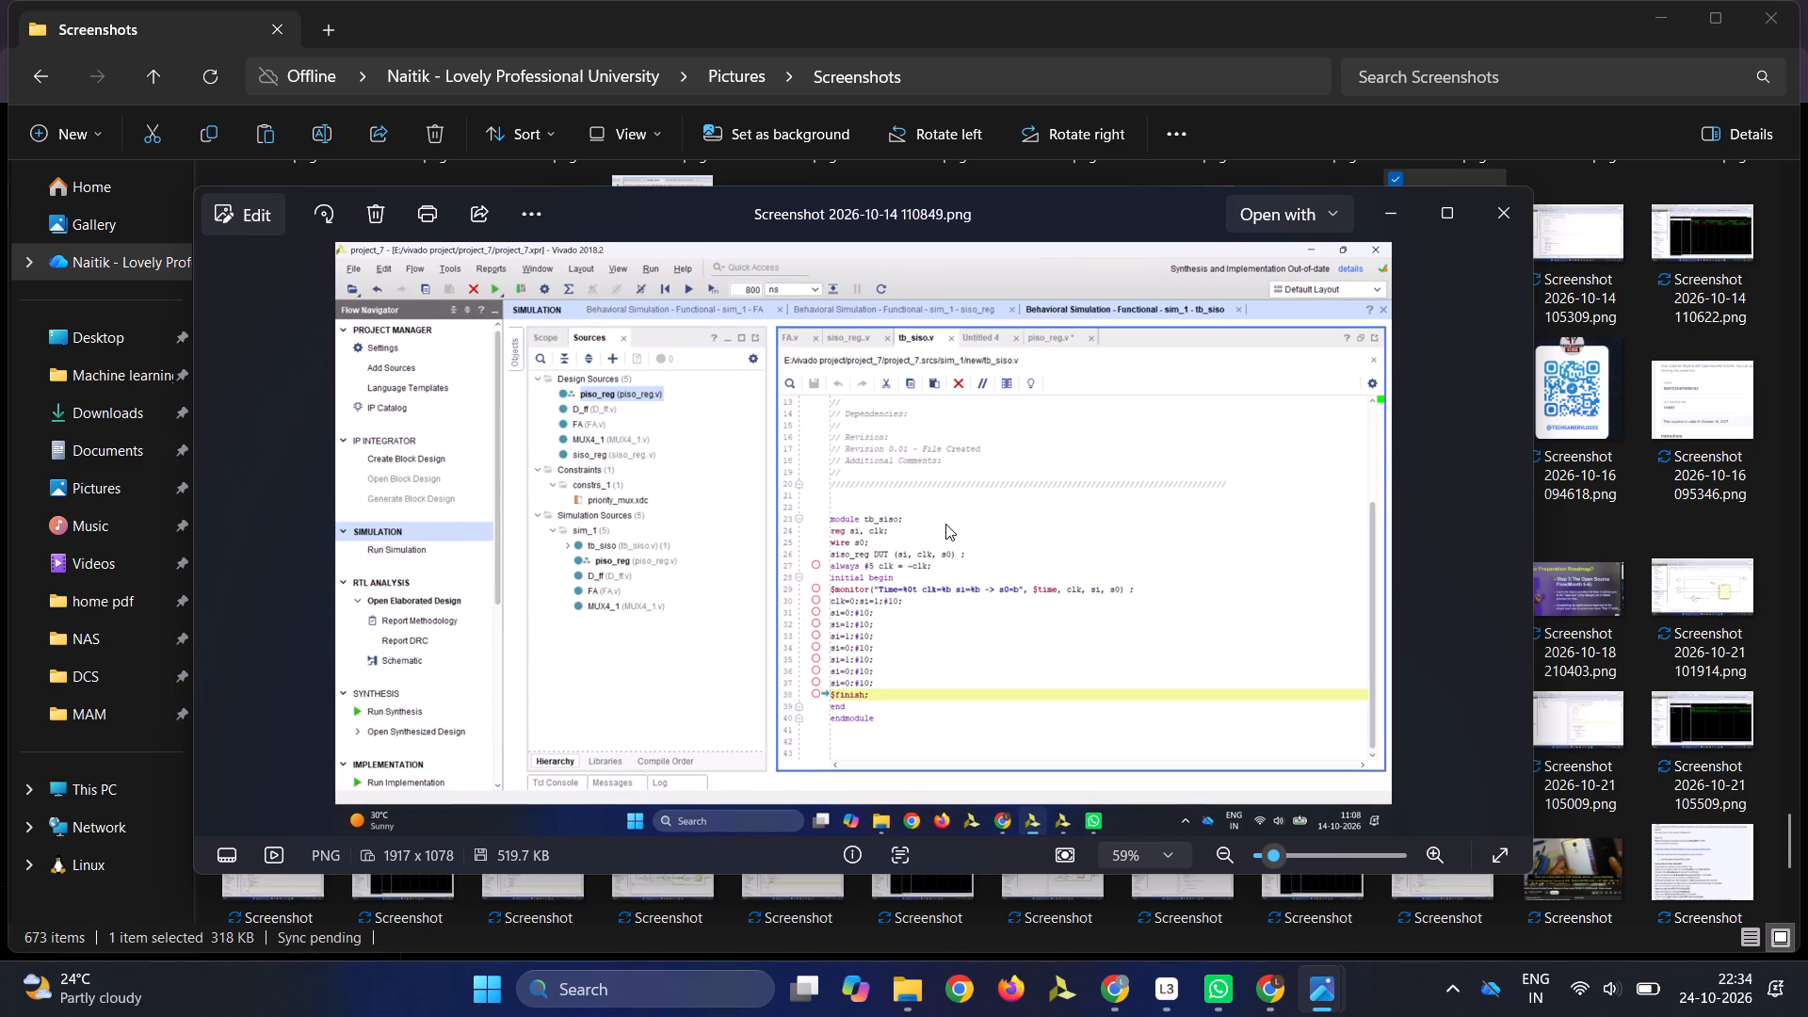
key("Right")
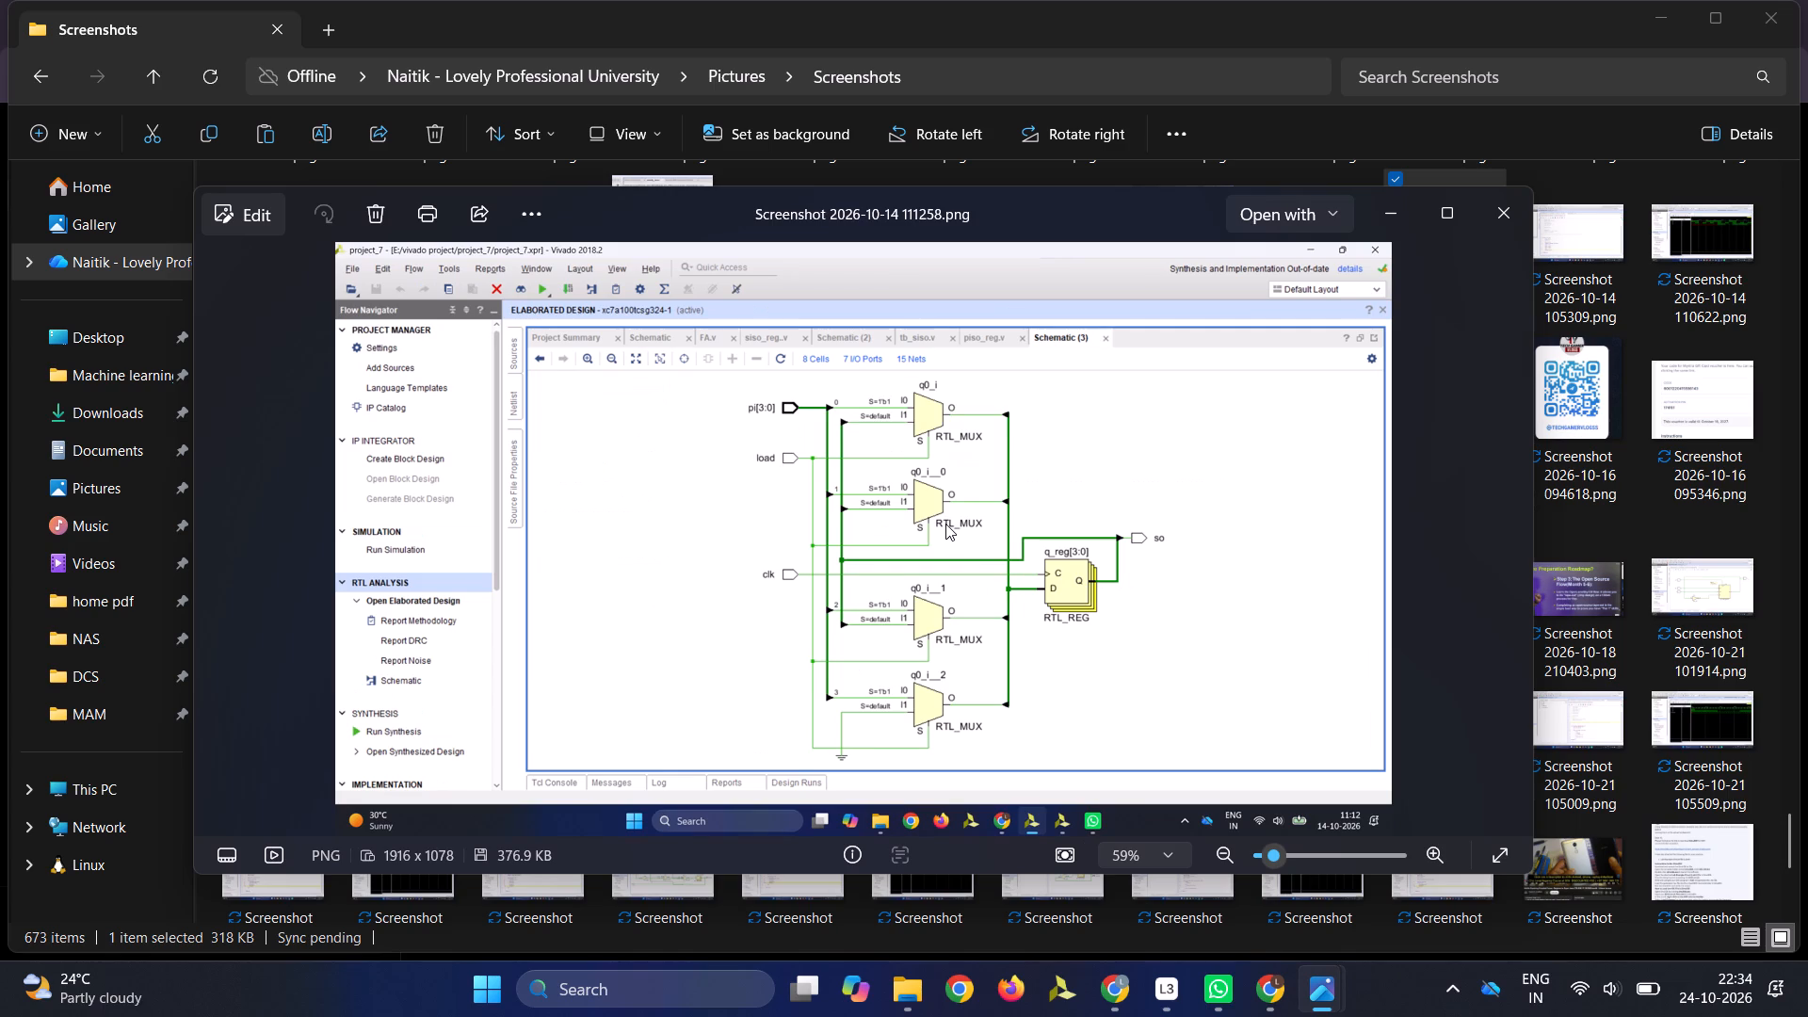
key("Right")
key("Right")
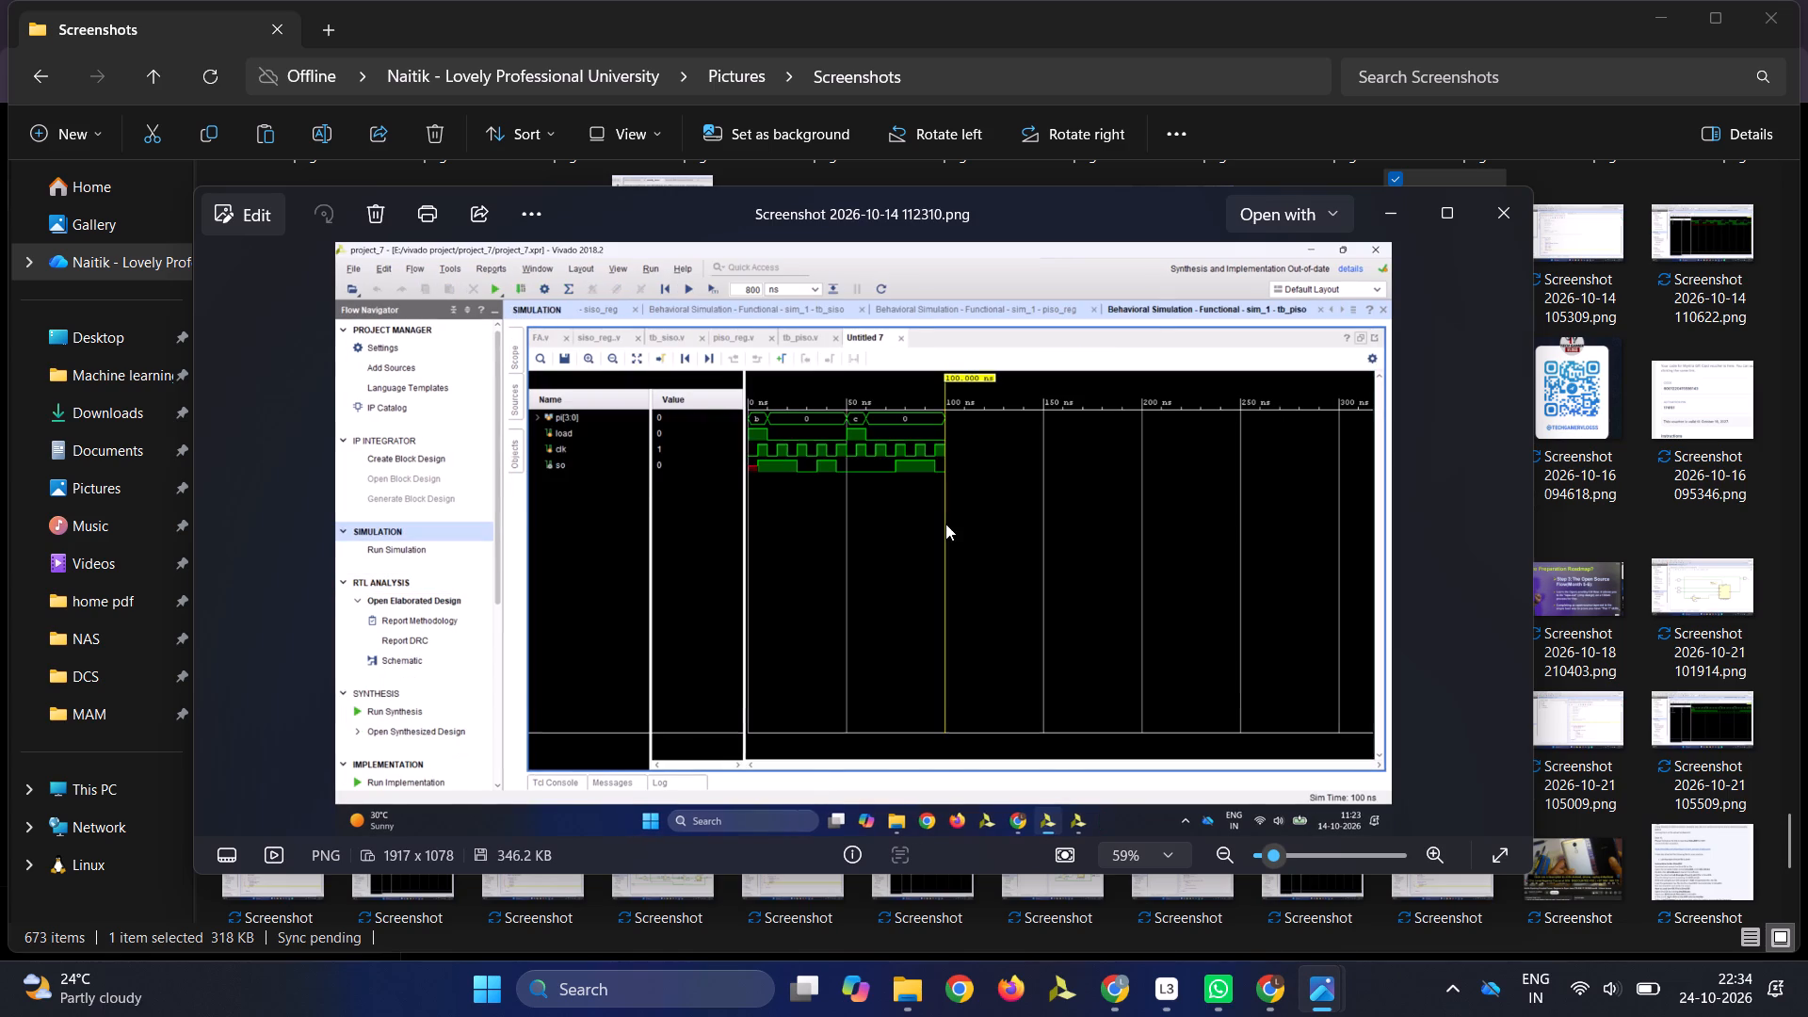
key("Right")
key("Right")
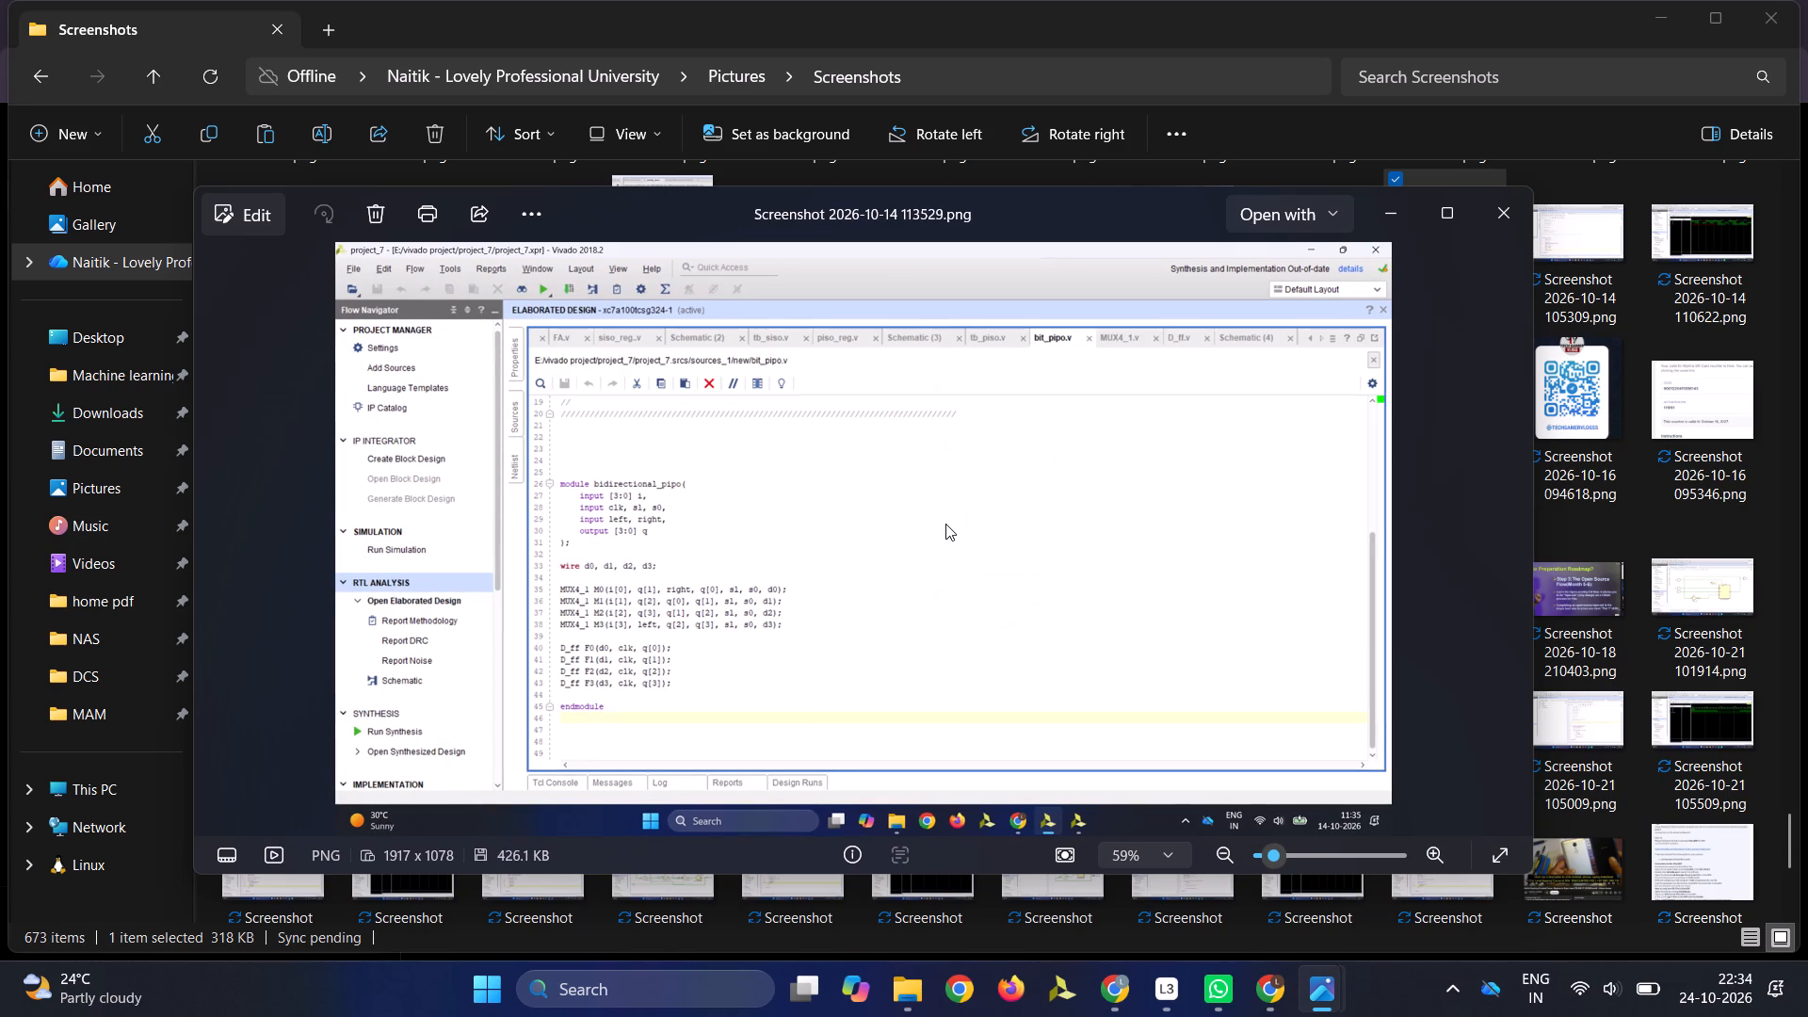
key("Right")
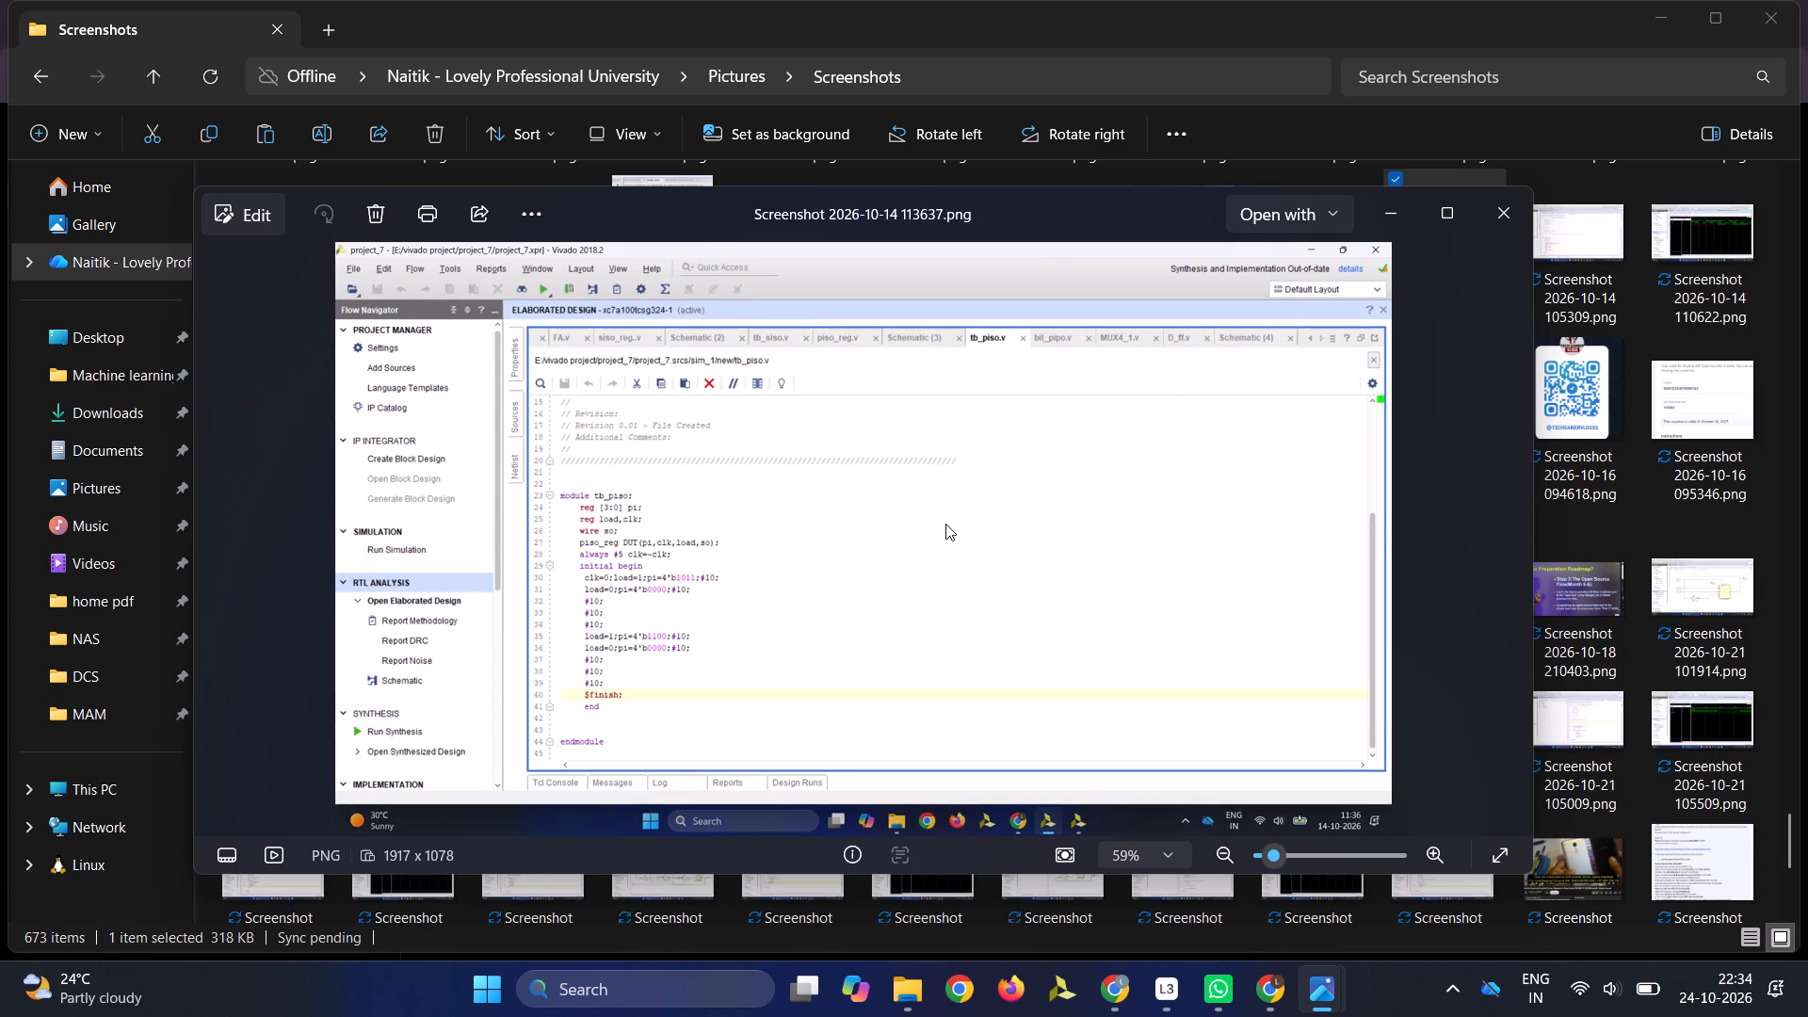
key("Left")
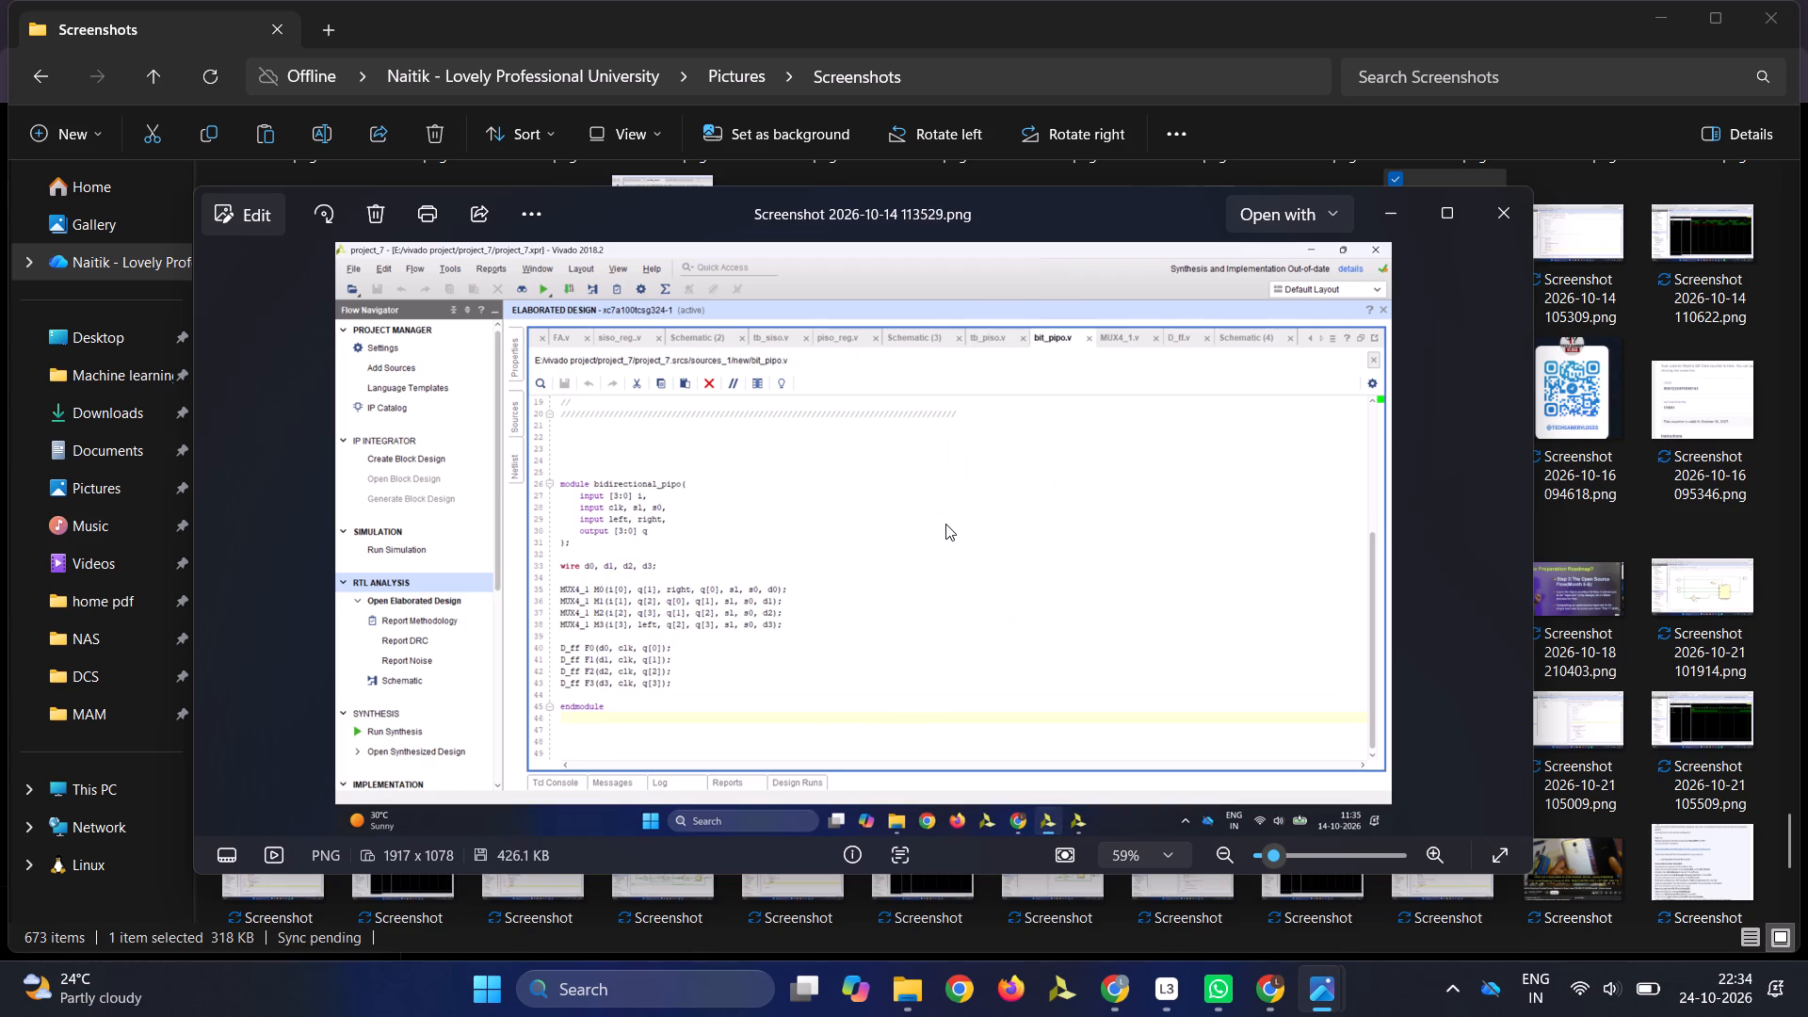
key("Right")
key("Right")
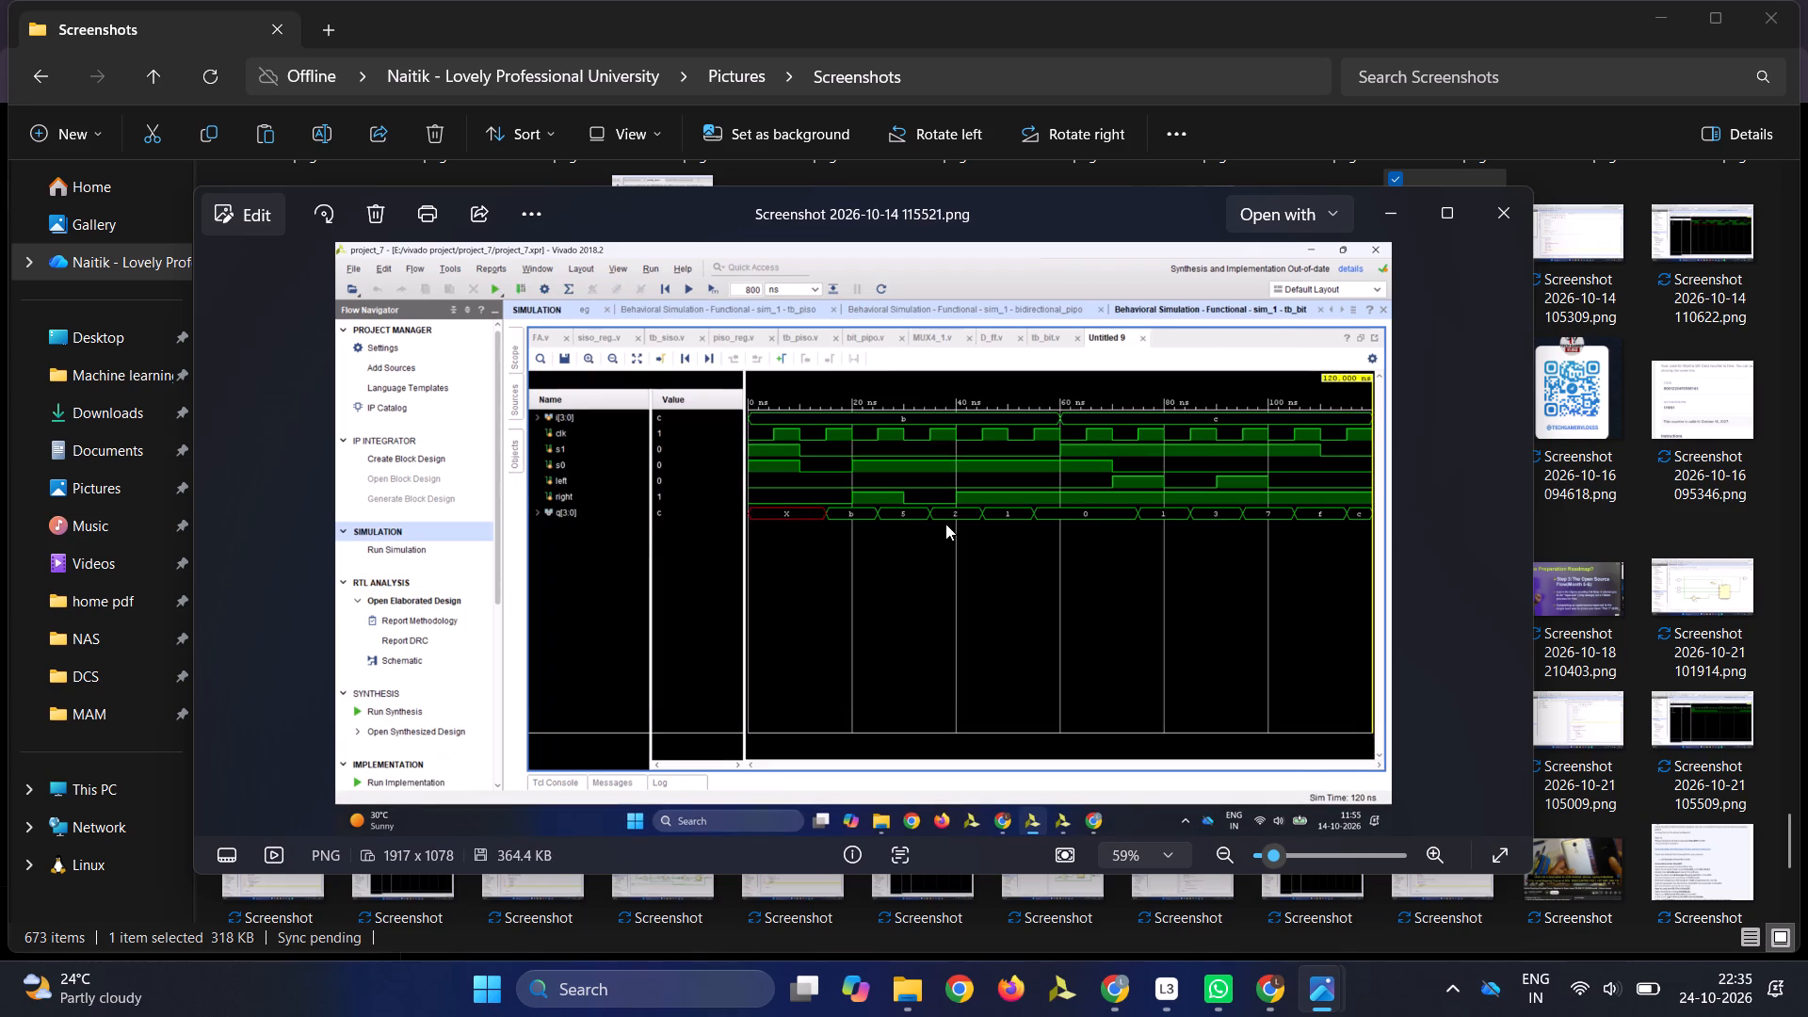
key("Right")
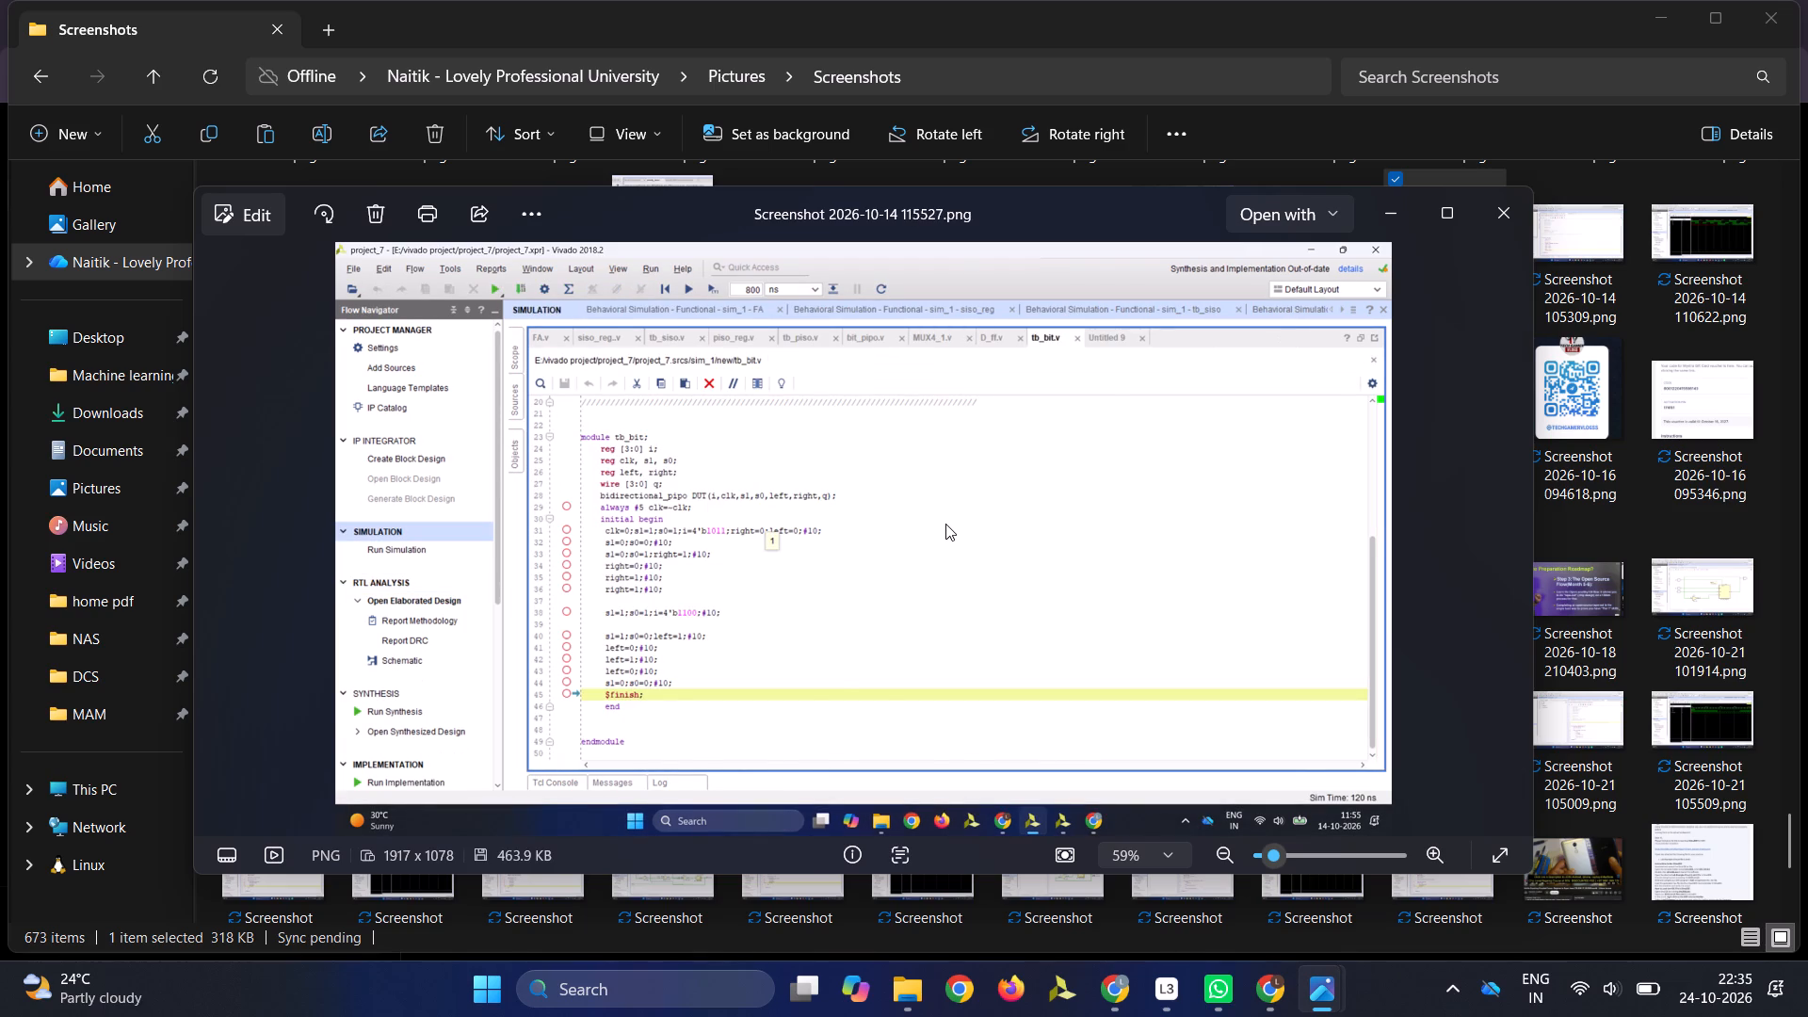
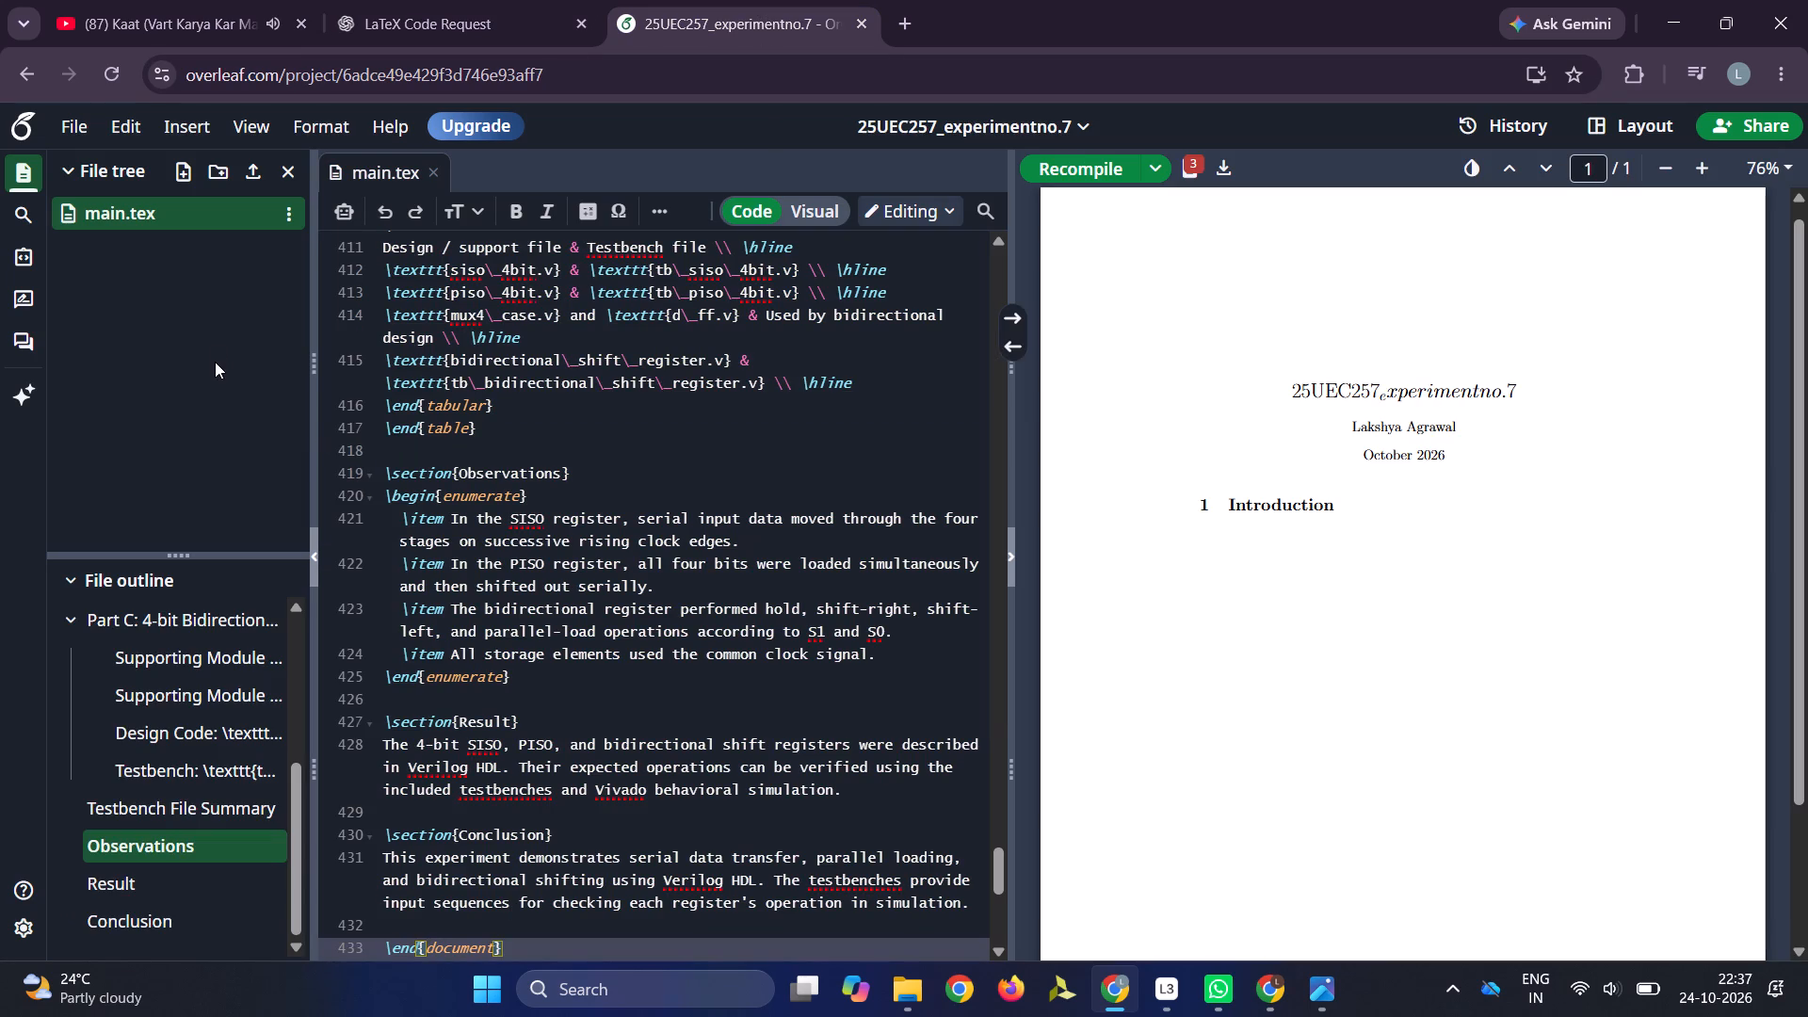
left_click(114, 66)
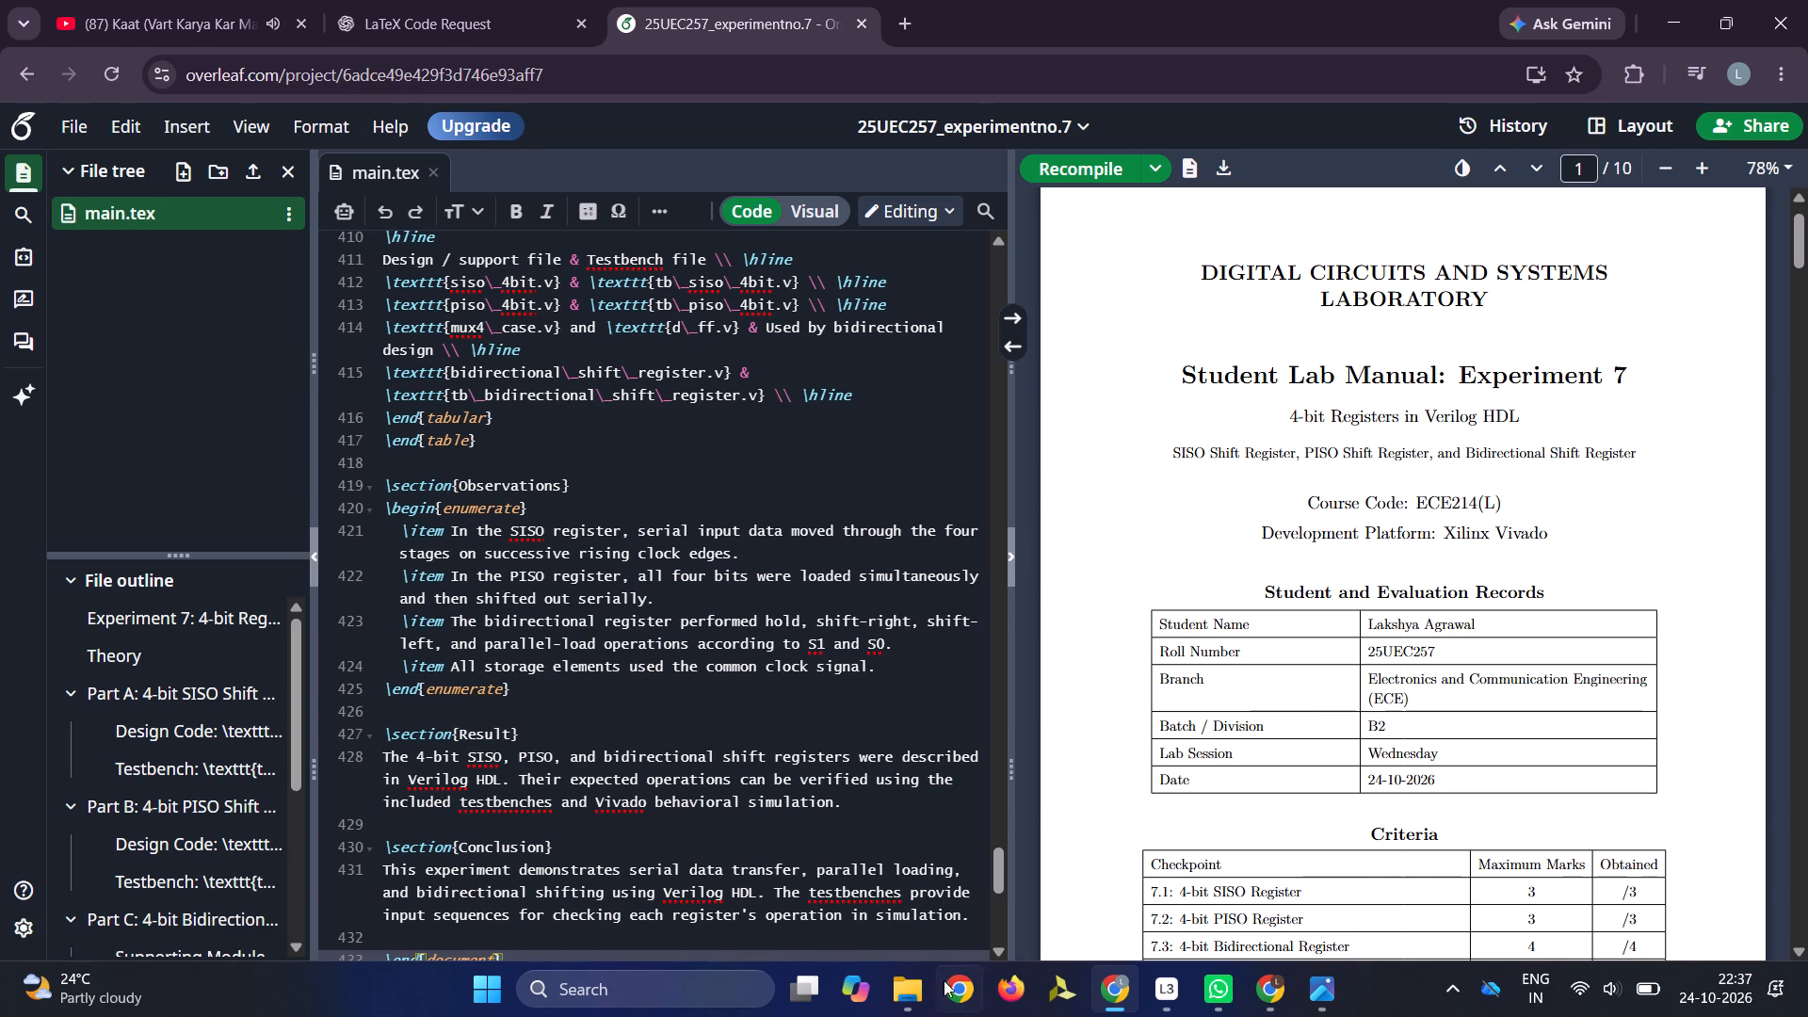
Open Screenshot 2026-10-14 105304.png from the Screenshots folder and inspect its register schematic up close.
left_click(919, 1006)
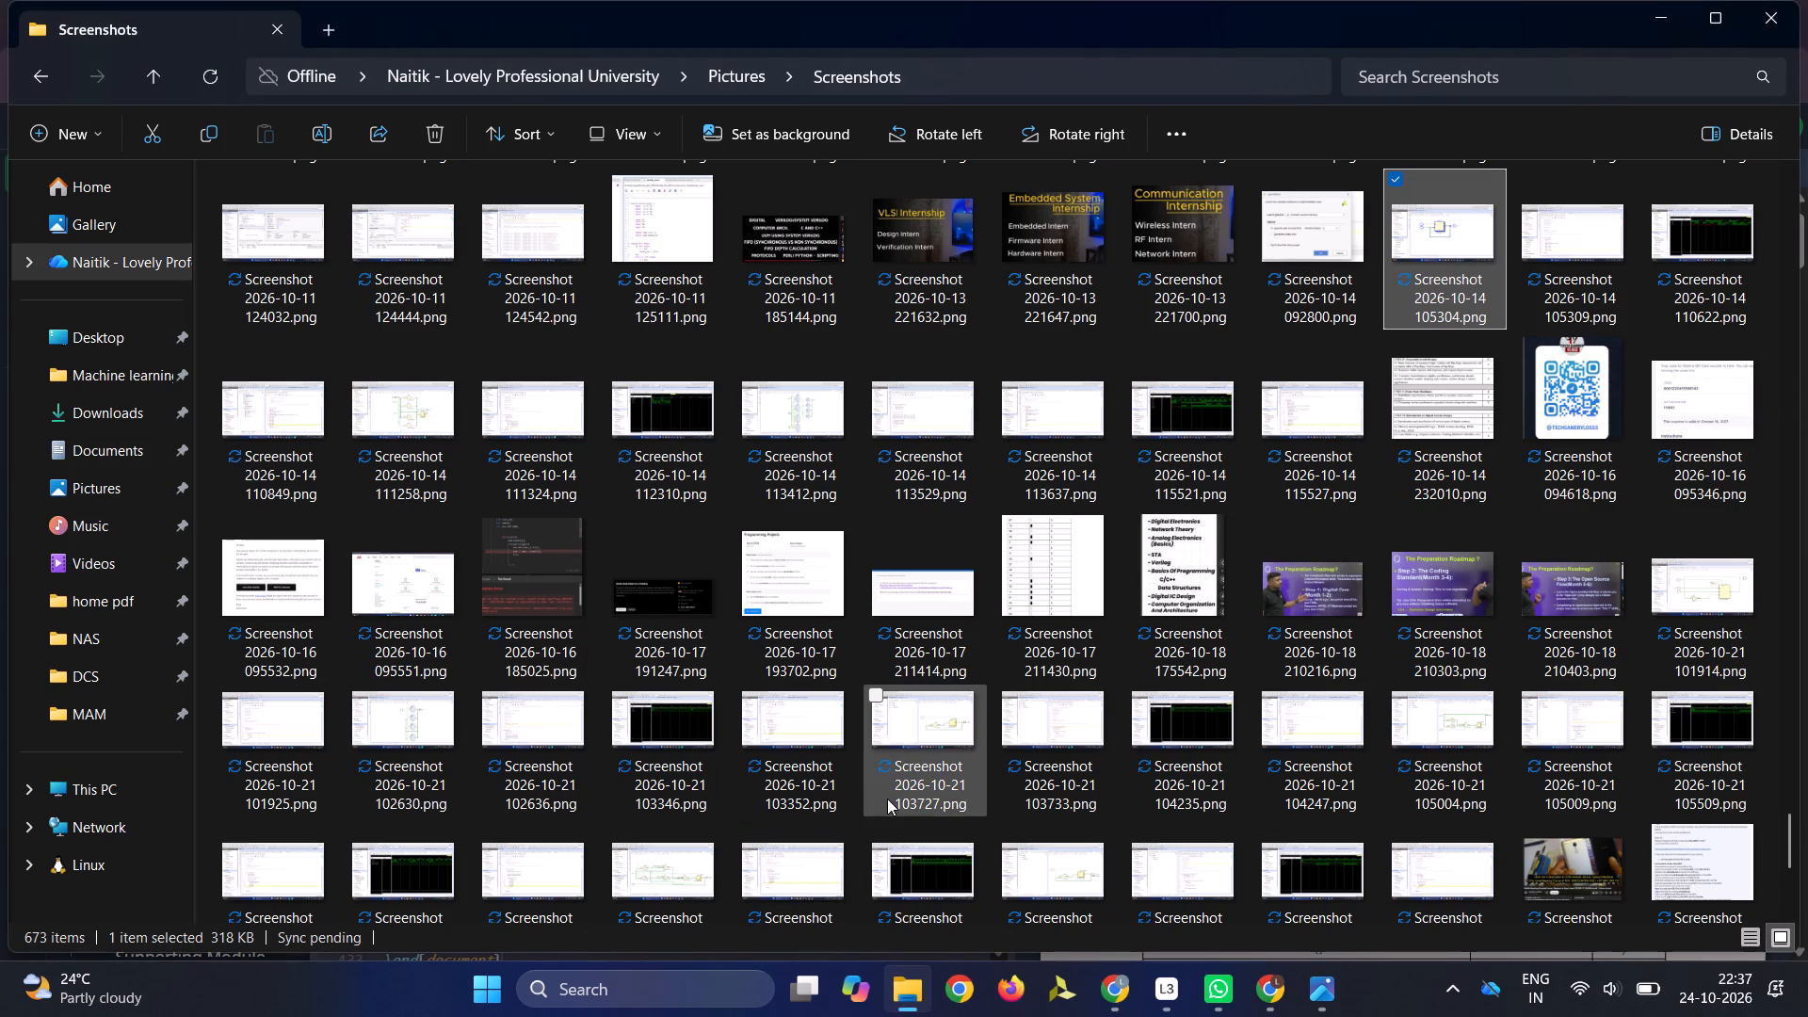
double_click(1421, 232)
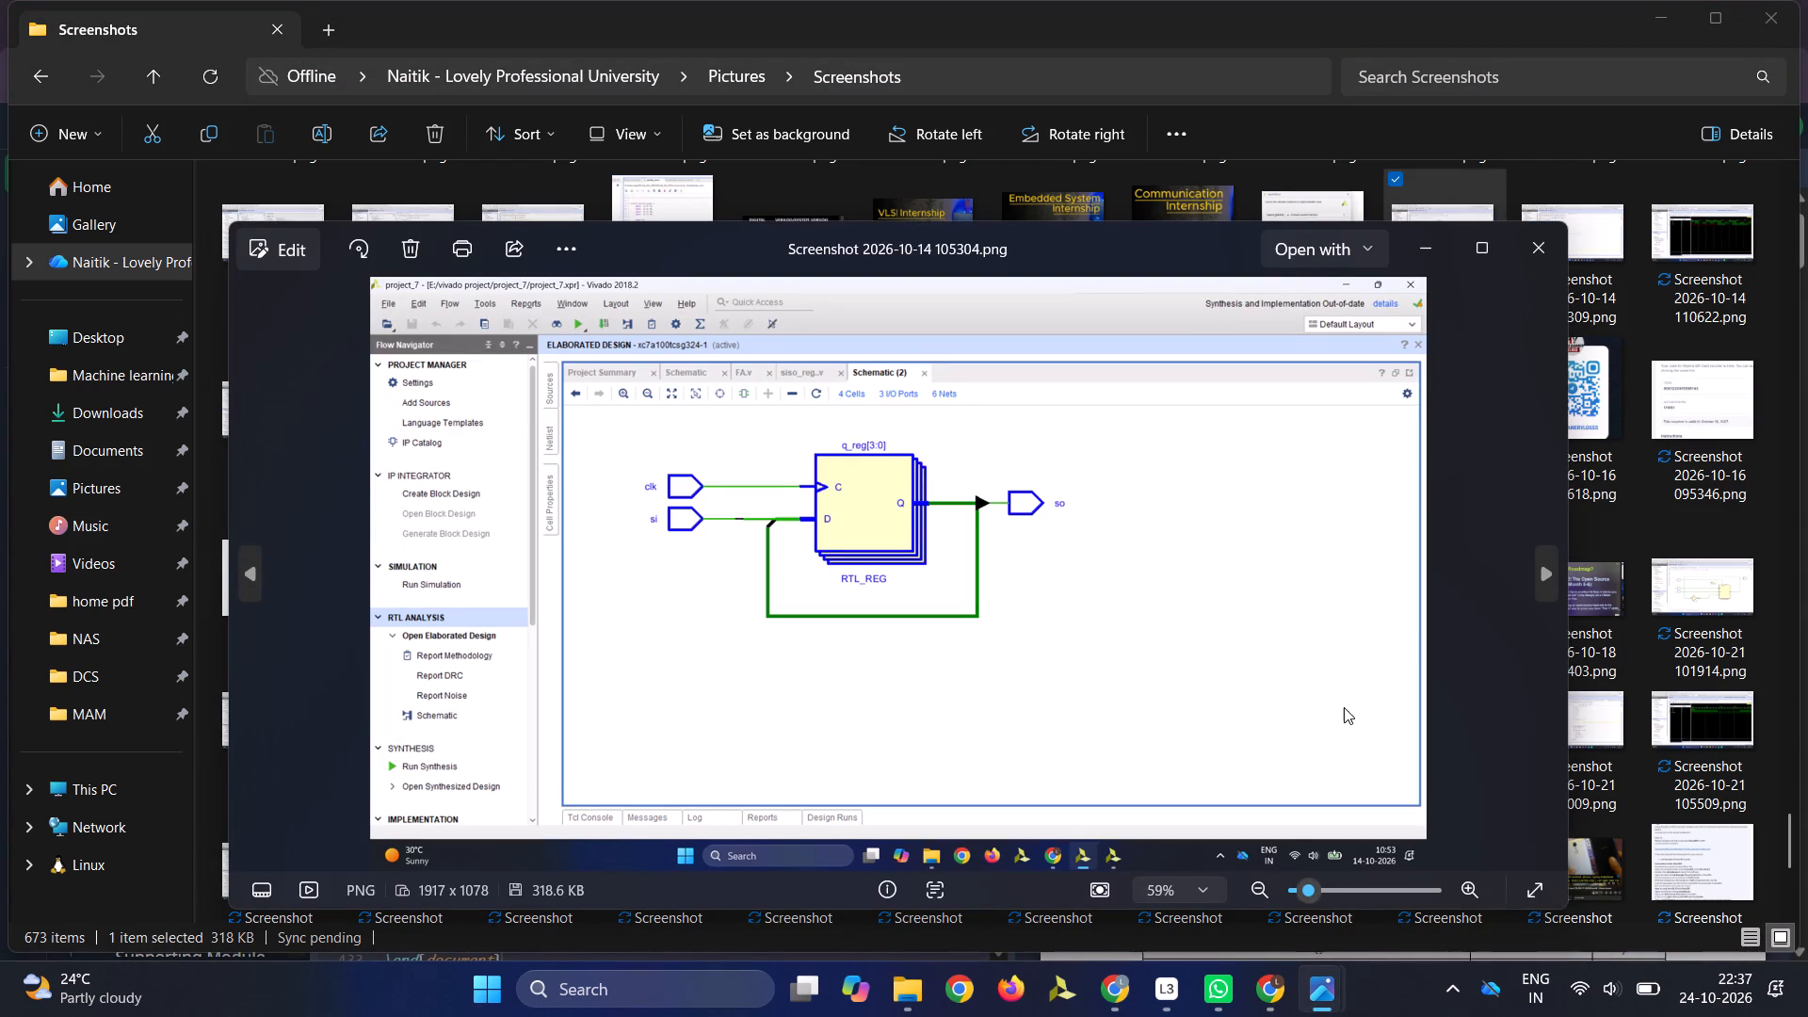
scroll(1344, 707, "up", 4)
left_click_drag(1344, 707, 1133, 459)
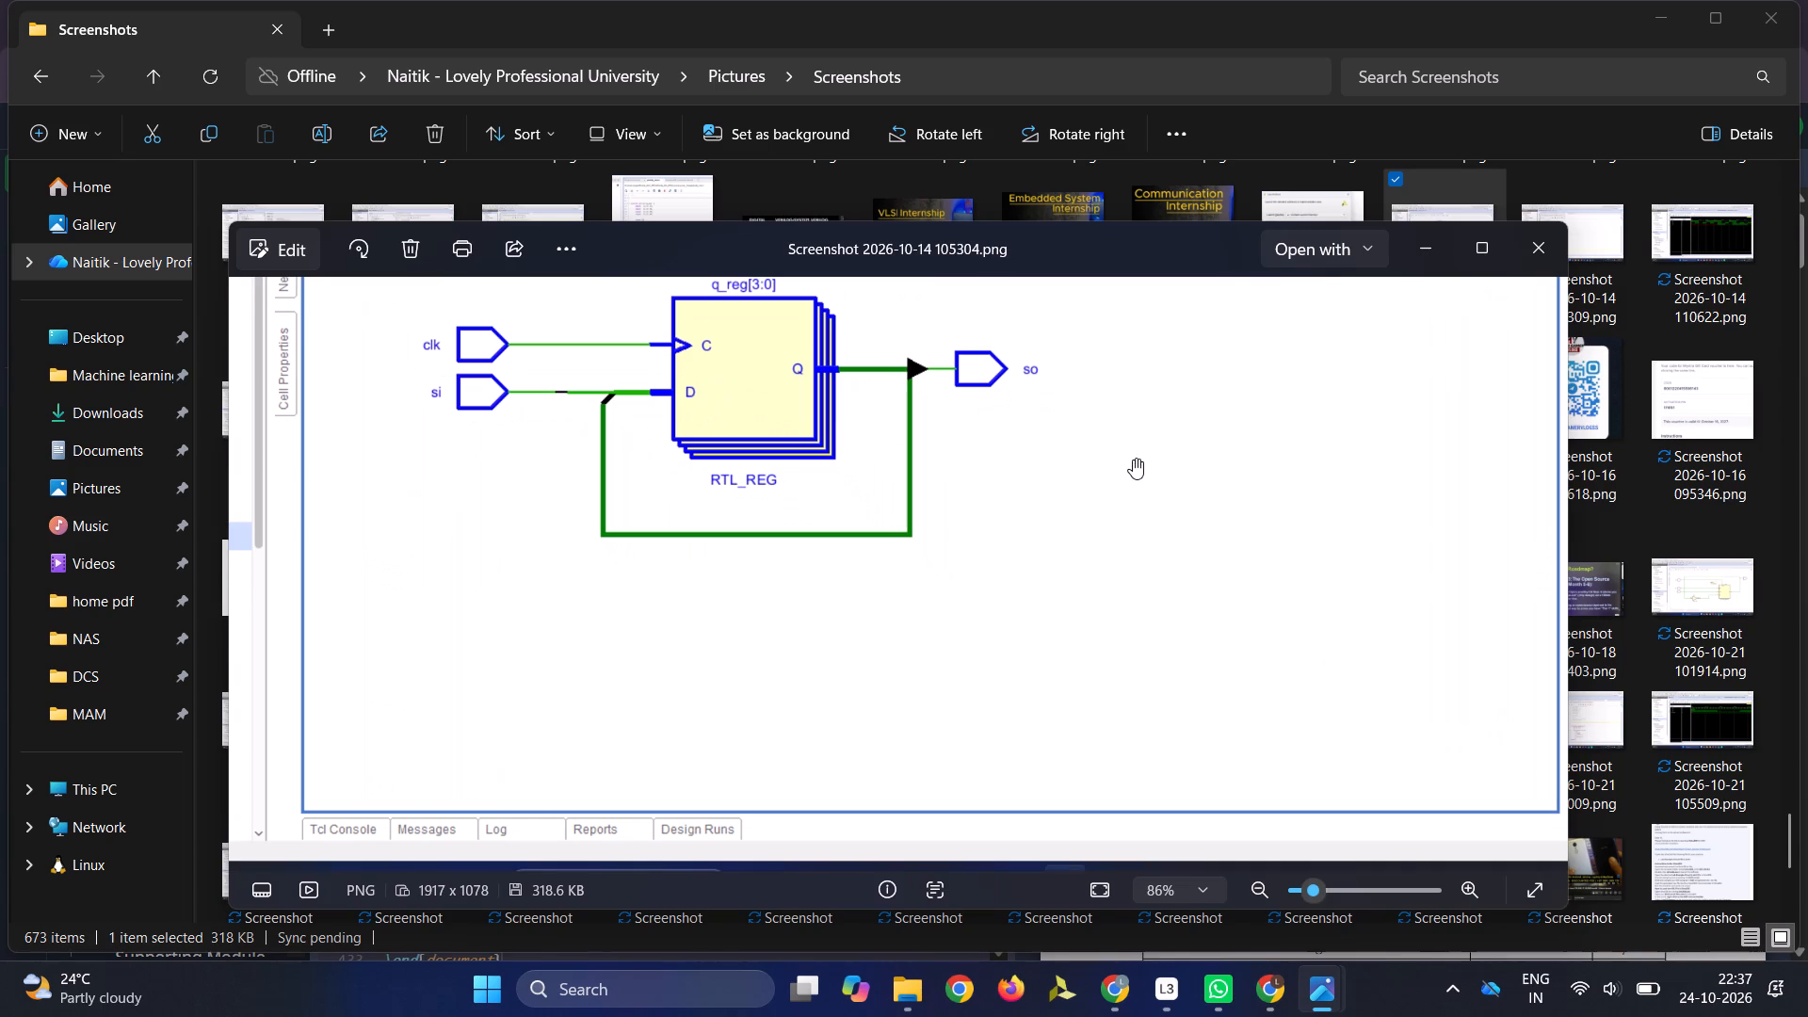
left_click(1421, 252)
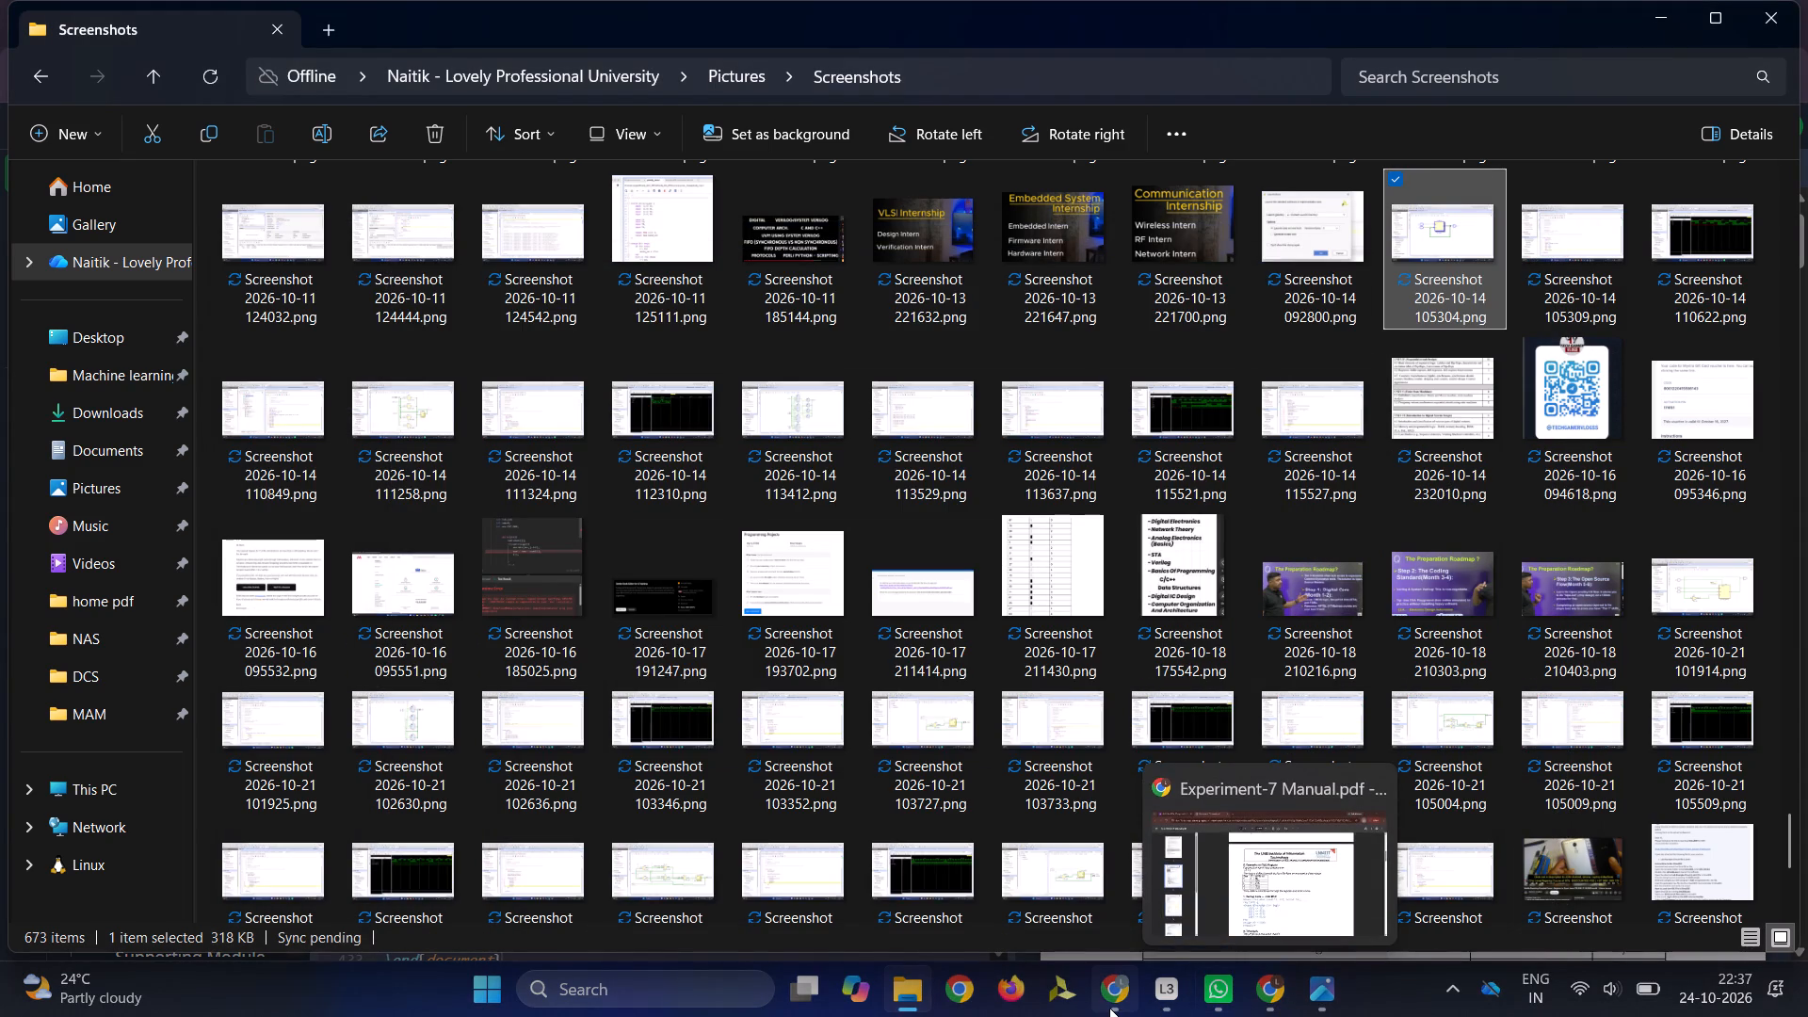
Back in Overleaf, set the Date row of the front-page student records table in main.tex to 14-10-2026.
left_click(1109, 1008)
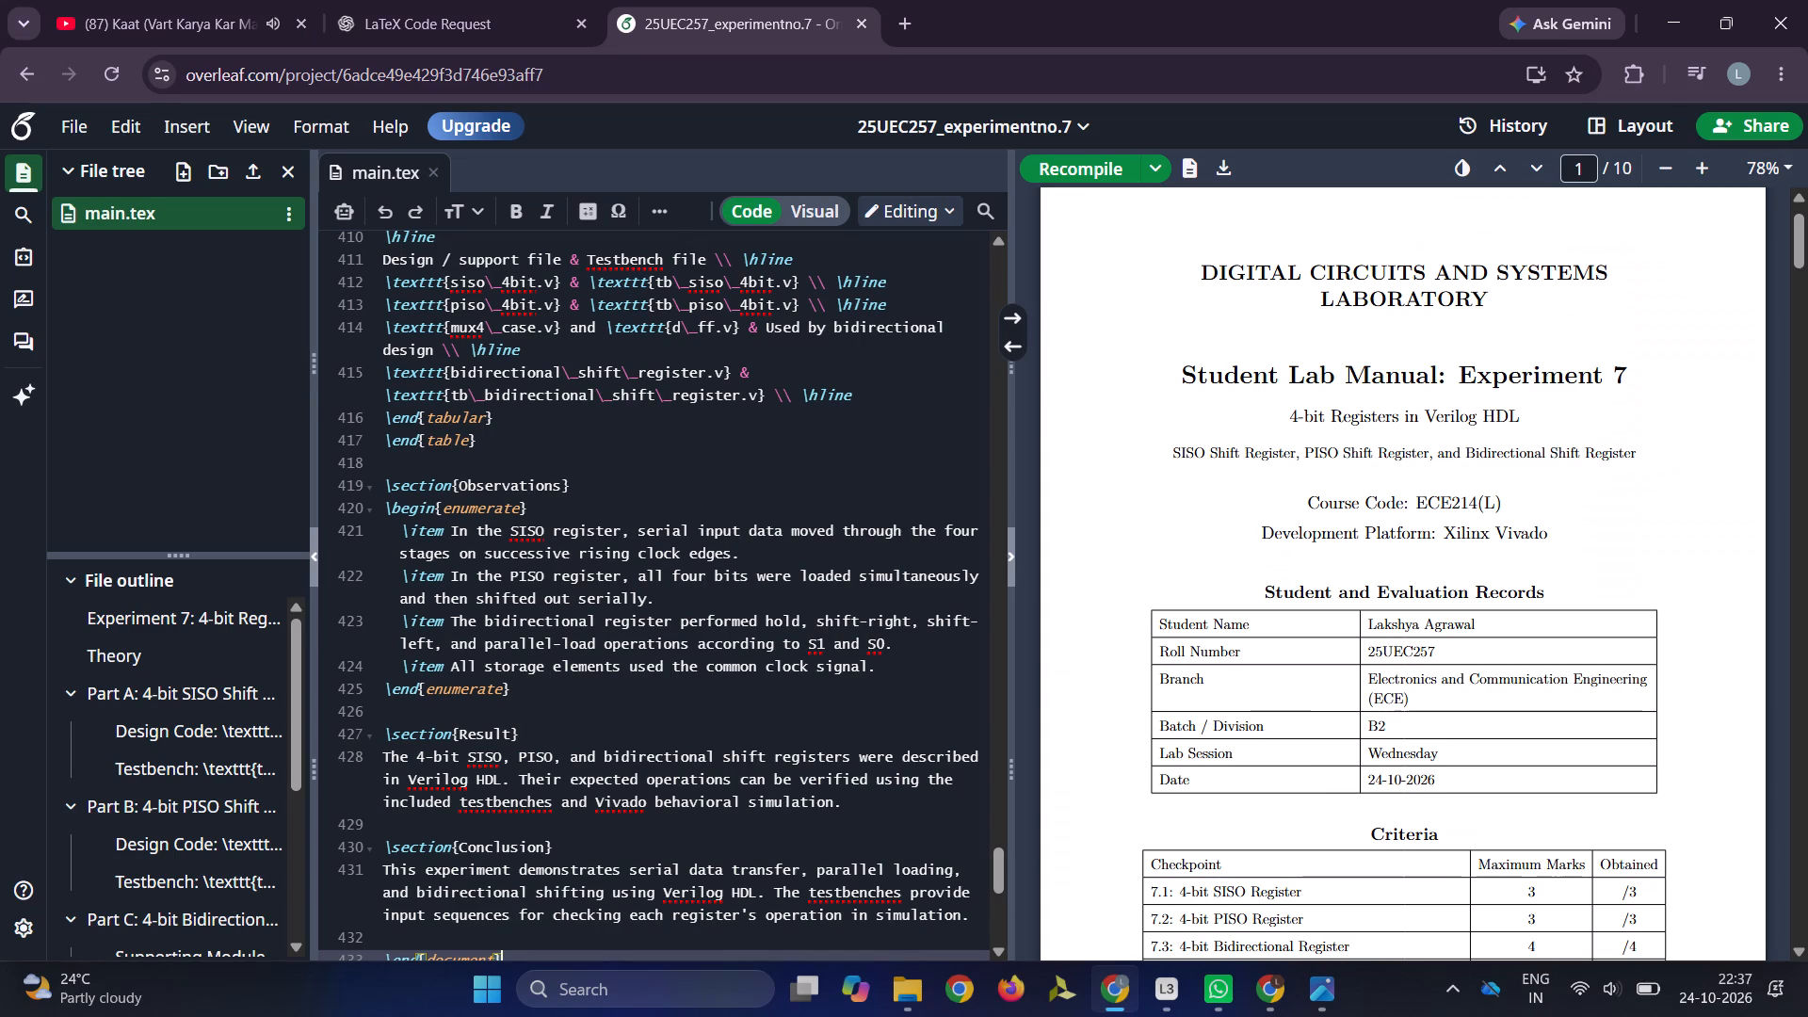
scroll(535, 441, "up", 20)
scroll(535, 441, "up", 1)
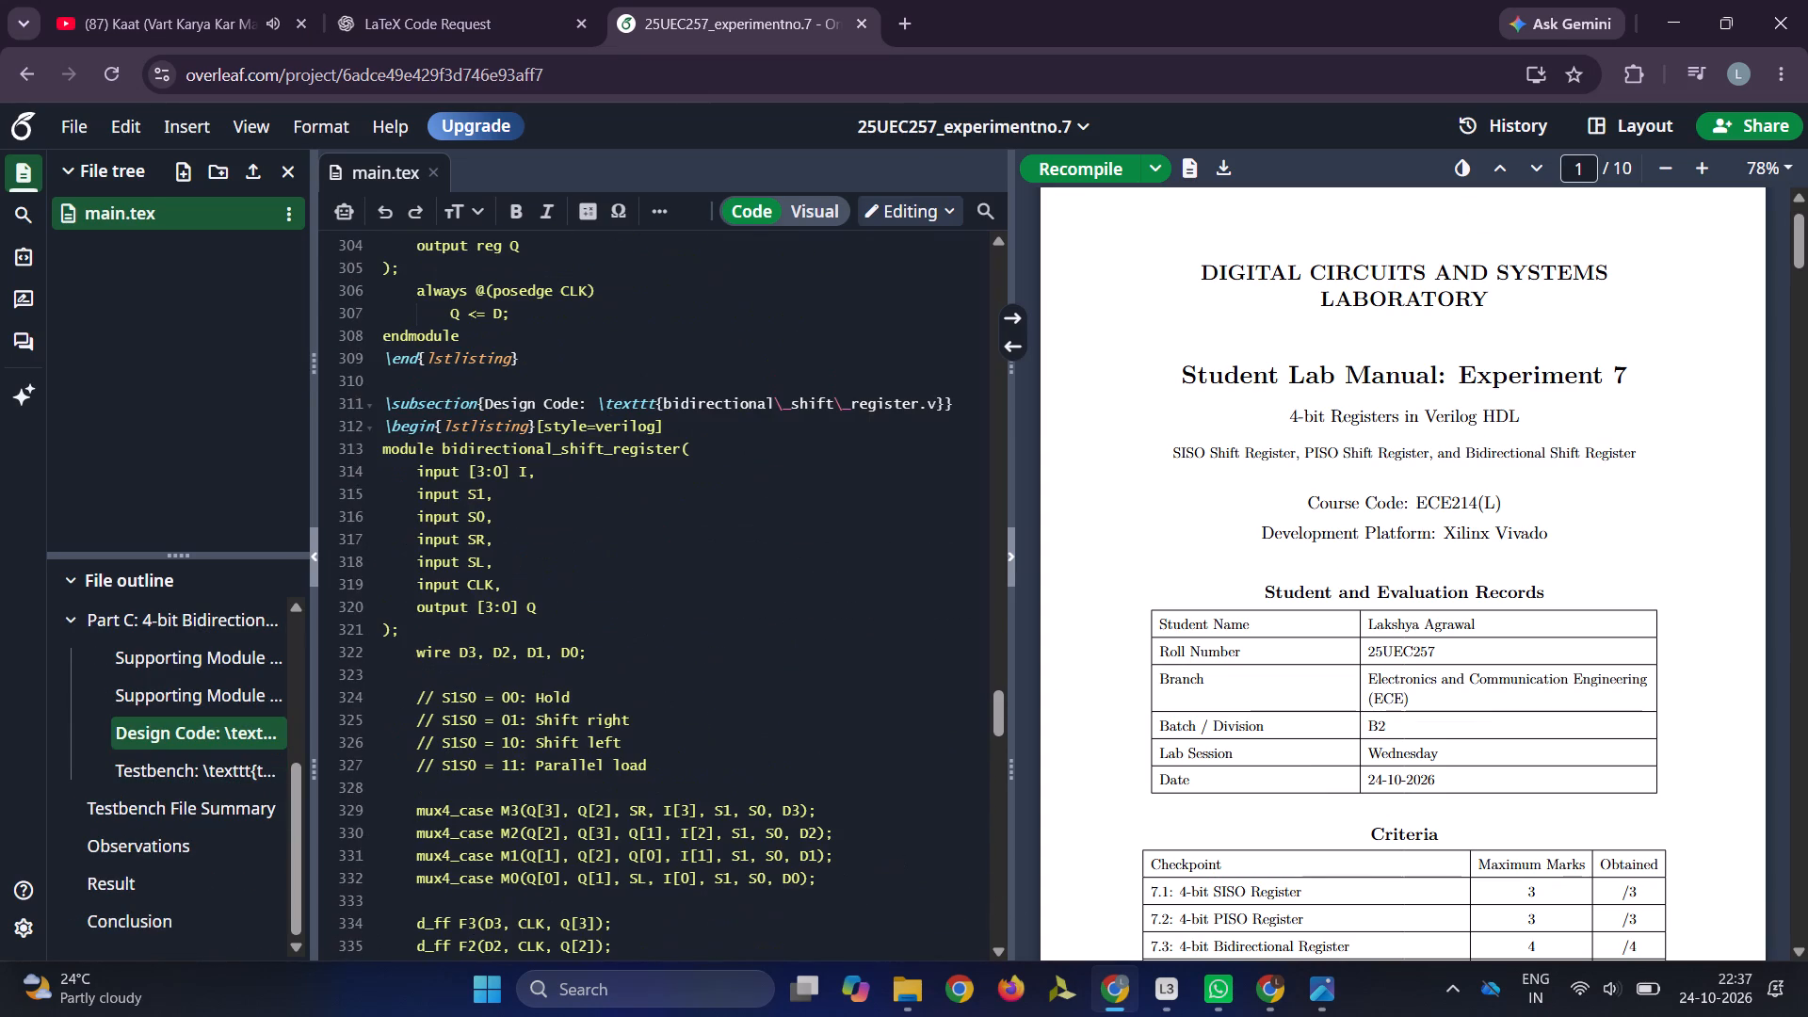
left_click_drag(1001, 709, 989, 266)
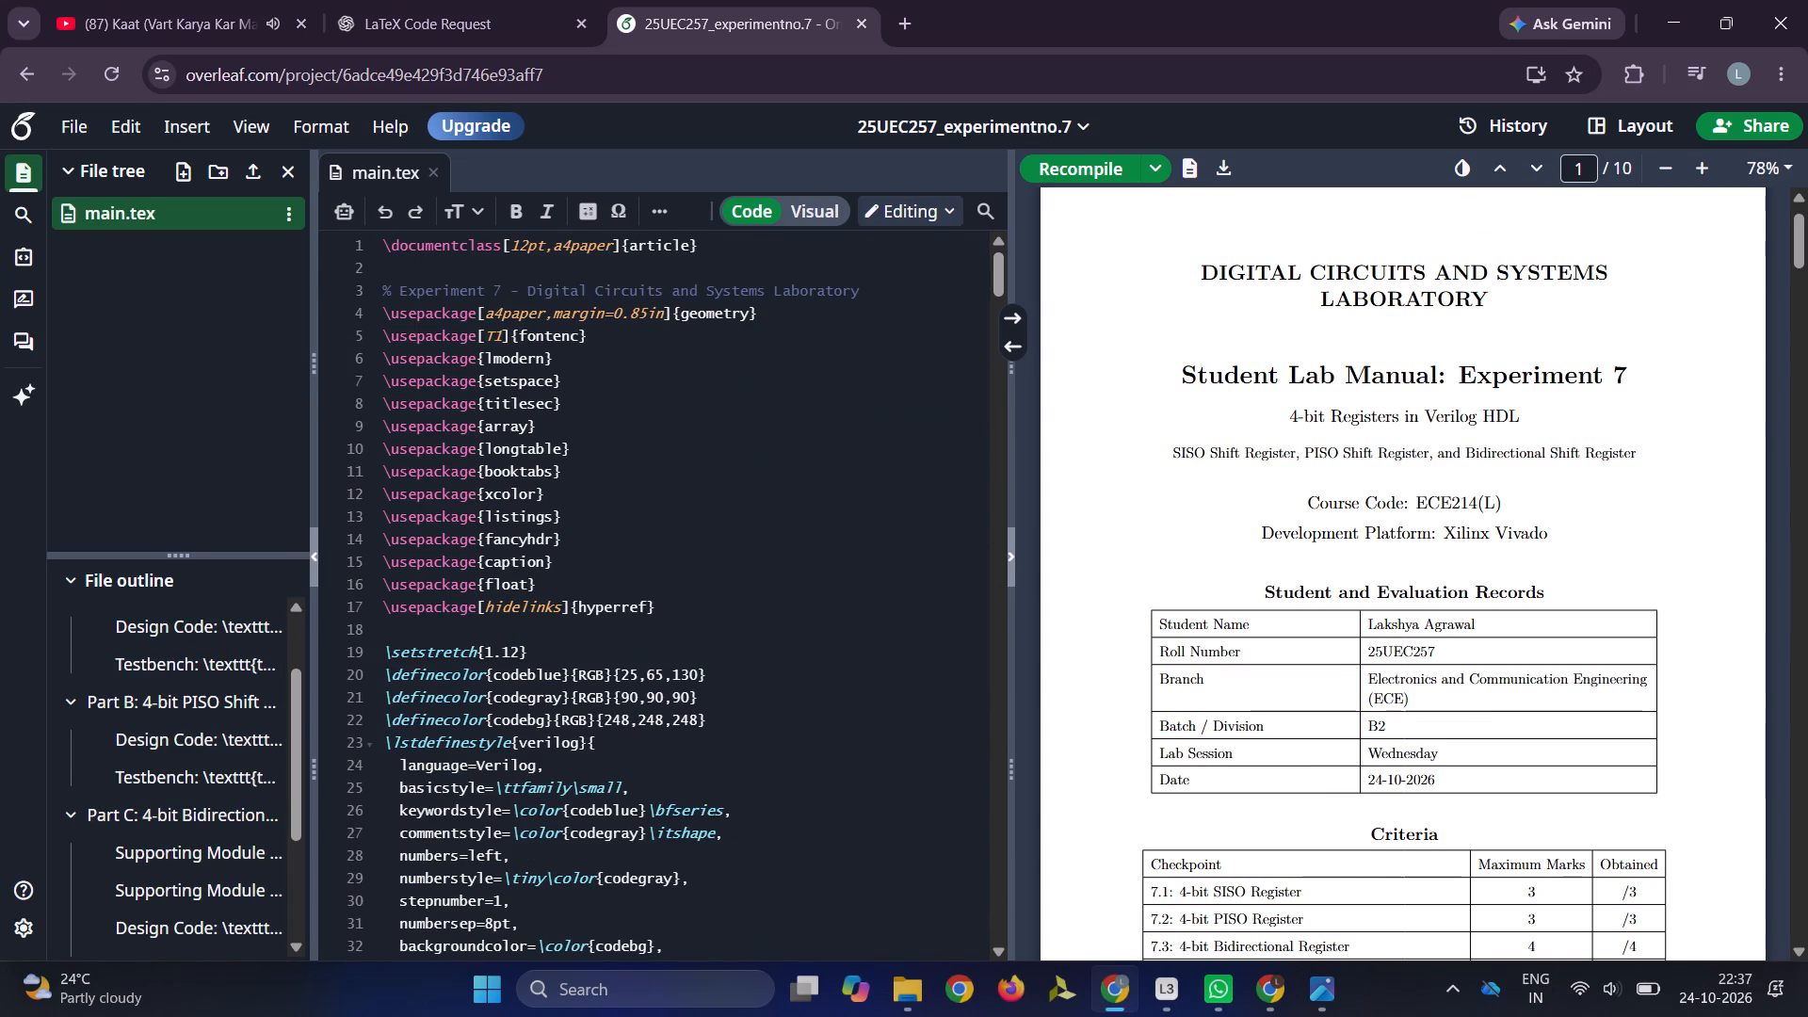
scroll(644, 609, "up", 2)
scroll(654, 605, "down", 4)
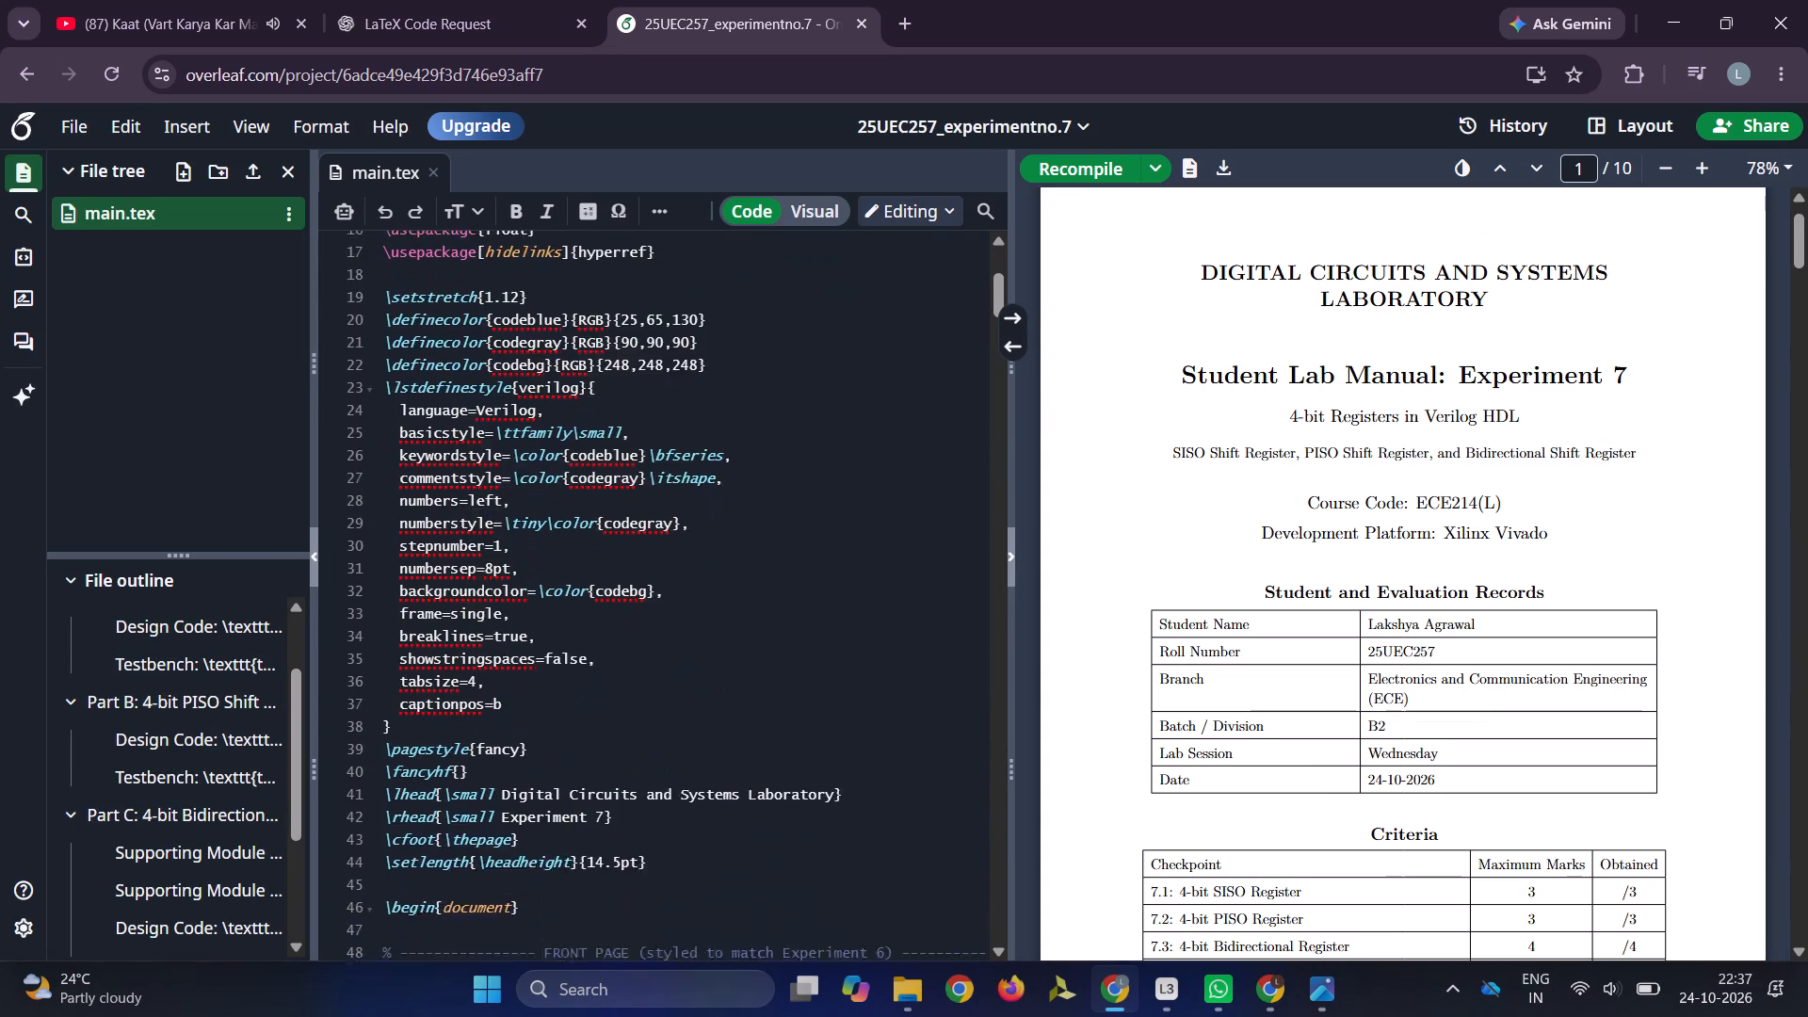
scroll(654, 605, "down", 6)
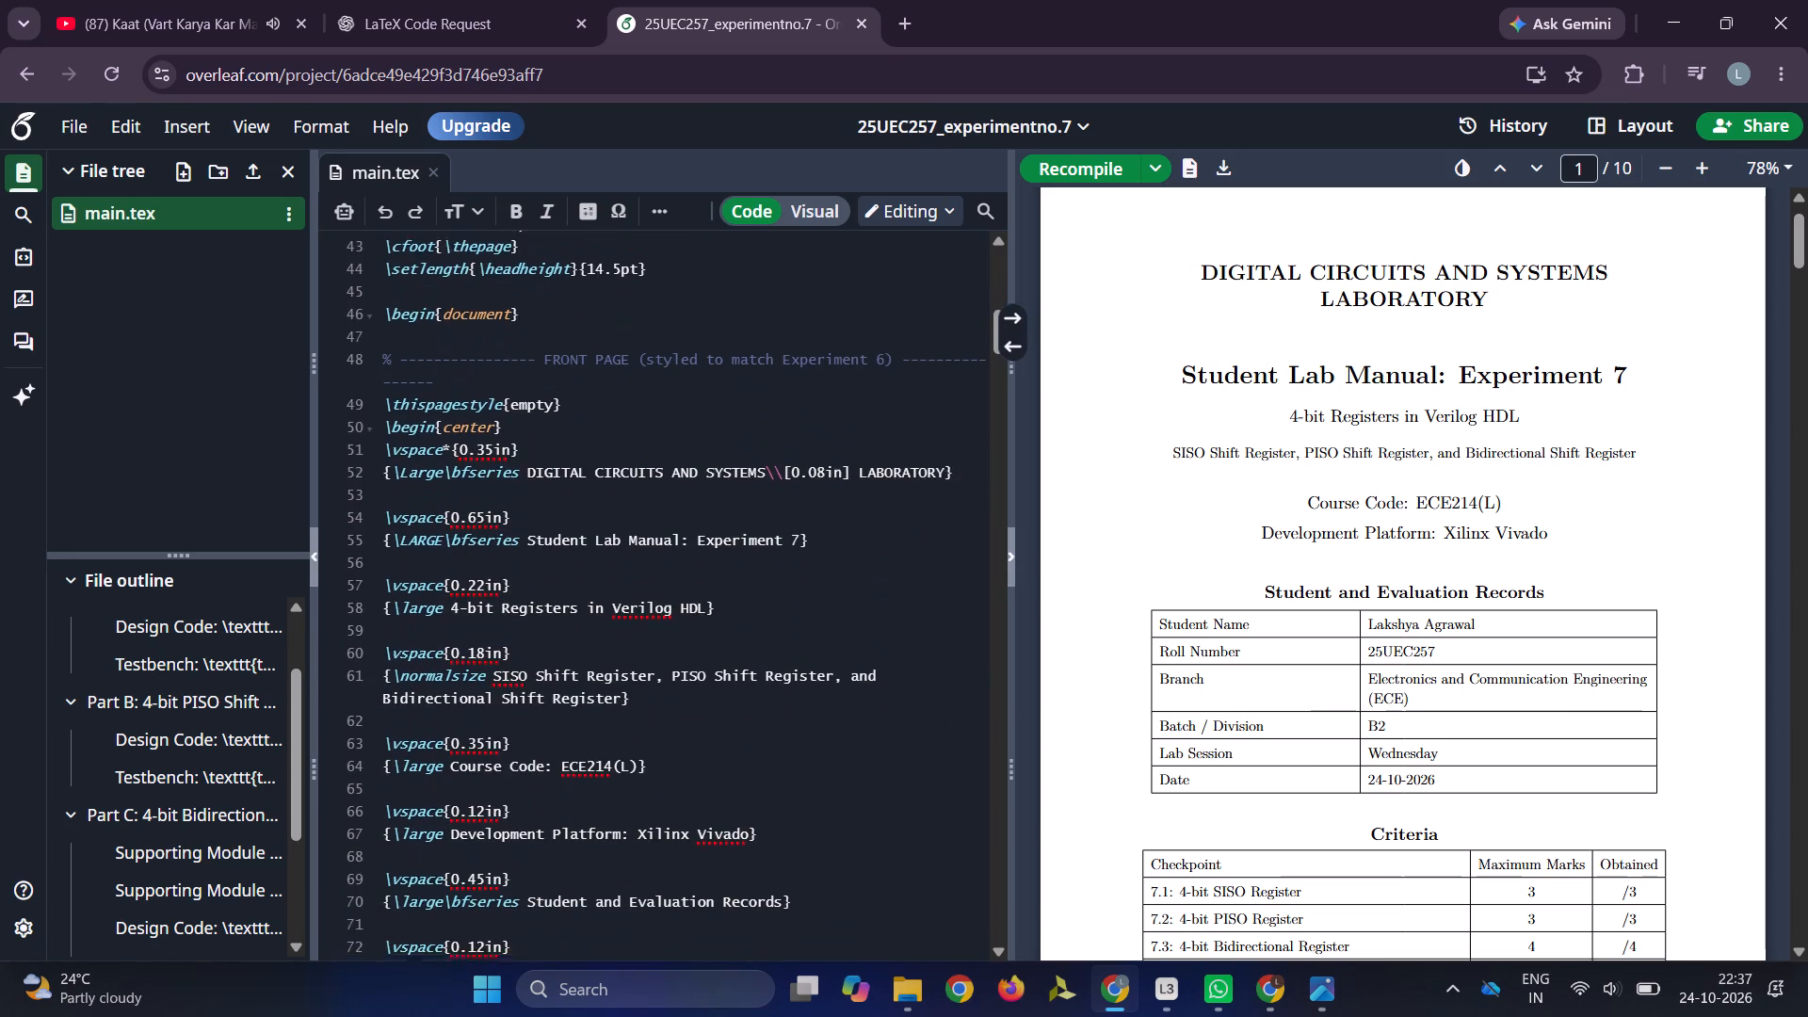
scroll(654, 605, "down", 2)
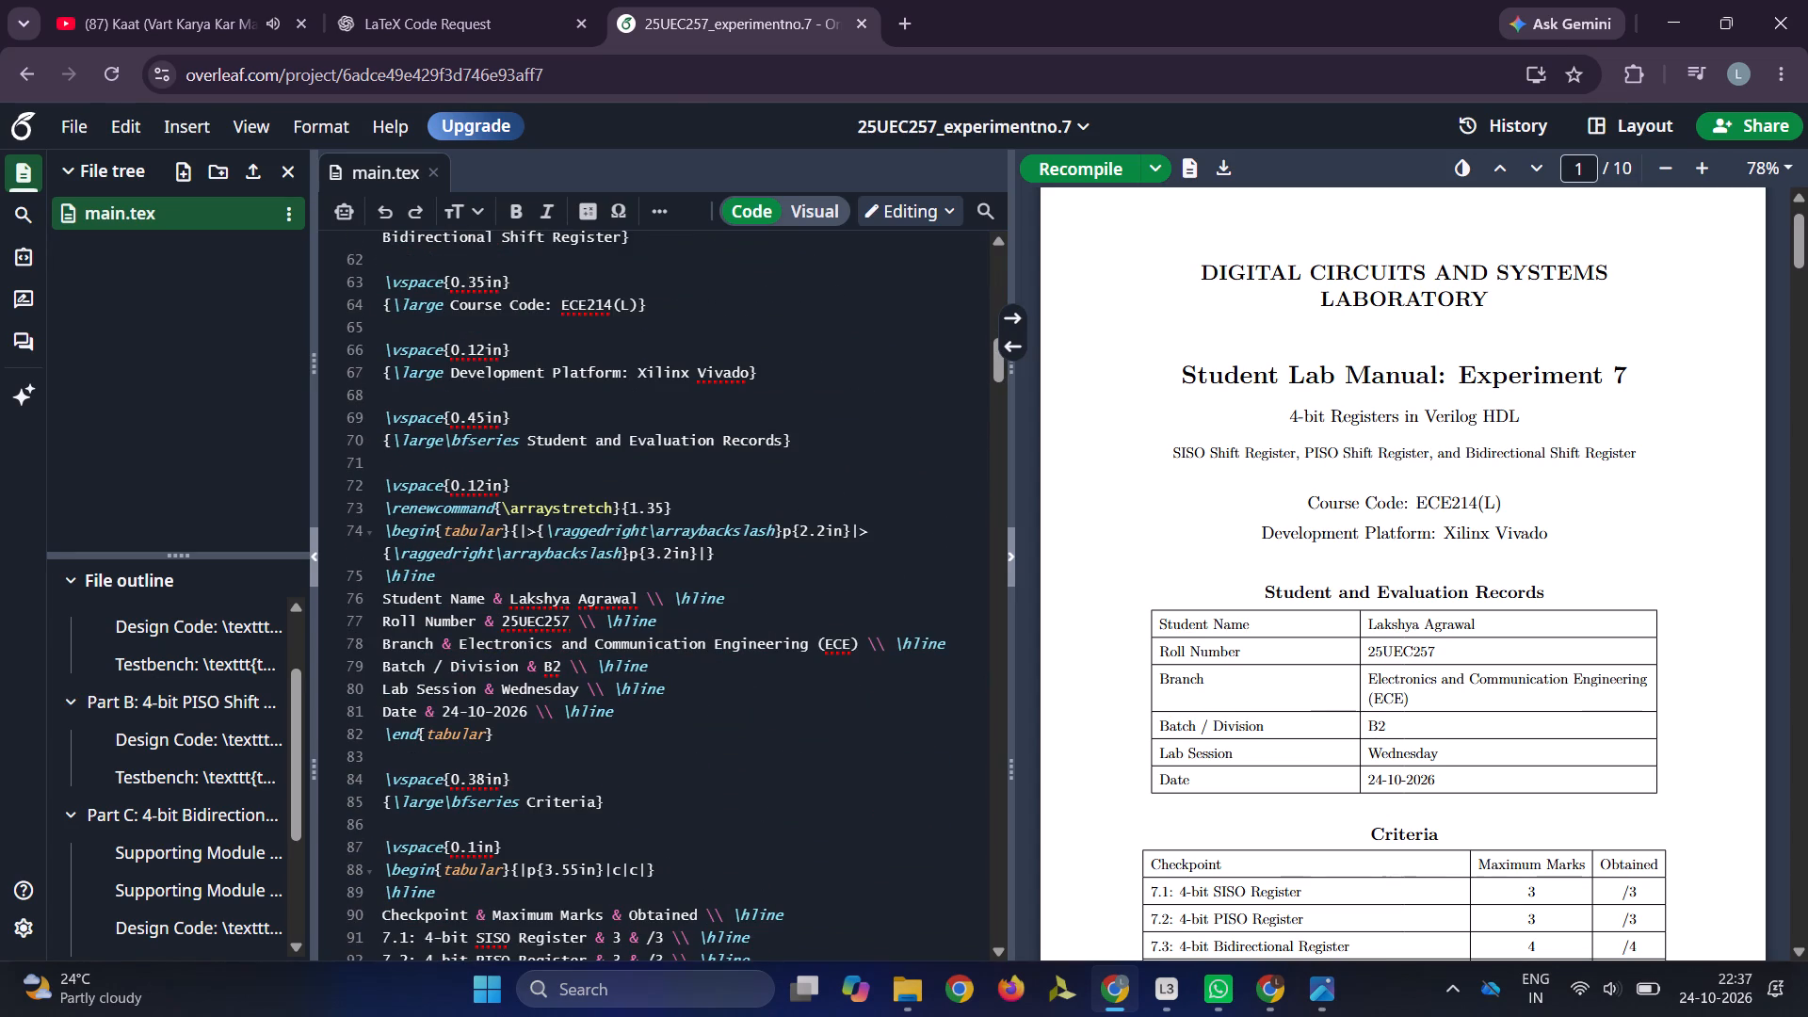
left_click(446, 709)
key("Right")
key("BackSpace")
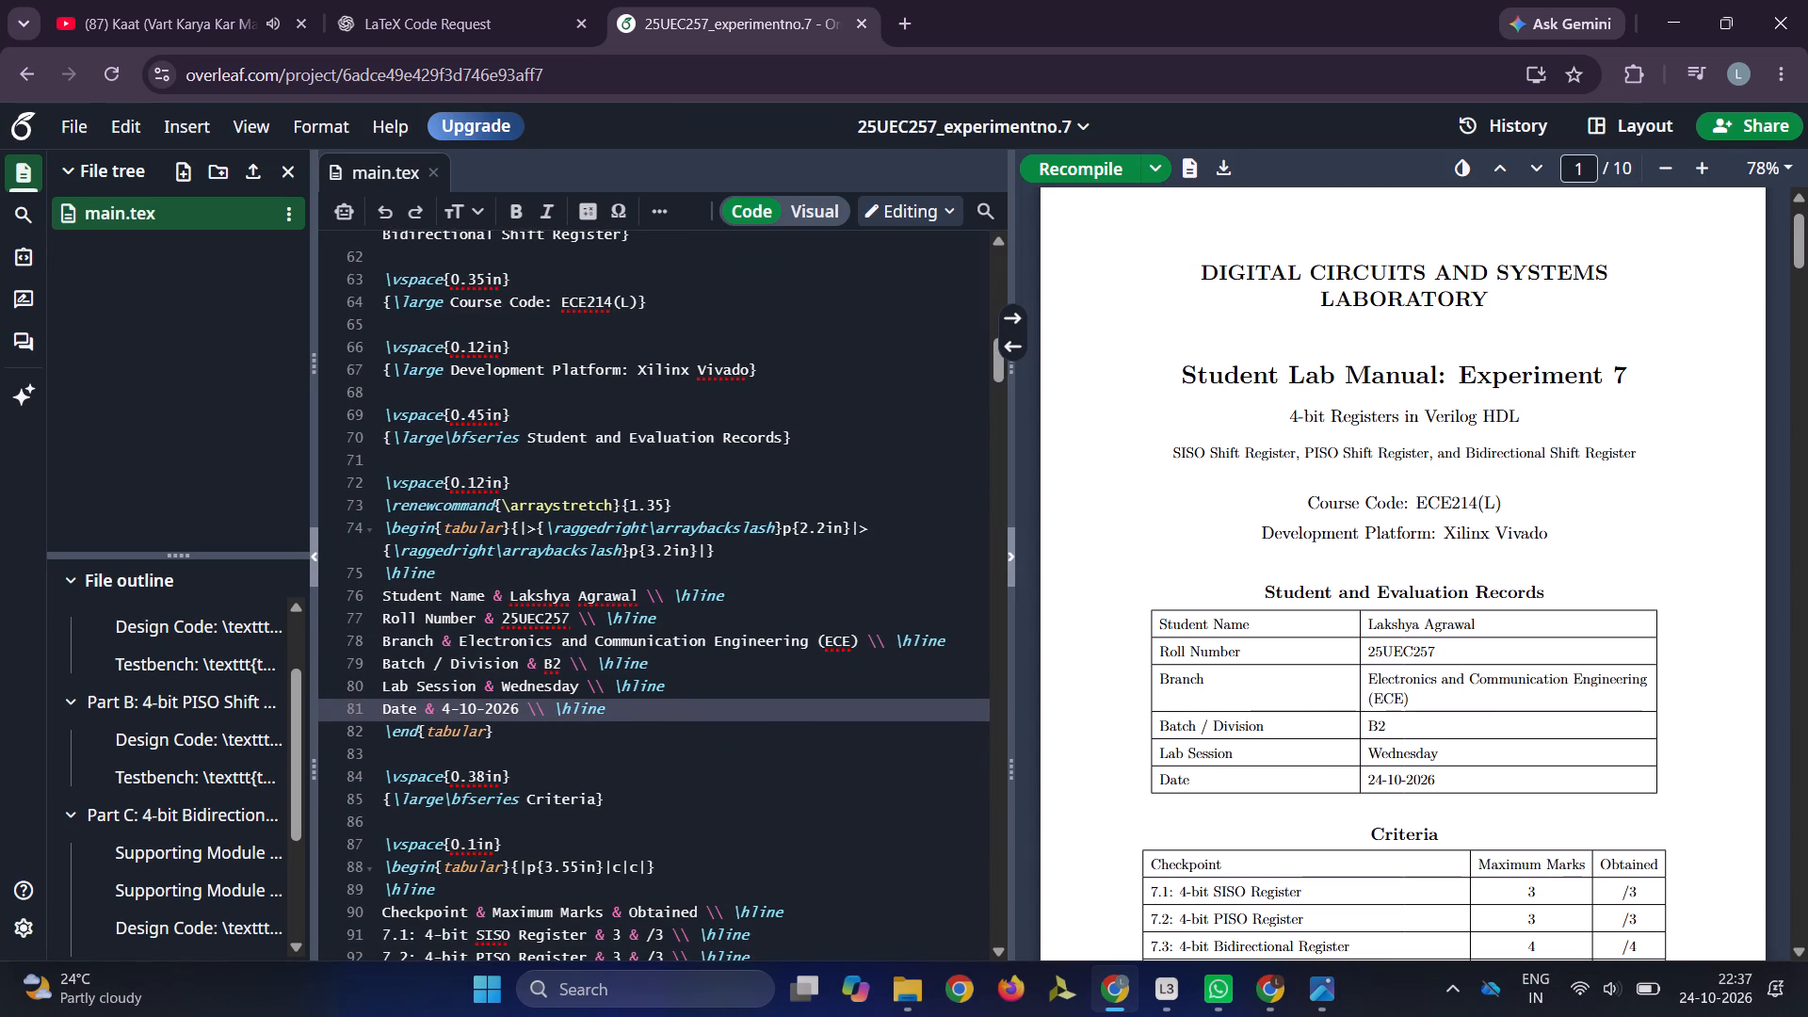
key("1")
left_click(640, 704)
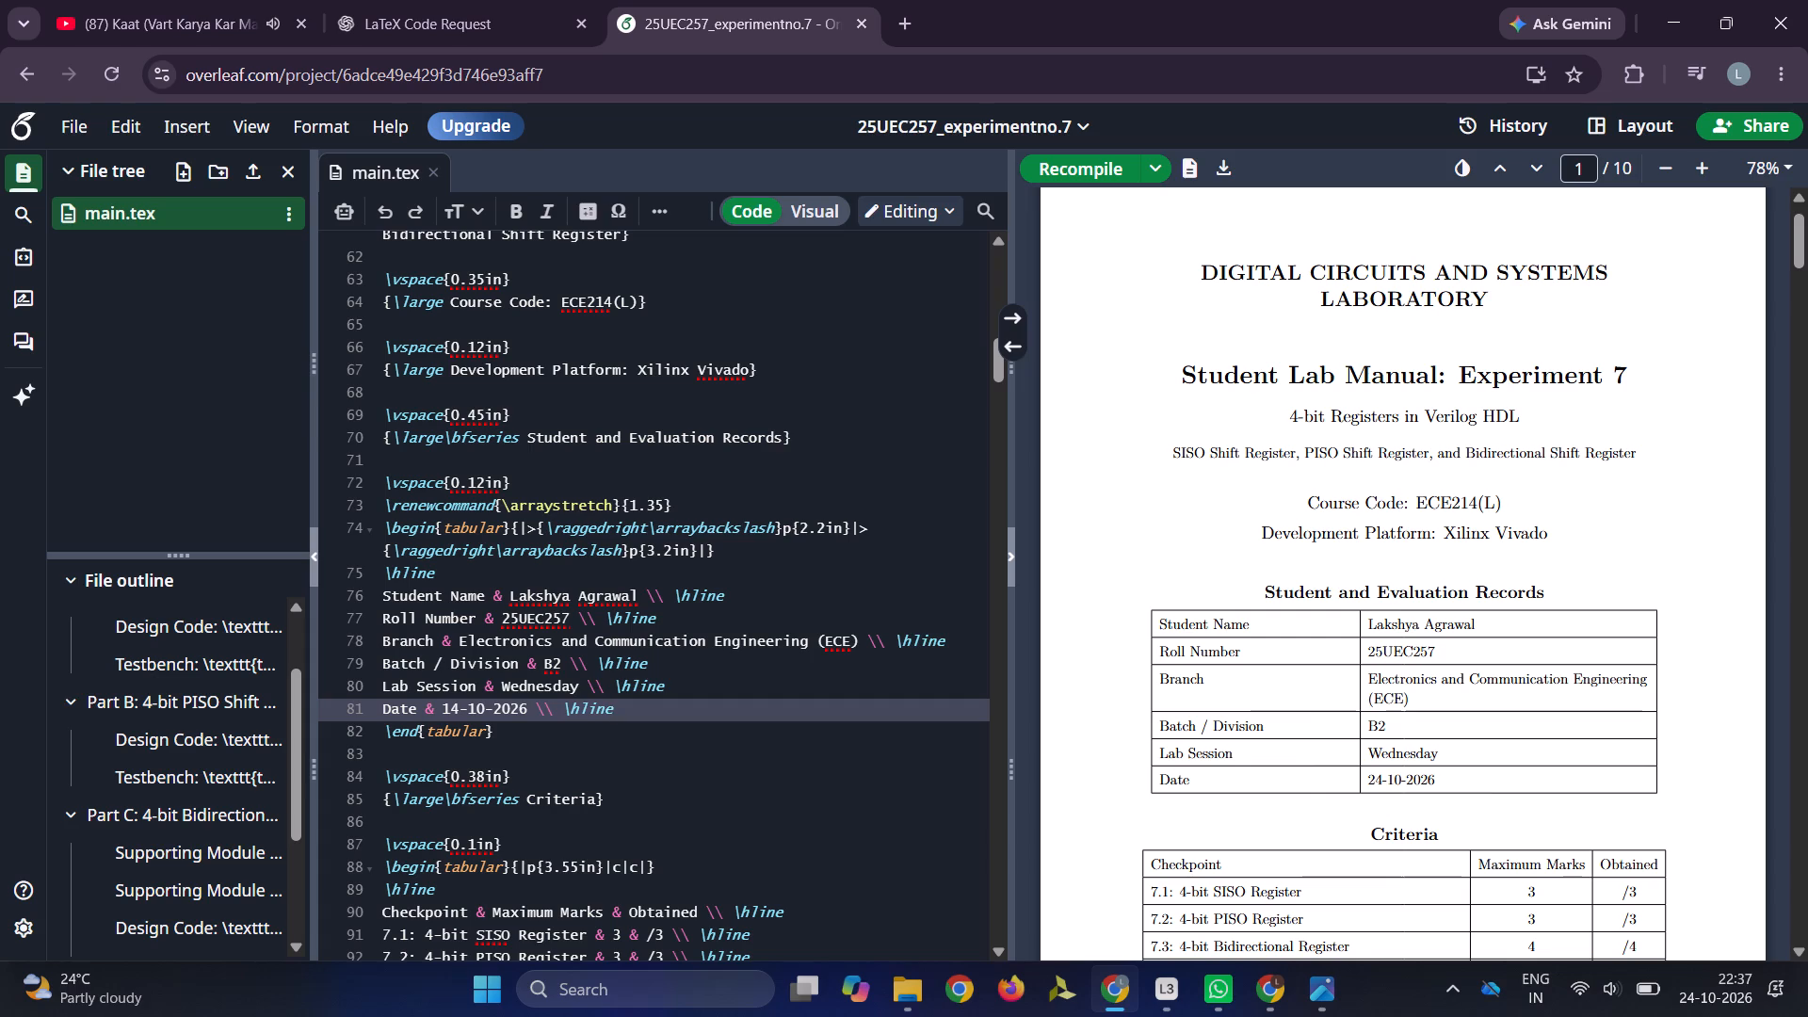
Review the compiled report from the Criteria table through Contents and Theory to the Part A SISO design code.
scroll(638, 767, "down", 1)
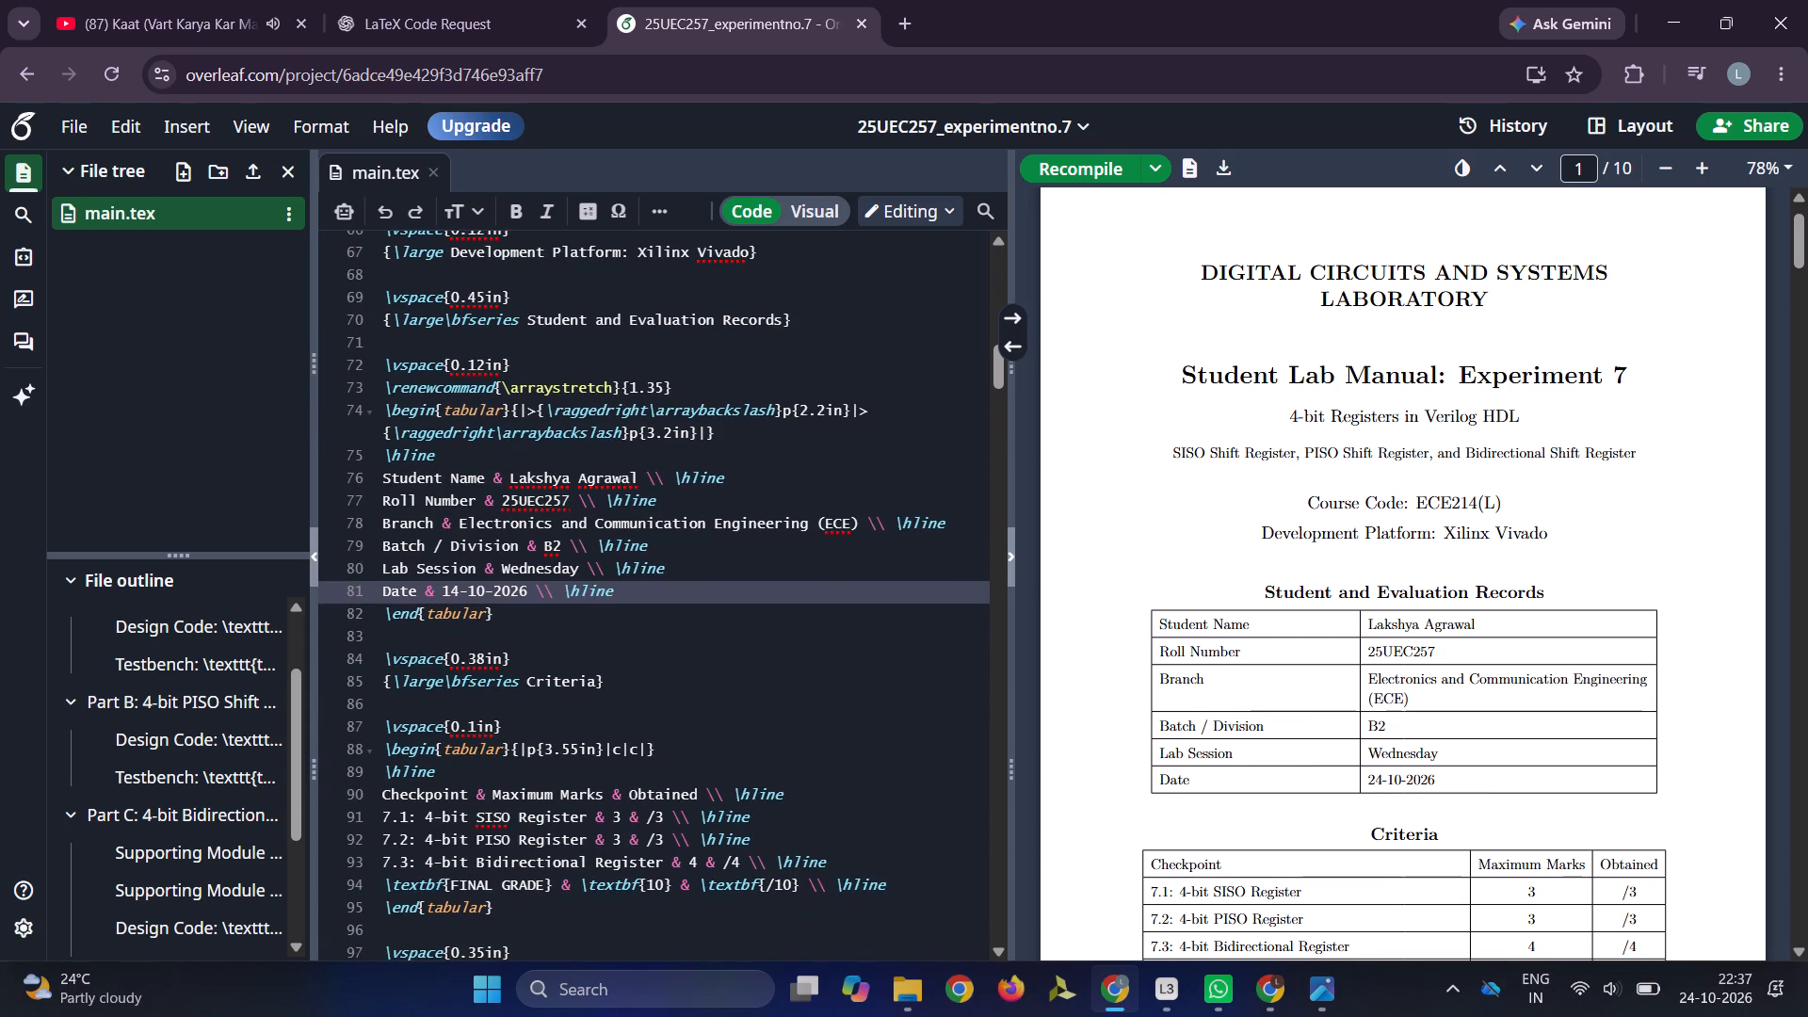
scroll(1098, 742, "down", 4)
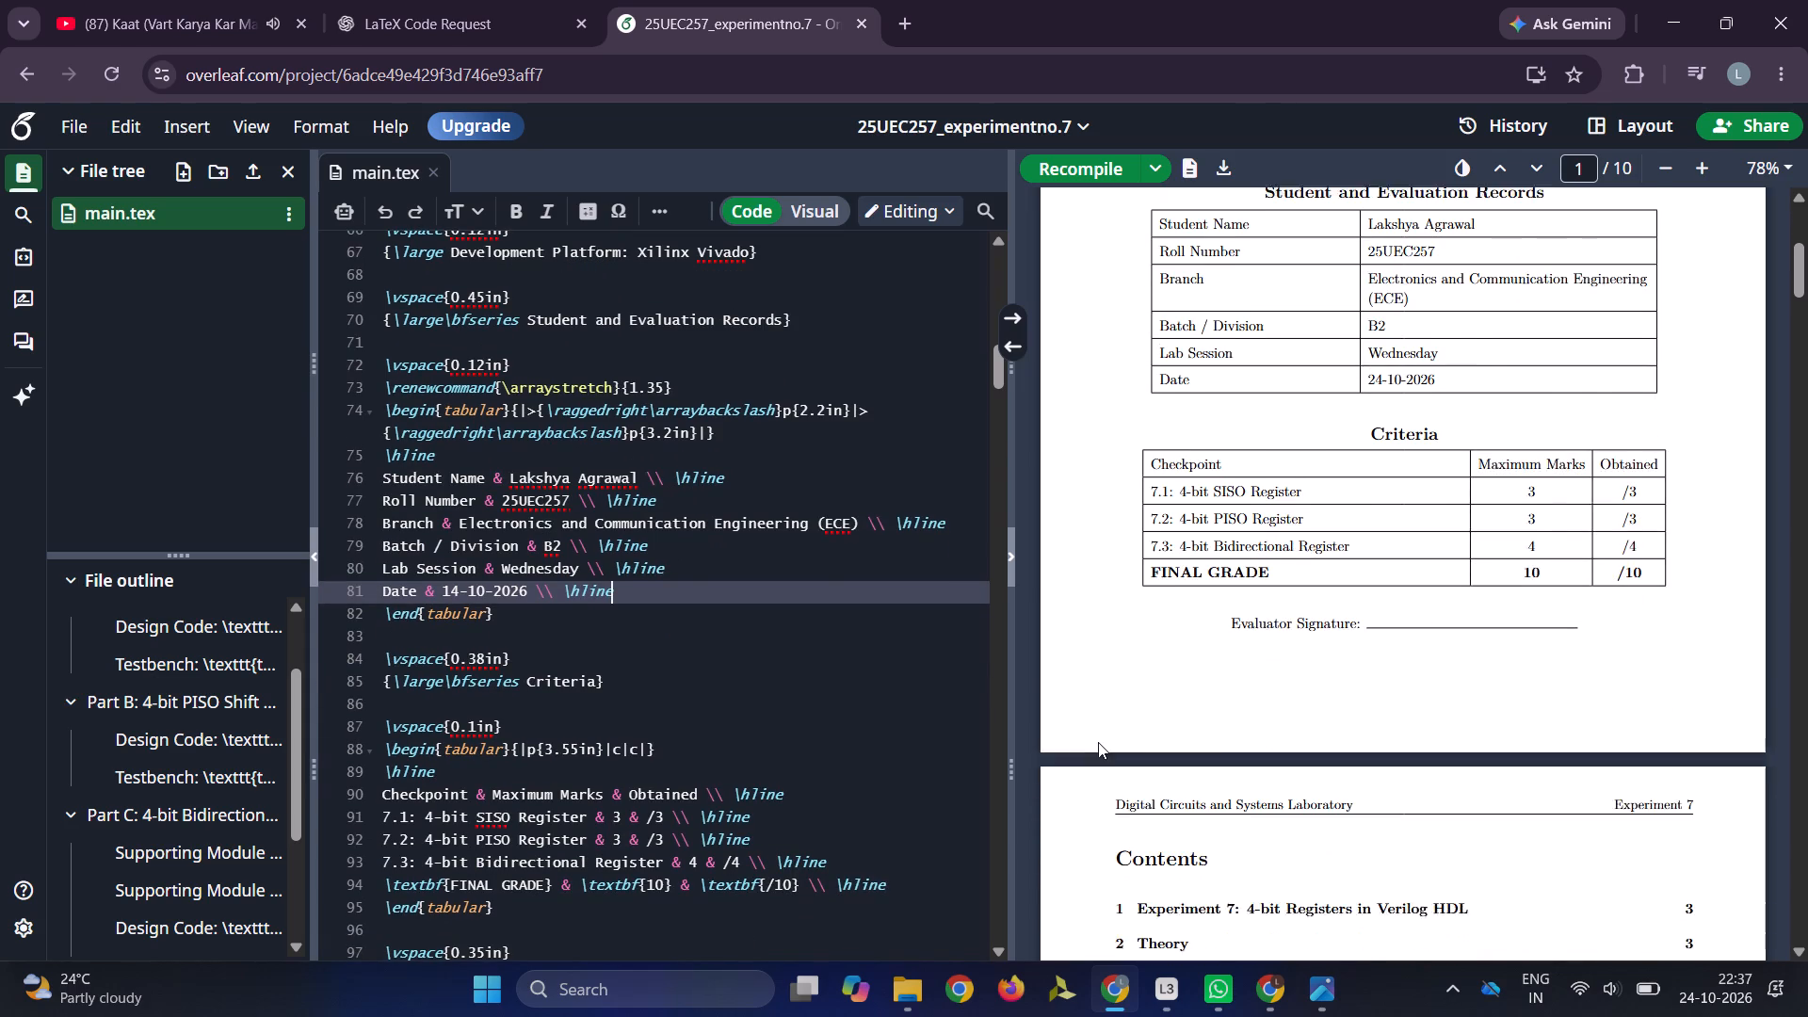
scroll(1445, 746, "down", 3)
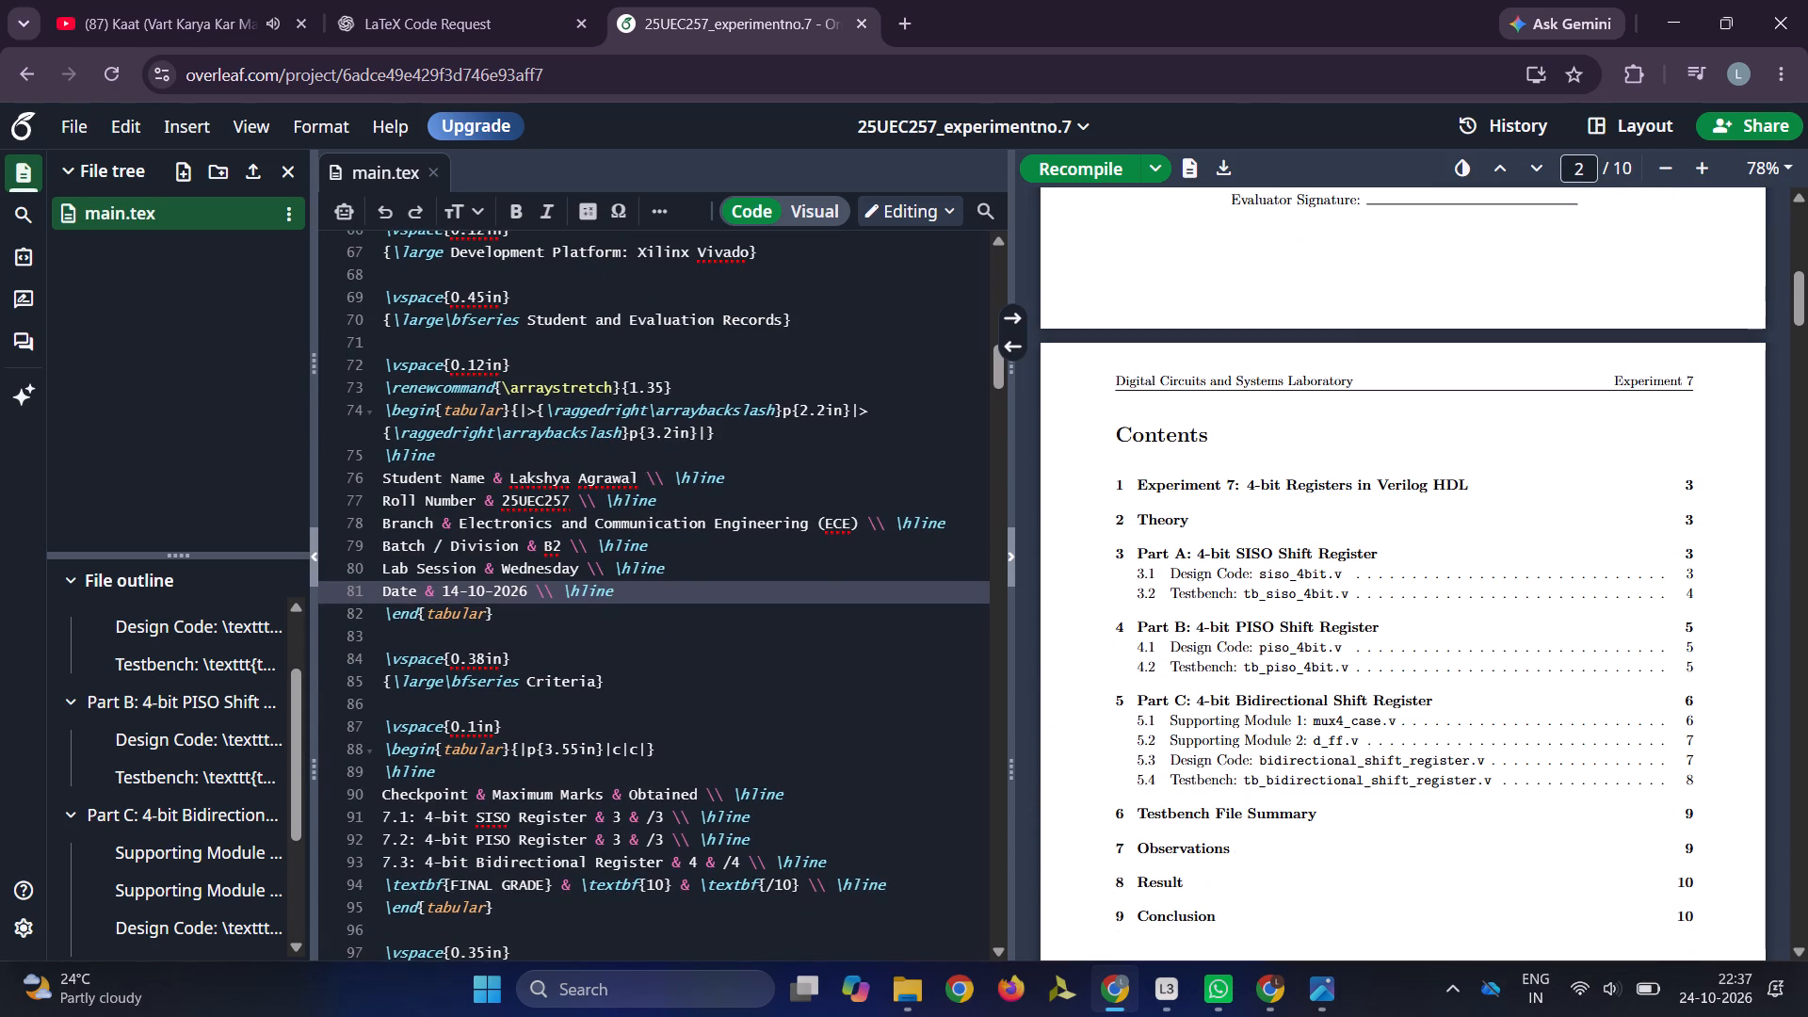
scroll(1445, 746, "down", 7)
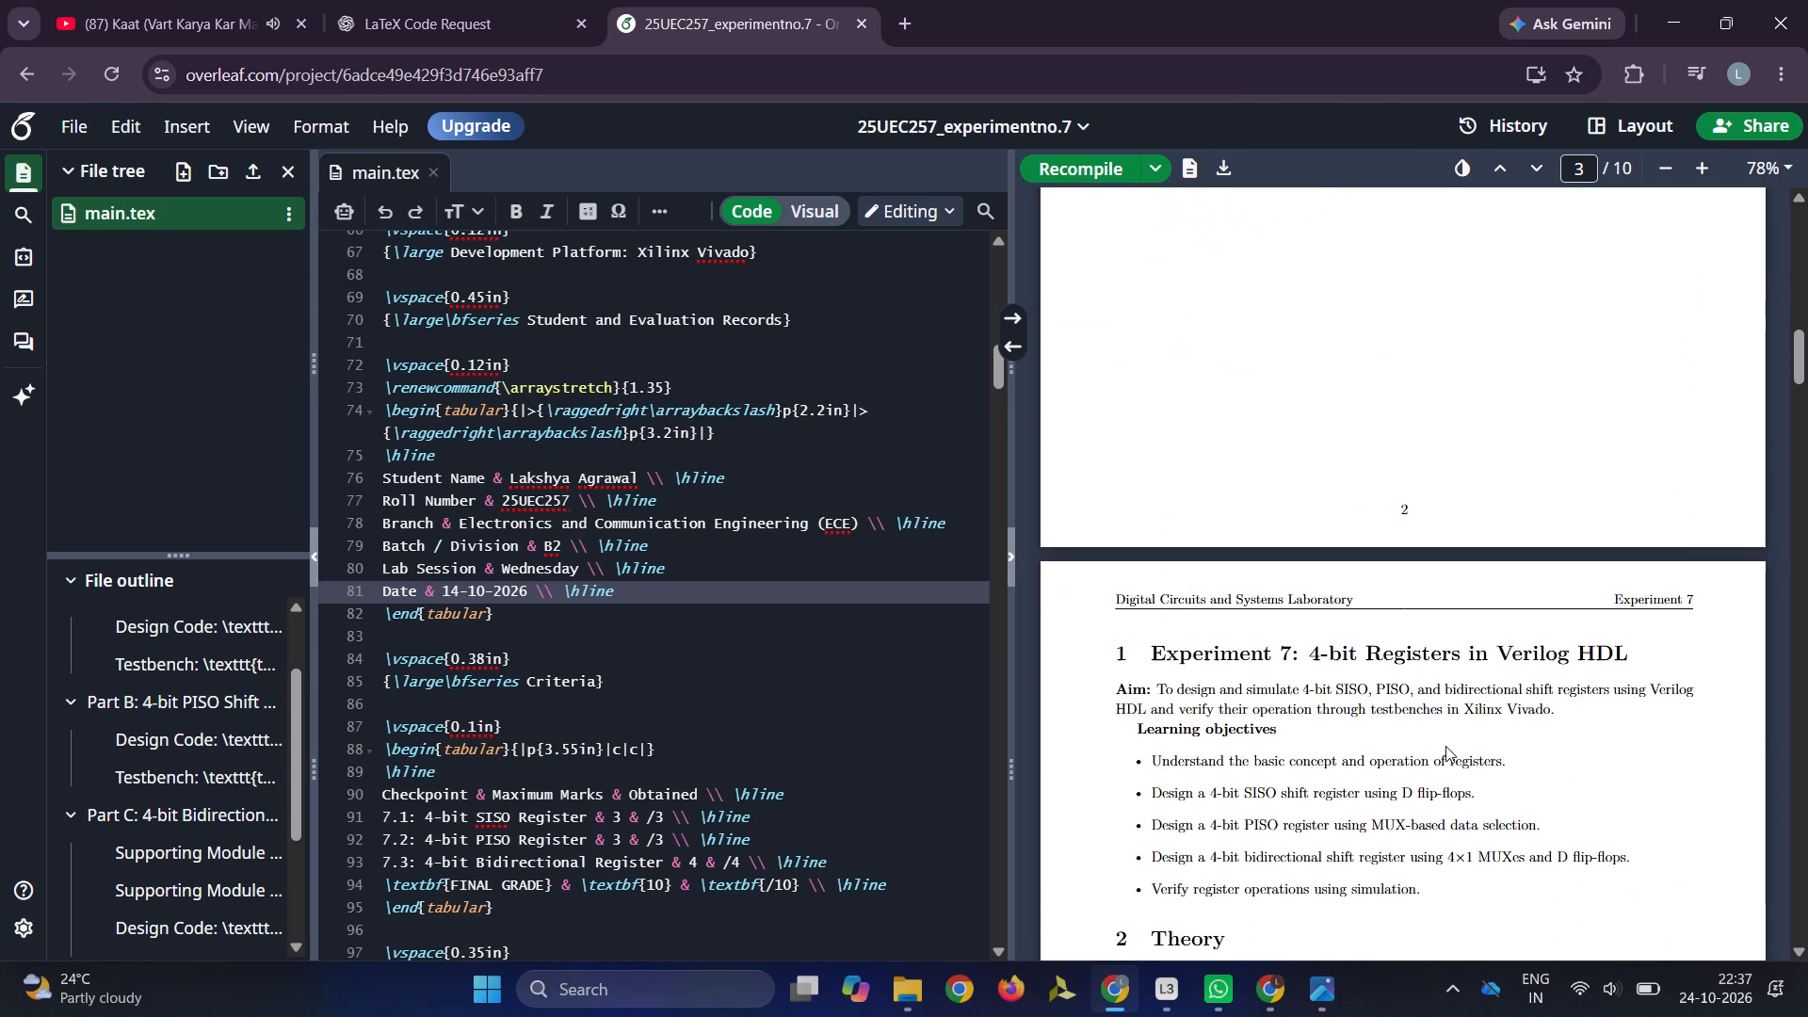
scroll(1445, 746, "down", 6)
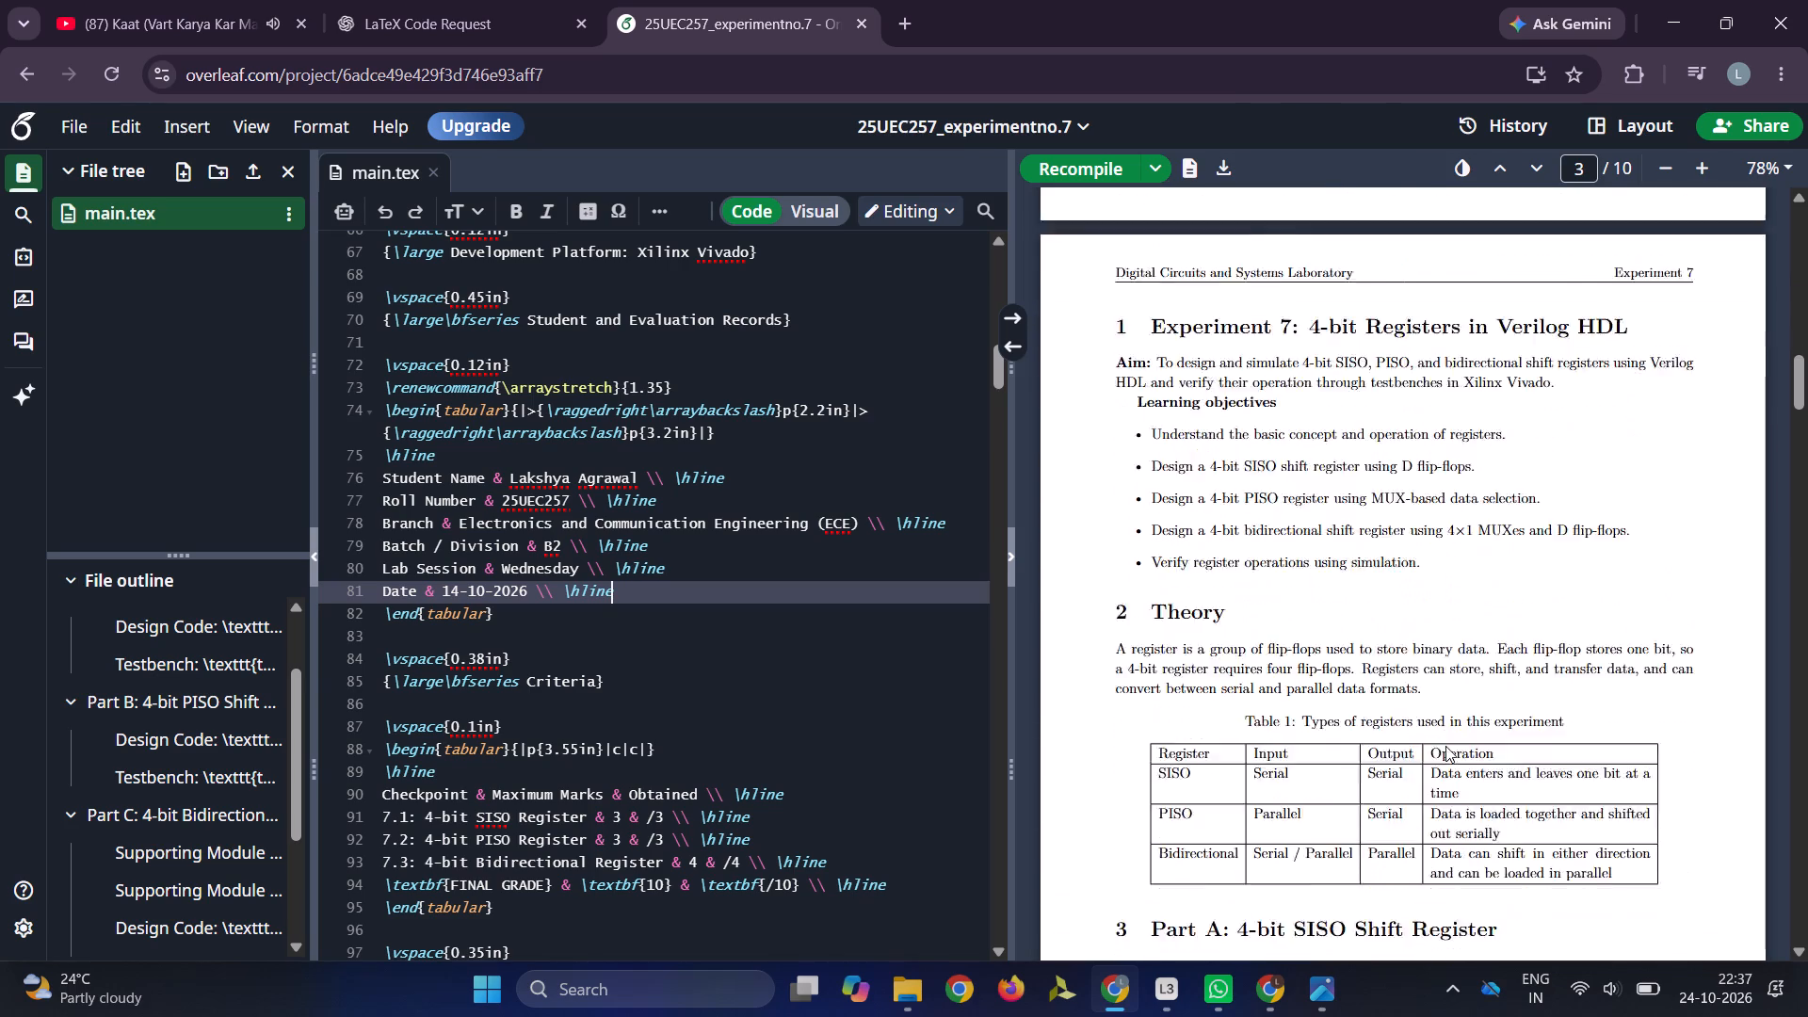
scroll(156, 605, "down", 2)
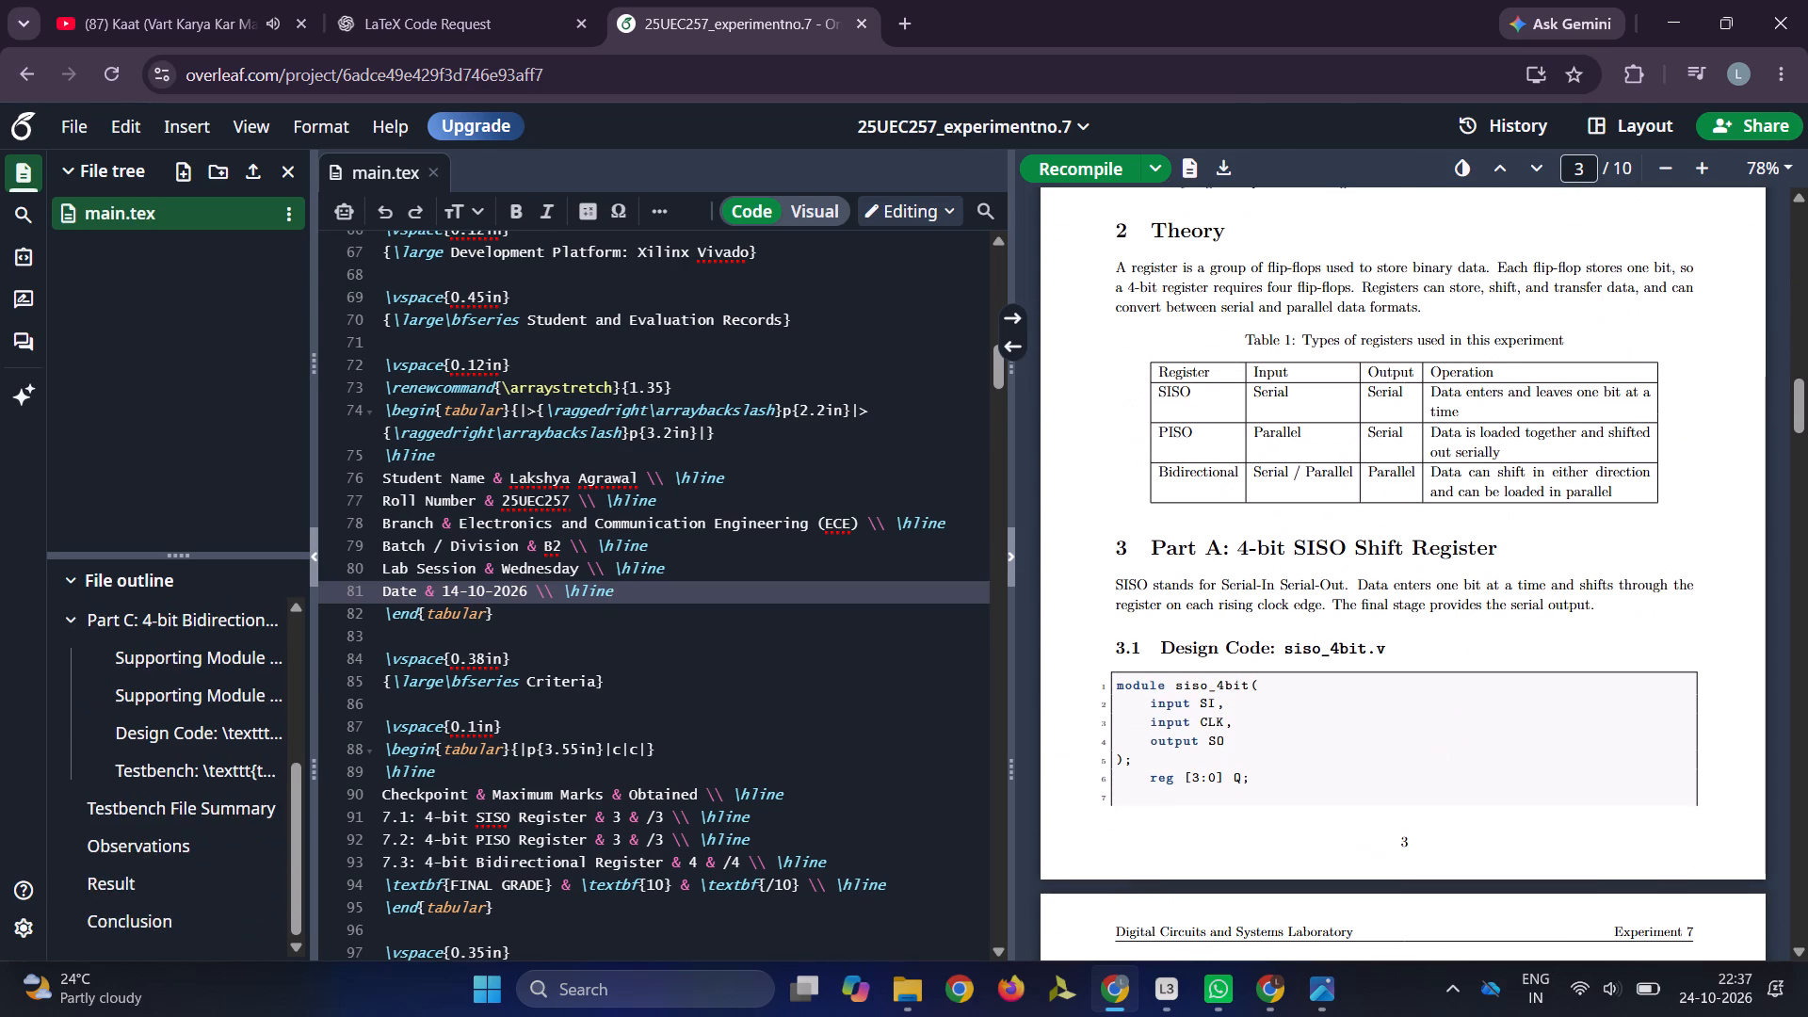
Read through the main.tex source from the front-page tables to the Part A SISO design code.
scroll(737, 635, "down", 8)
scroll(737, 635, "up", 2)
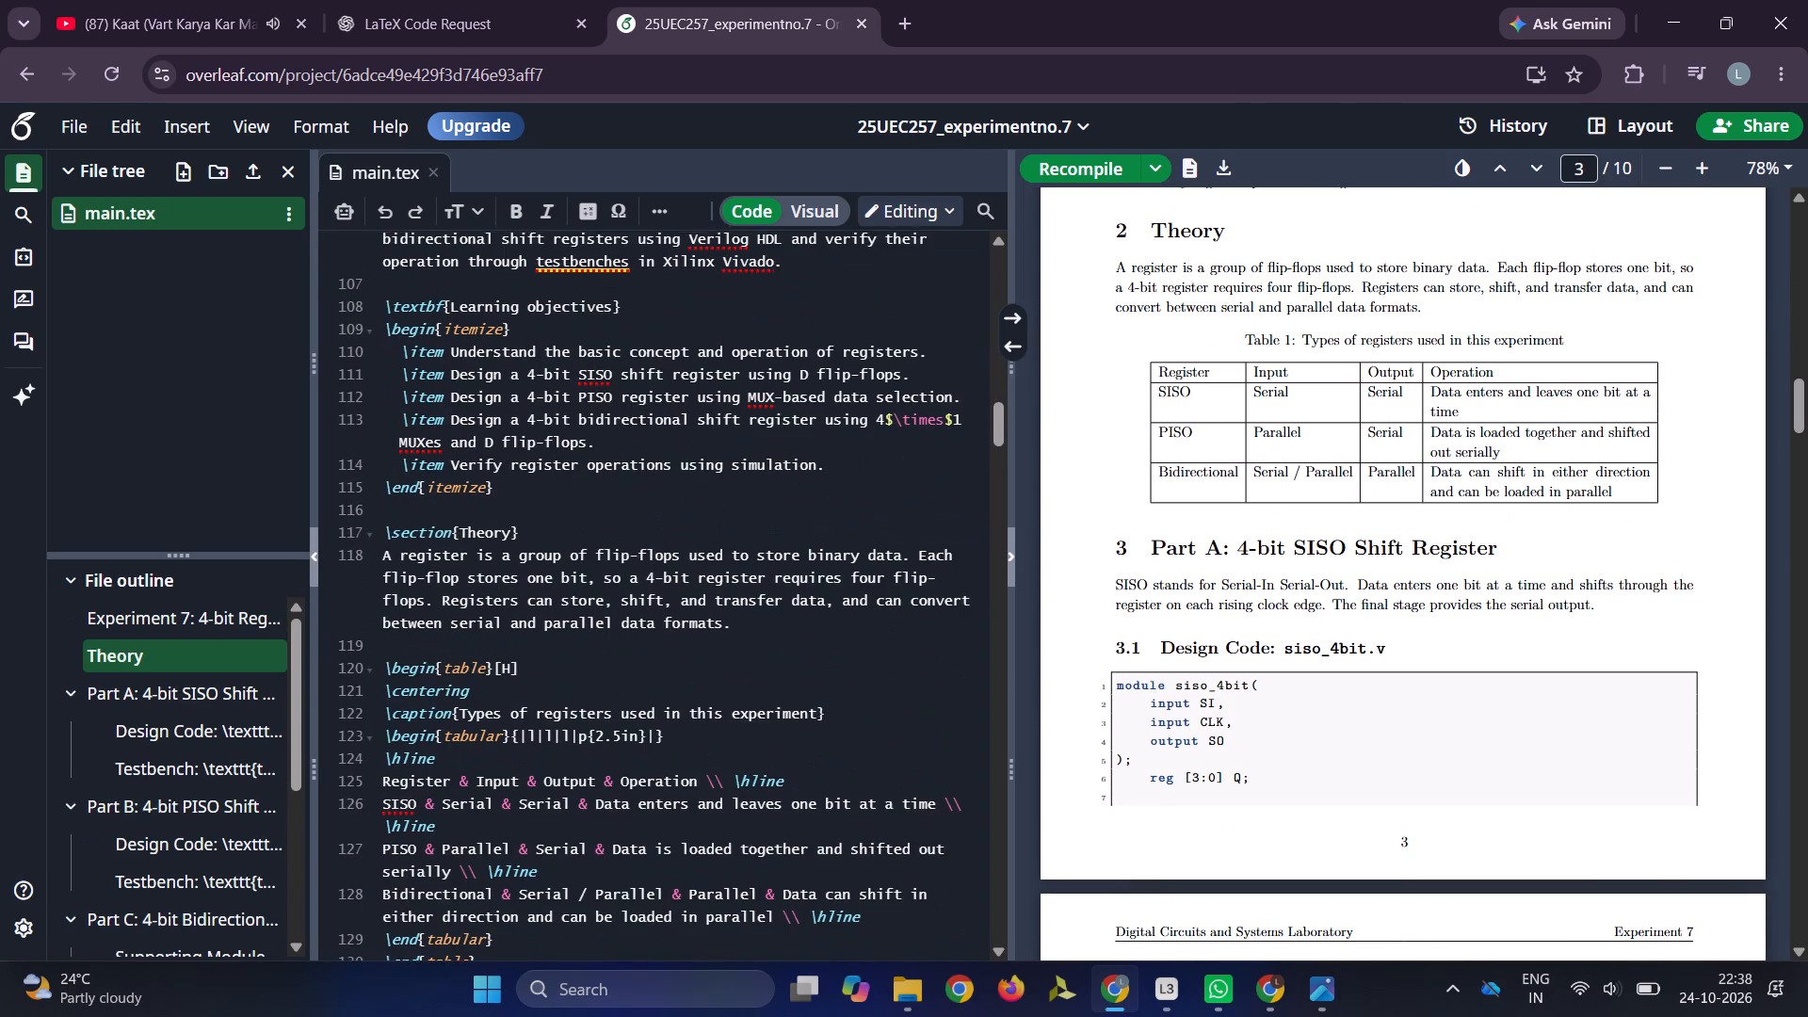
scroll(737, 635, "up", 2)
scroll(737, 635, "down", 8)
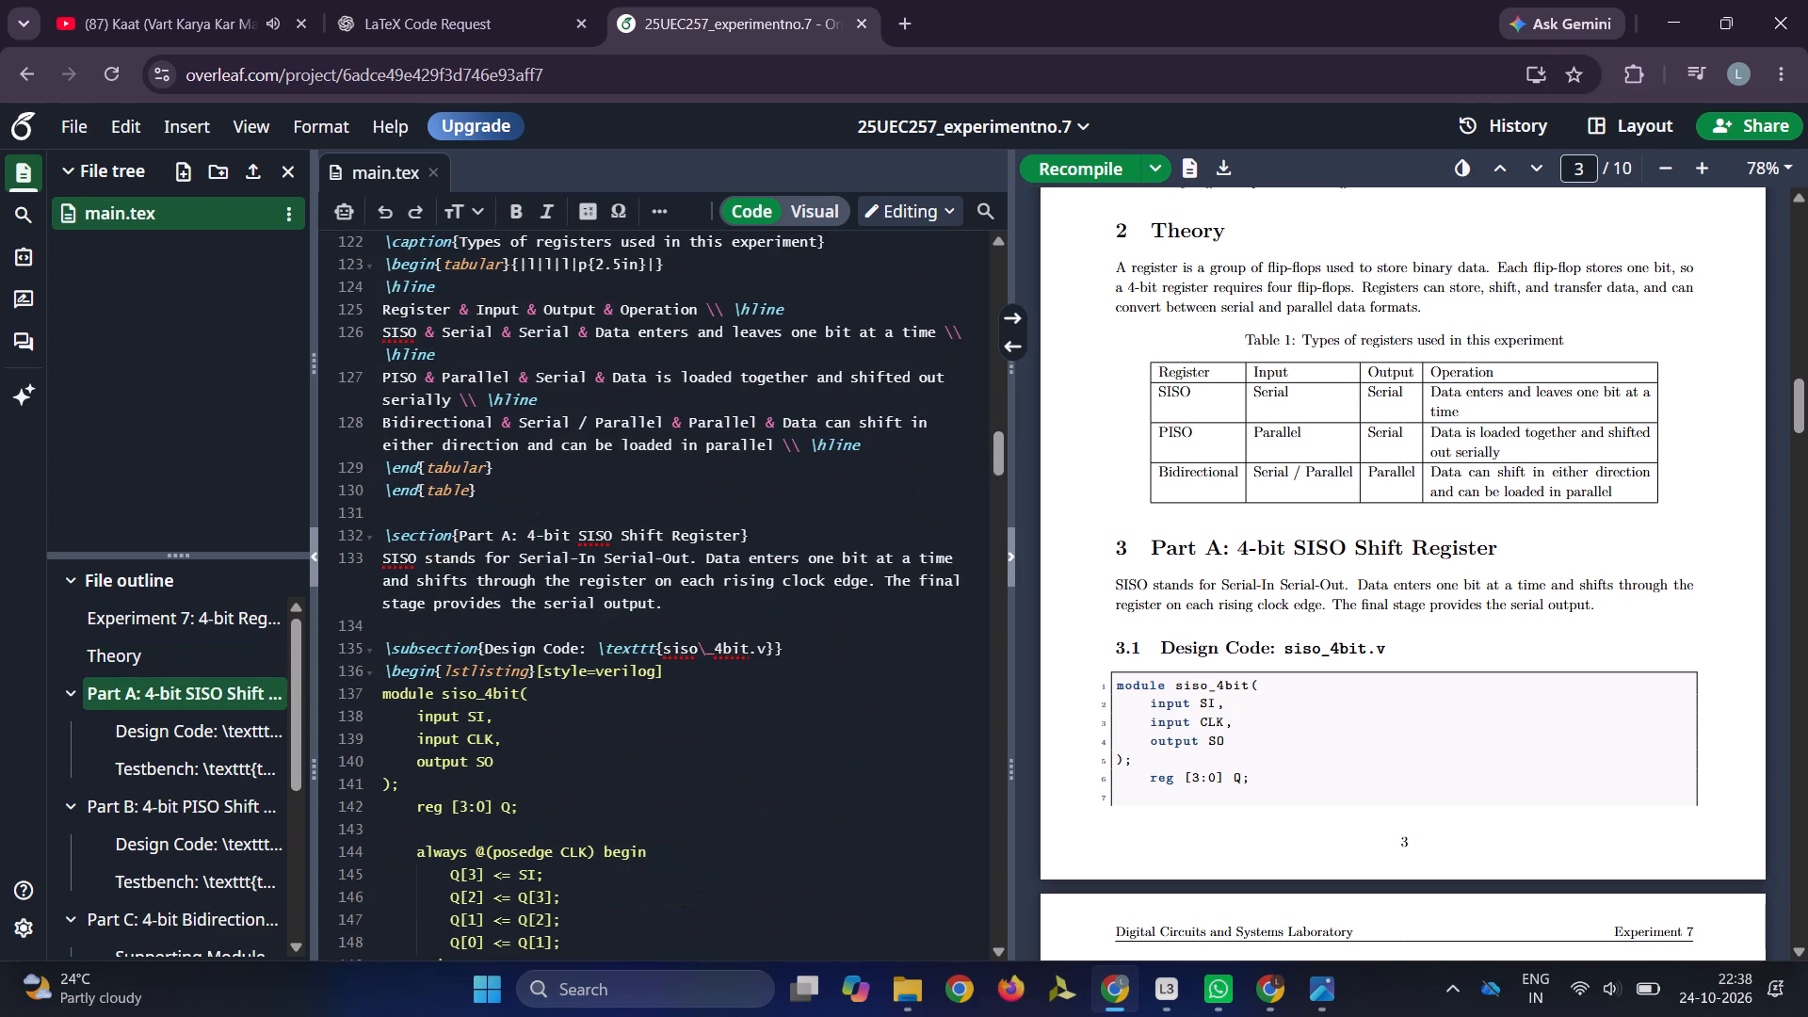
scroll(737, 635, "down", 2)
scroll(1525, 622, "down", 3)
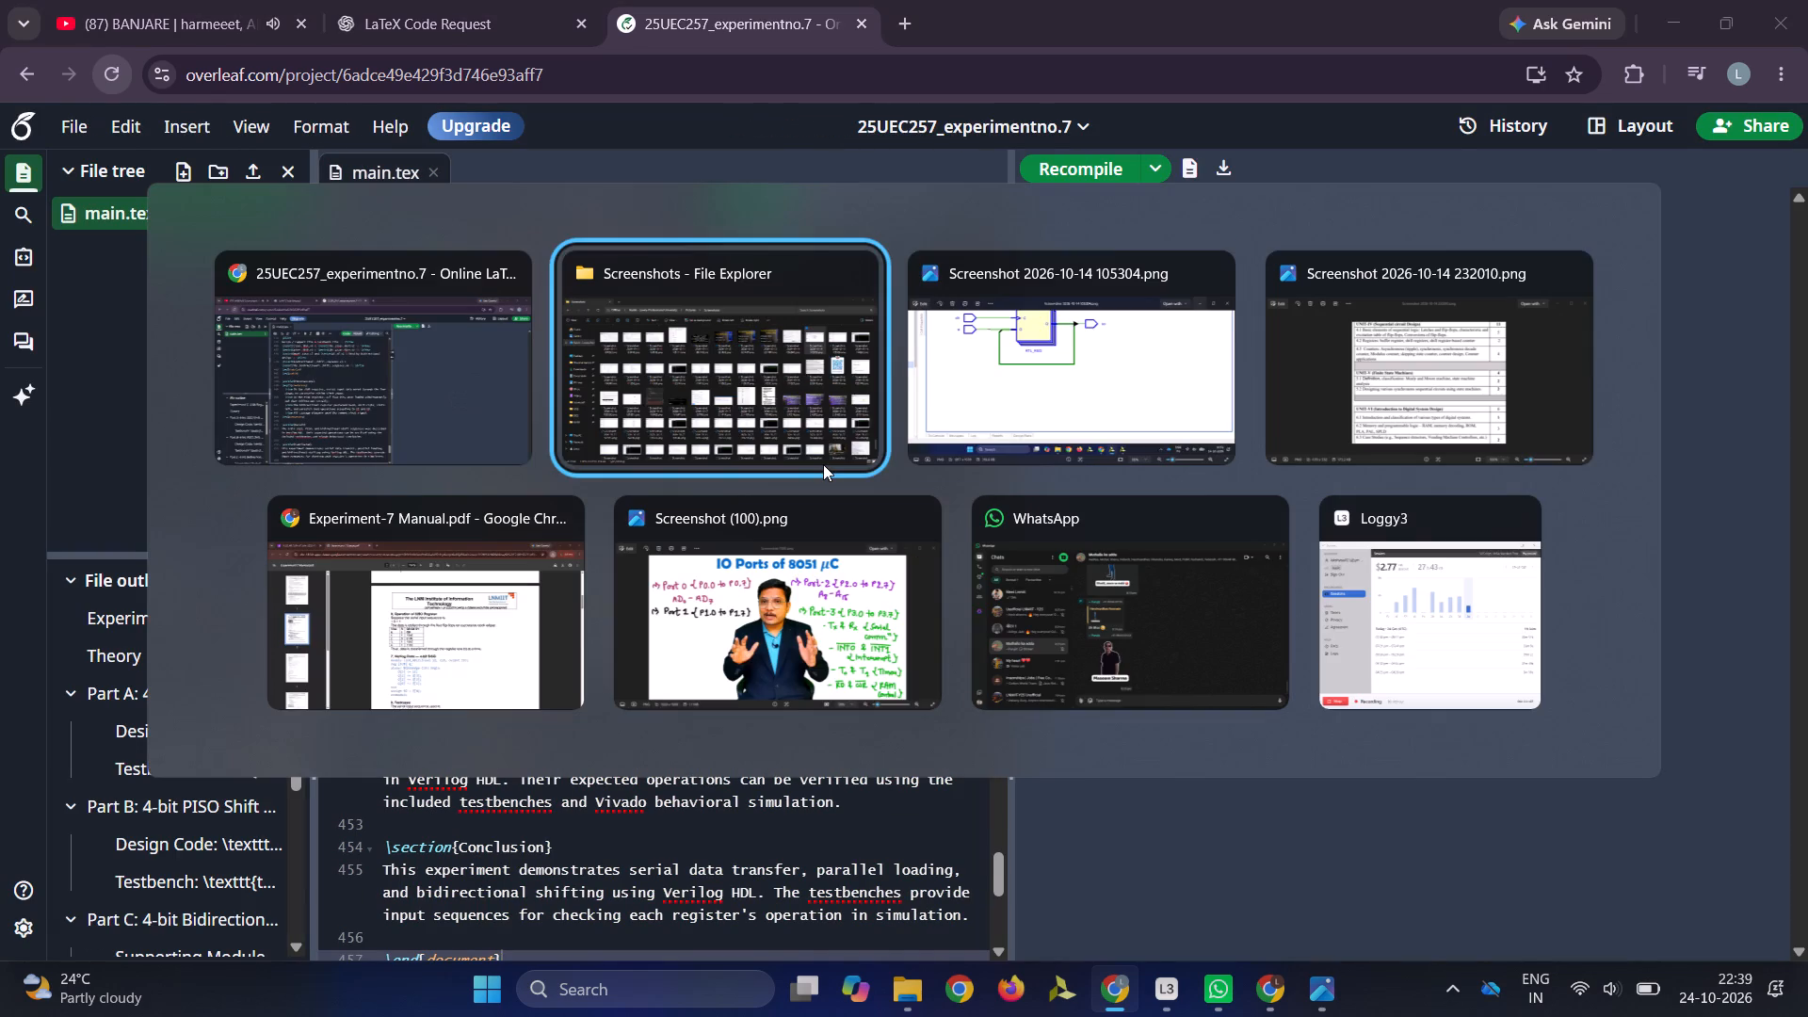
Copy Screenshot 2026-10-14 105304.png from Photos and upload it to the files of the Overleaf Experiment 7 project.
left_click(657, 431)
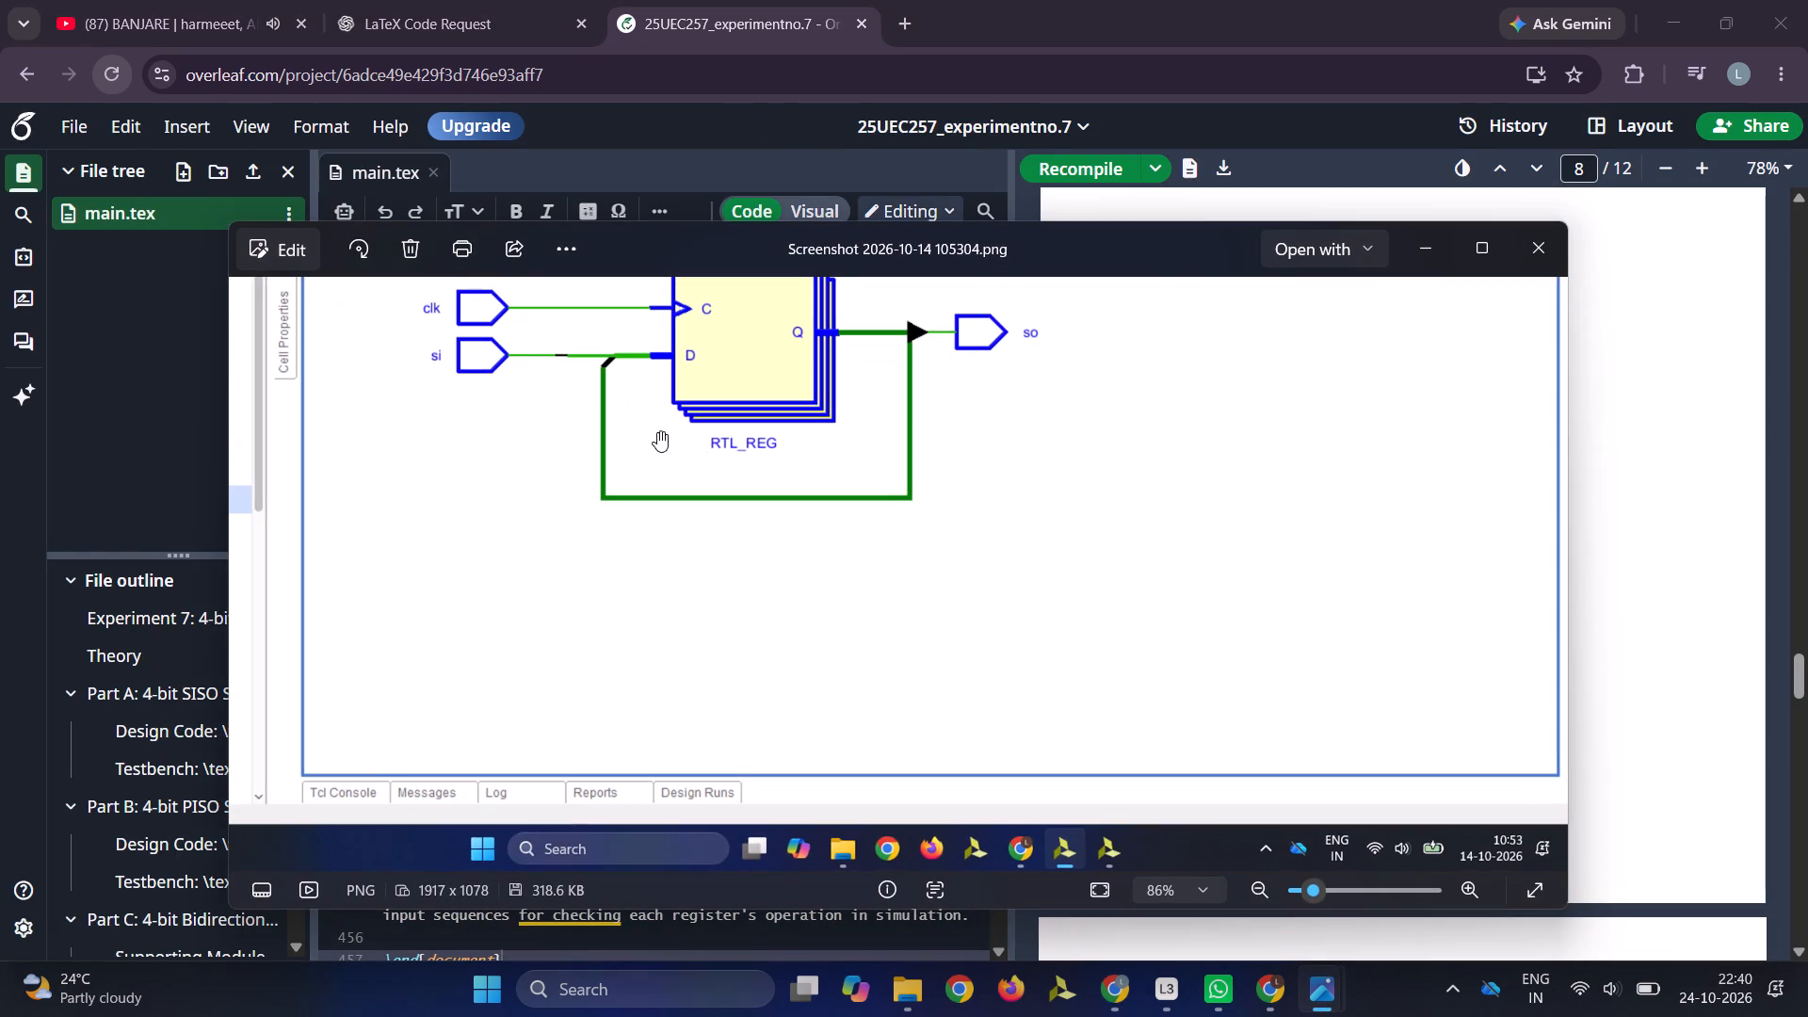
key("ctrl+c")
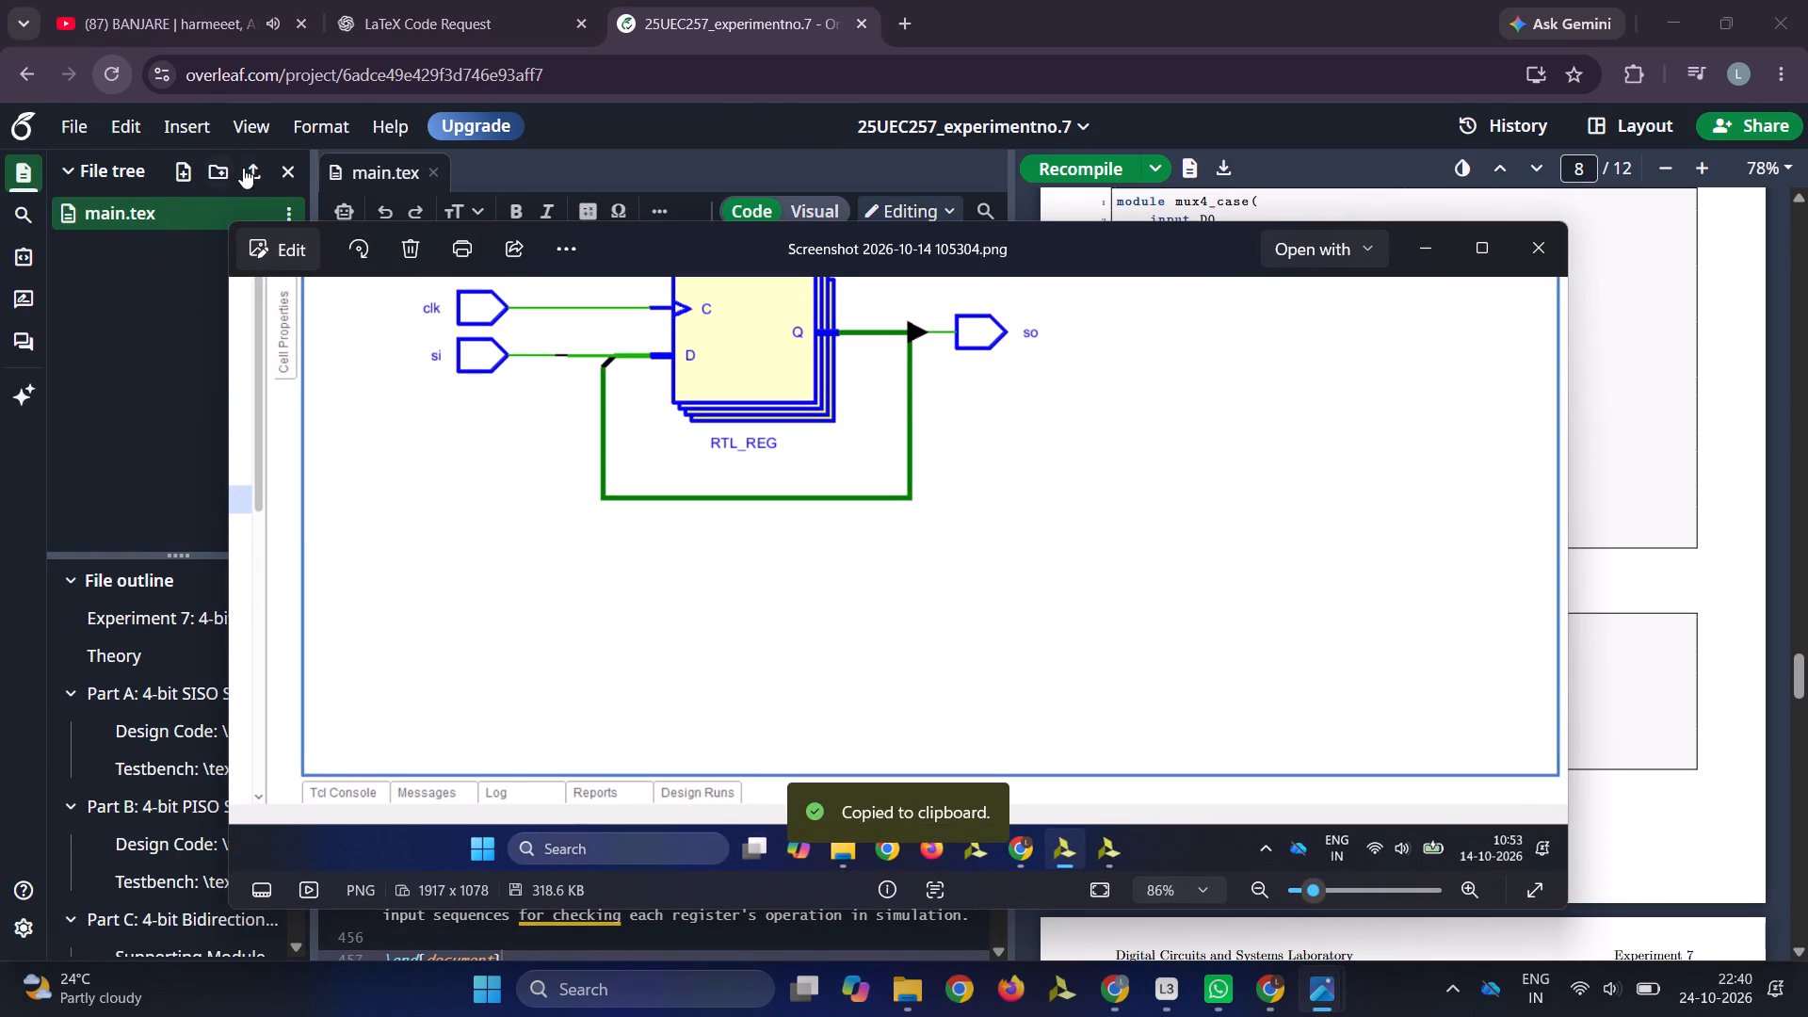
left_click(265, 162)
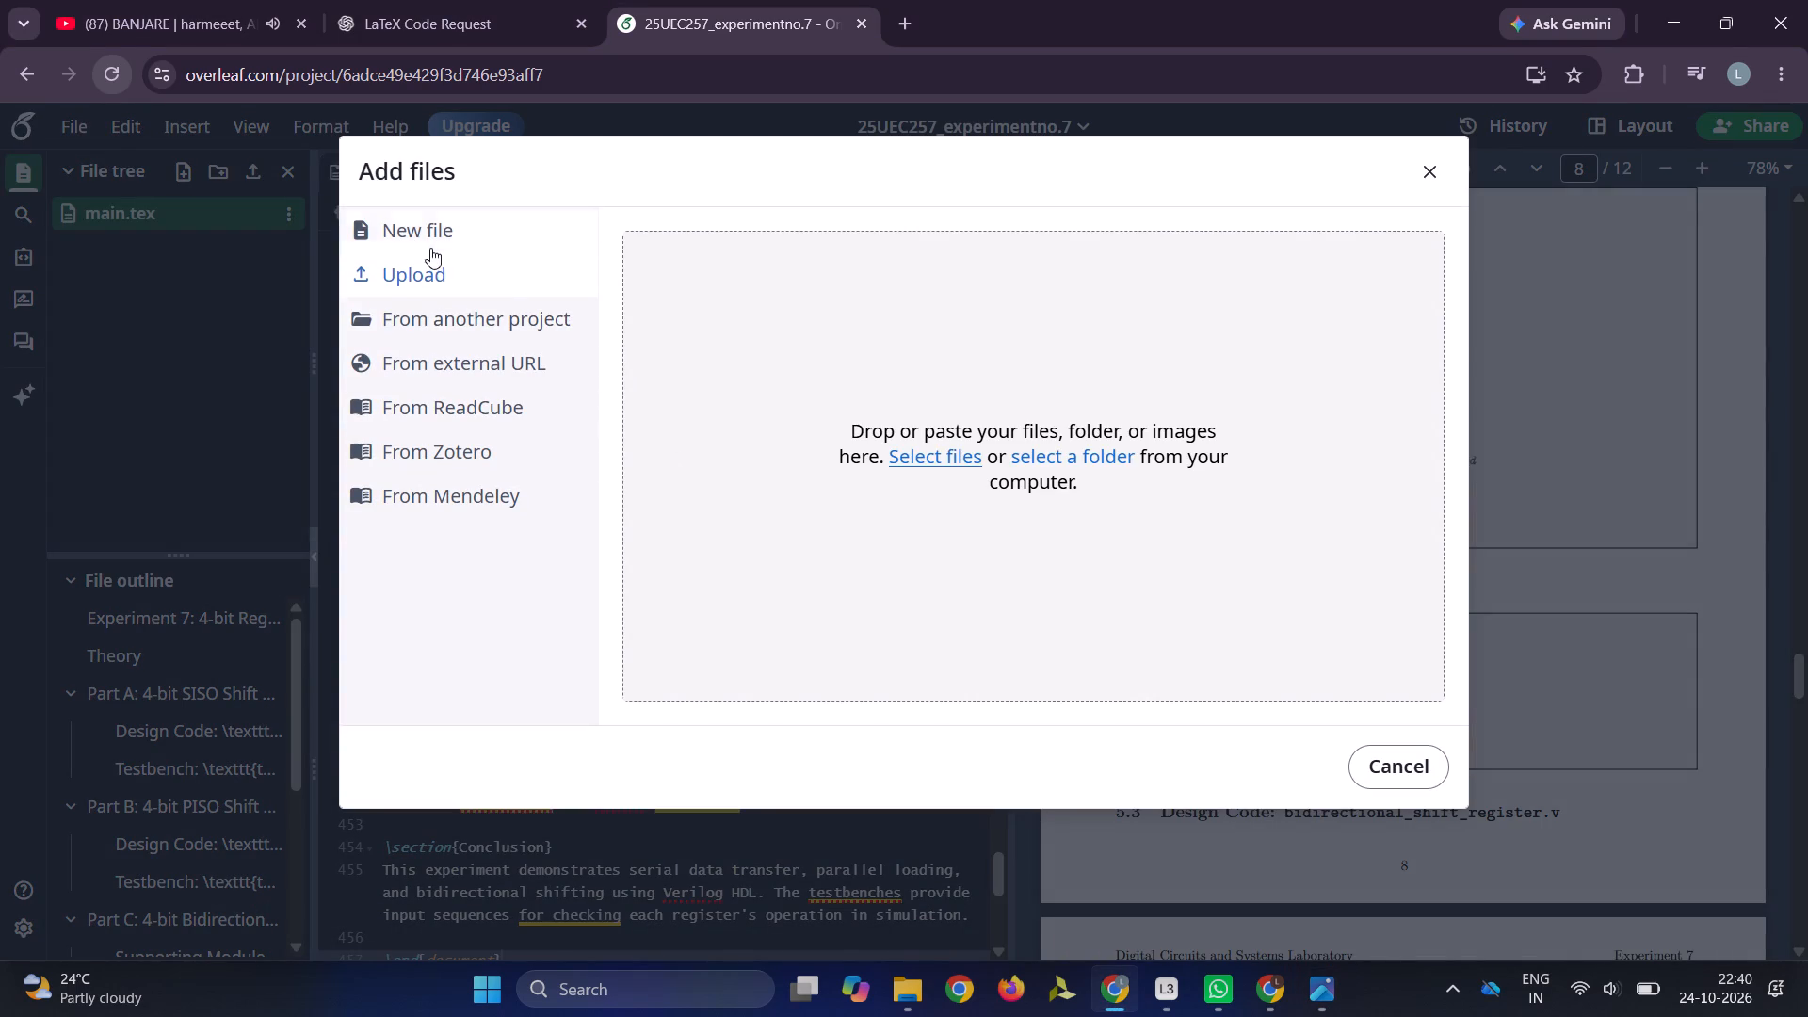
left_click(800, 564)
key("ctrl+v")
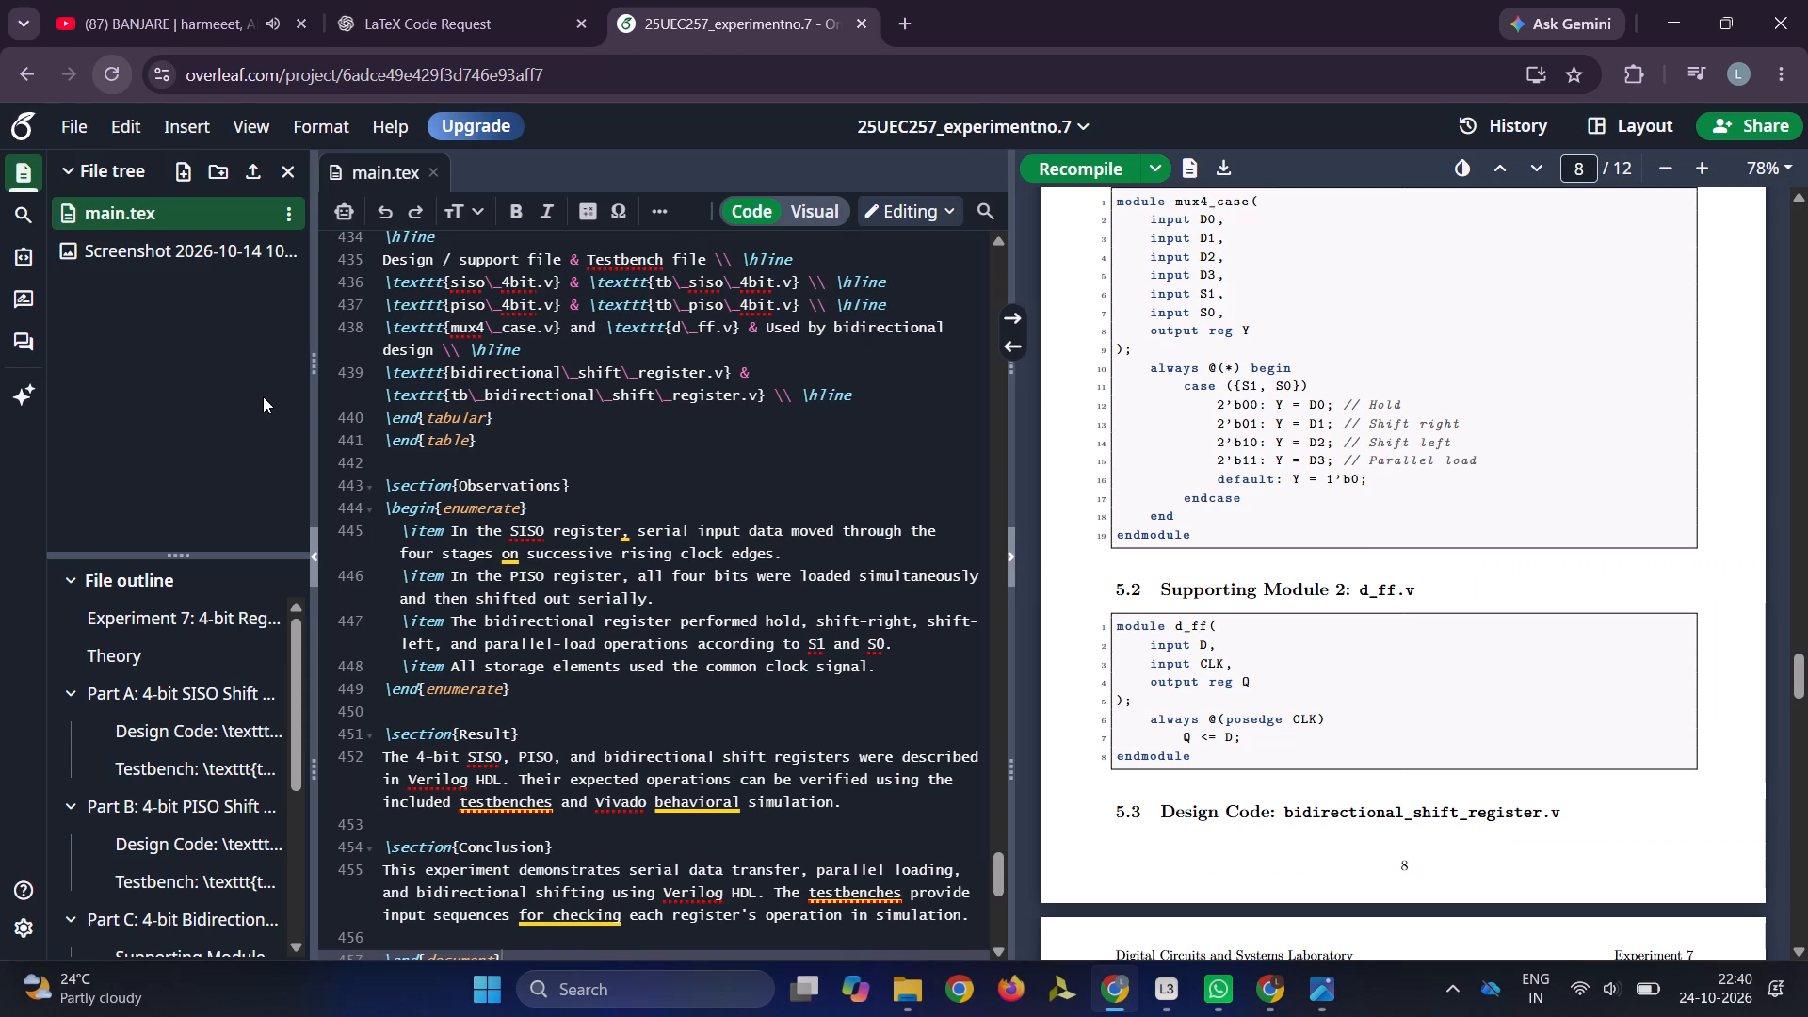
Rename the uploaded screenshot in the project files to rtl1.png.
left_click(283, 248)
right_click(283, 248)
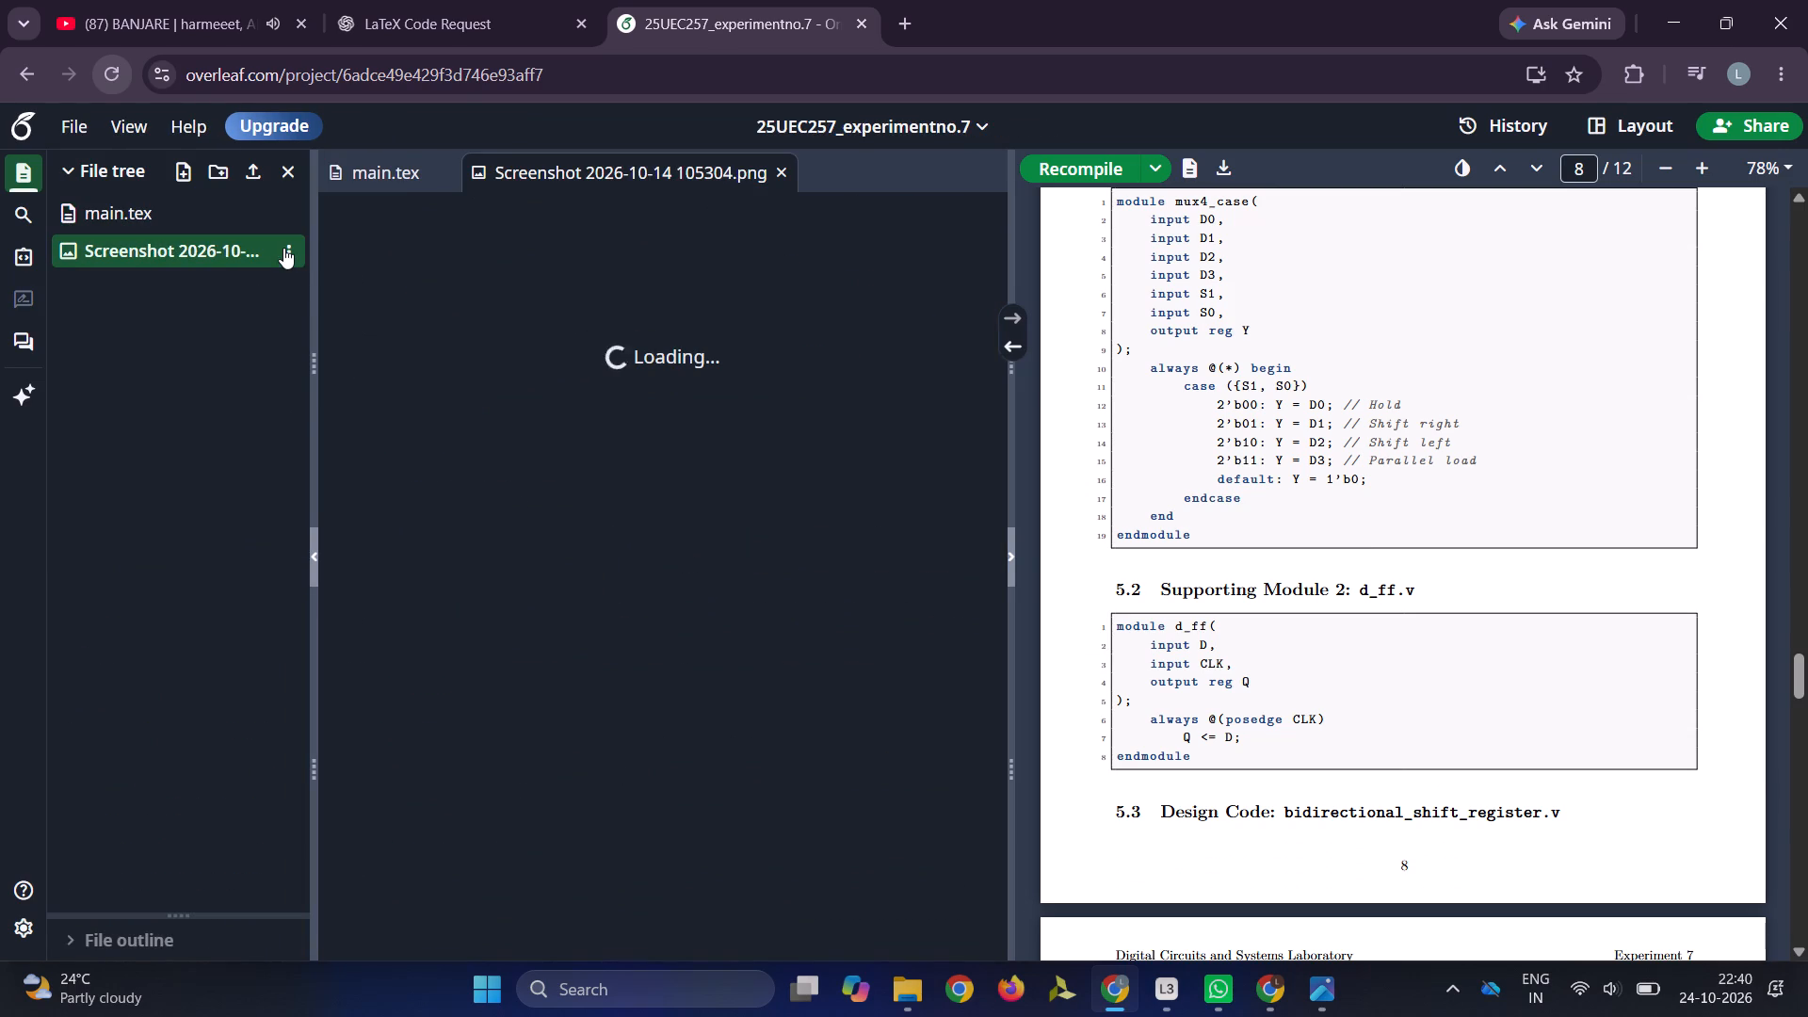
left_click(303, 294)
type("rtl1")
key("Return")
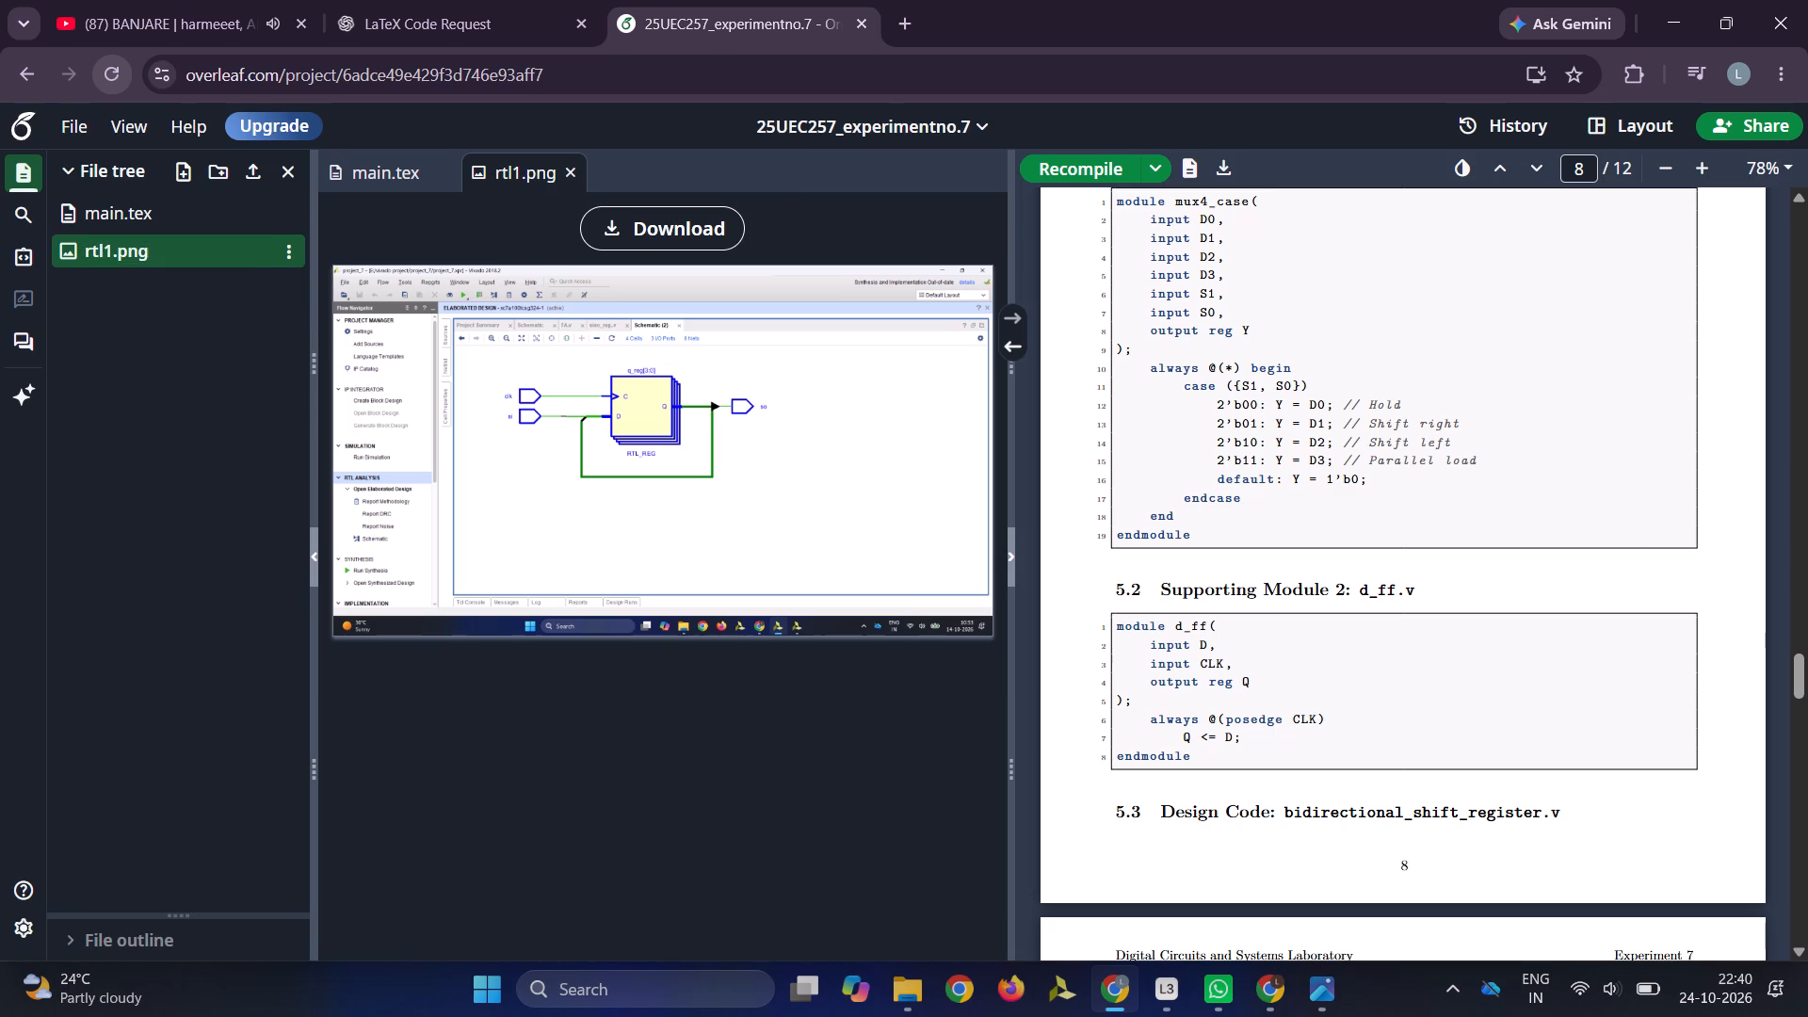
In main.tex, change the date in the front page's Student and Evaluation Records table to 14-10-2026.
left_click(155, 205)
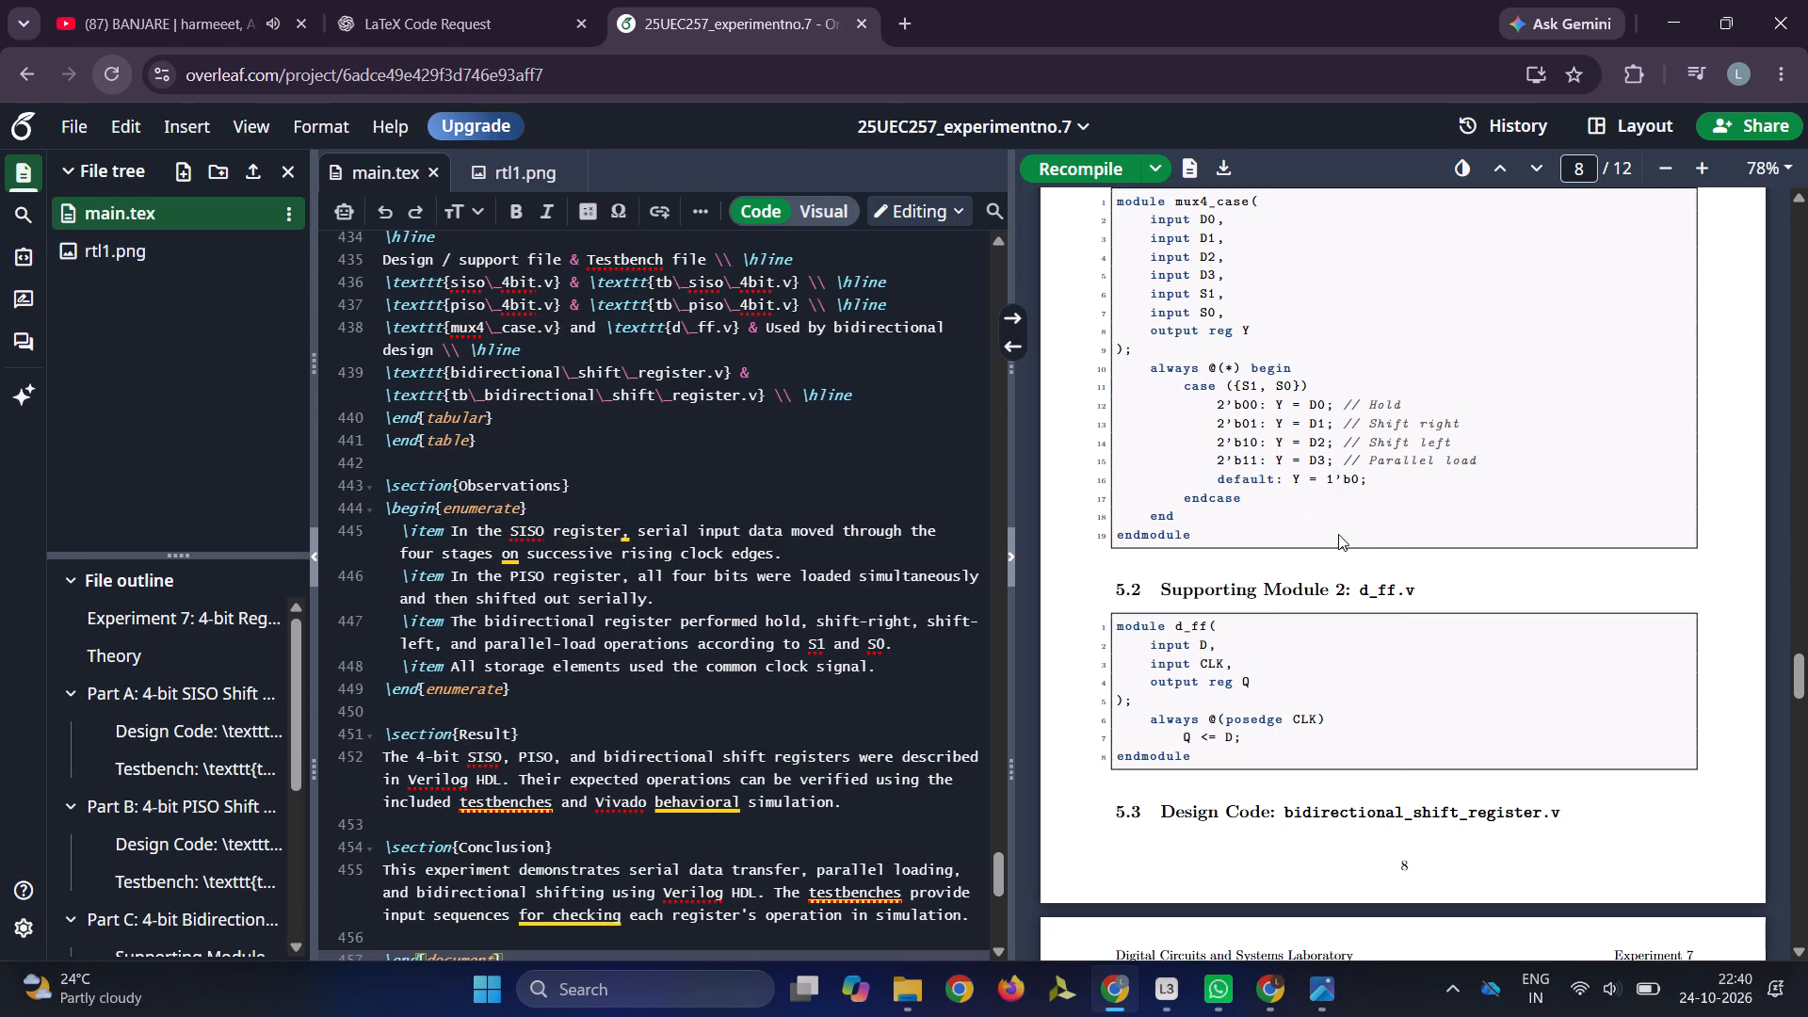
scroll(1344, 544, "up", 10)
scroll(1344, 544, "up", 18)
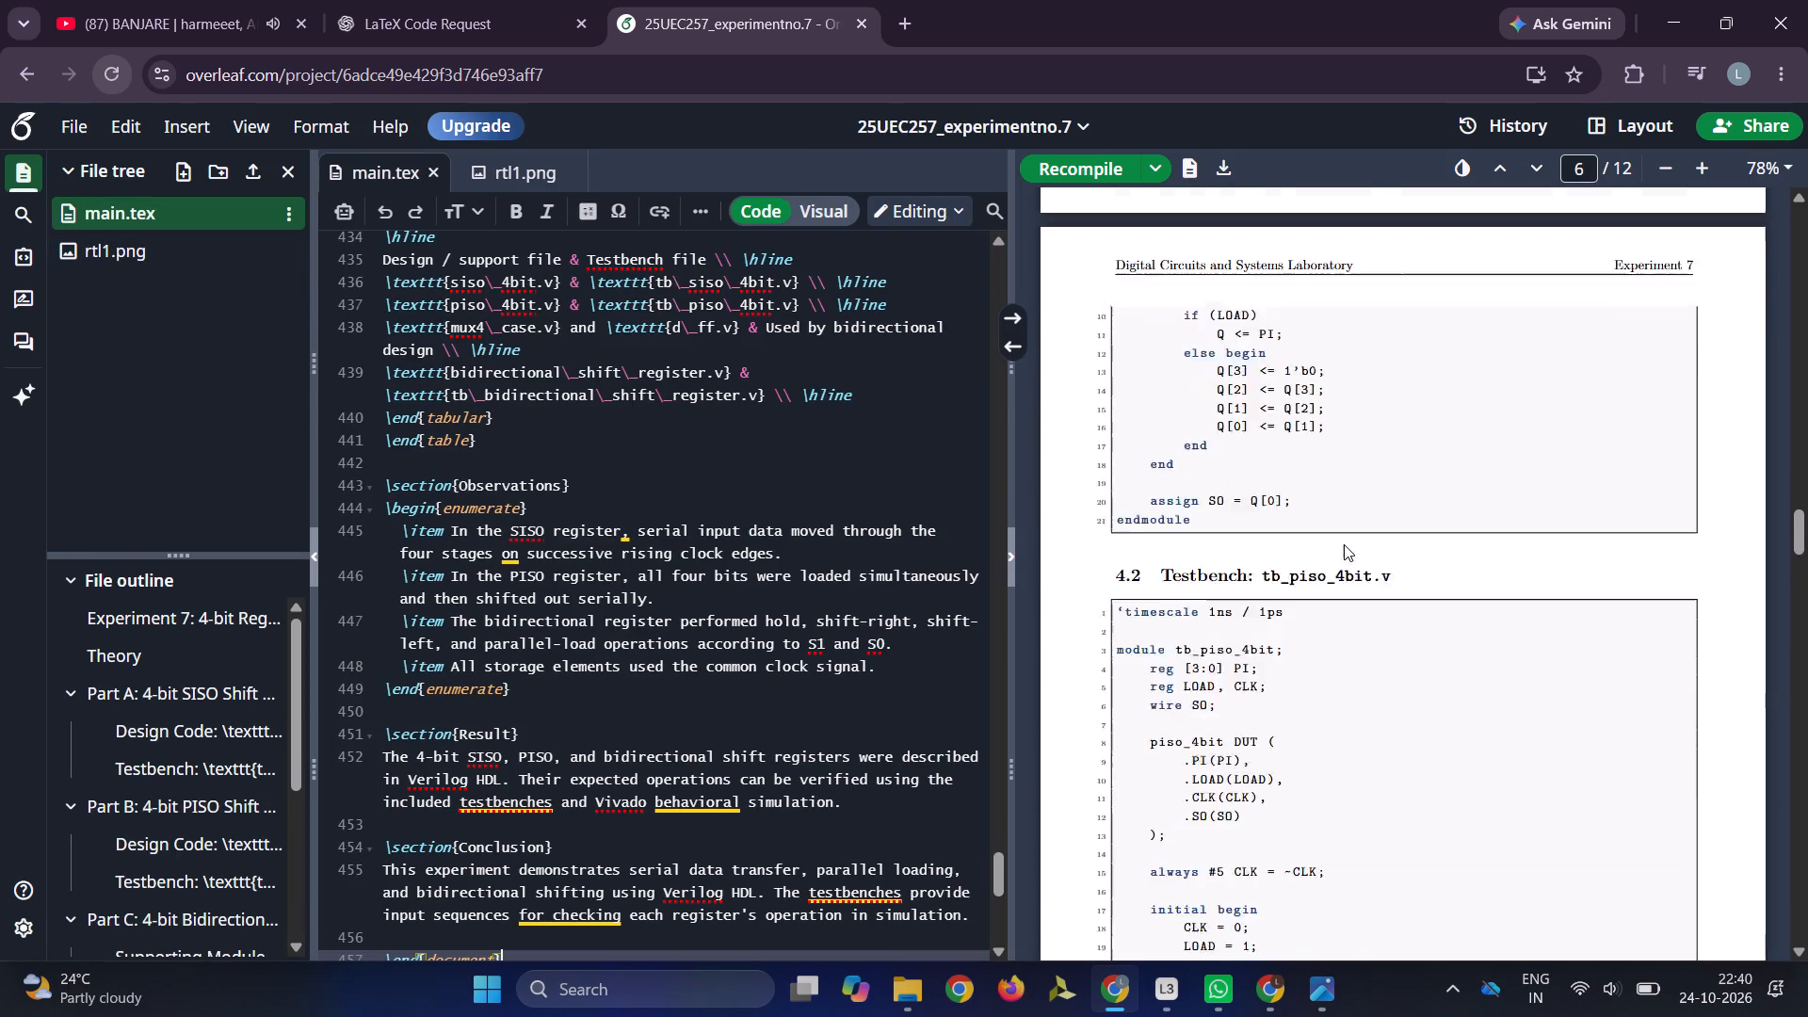
scroll(1344, 544, "up", 20)
scroll(1344, 544, "up", 20)
scroll(1344, 544, "up", 1)
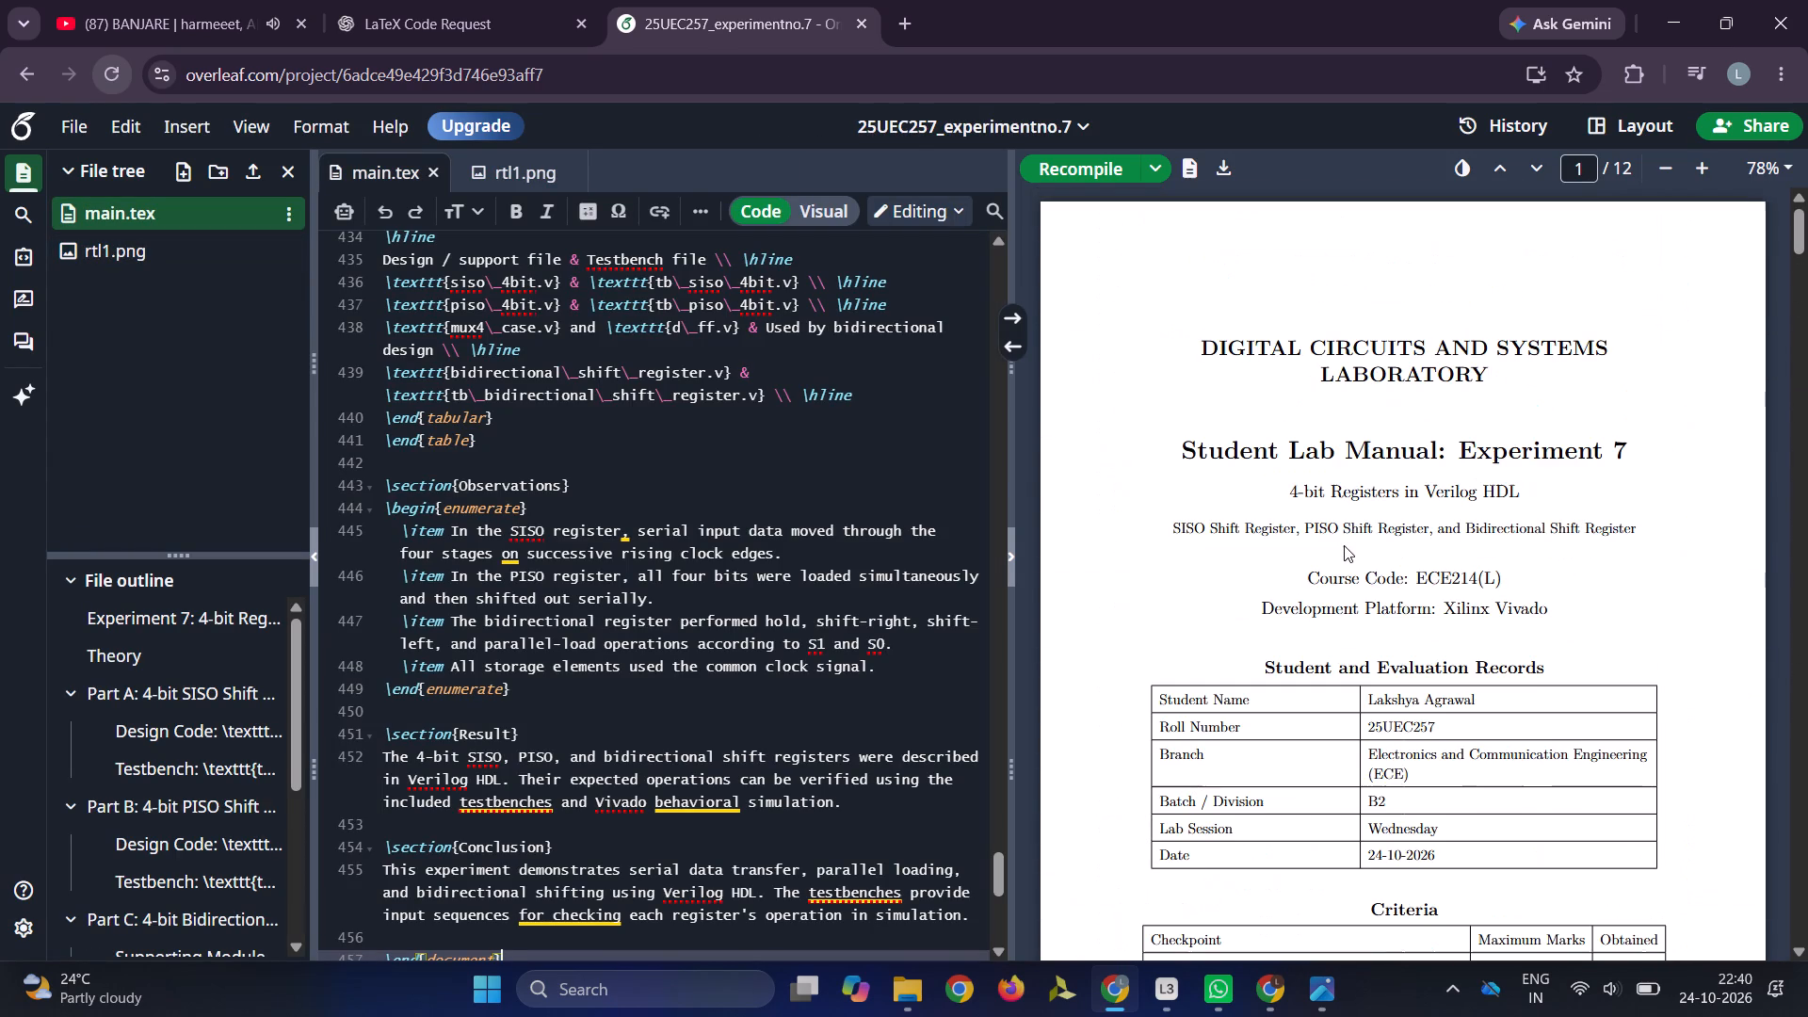
scroll(1344, 545, "up", 7)
scroll(718, 571, "up", 16)
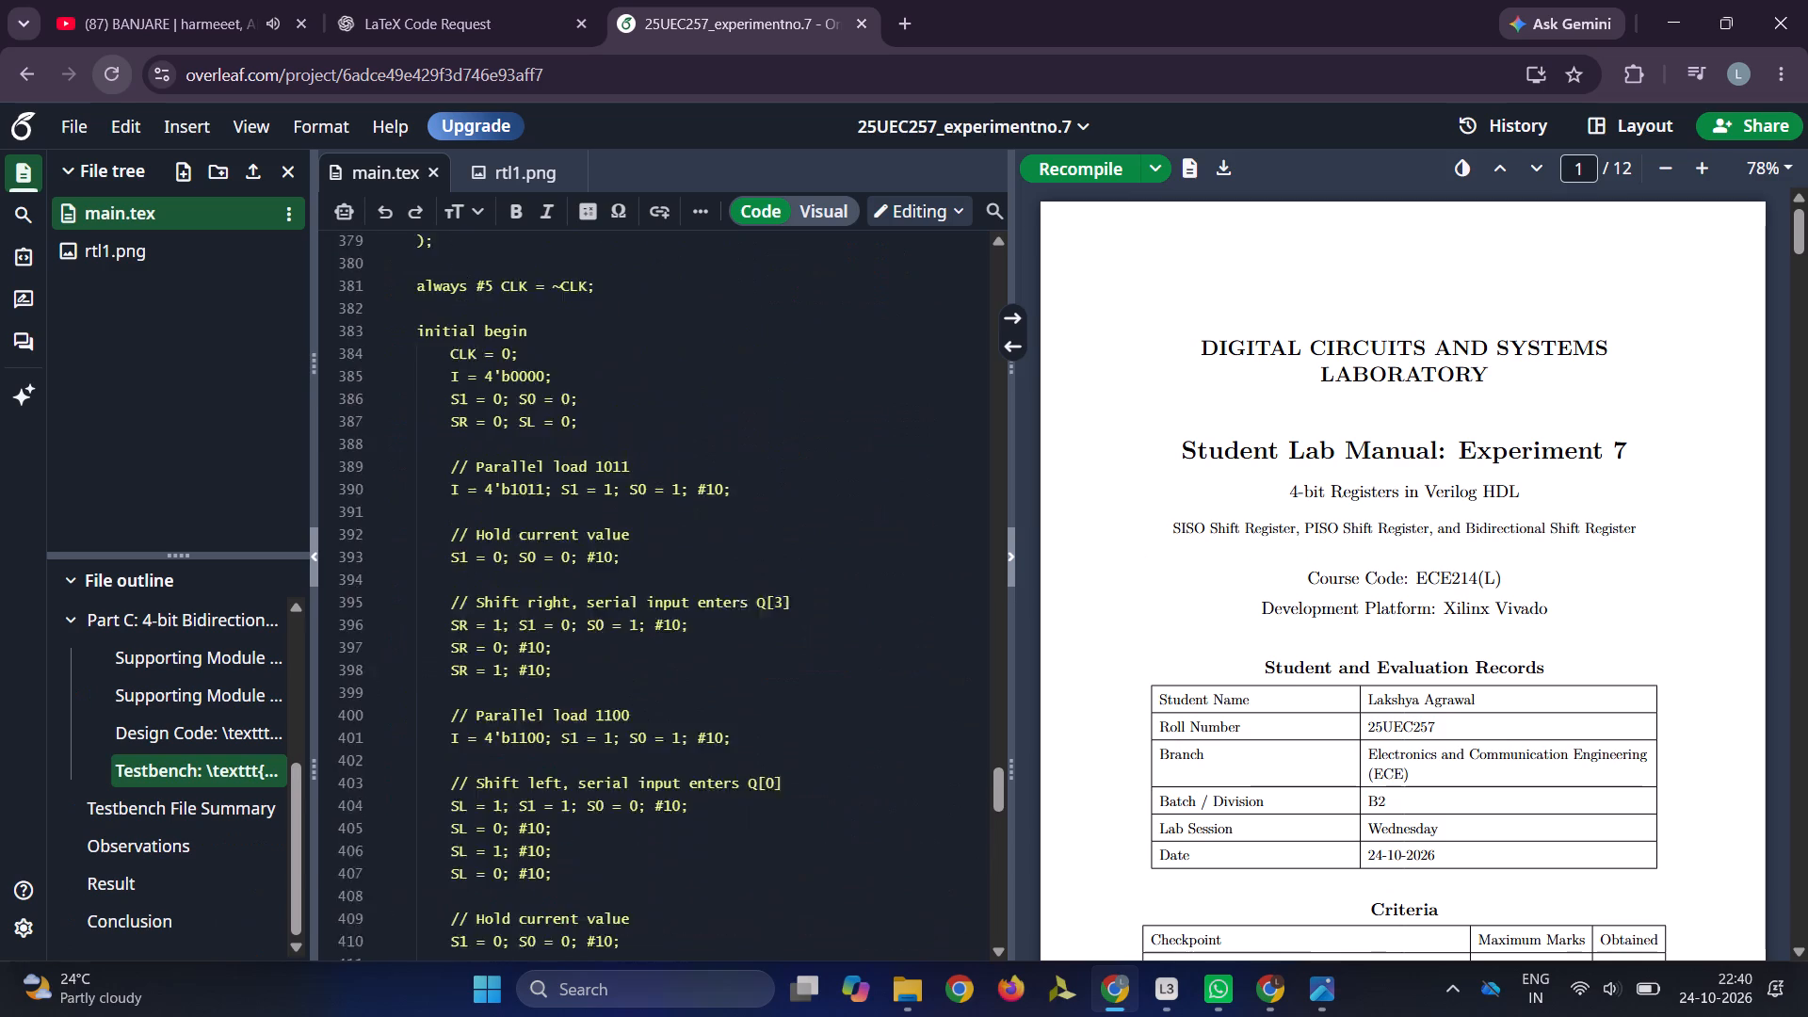
scroll(718, 571, "up", 20)
scroll(718, 571, "up", 15)
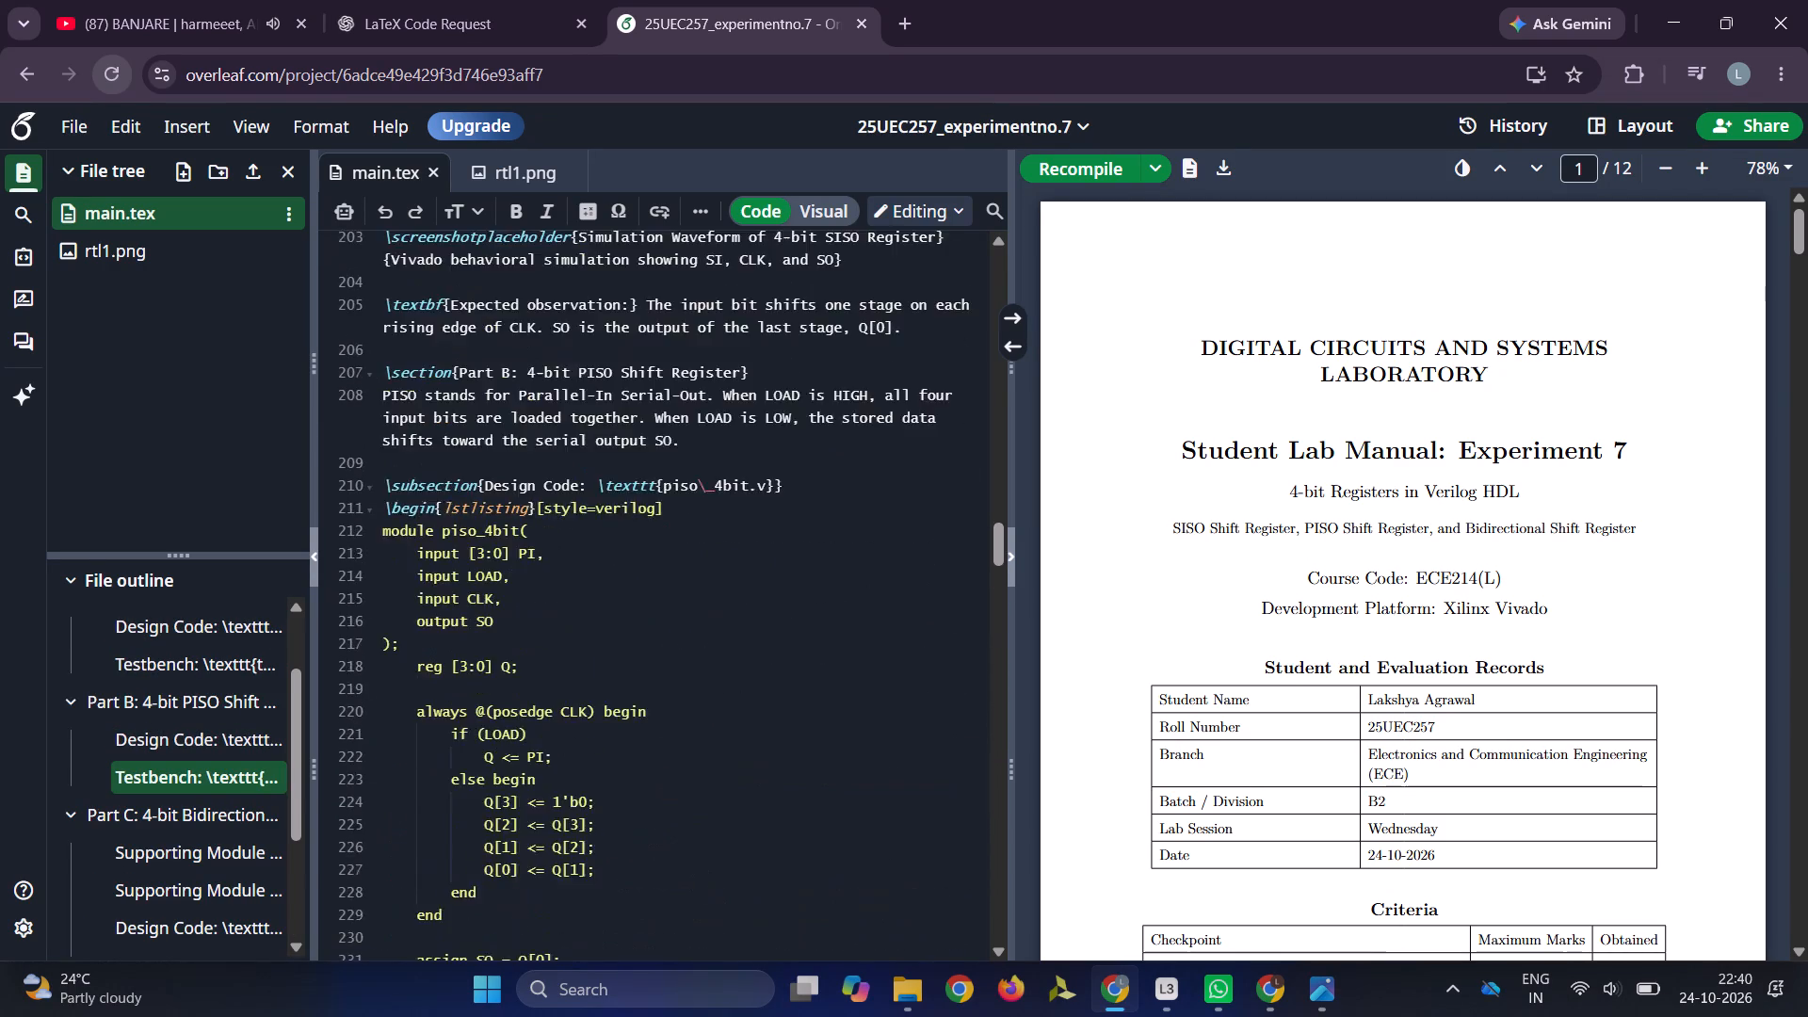
scroll(718, 571, "up", 20)
scroll(718, 571, "up", 15)
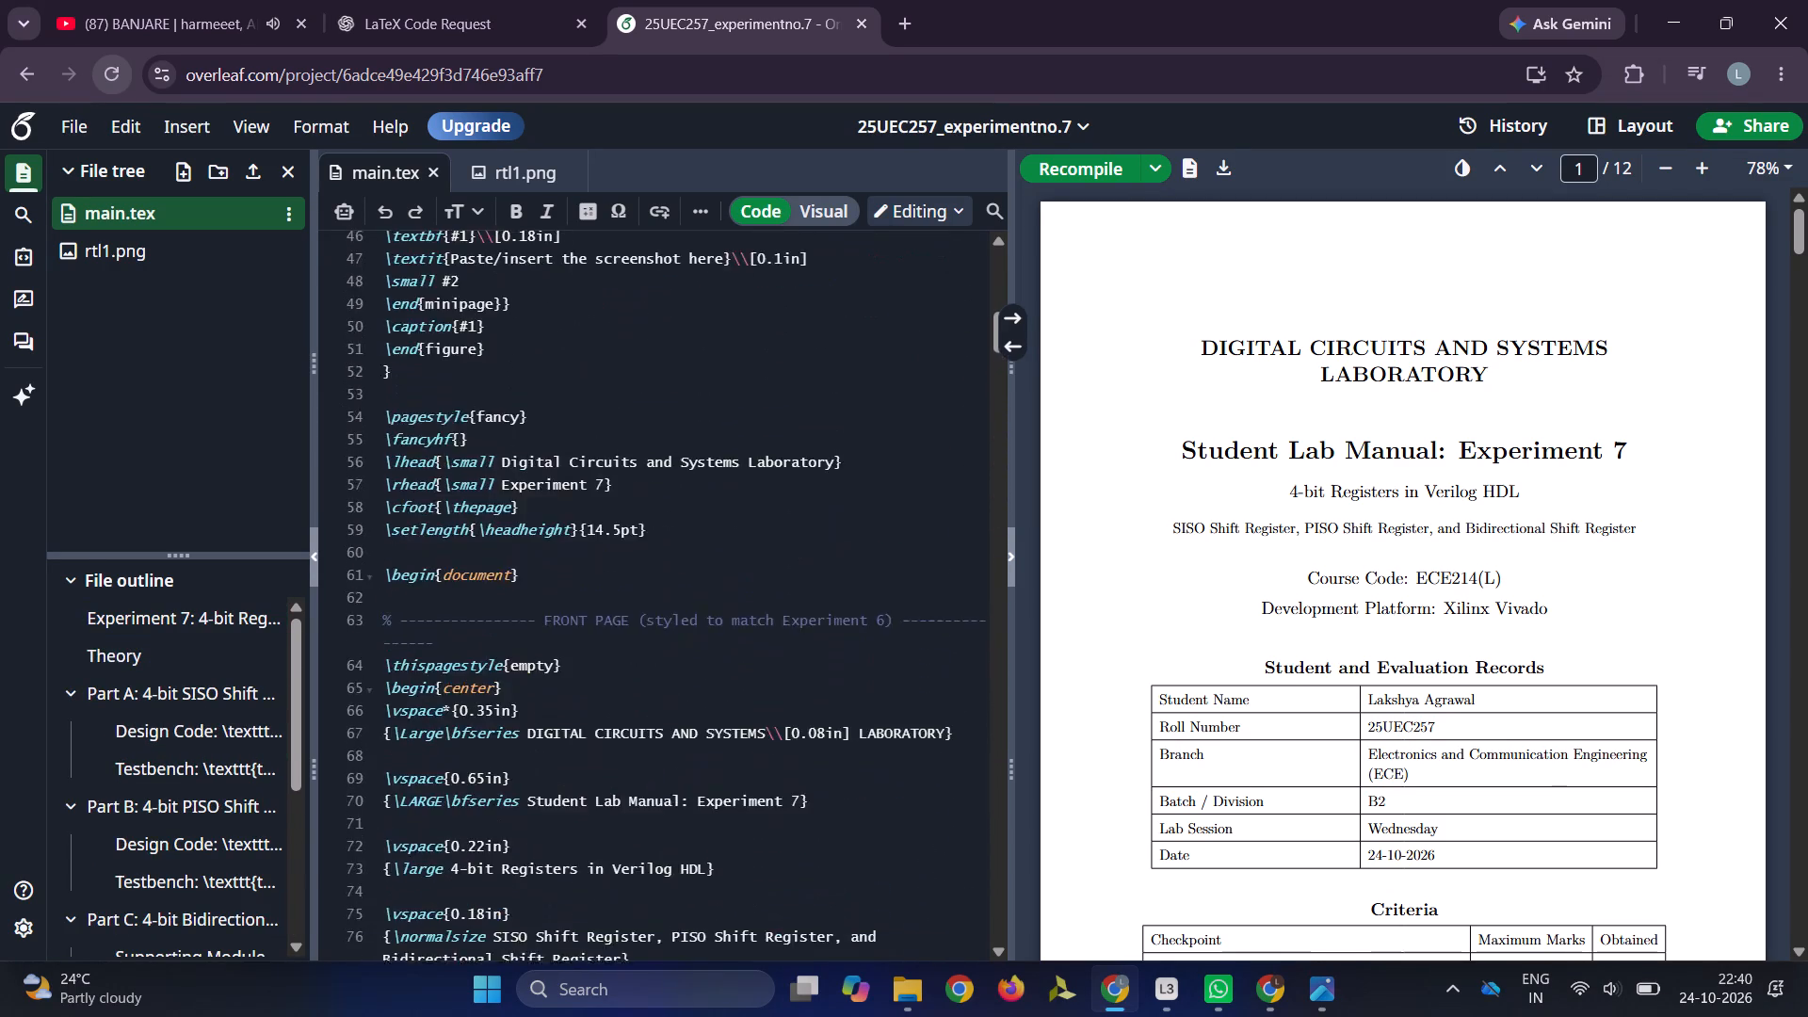
scroll(718, 571, "up", 14)
scroll(686, 621, "down", 3)
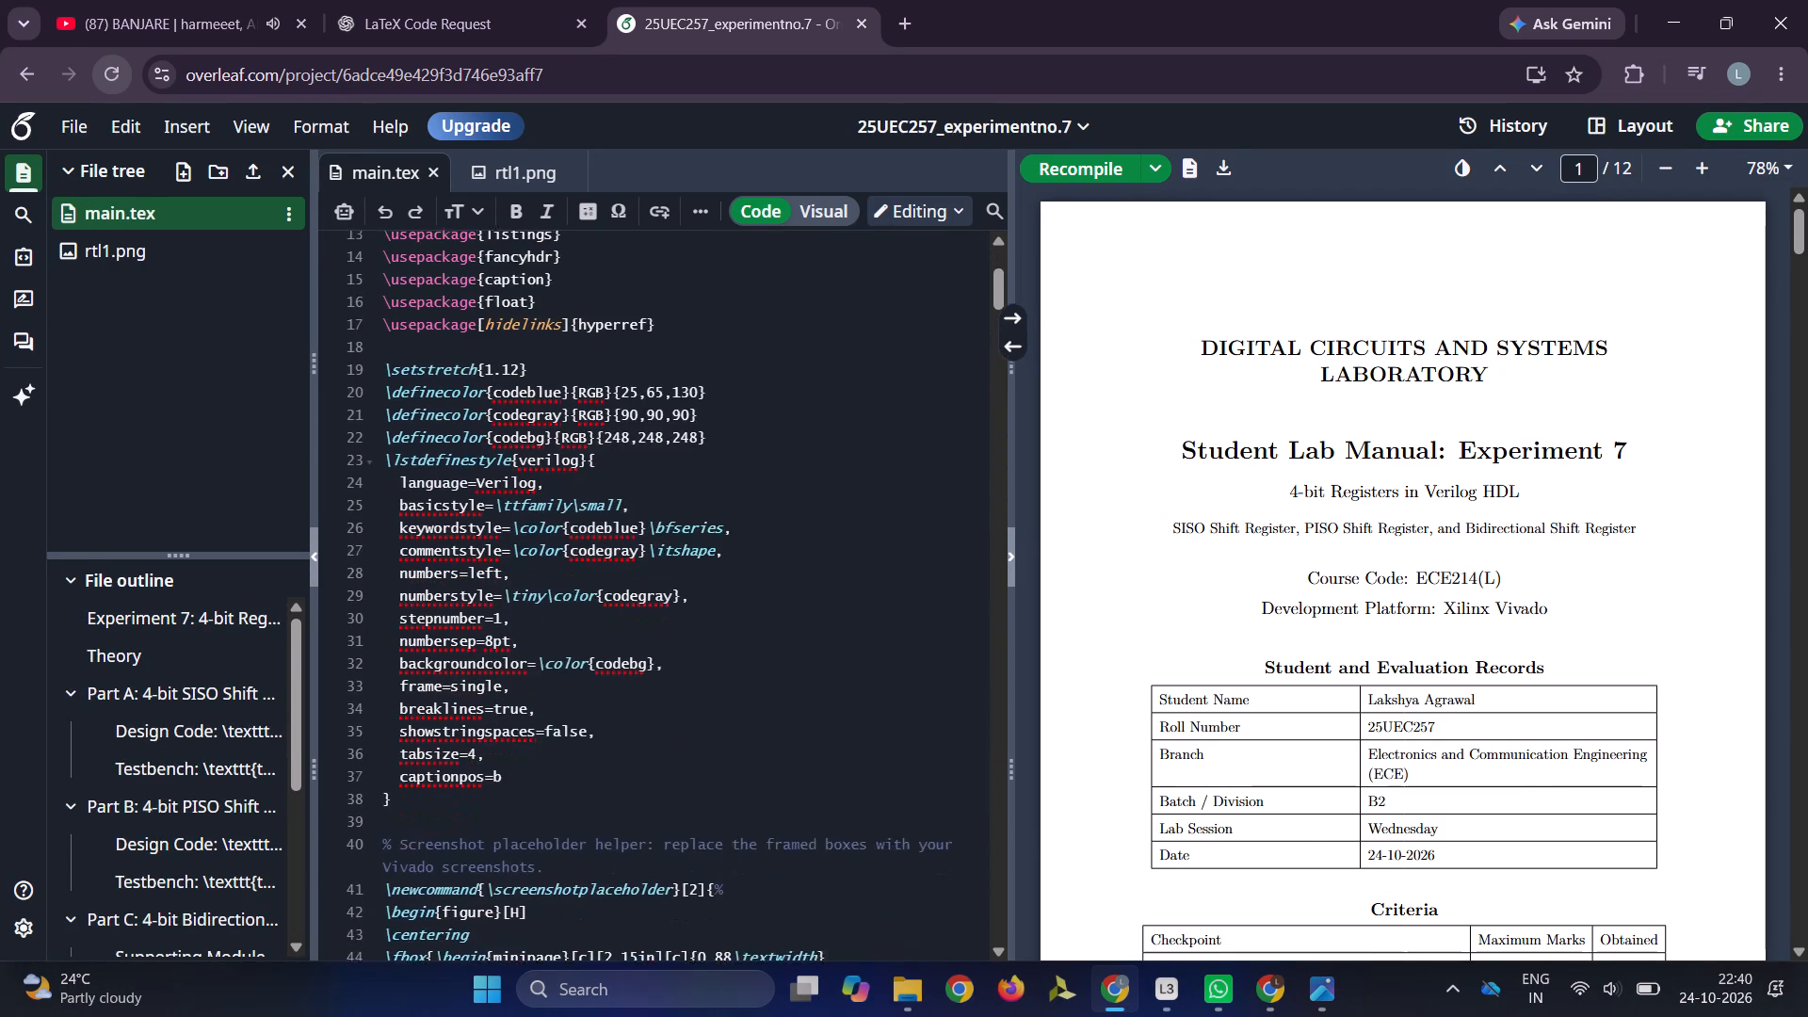
scroll(625, 674, "down", 4)
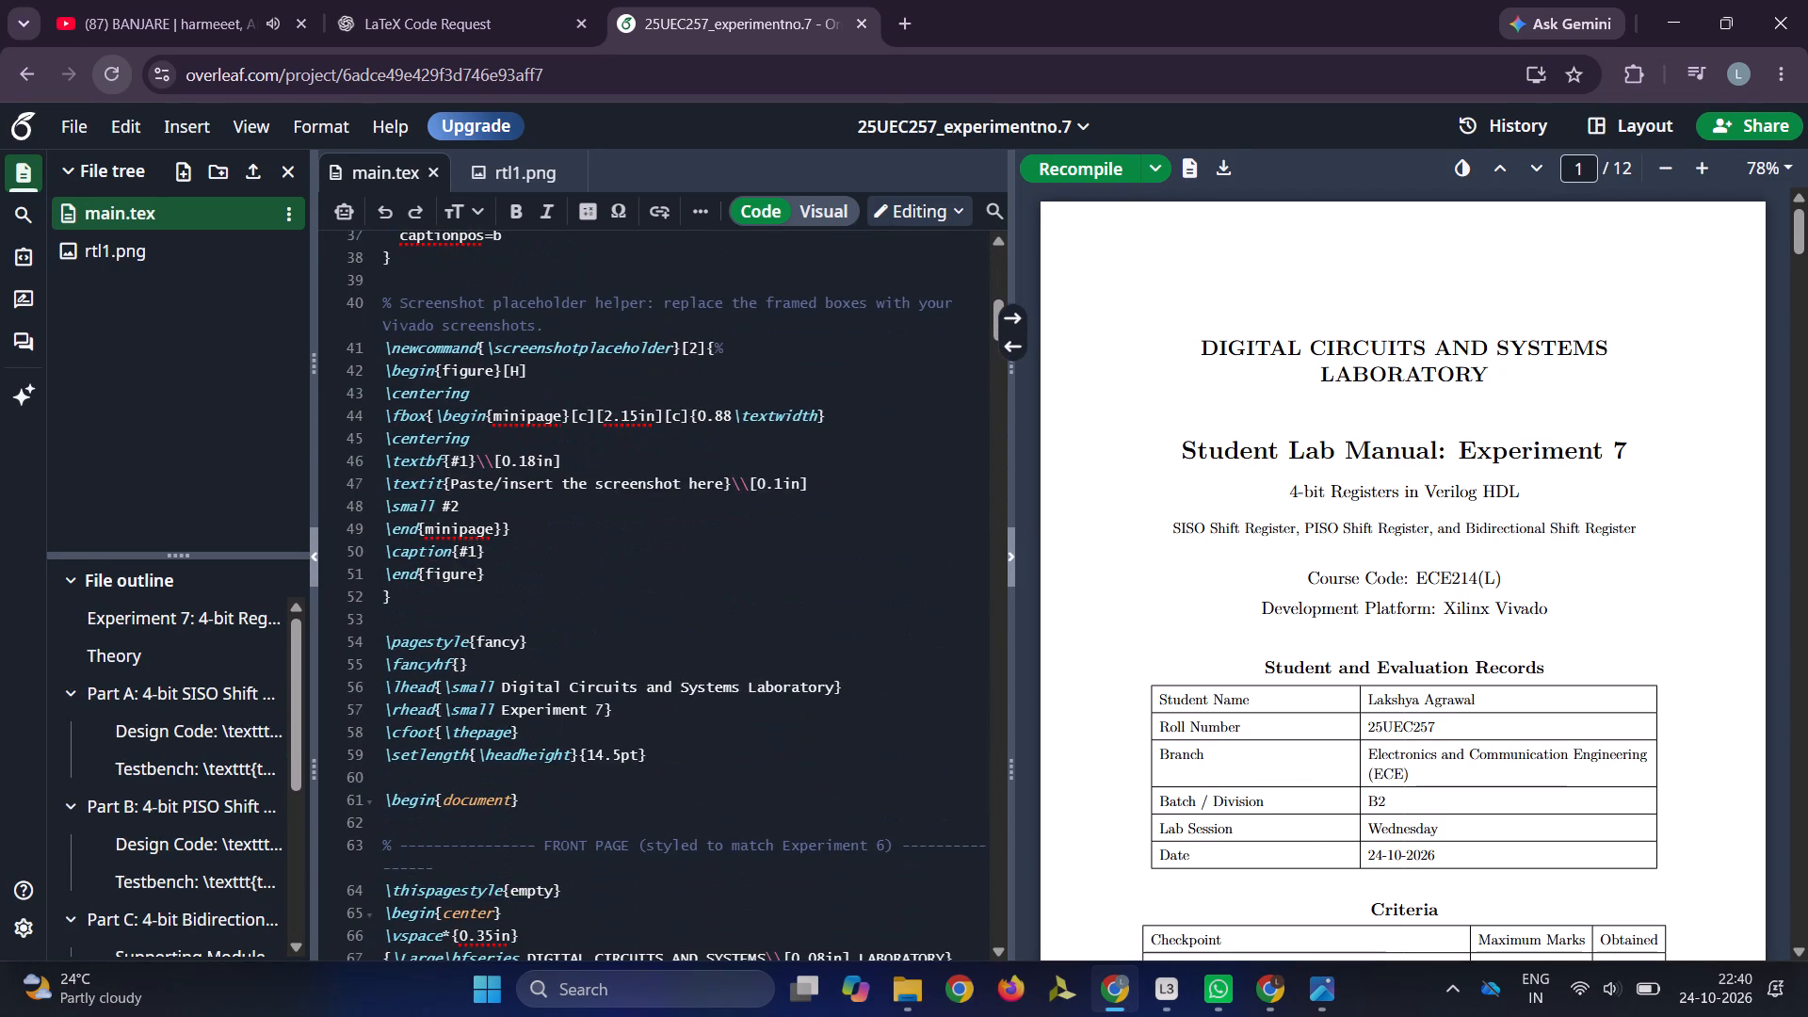
scroll(625, 674, "down", 4)
scroll(625, 674, "up", 10)
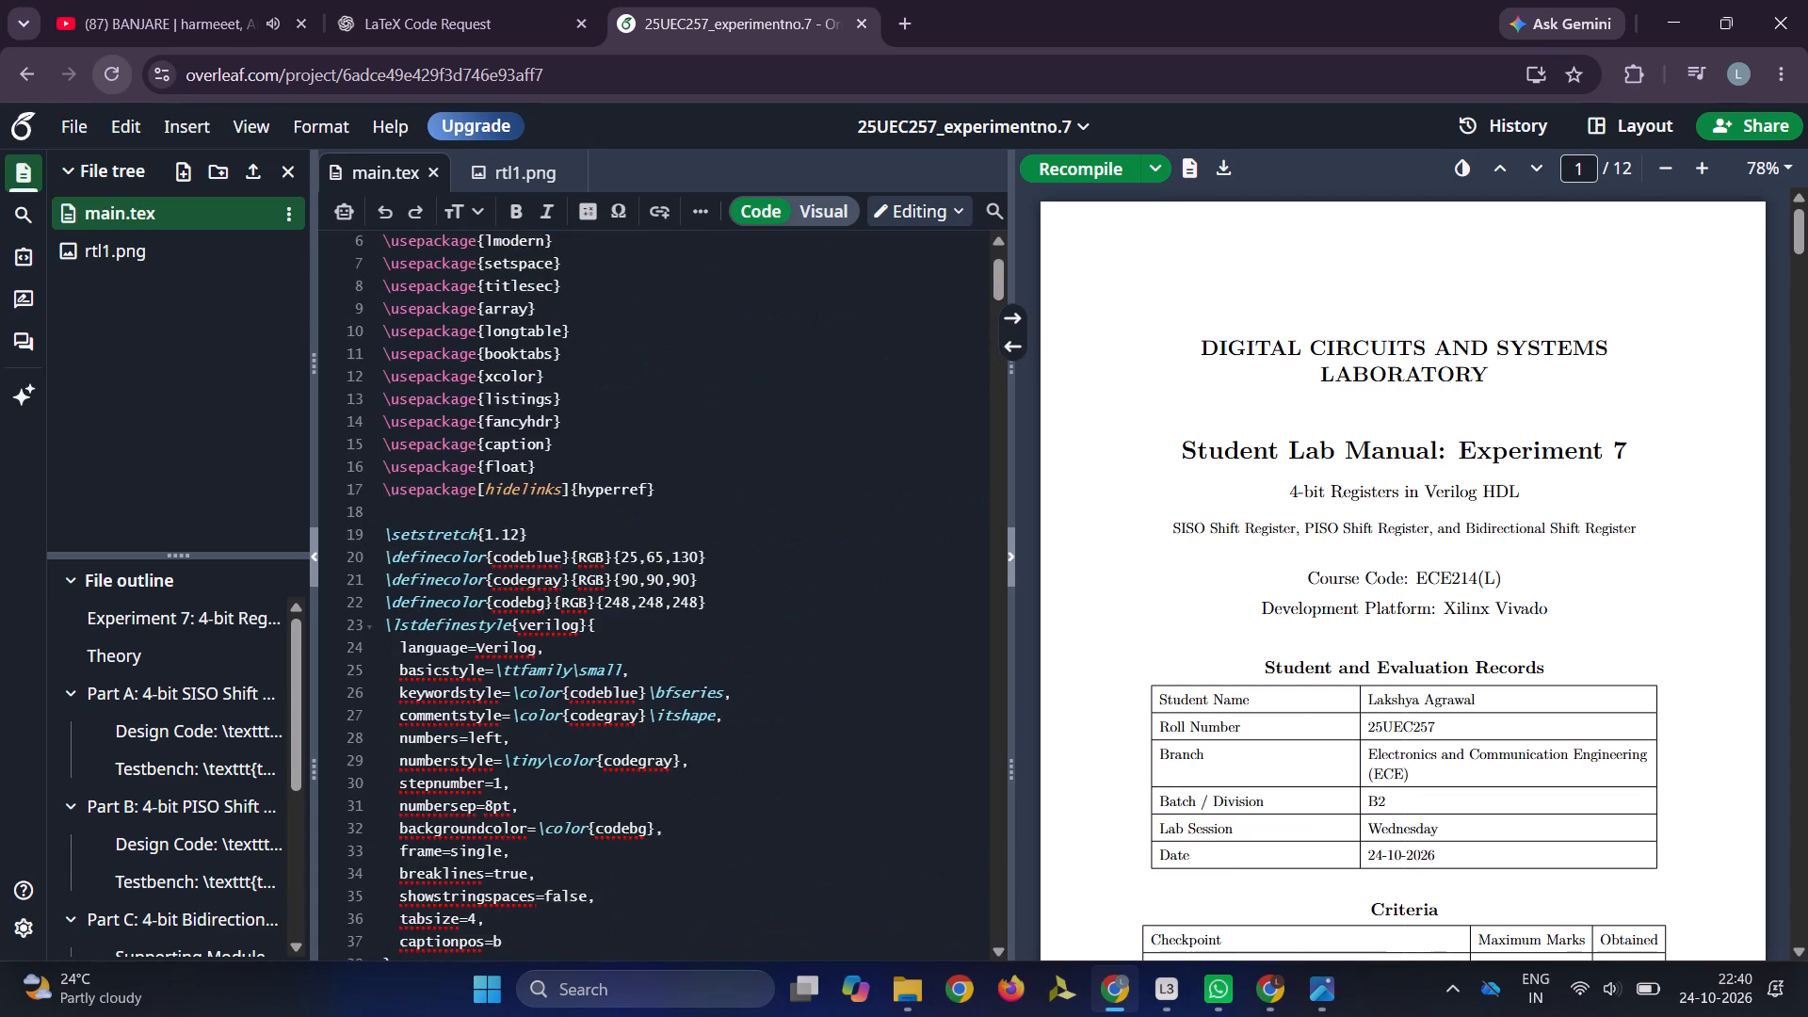
scroll(625, 674, "up", 4)
scroll(625, 674, "down", 5)
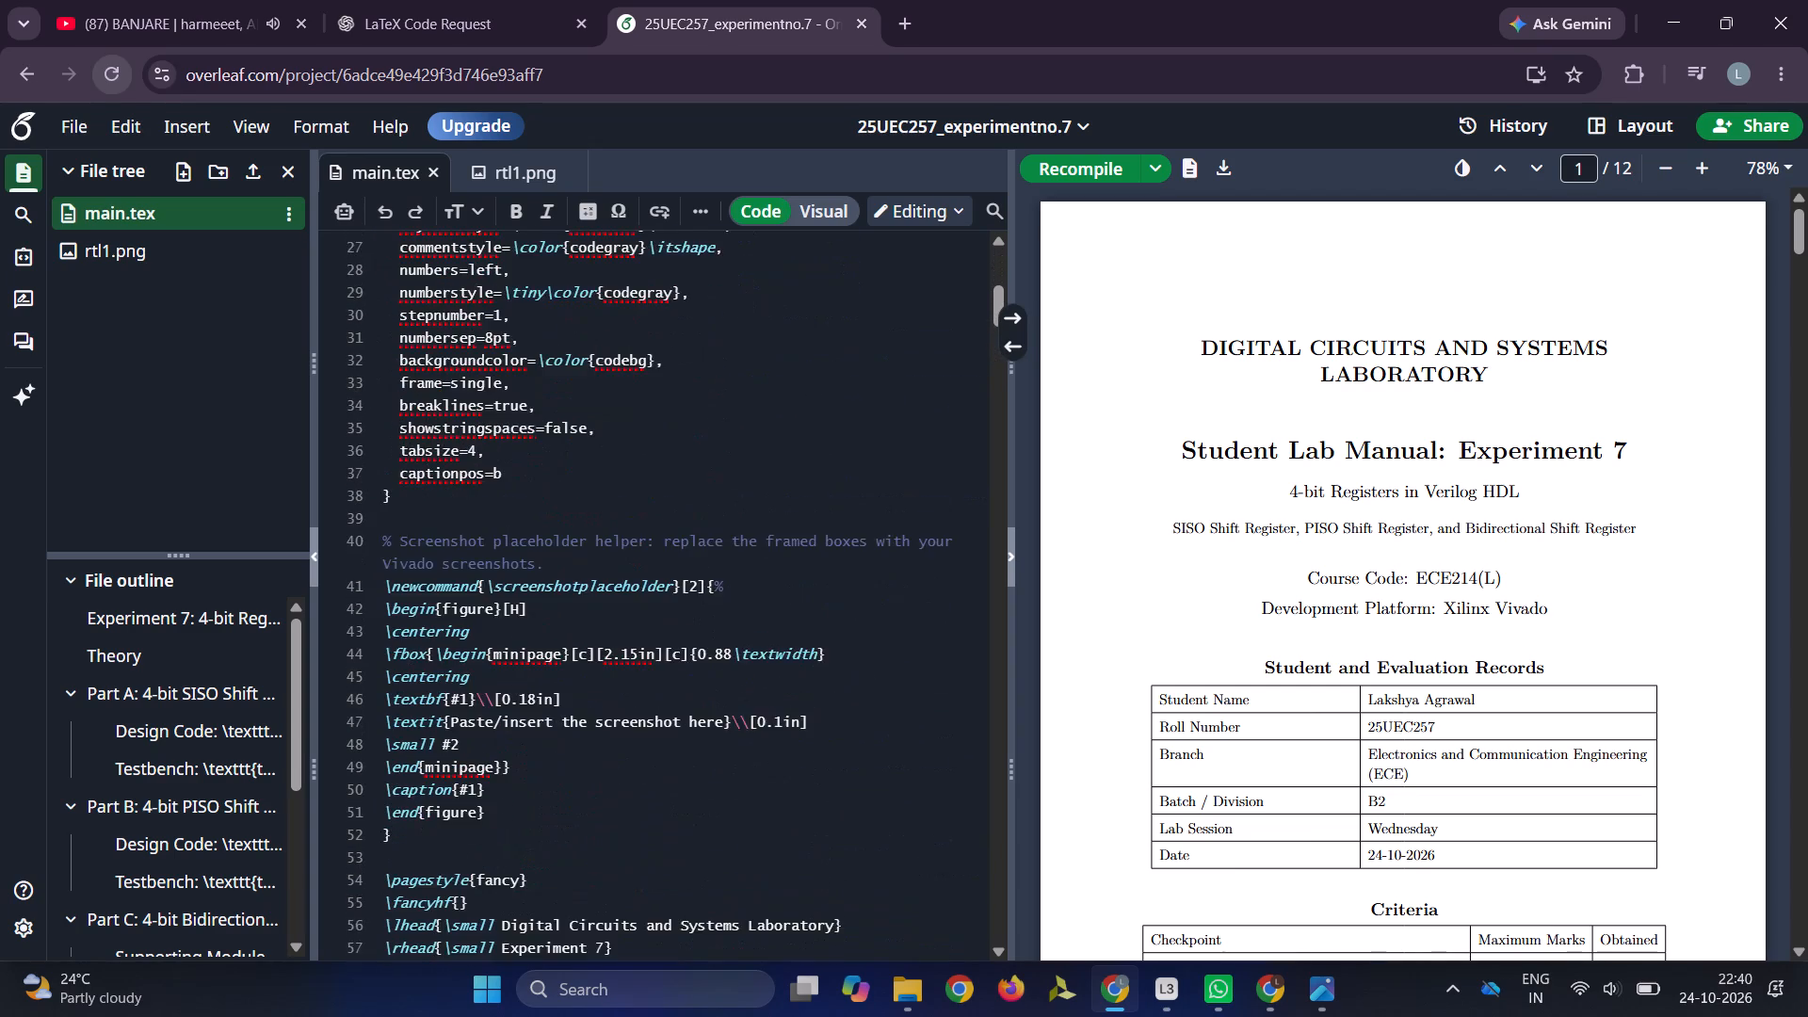
scroll(625, 674, "down", 4)
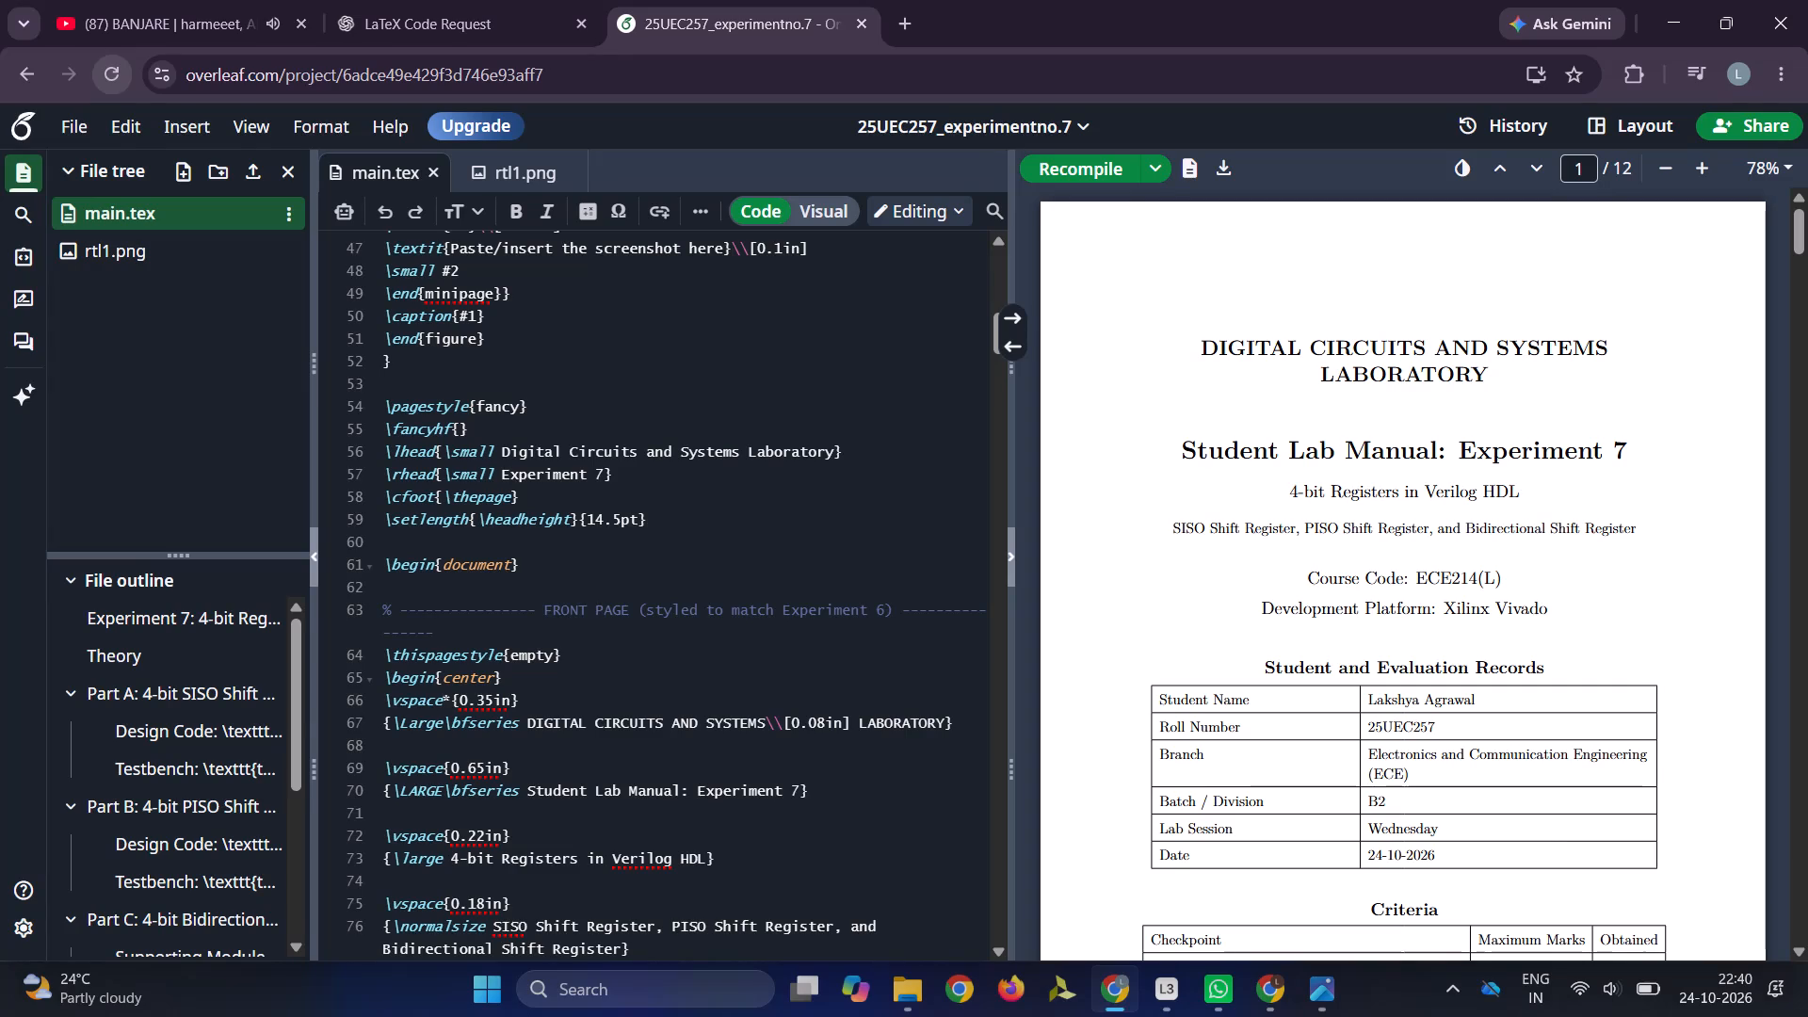
scroll(596, 528, "down", 3)
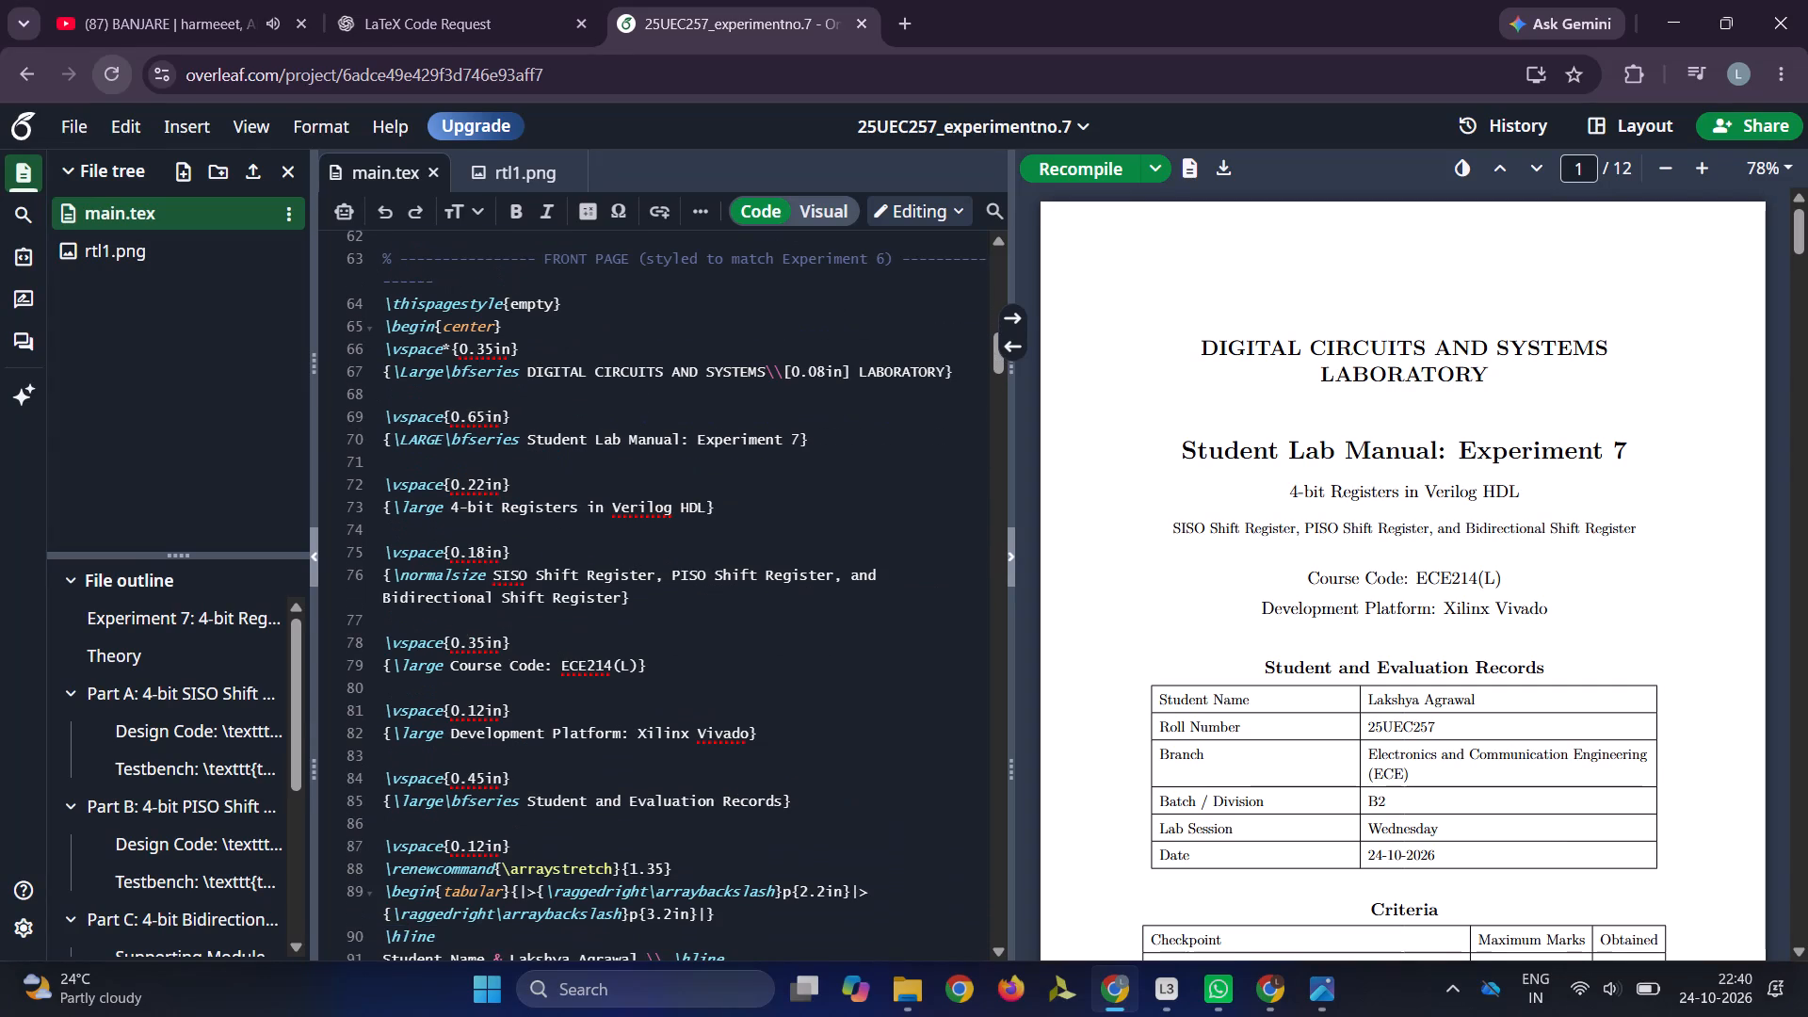
scroll(596, 528, "down", 3)
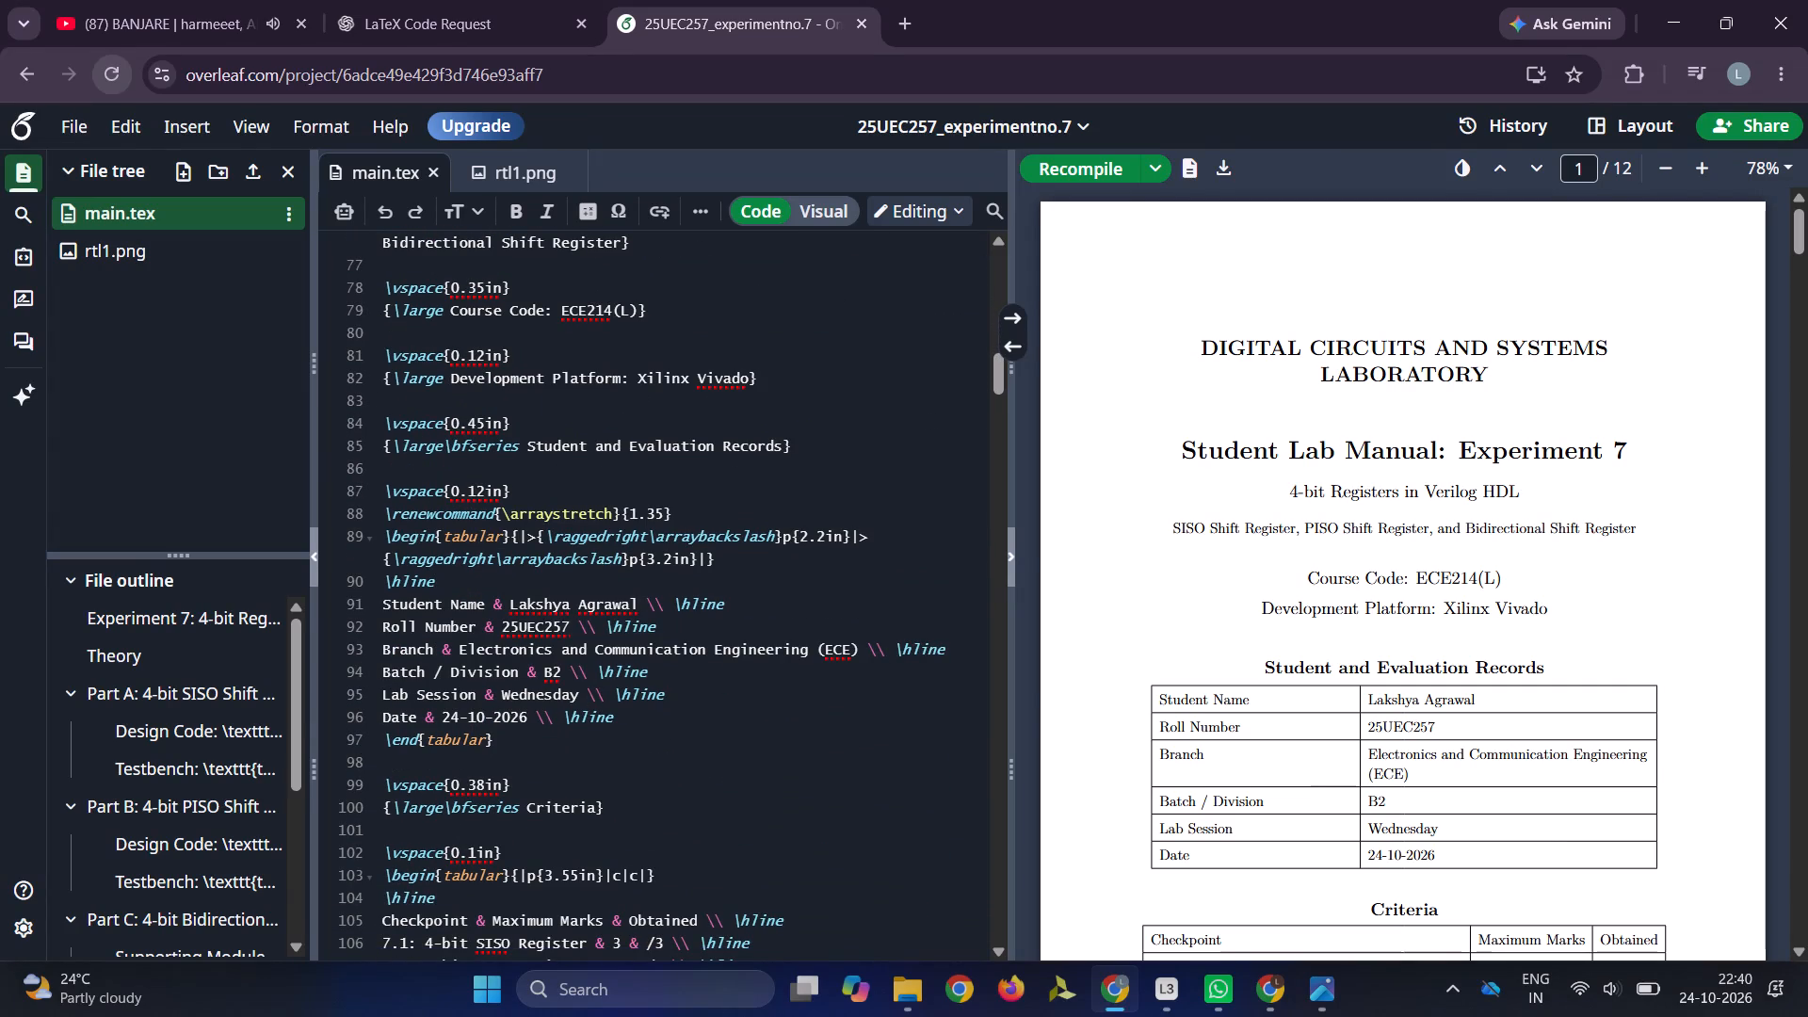
left_click(450, 717)
key("BackSpace")
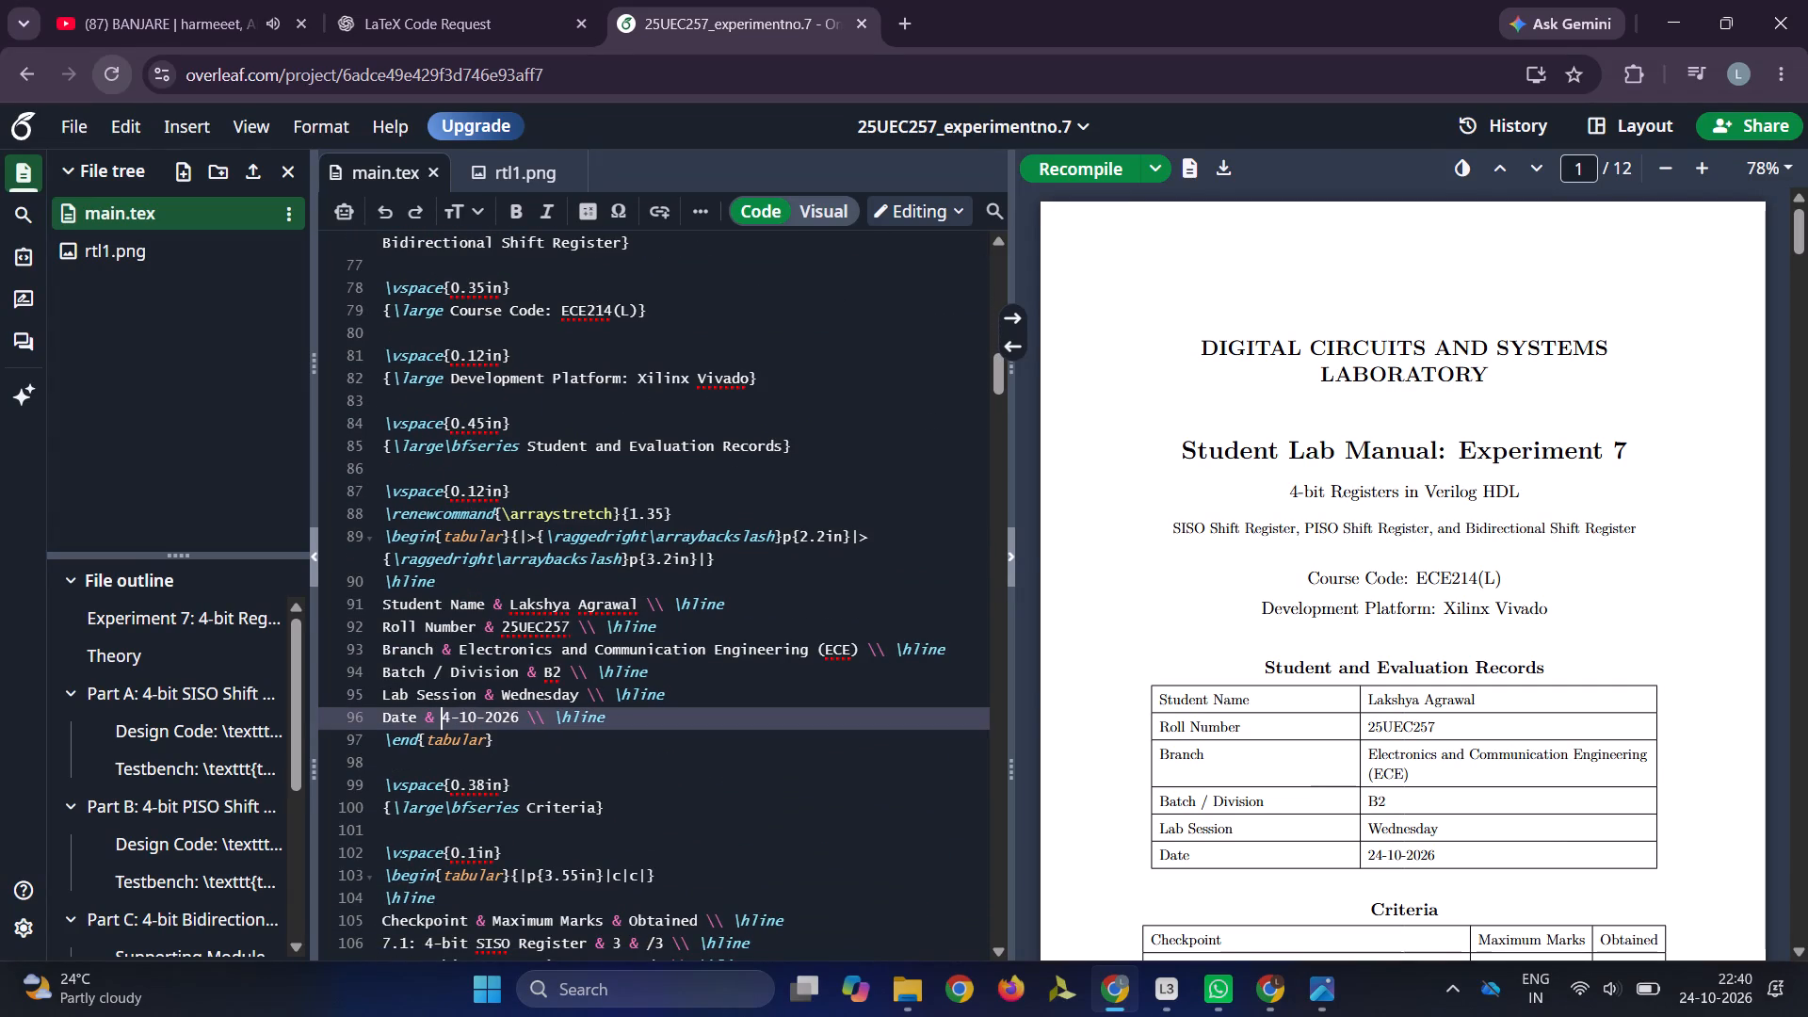
key("1")
Delete the whole Theory section from main.tex, including its table of register types.
scroll(696, 684, "down", 3)
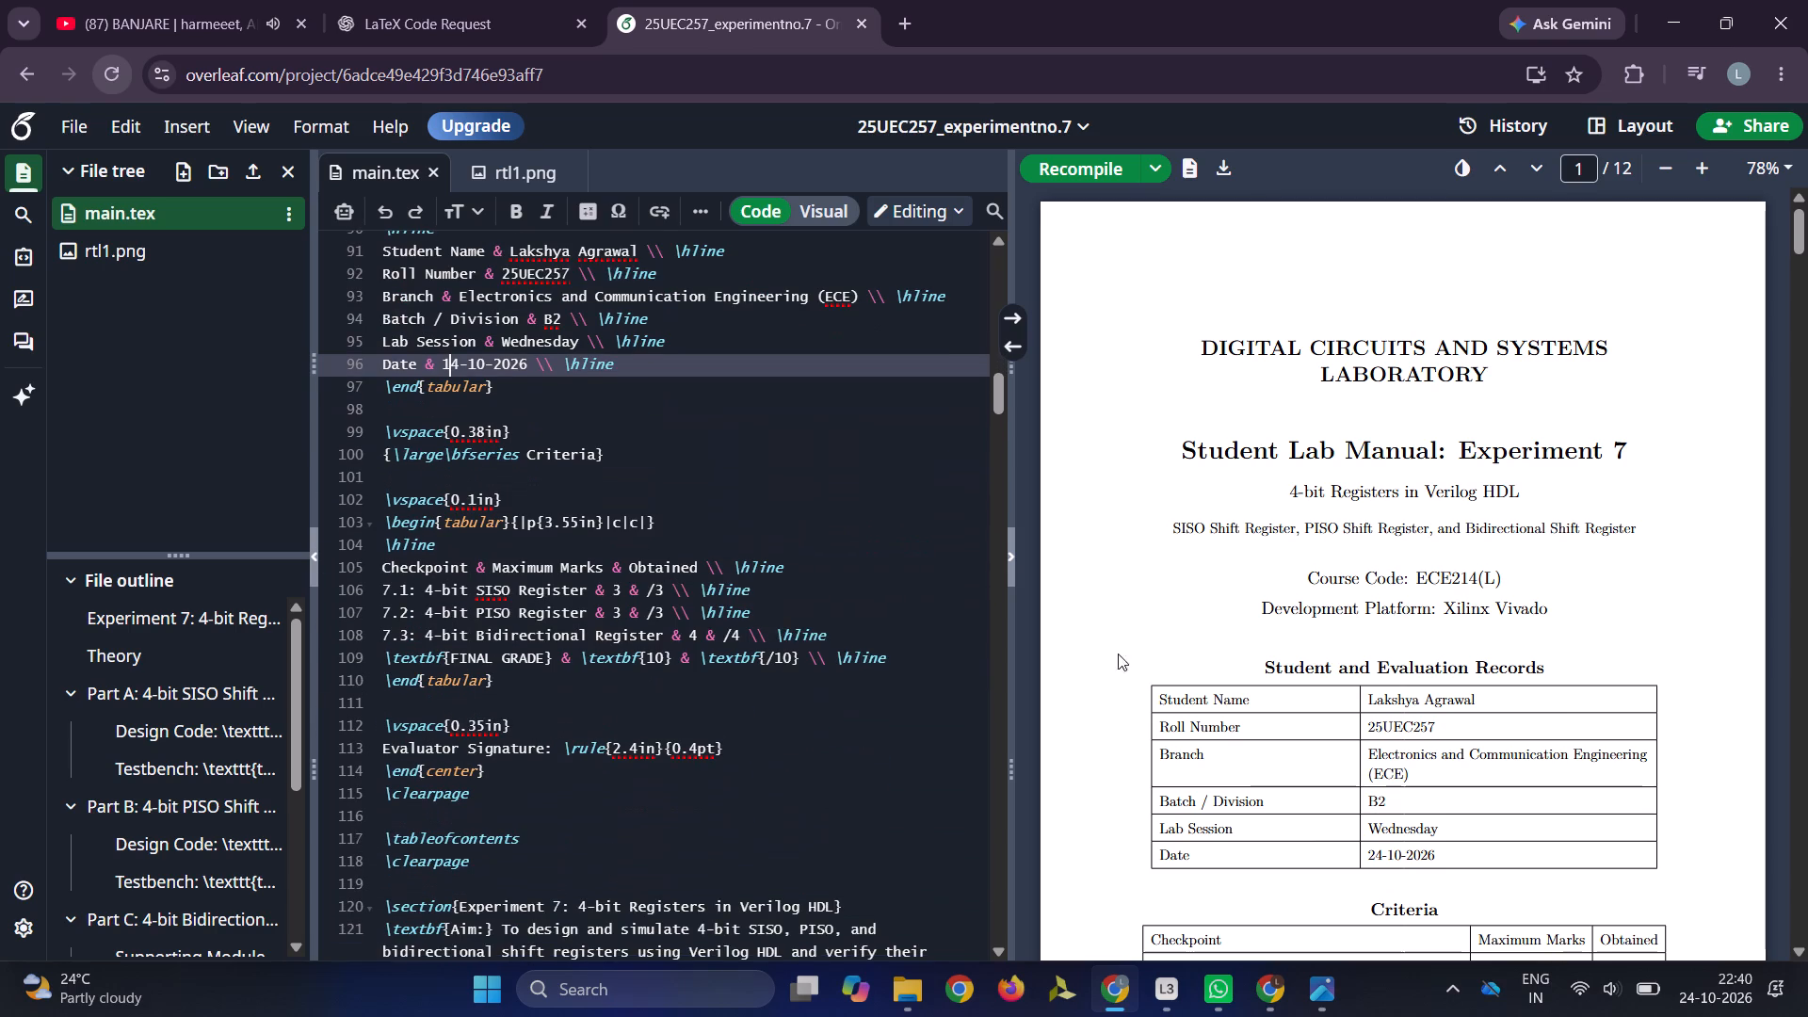
scroll(1431, 707, "down", 6)
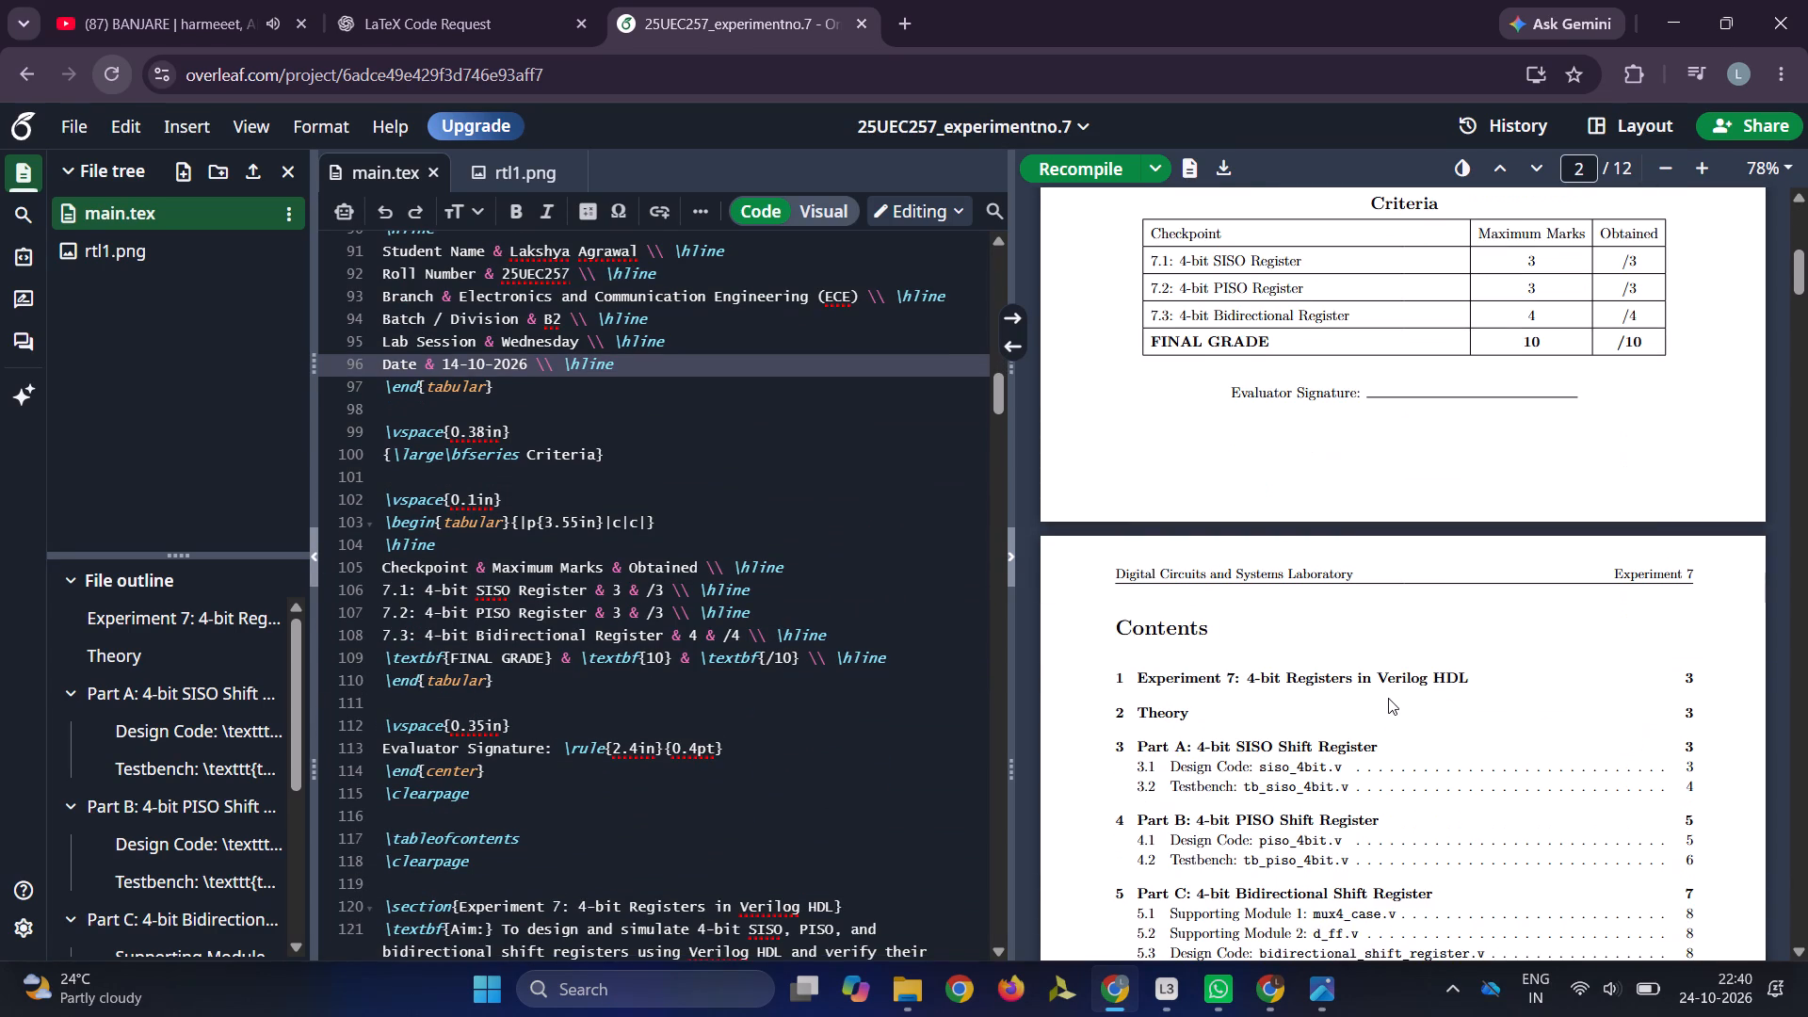
scroll(1381, 698, "down", 3)
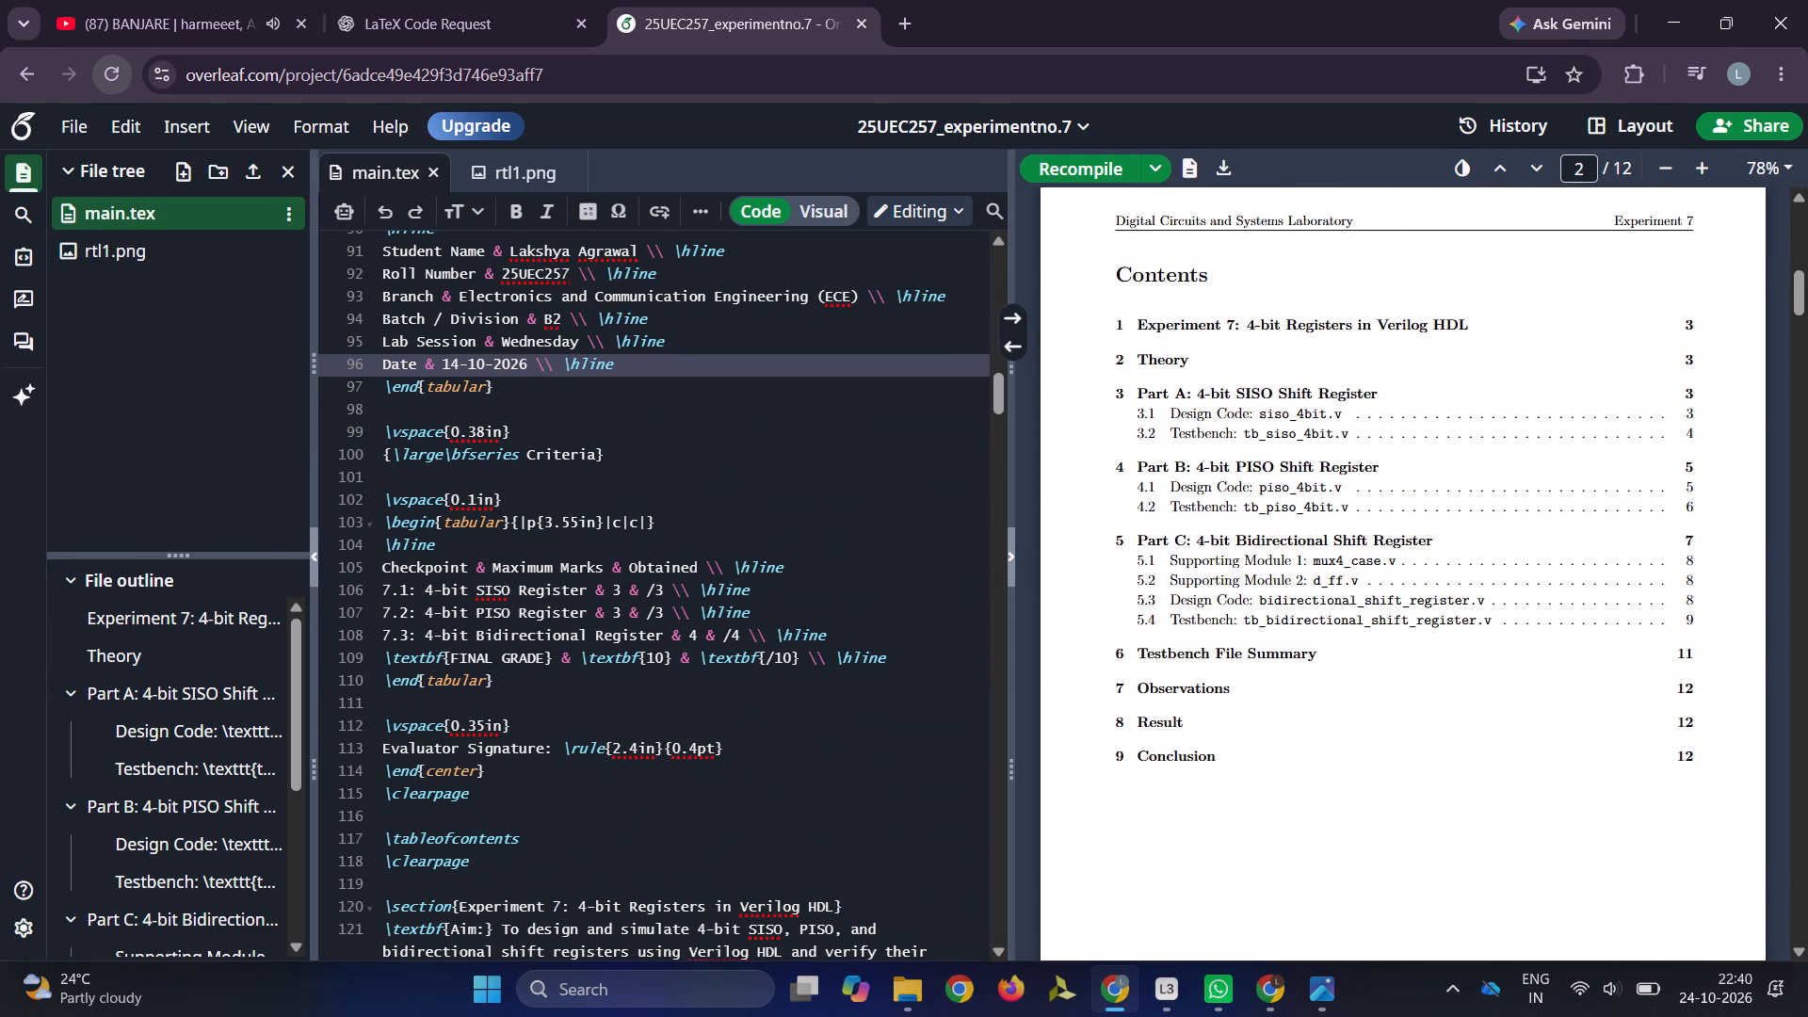
scroll(705, 538, "down", 3)
scroll(1455, 563, "down", 8)
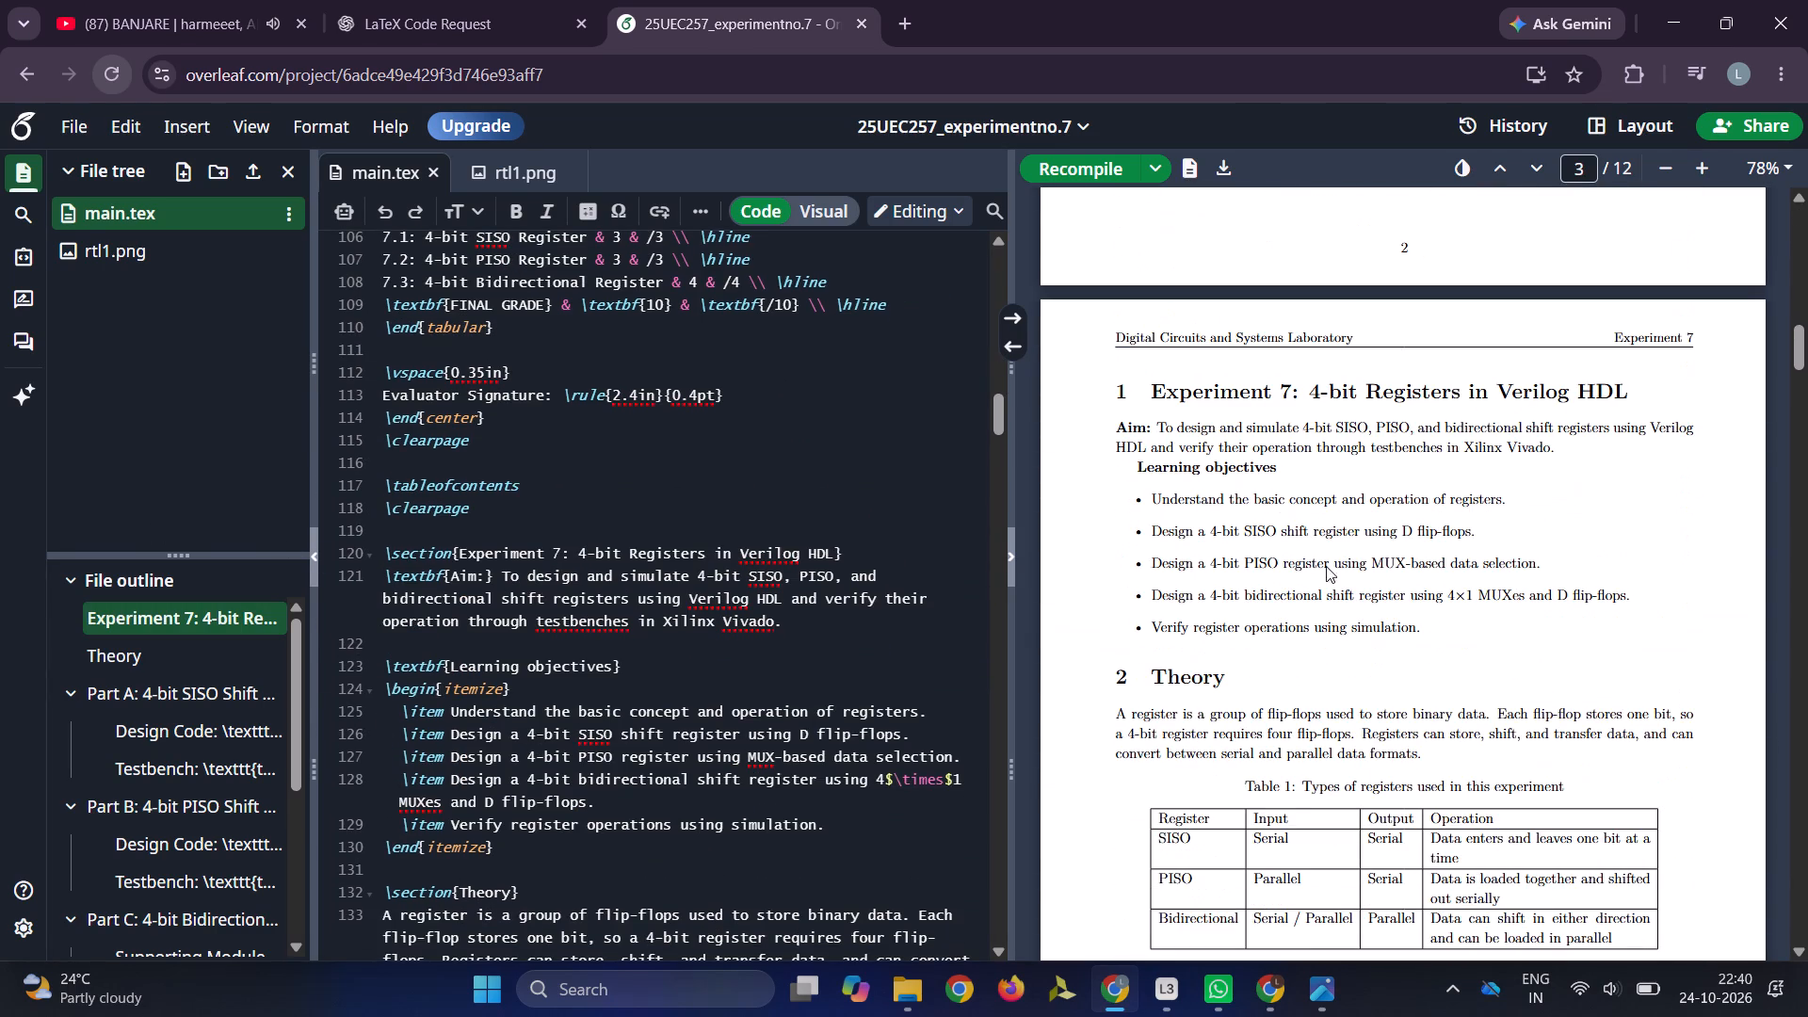
scroll(1303, 569, "down", 3)
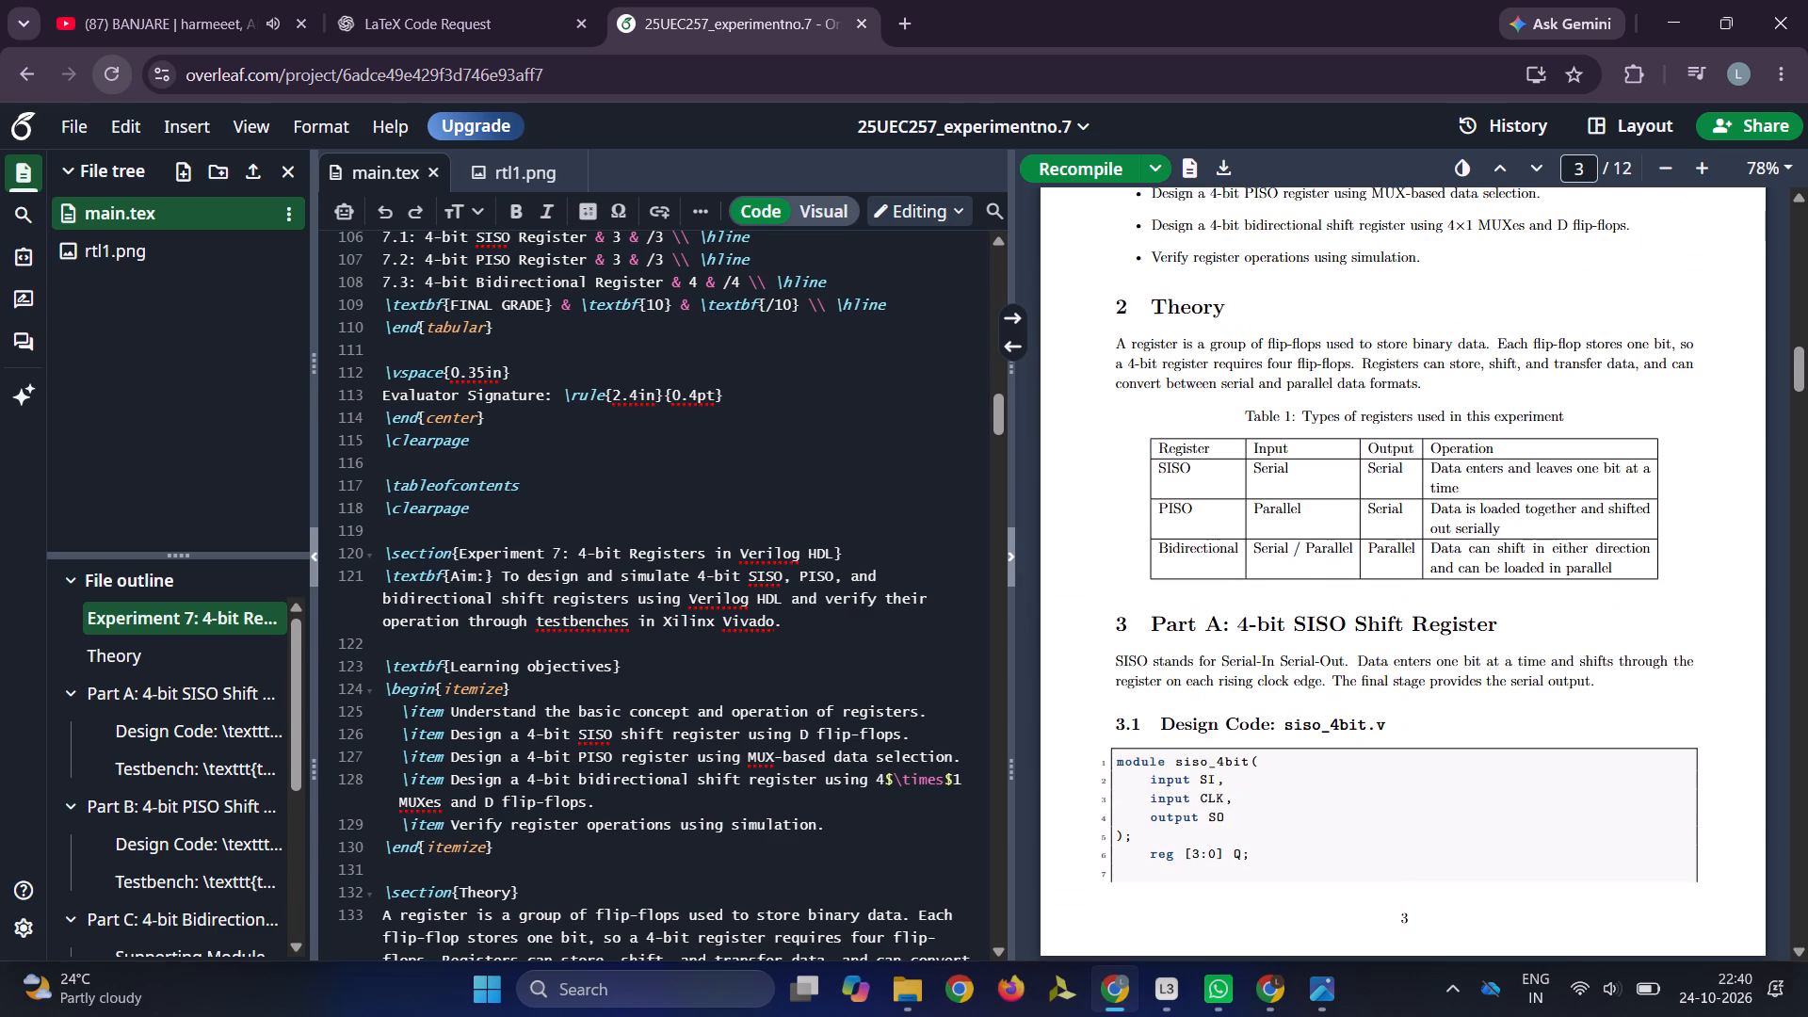
scroll(574, 604, "down", 8)
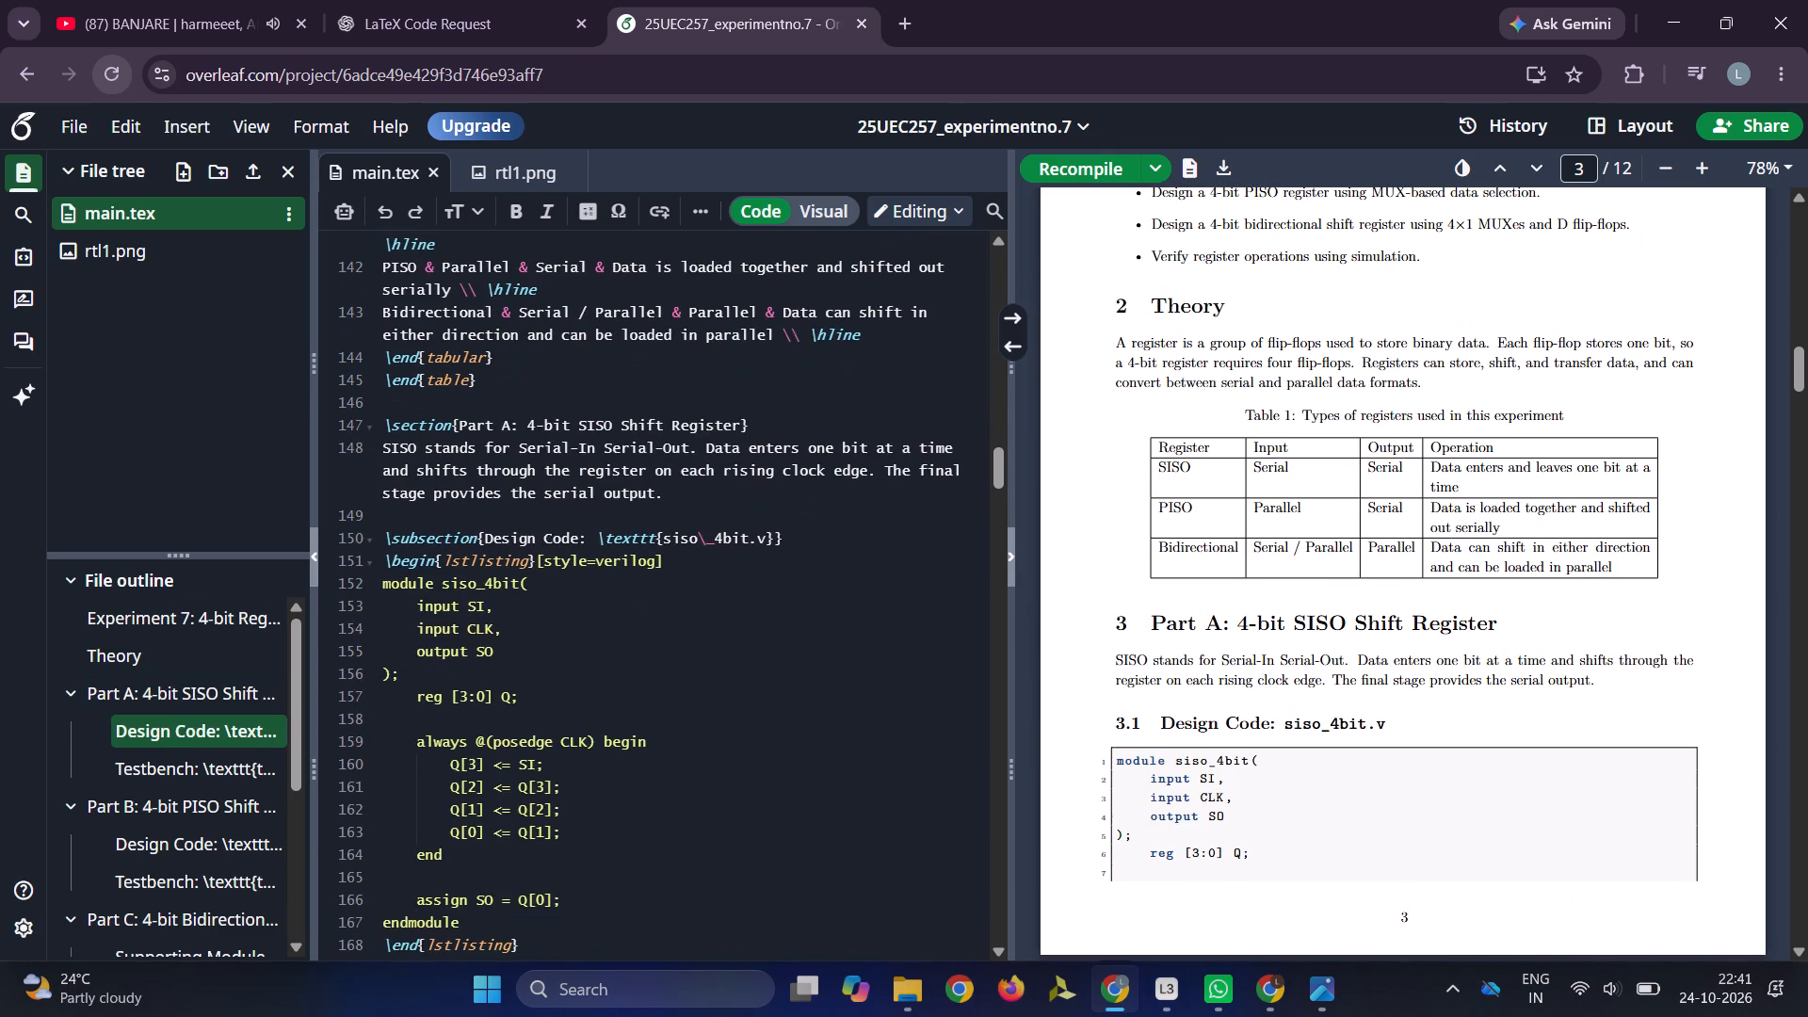
scroll(574, 604, "down", 1)
scroll(574, 604, "up", 4)
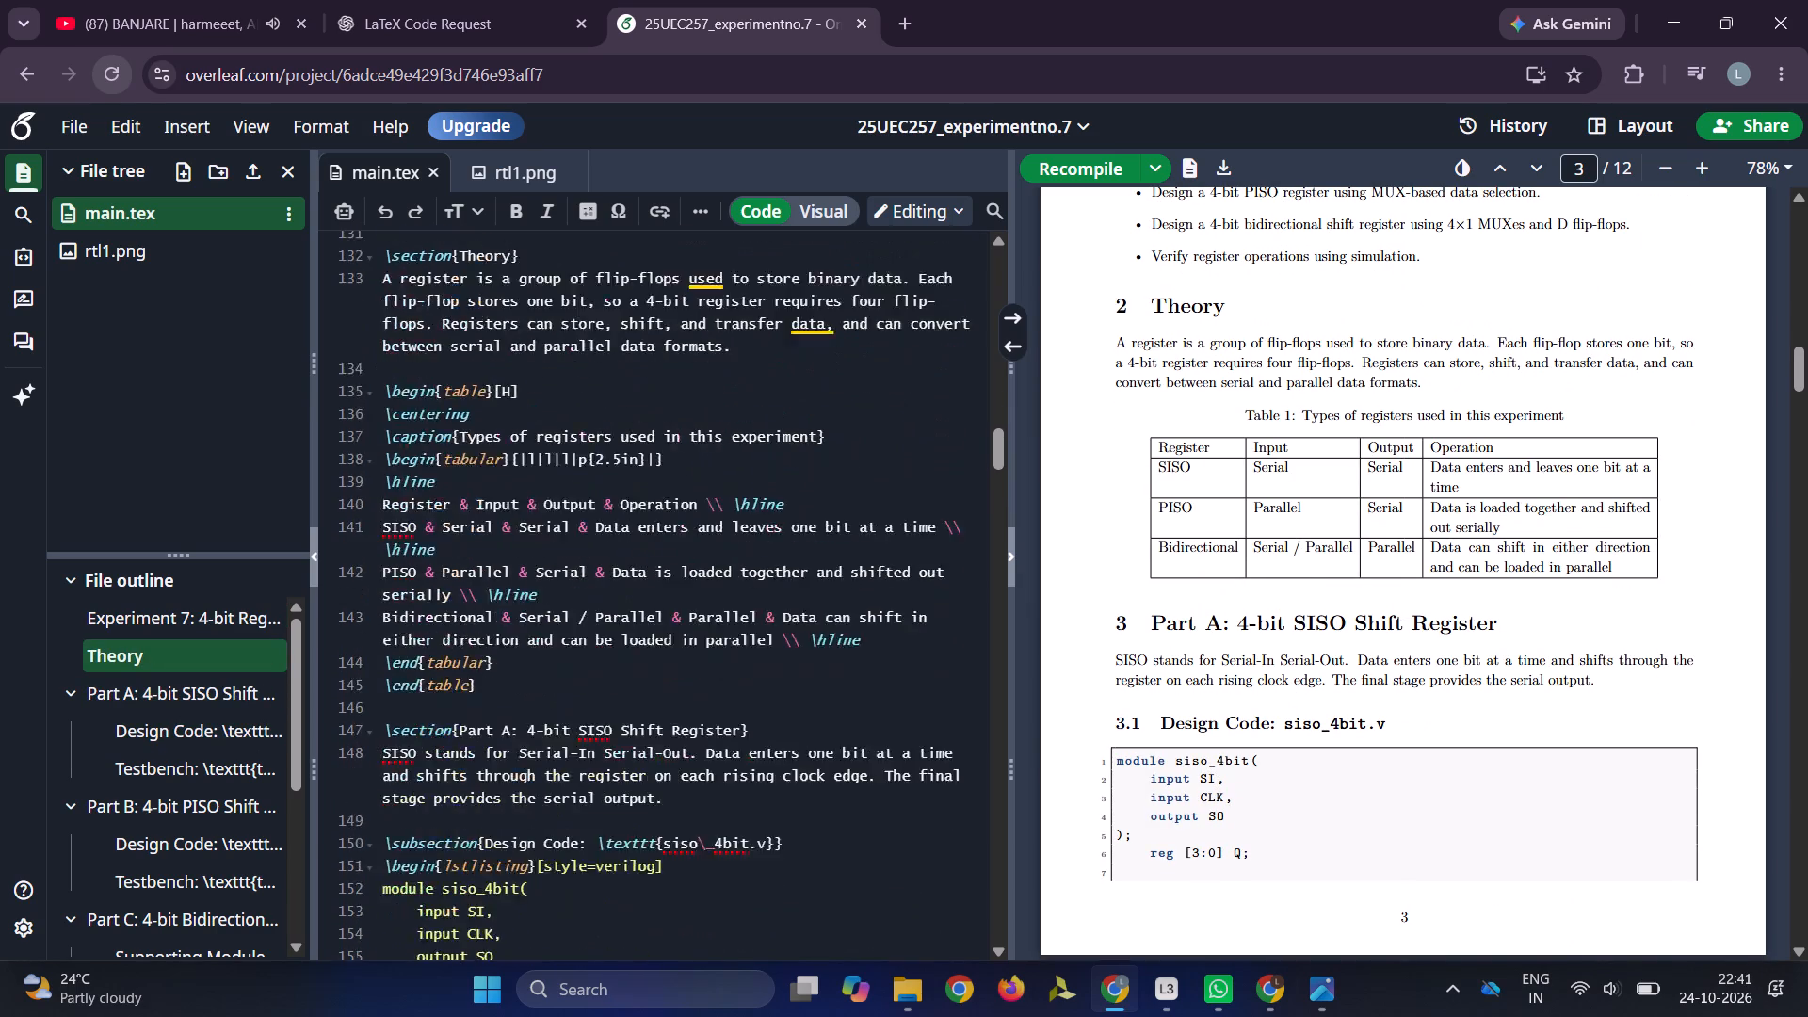
scroll(574, 604, "up", 2)
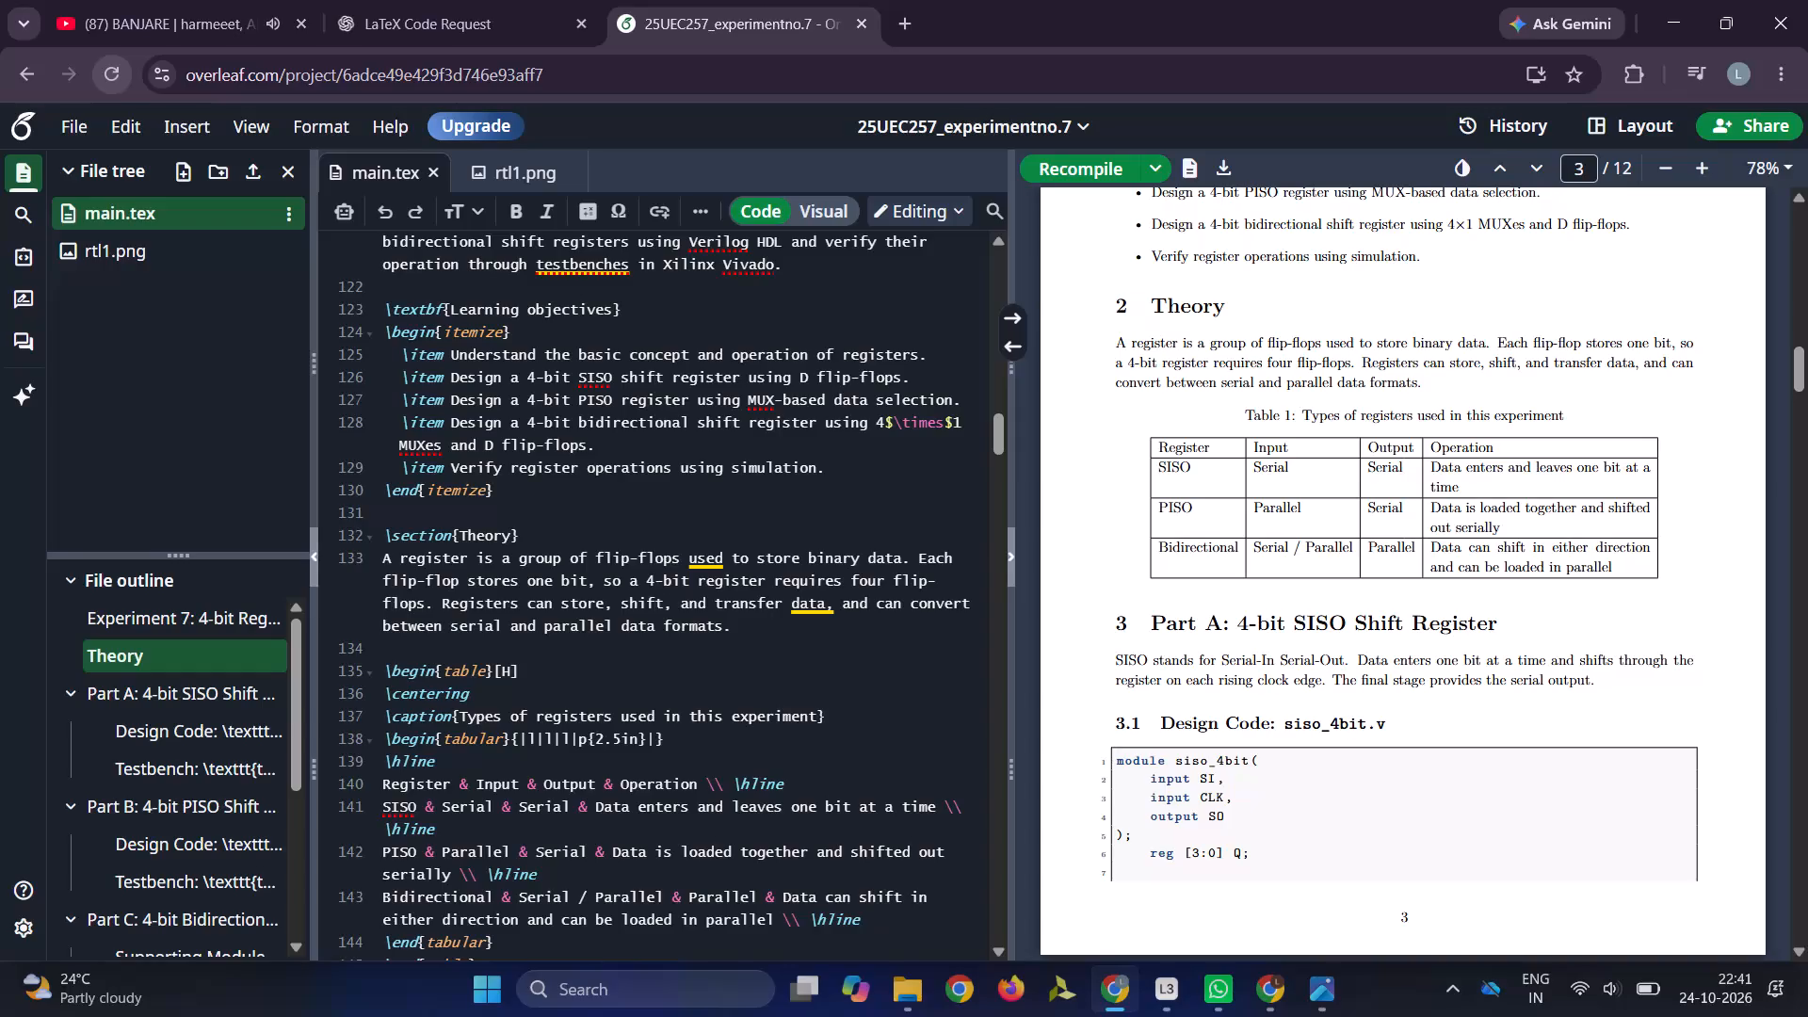
scroll(574, 604, "up", 1)
scroll(574, 604, "down", 1)
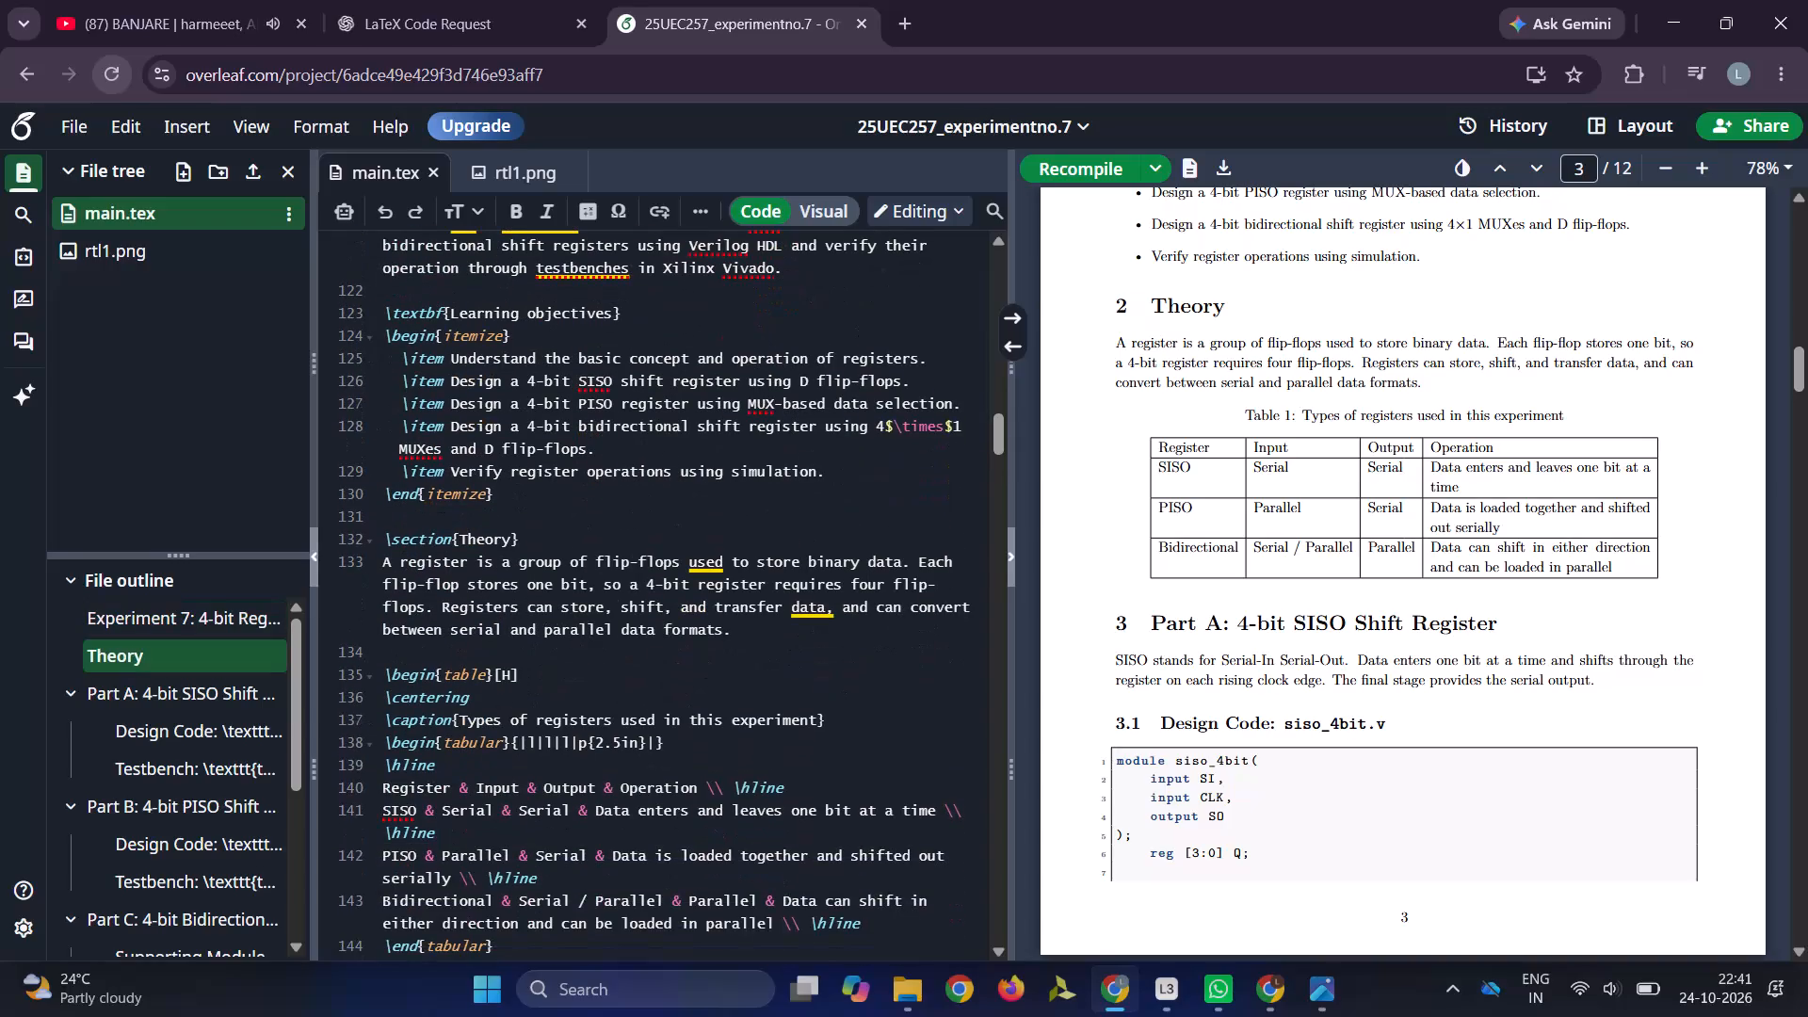
scroll(574, 604, "down", 1)
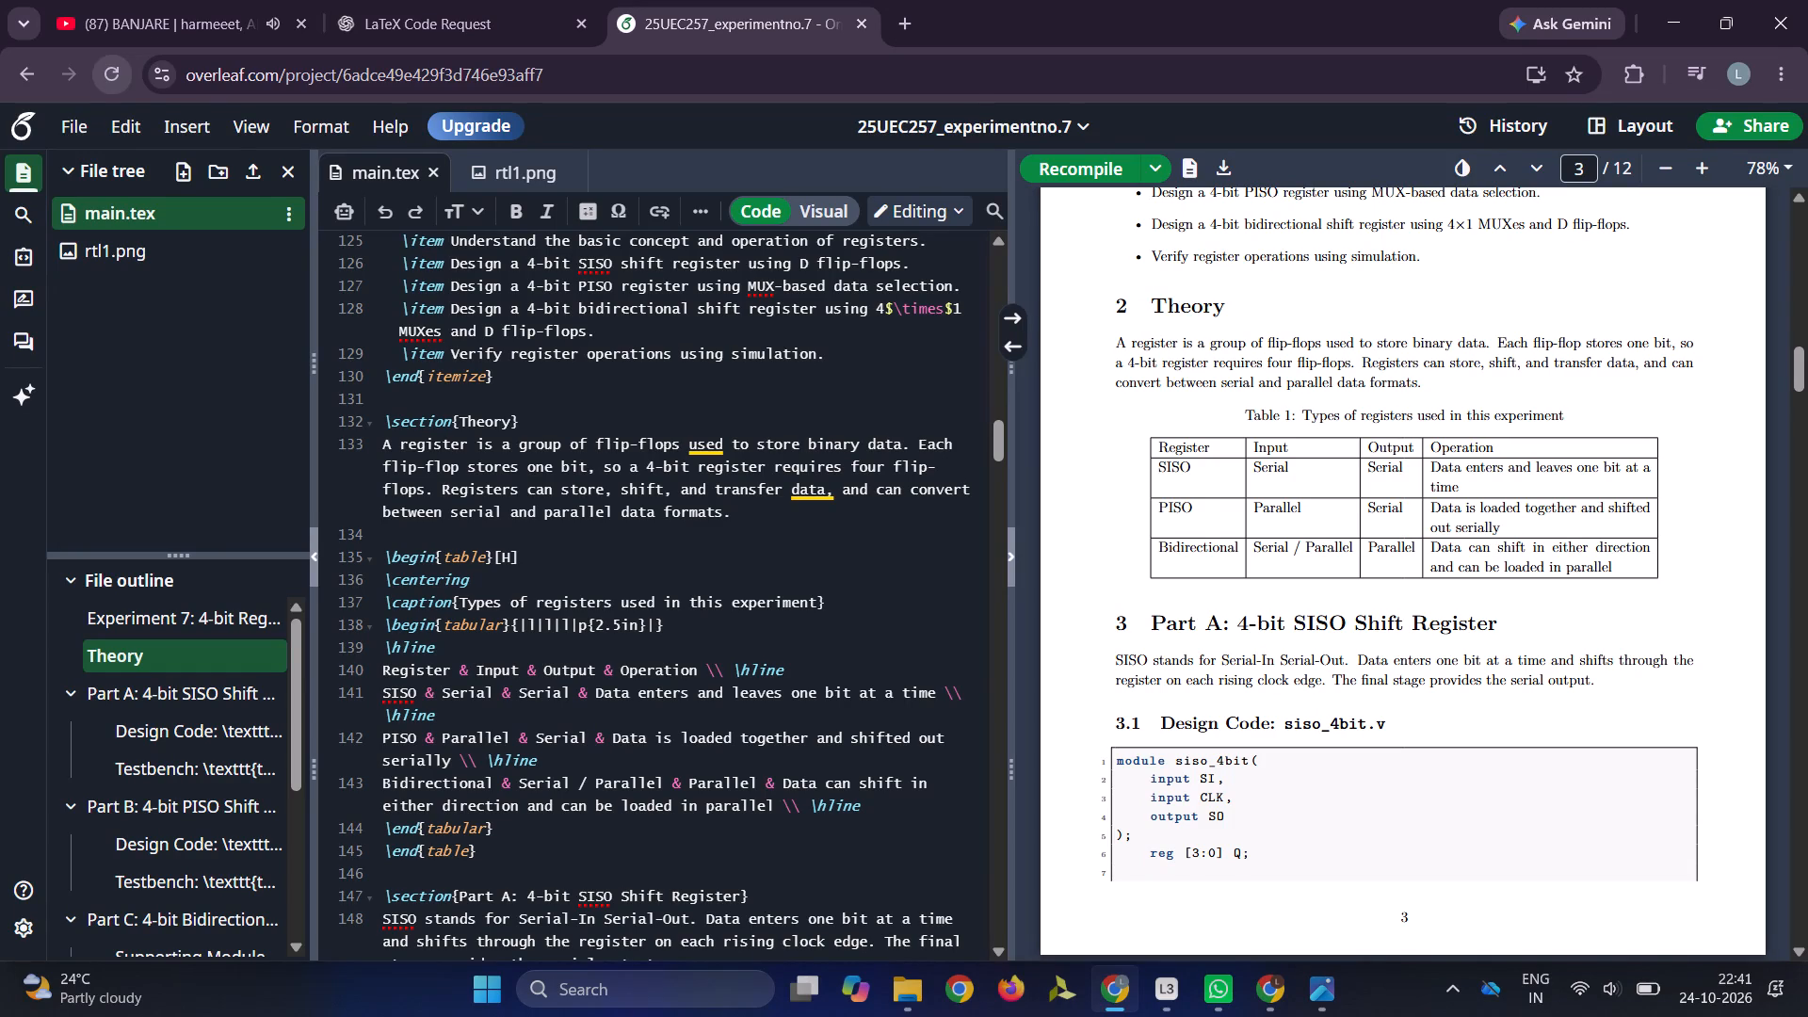
left_click_drag(488, 854, 347, 417)
key("BackSpace")
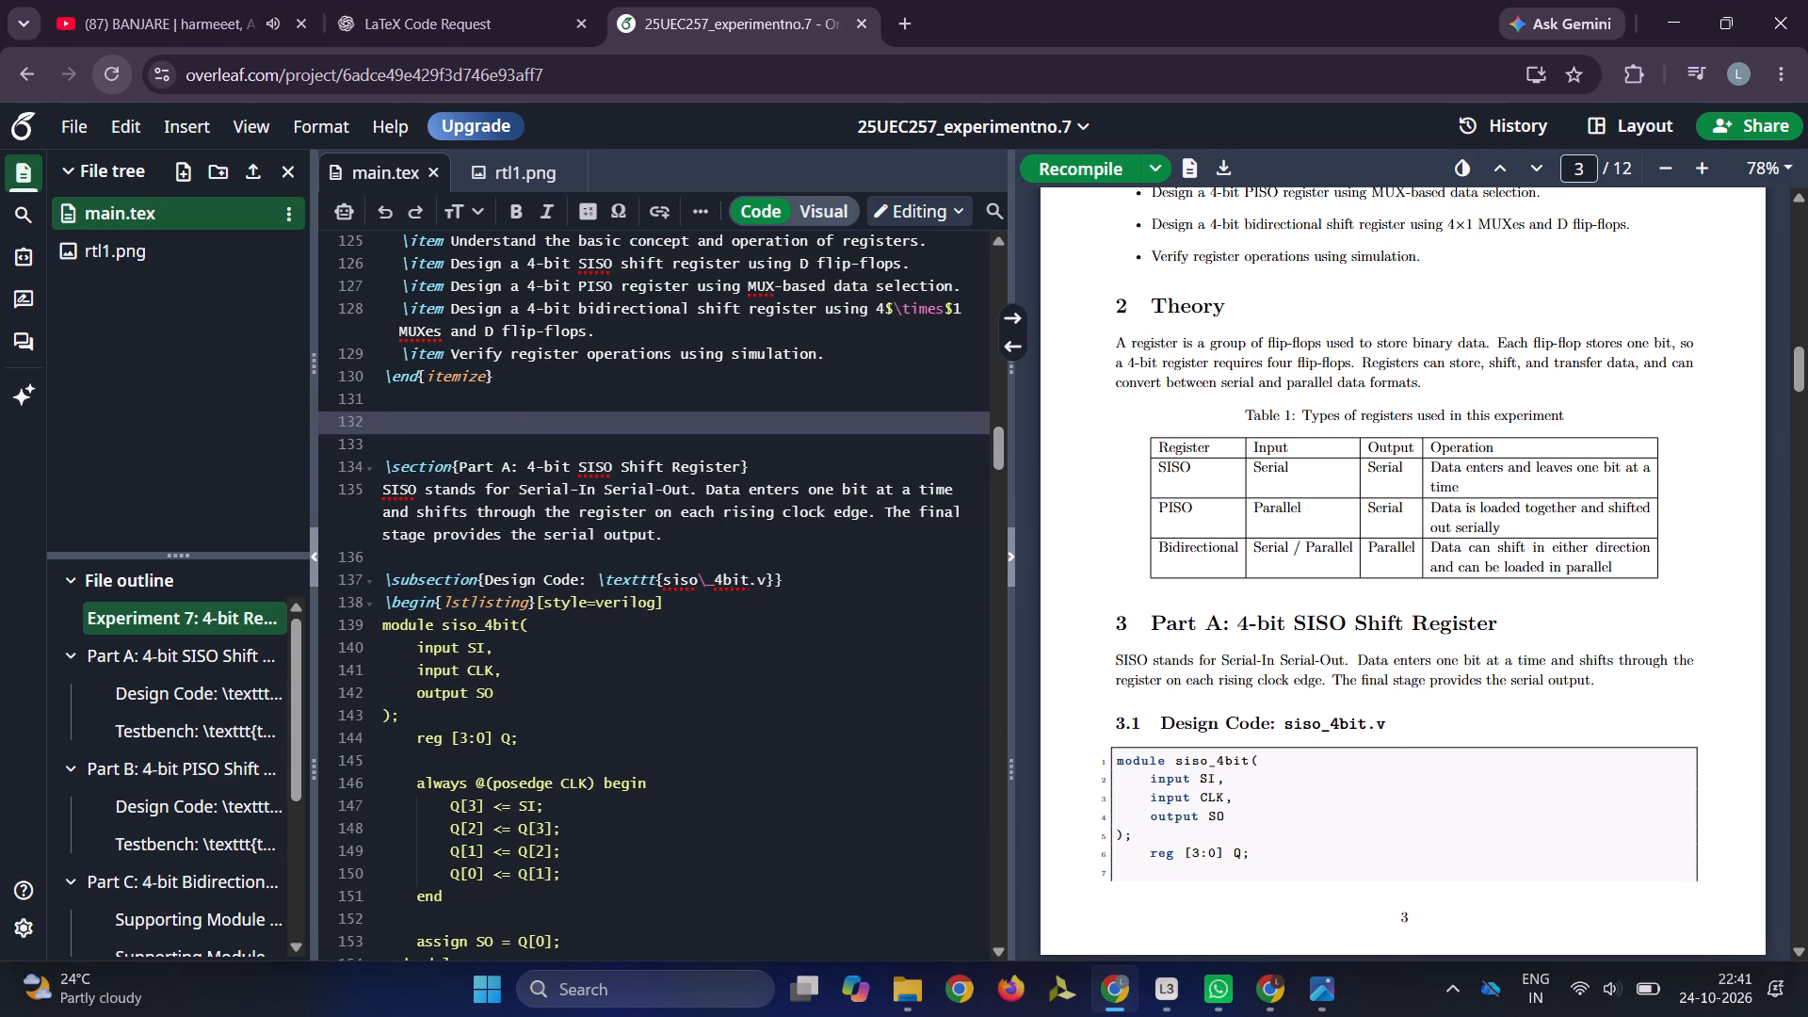
Close the two Photos windows other than the one showing Screenshot 2026-10-14 105304.png.
scroll(1188, 589, "down", 5)
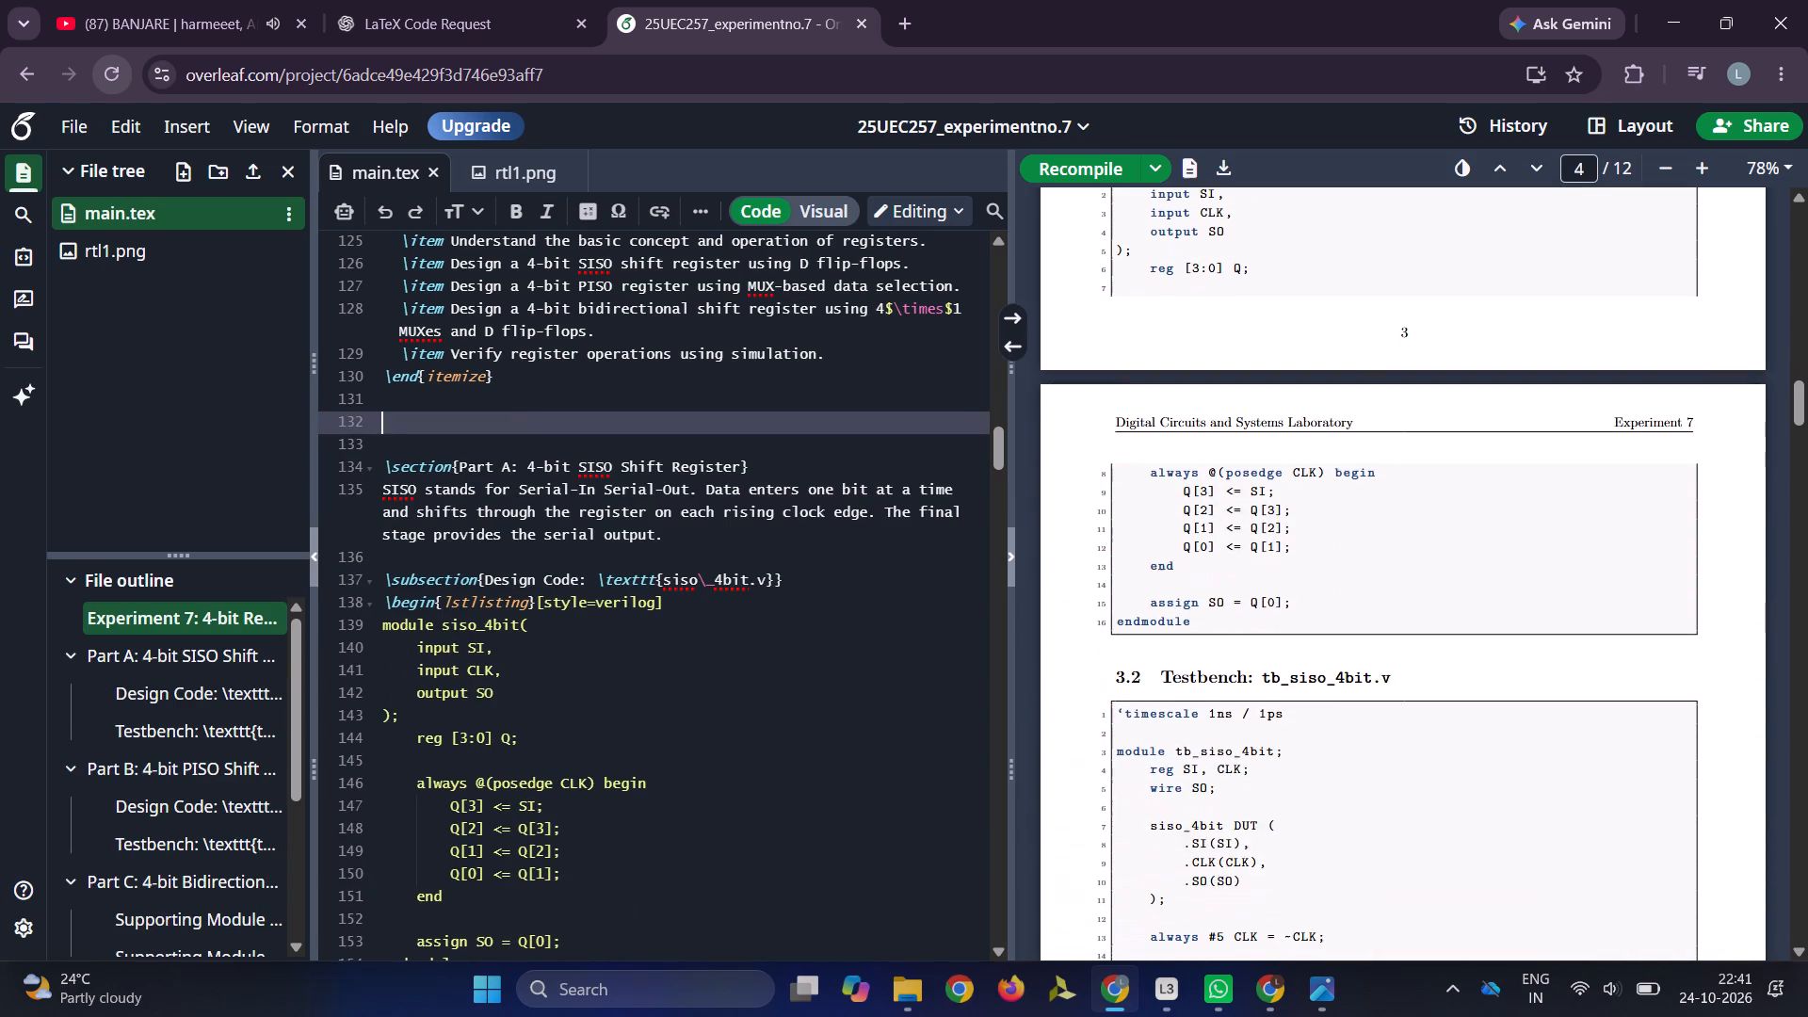
scroll(1188, 589, "down", 5)
scroll(1192, 589, "up", 1)
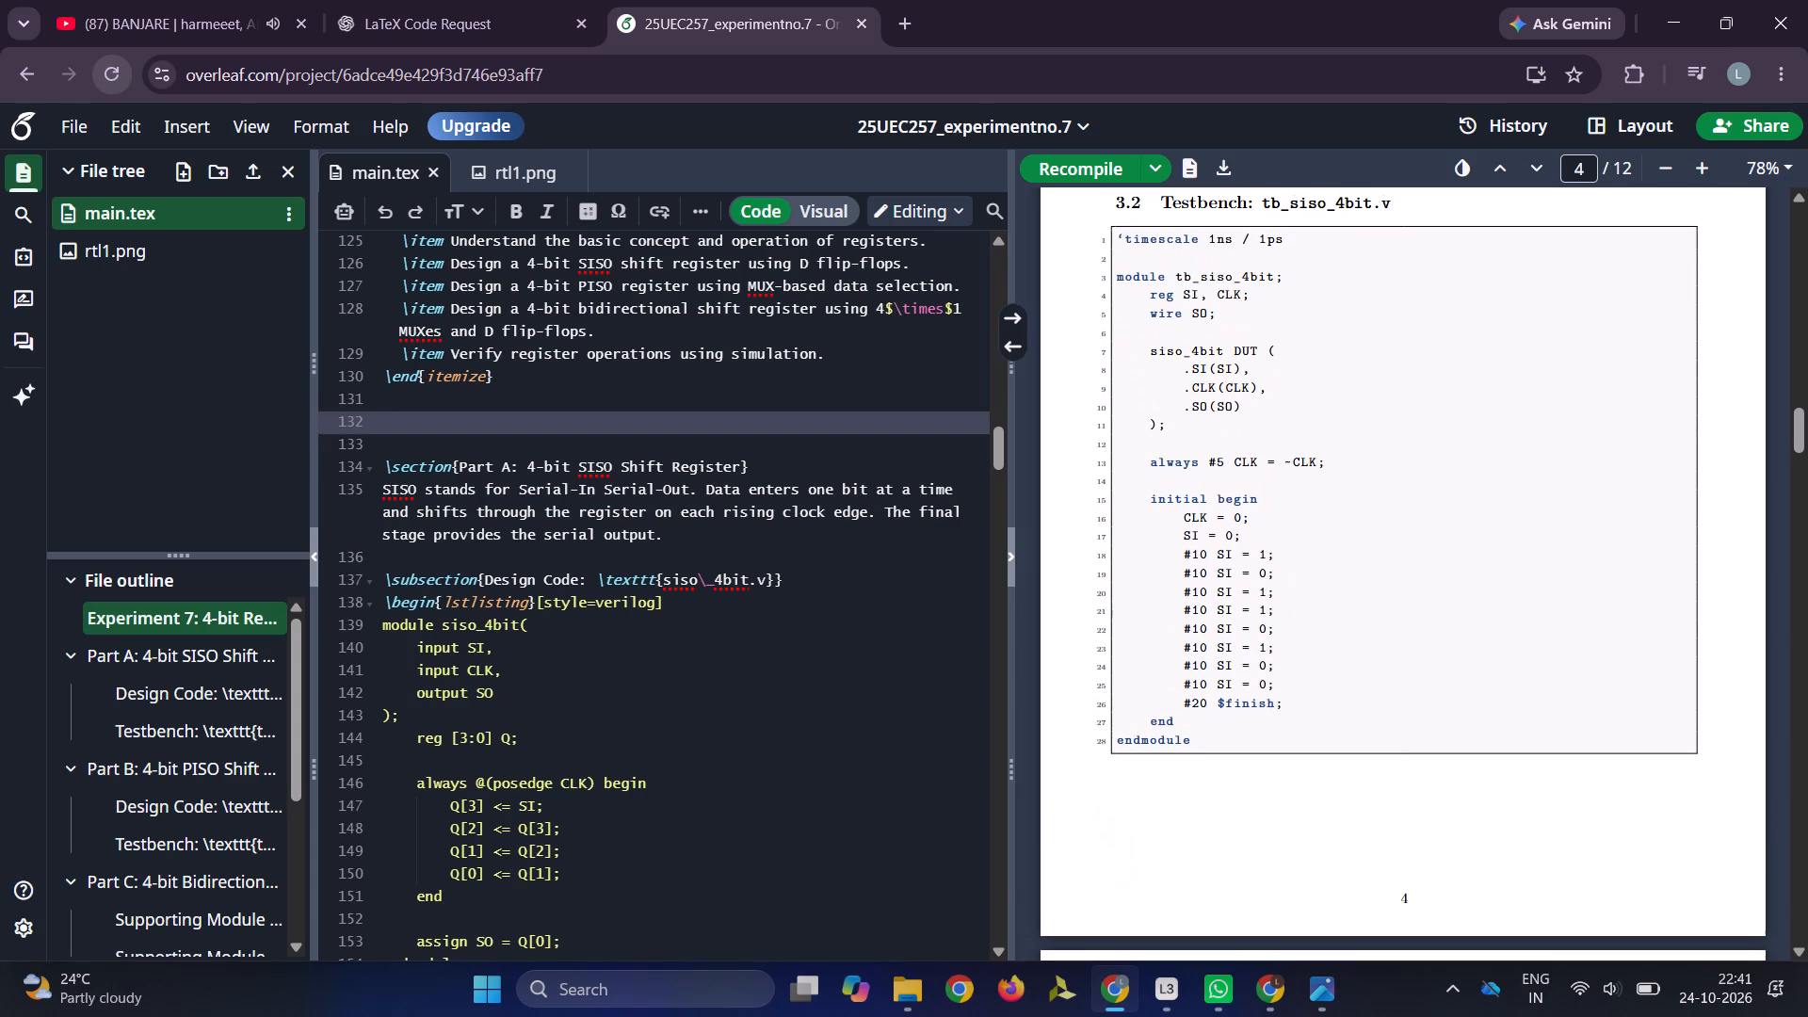
left_click(1325, 986)
left_click(1162, 793)
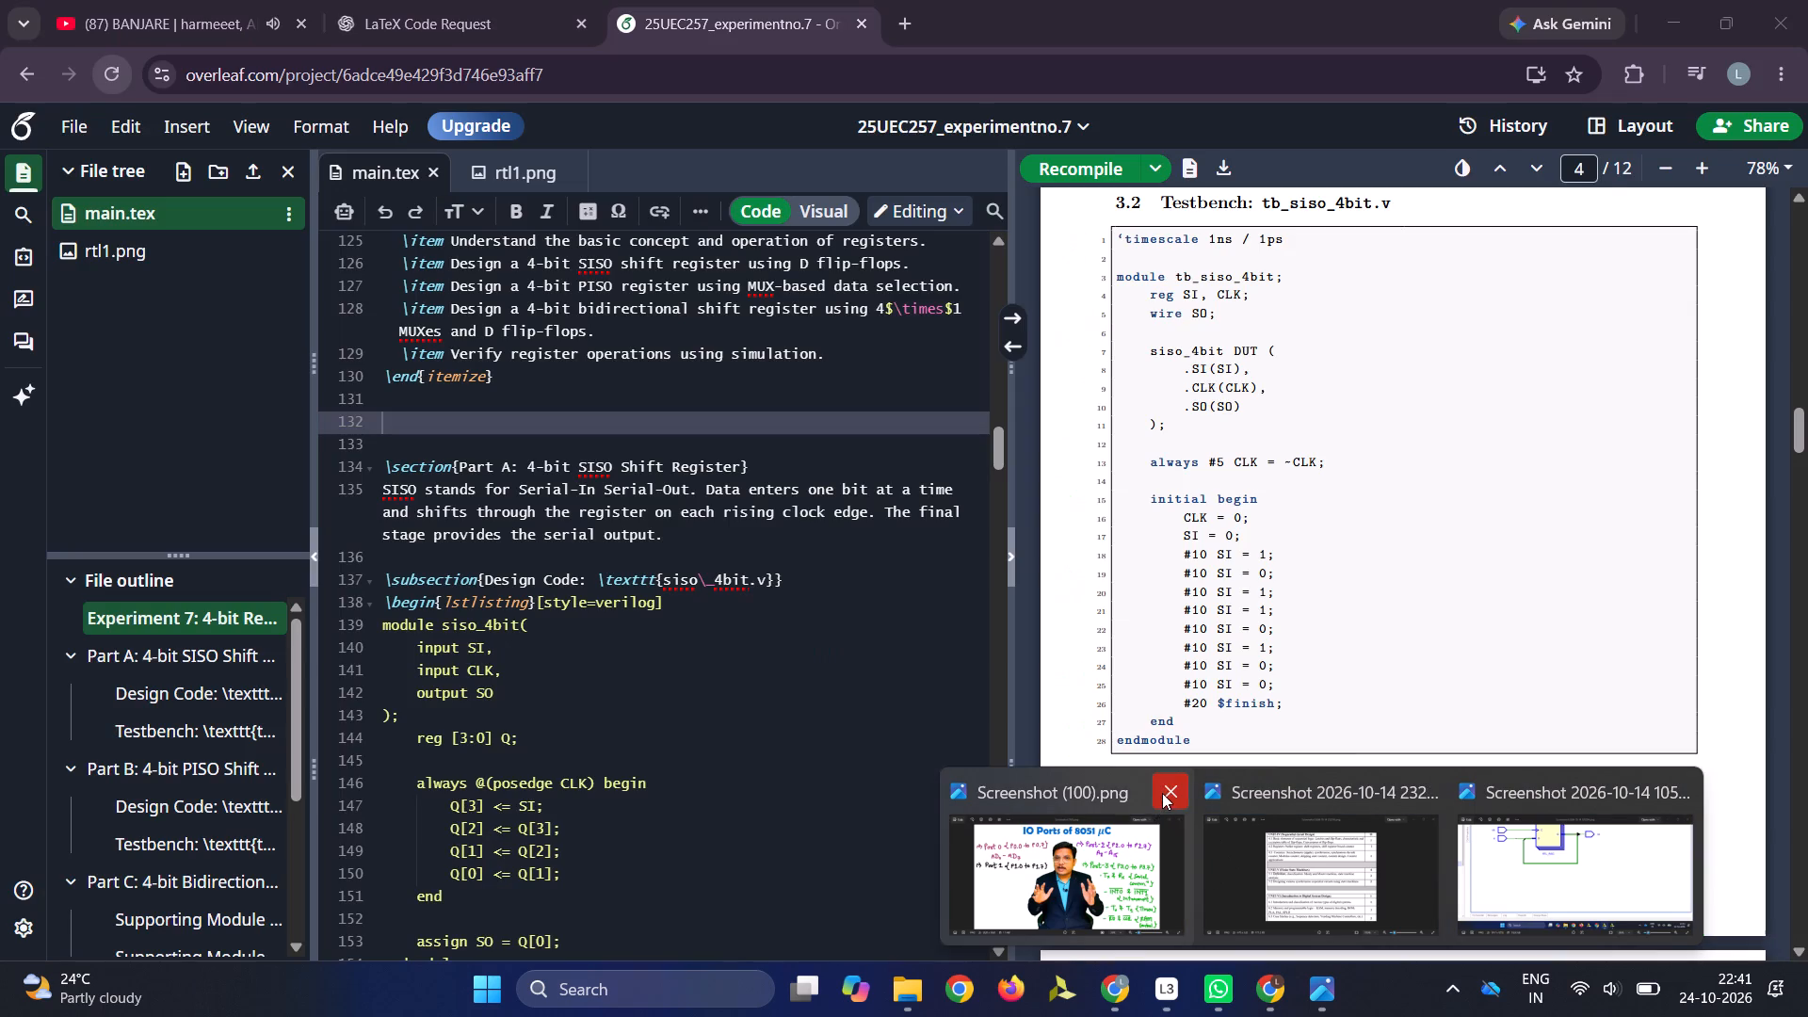
left_click(1296, 783)
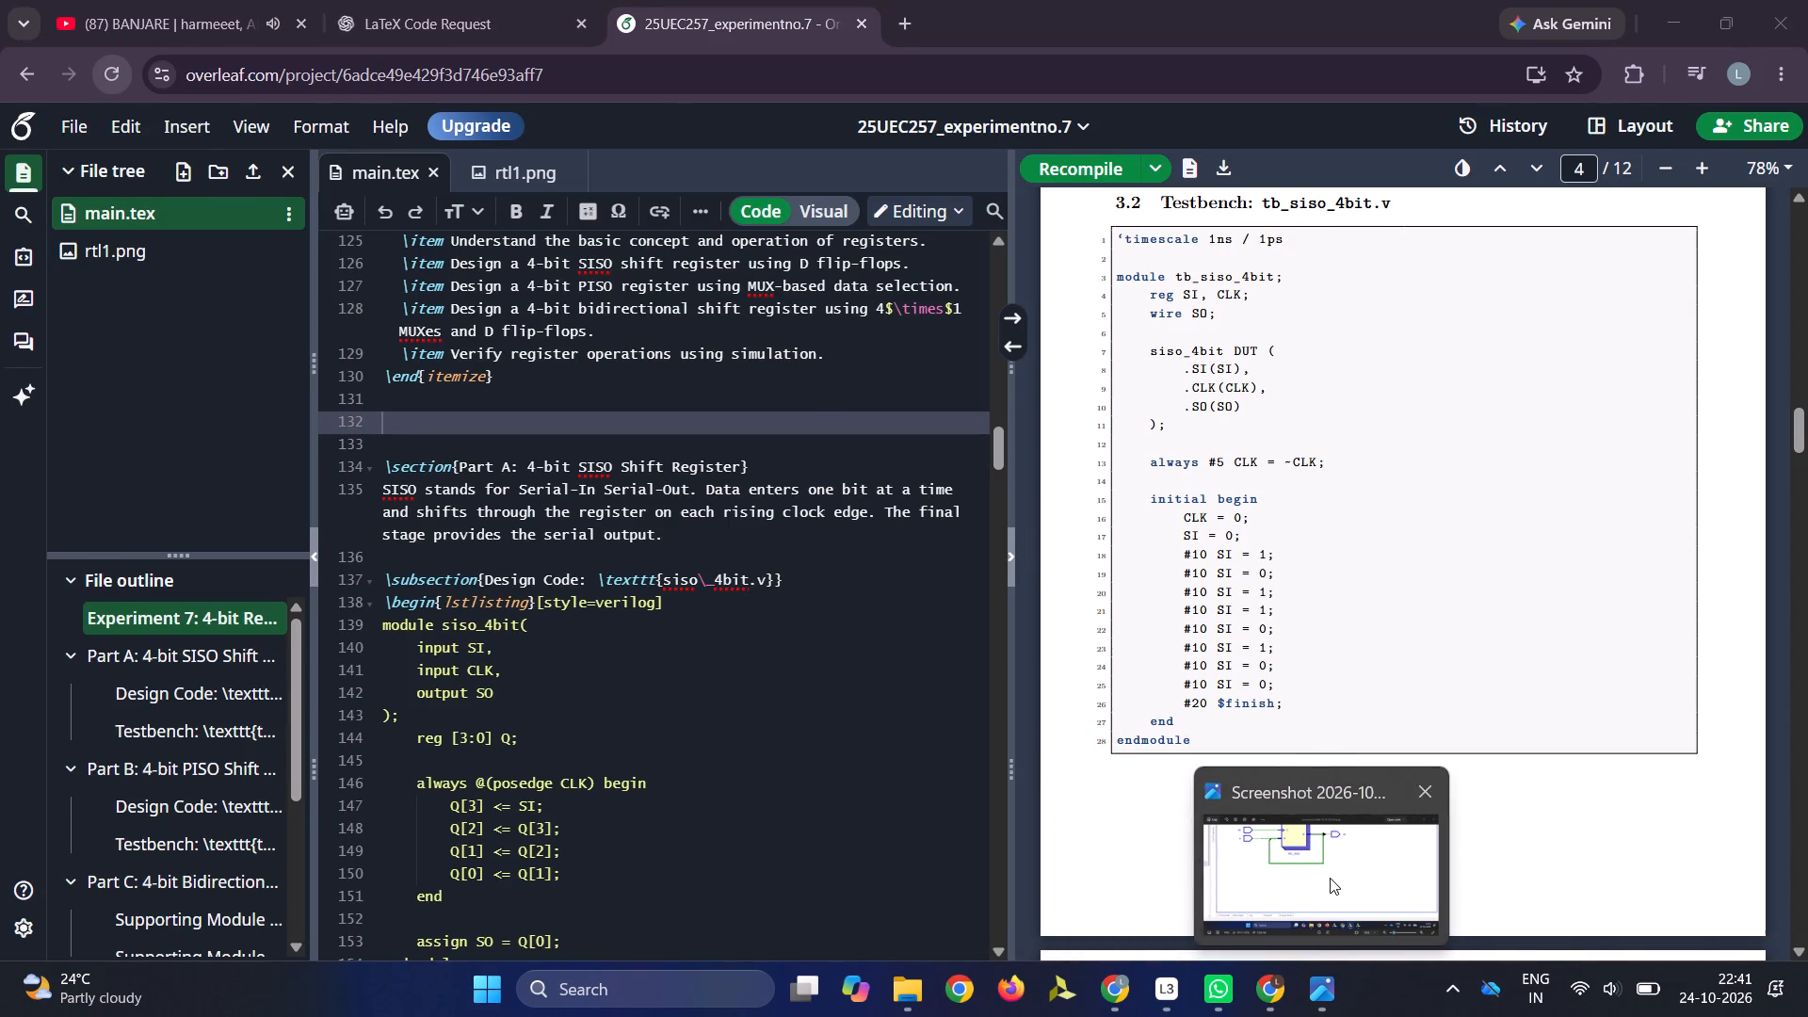
Compare the siso_reg design code in Screenshot 2026-10-14 105309.png with the Part A SISO design code in the Overleaf report.
left_click(1331, 879)
scroll(734, 560, "down", 11)
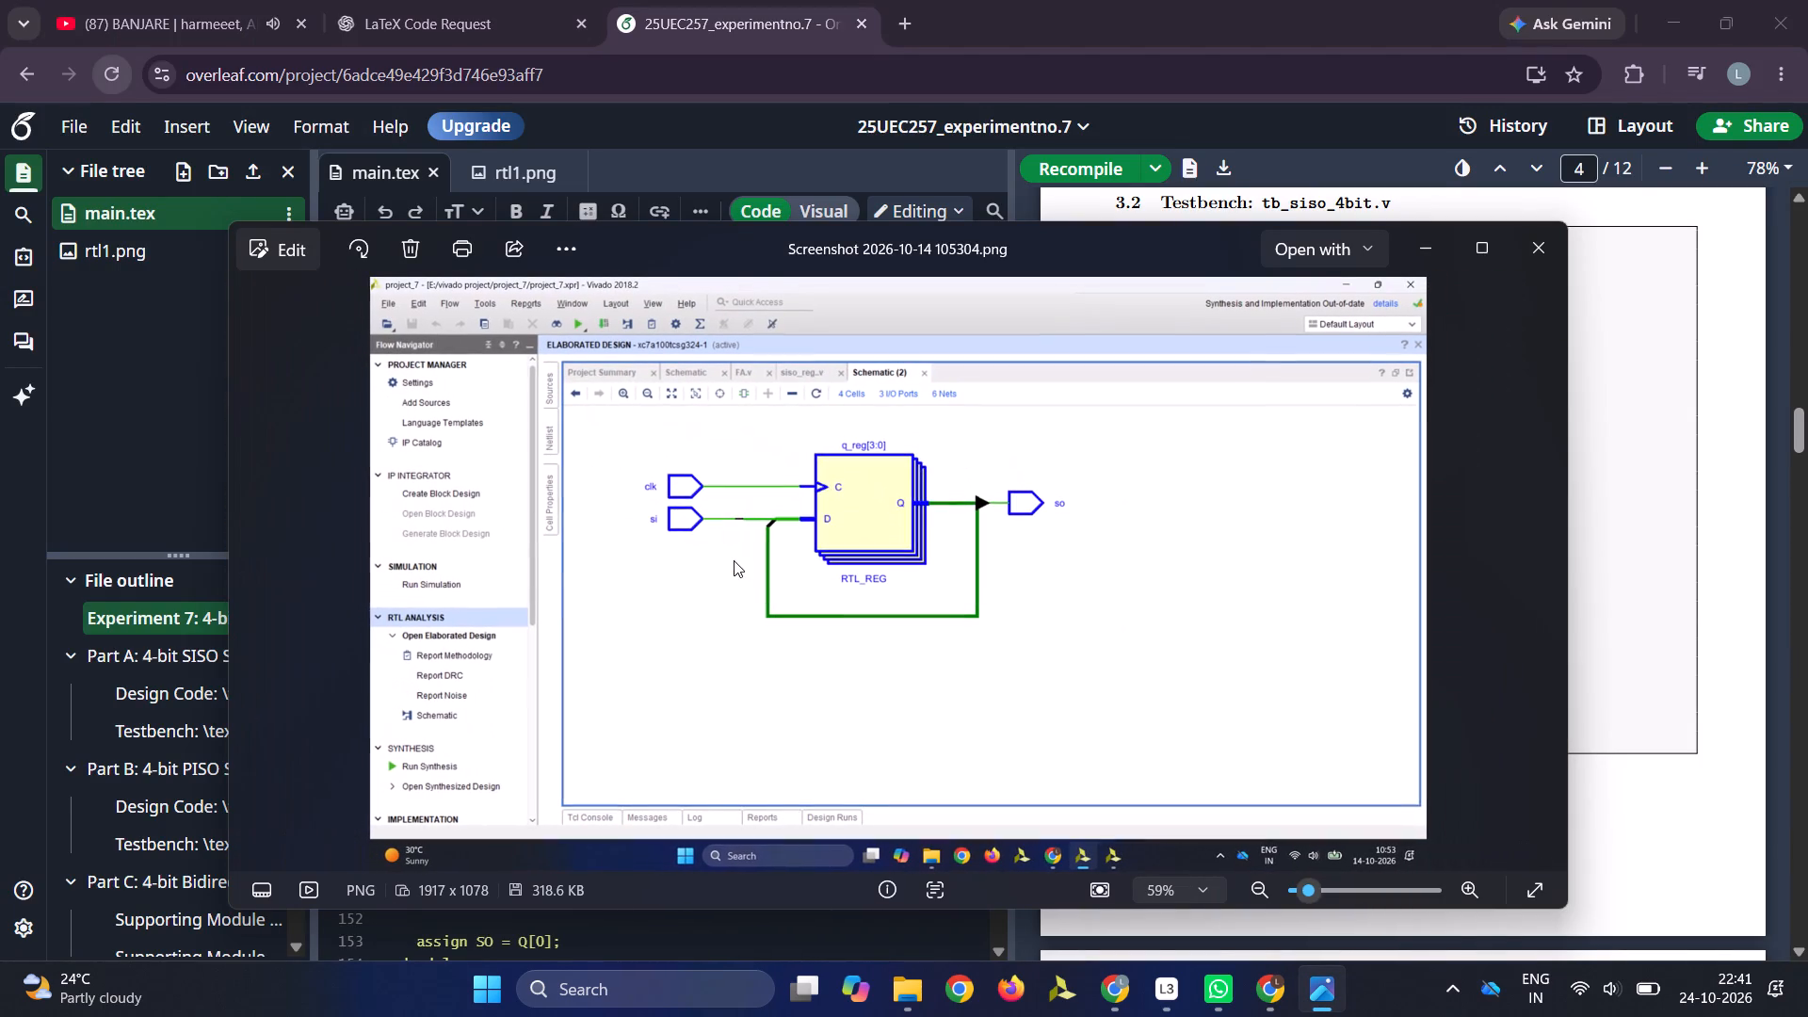
scroll(734, 560, "down", 1)
left_click(1554, 584)
scroll(661, 635, "up", 7)
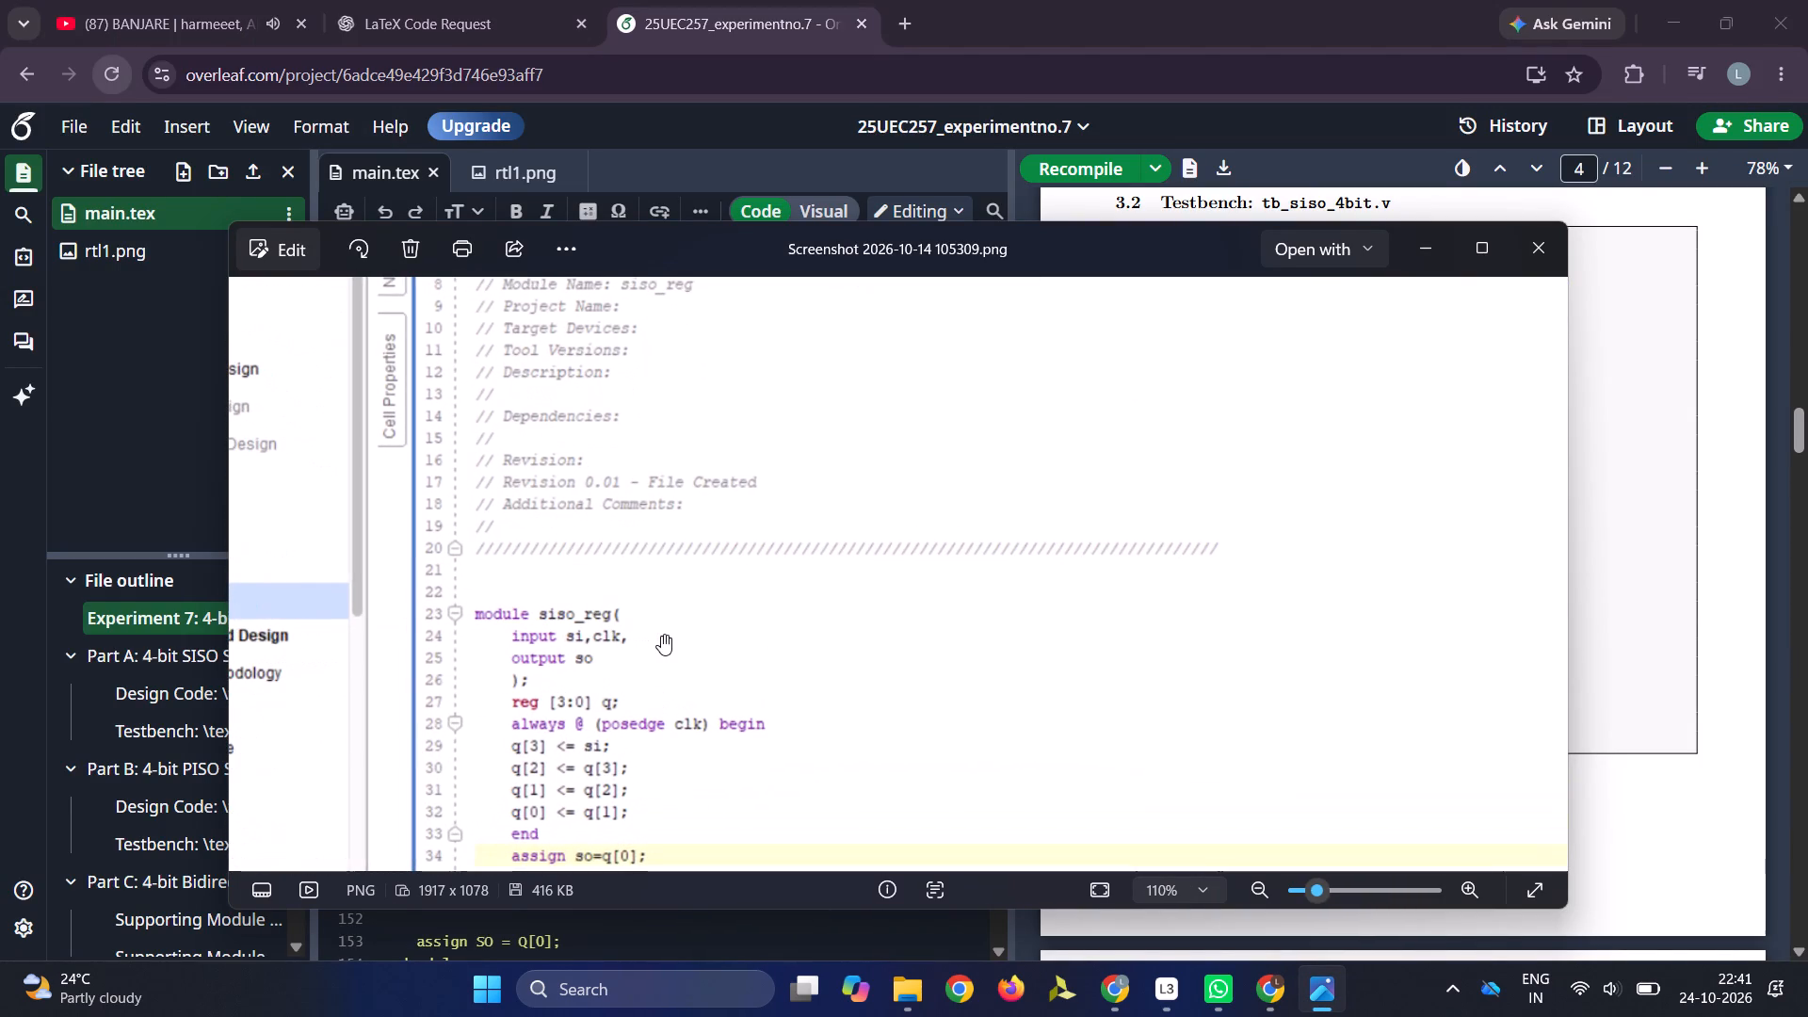
scroll(509, 595, "down", 2)
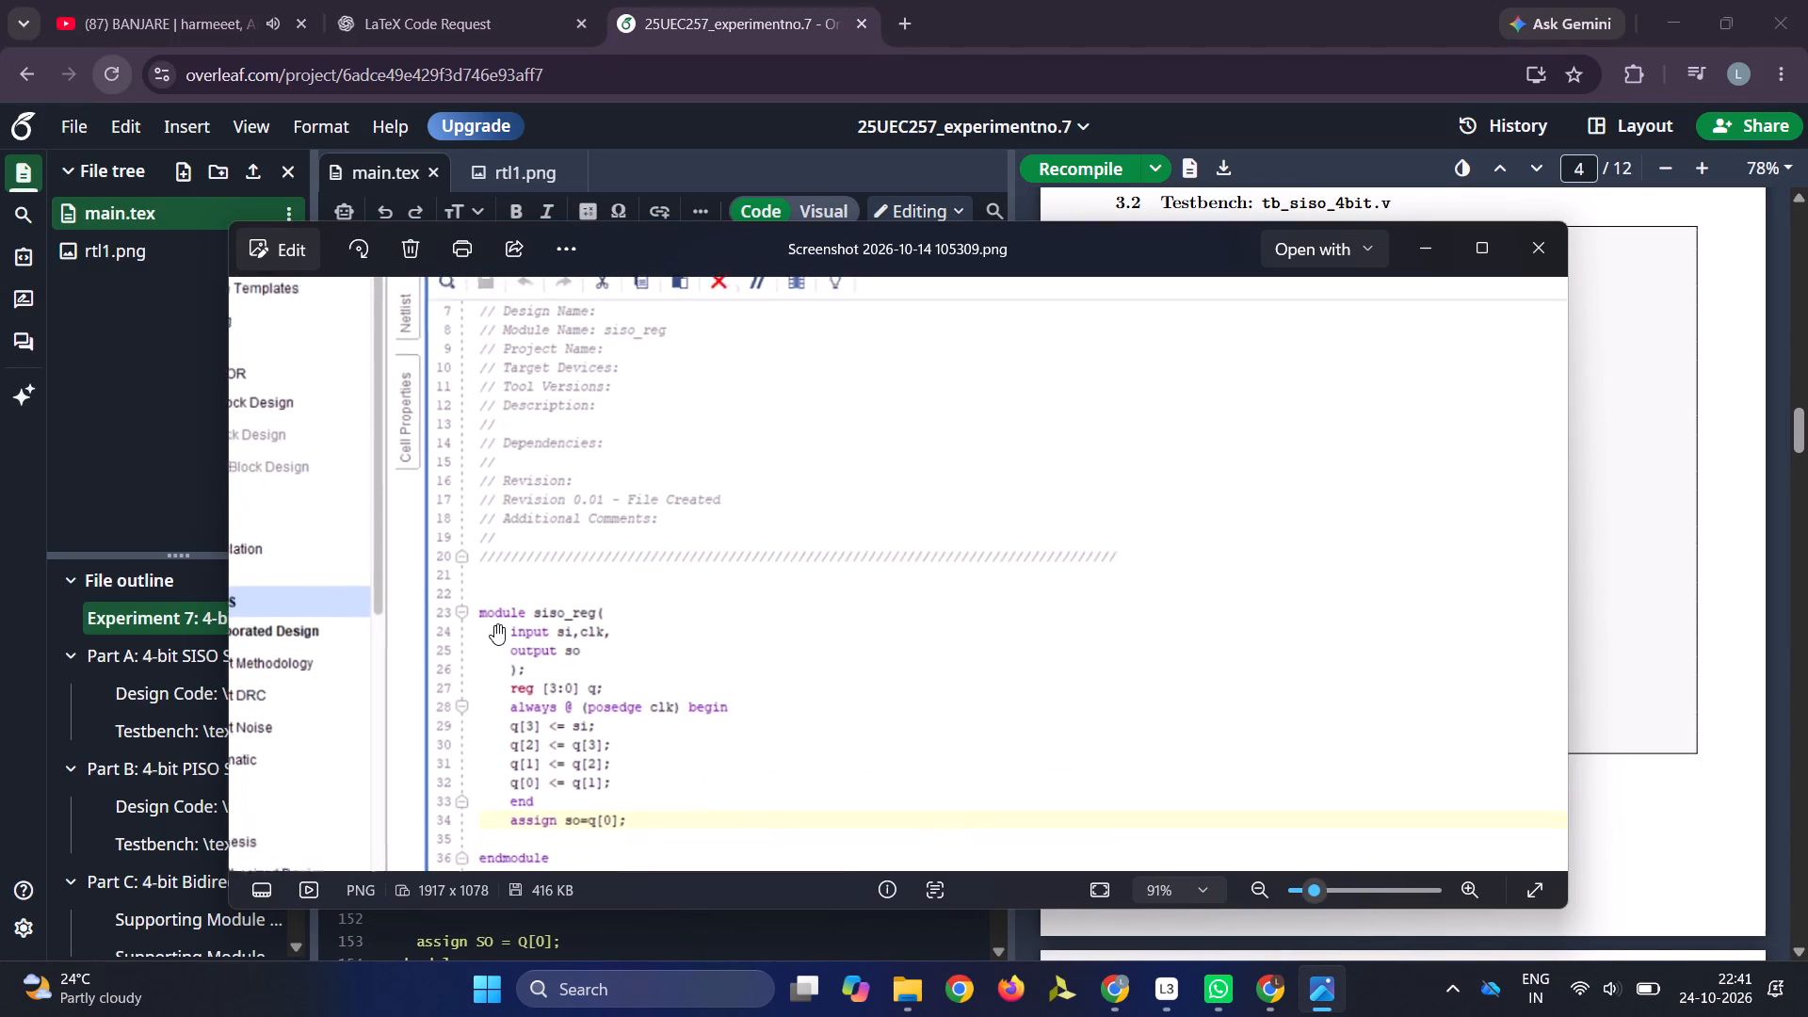
left_click_drag(496, 621, 491, 465)
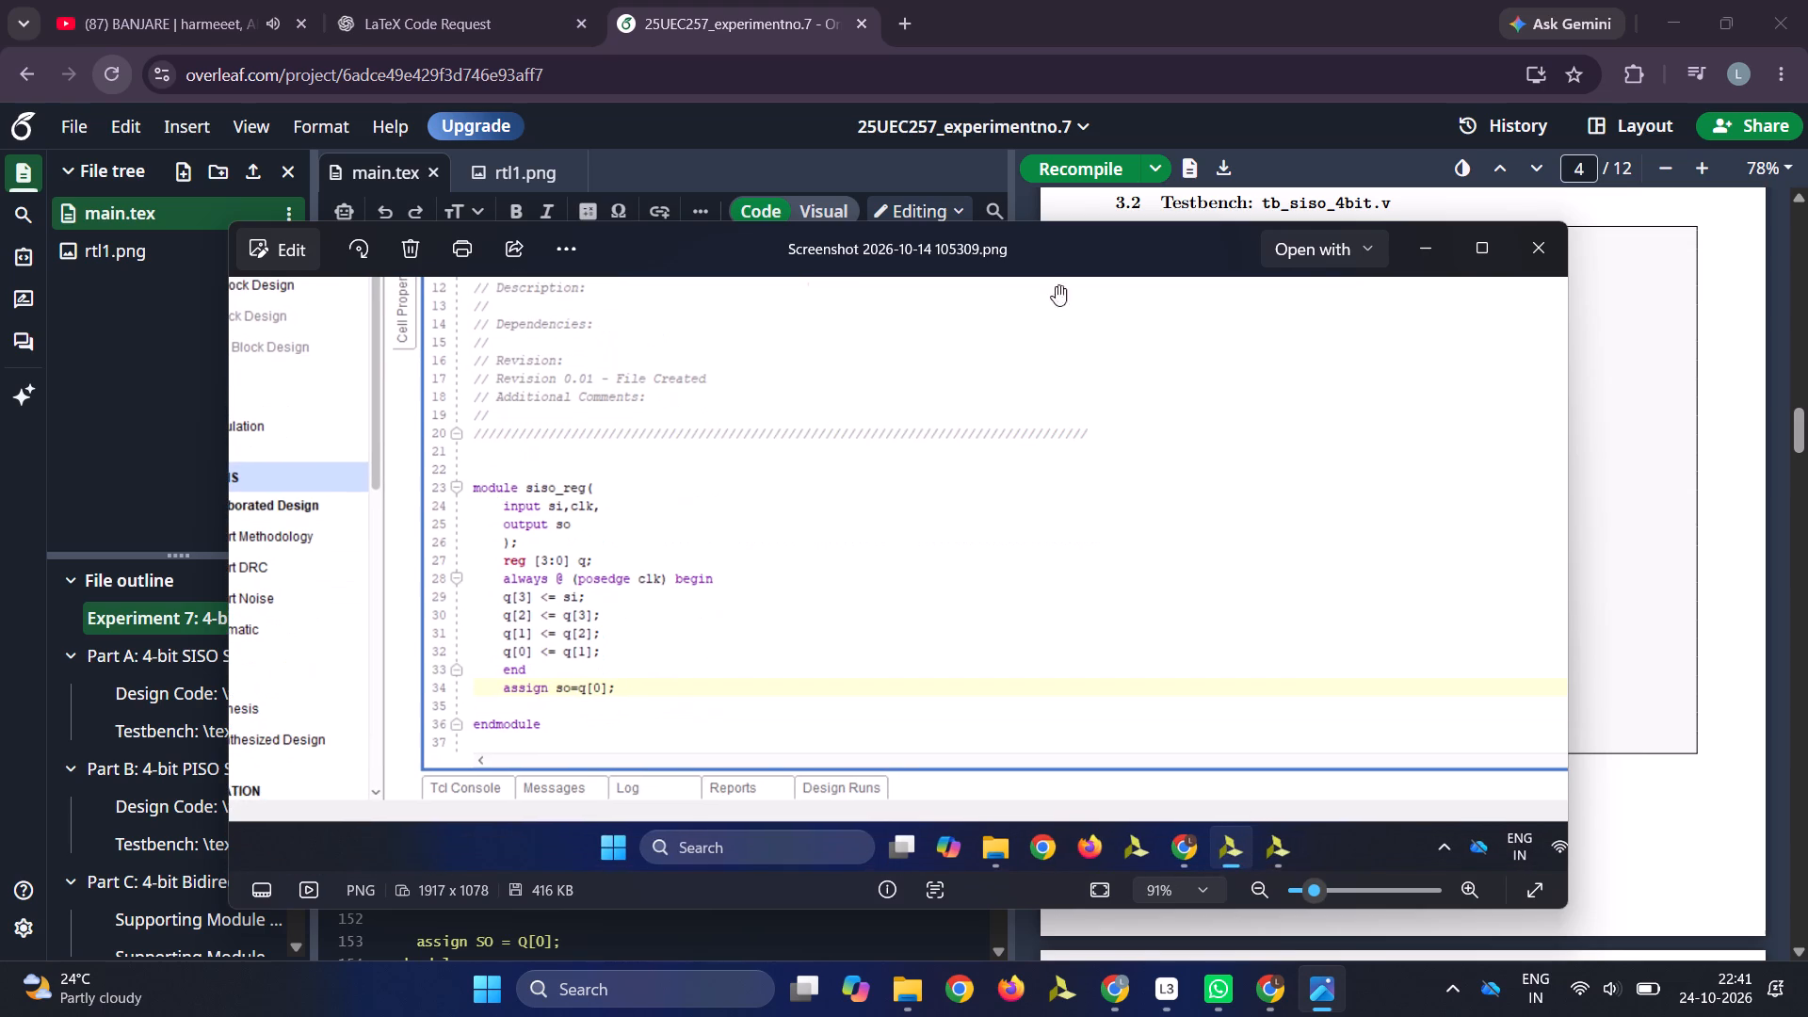
left_click(1426, 257)
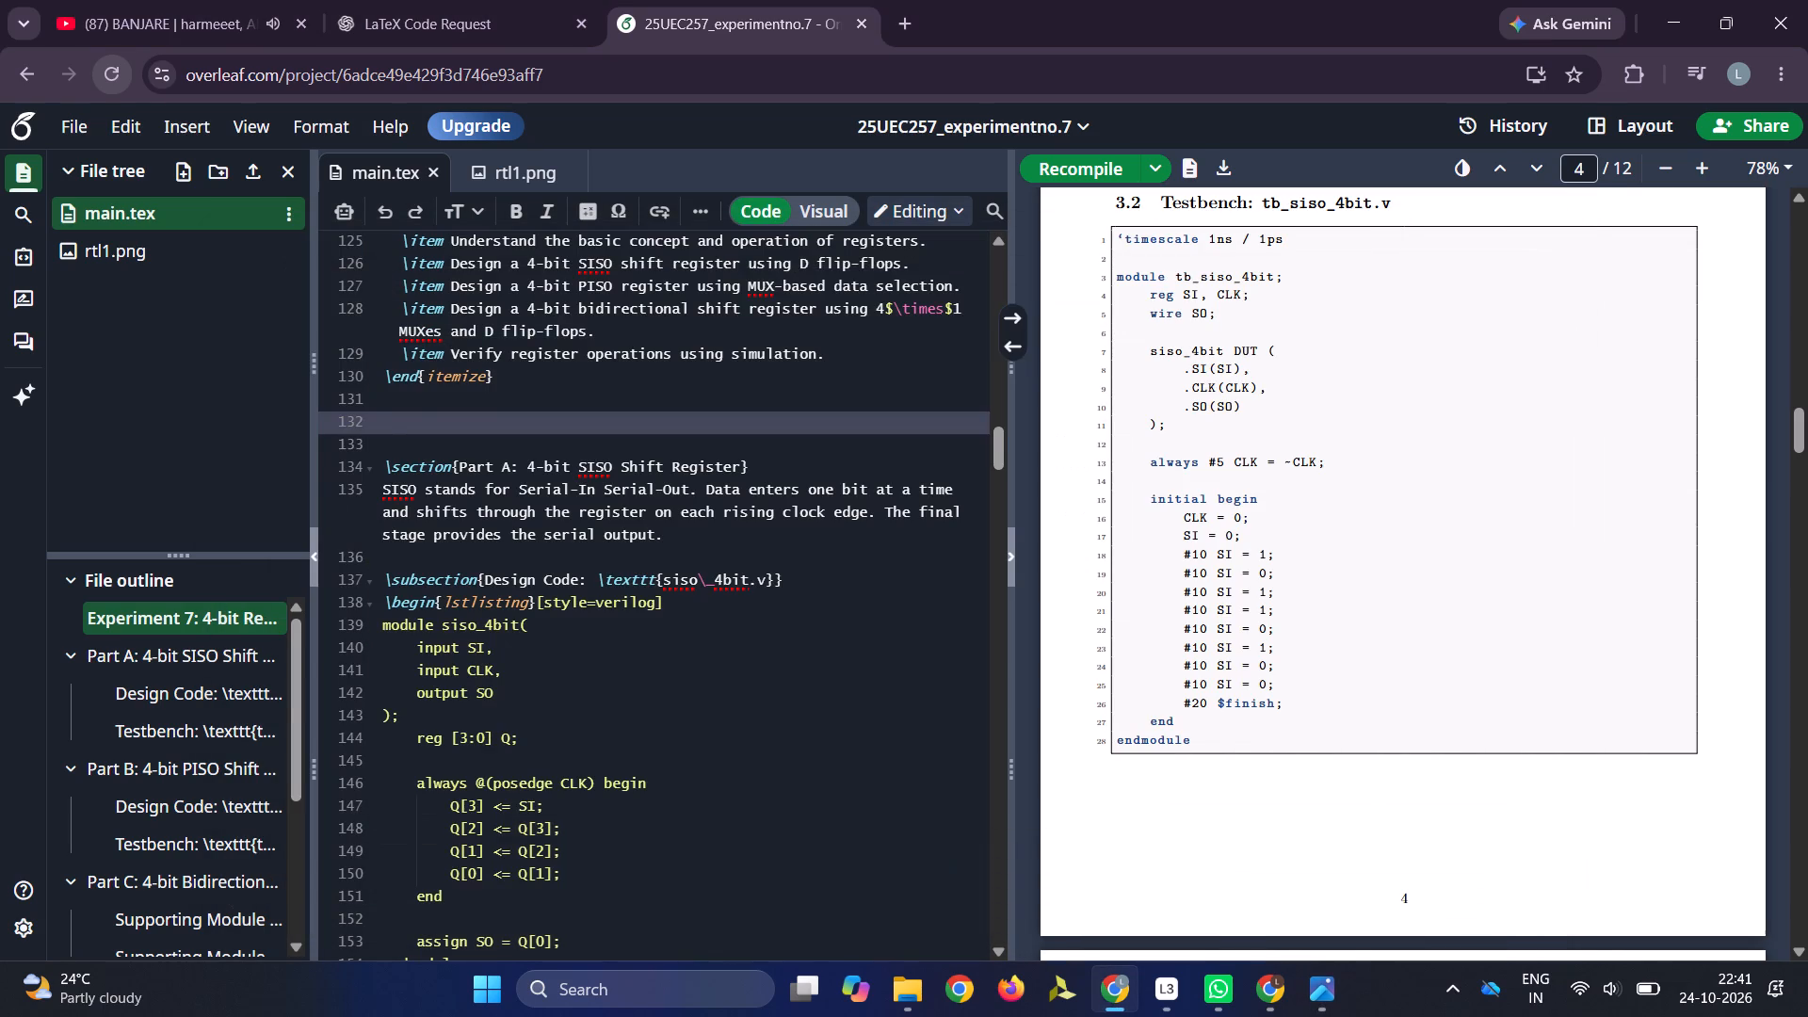
scroll(581, 726, "up", 3)
scroll(581, 726, "down", 5)
scroll(581, 726, "up", 1)
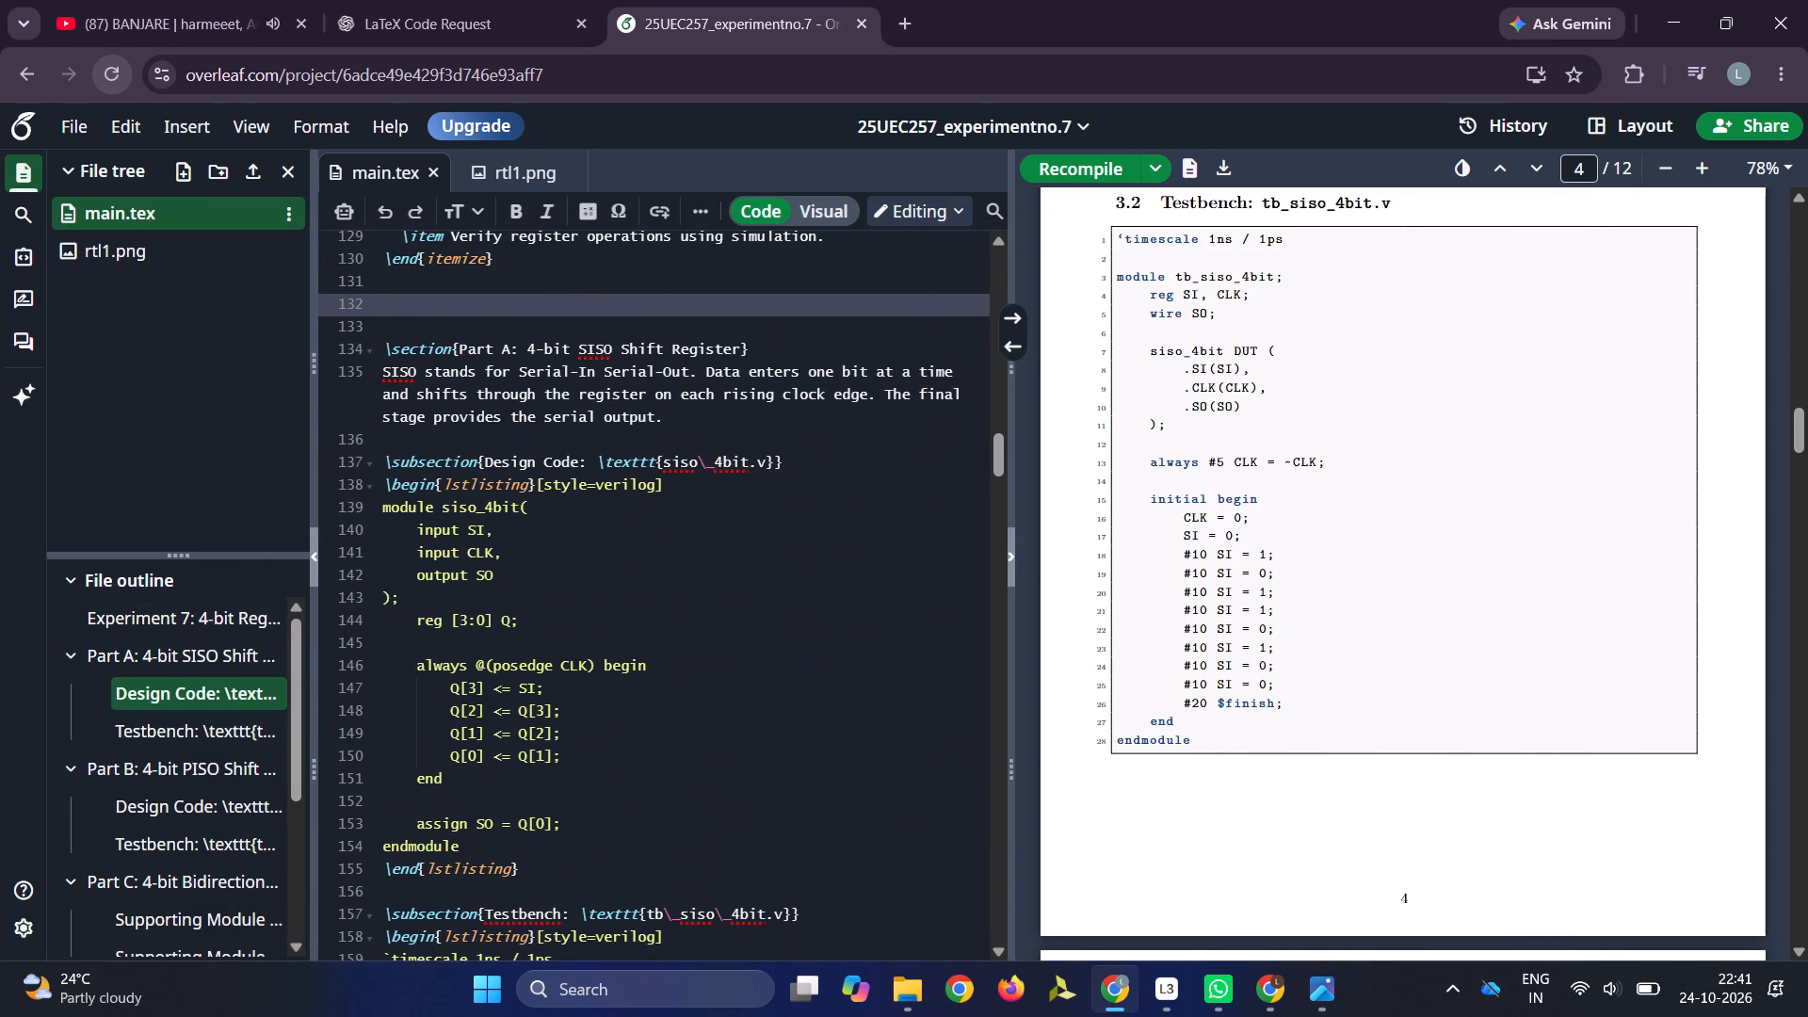
scroll(1373, 734, "up", 6)
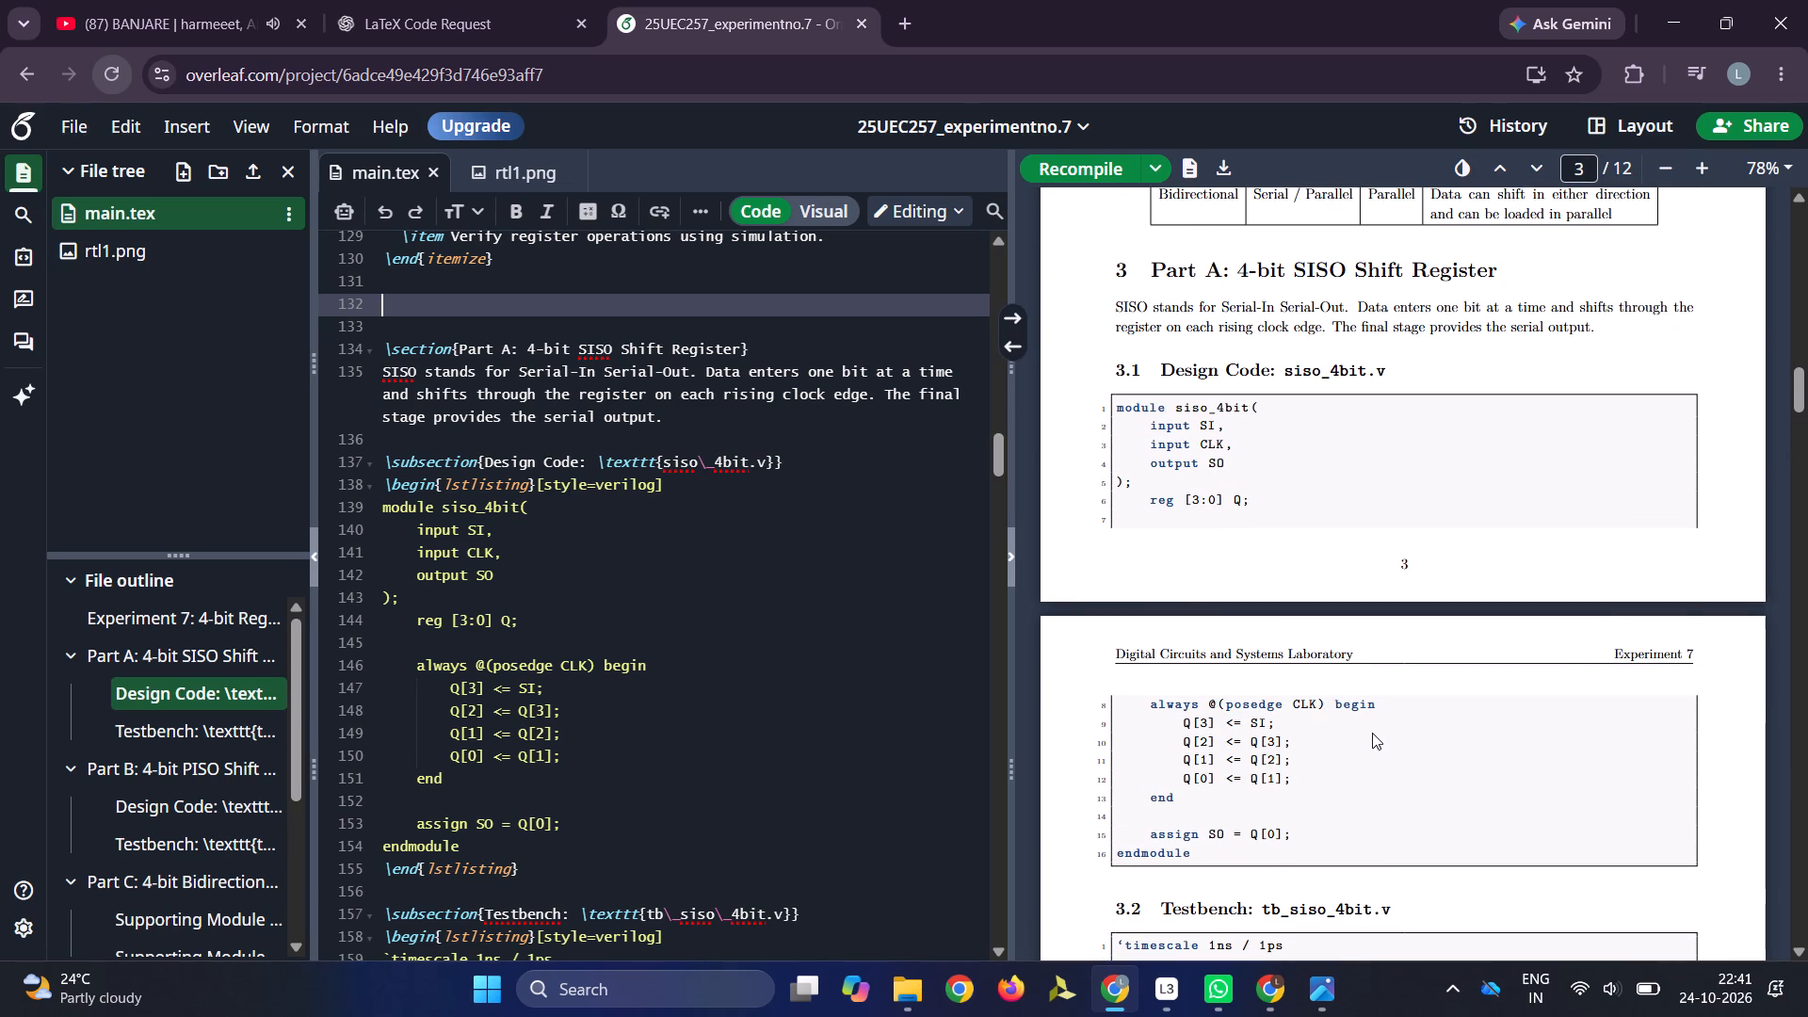
left_click(1327, 979)
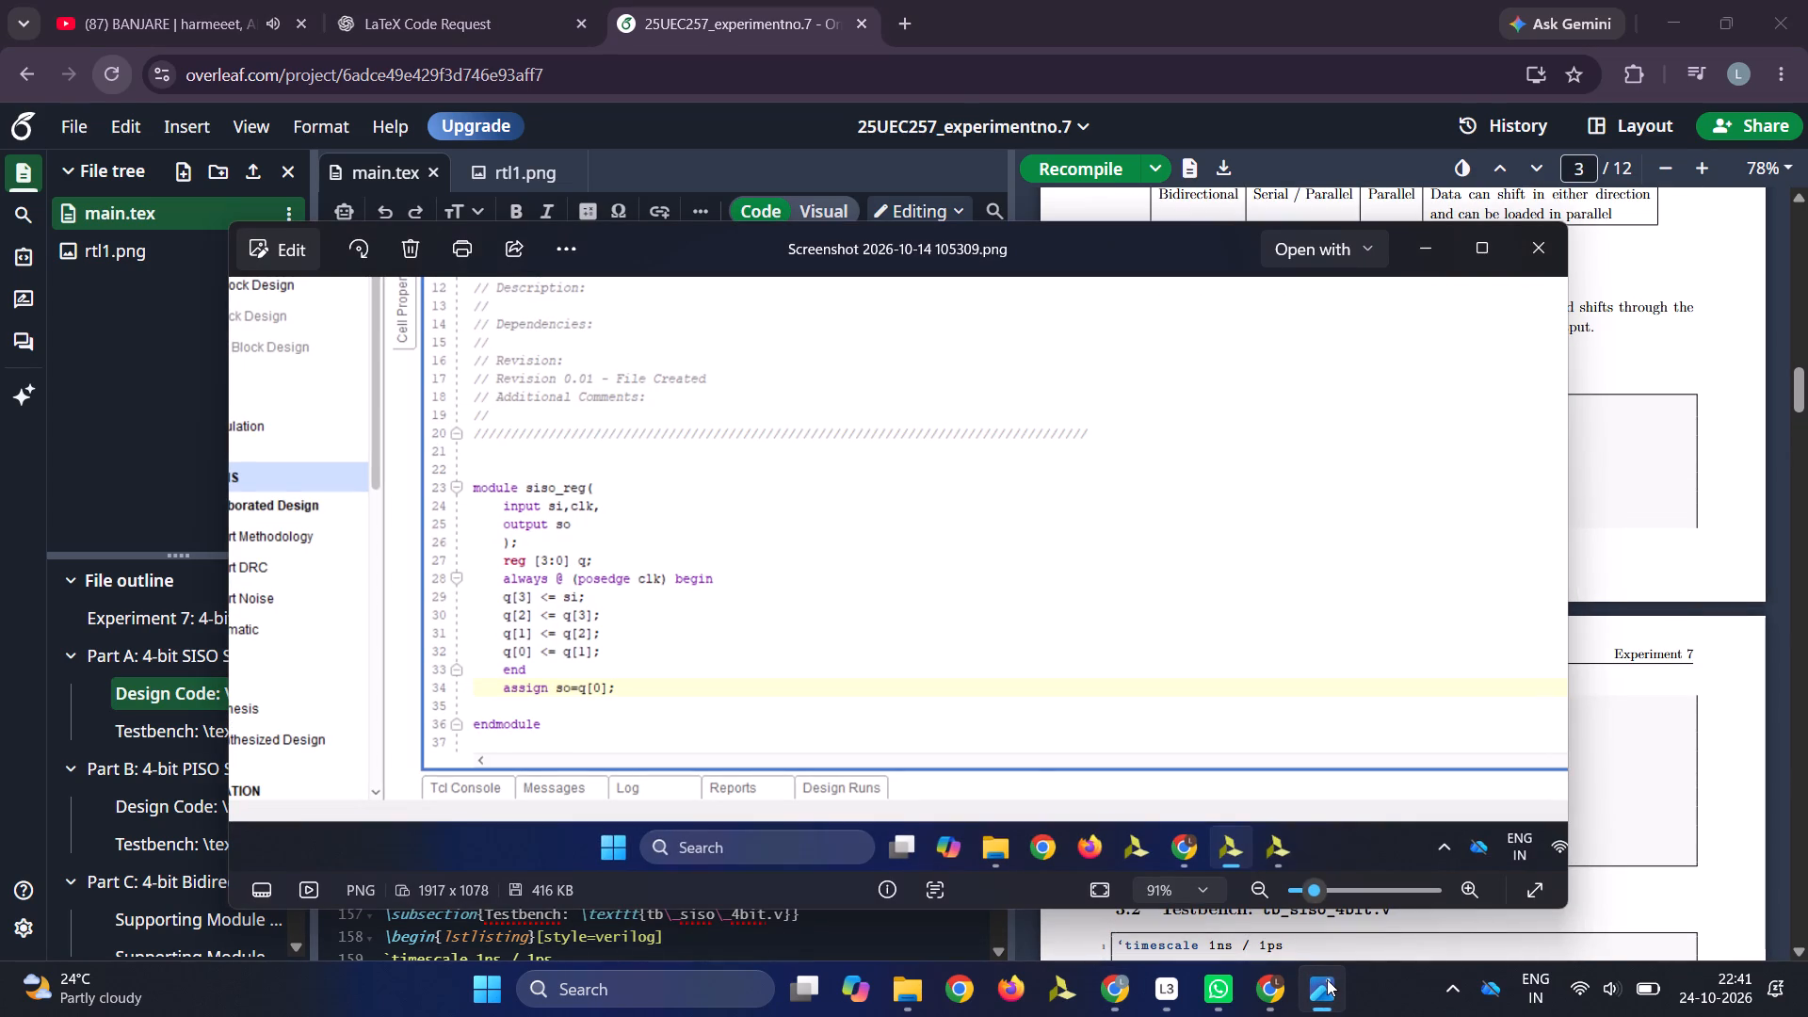
left_click(747, 169)
Find the tb_siso testbench screenshot in Photos and compare it with the Part A SISO testbench listing in main.tex.
scroll(673, 655, "down", 2)
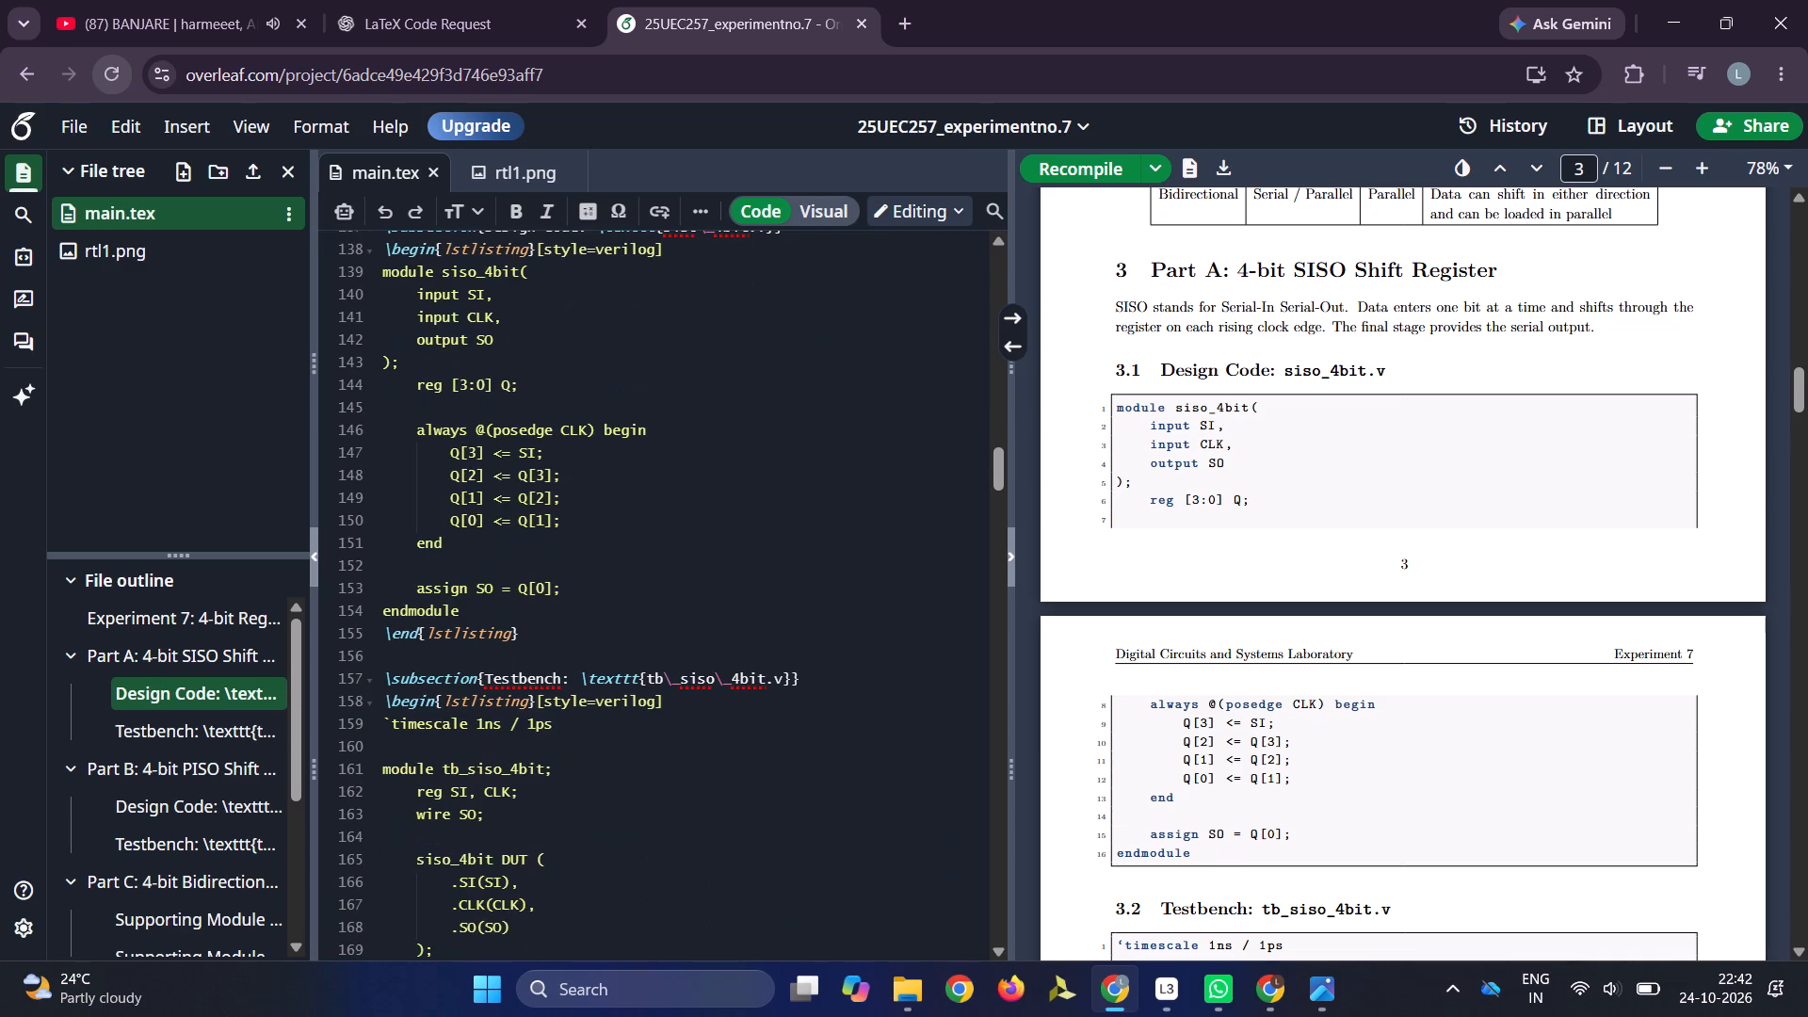
scroll(673, 655, "down", 2)
scroll(1409, 698, "down", 4)
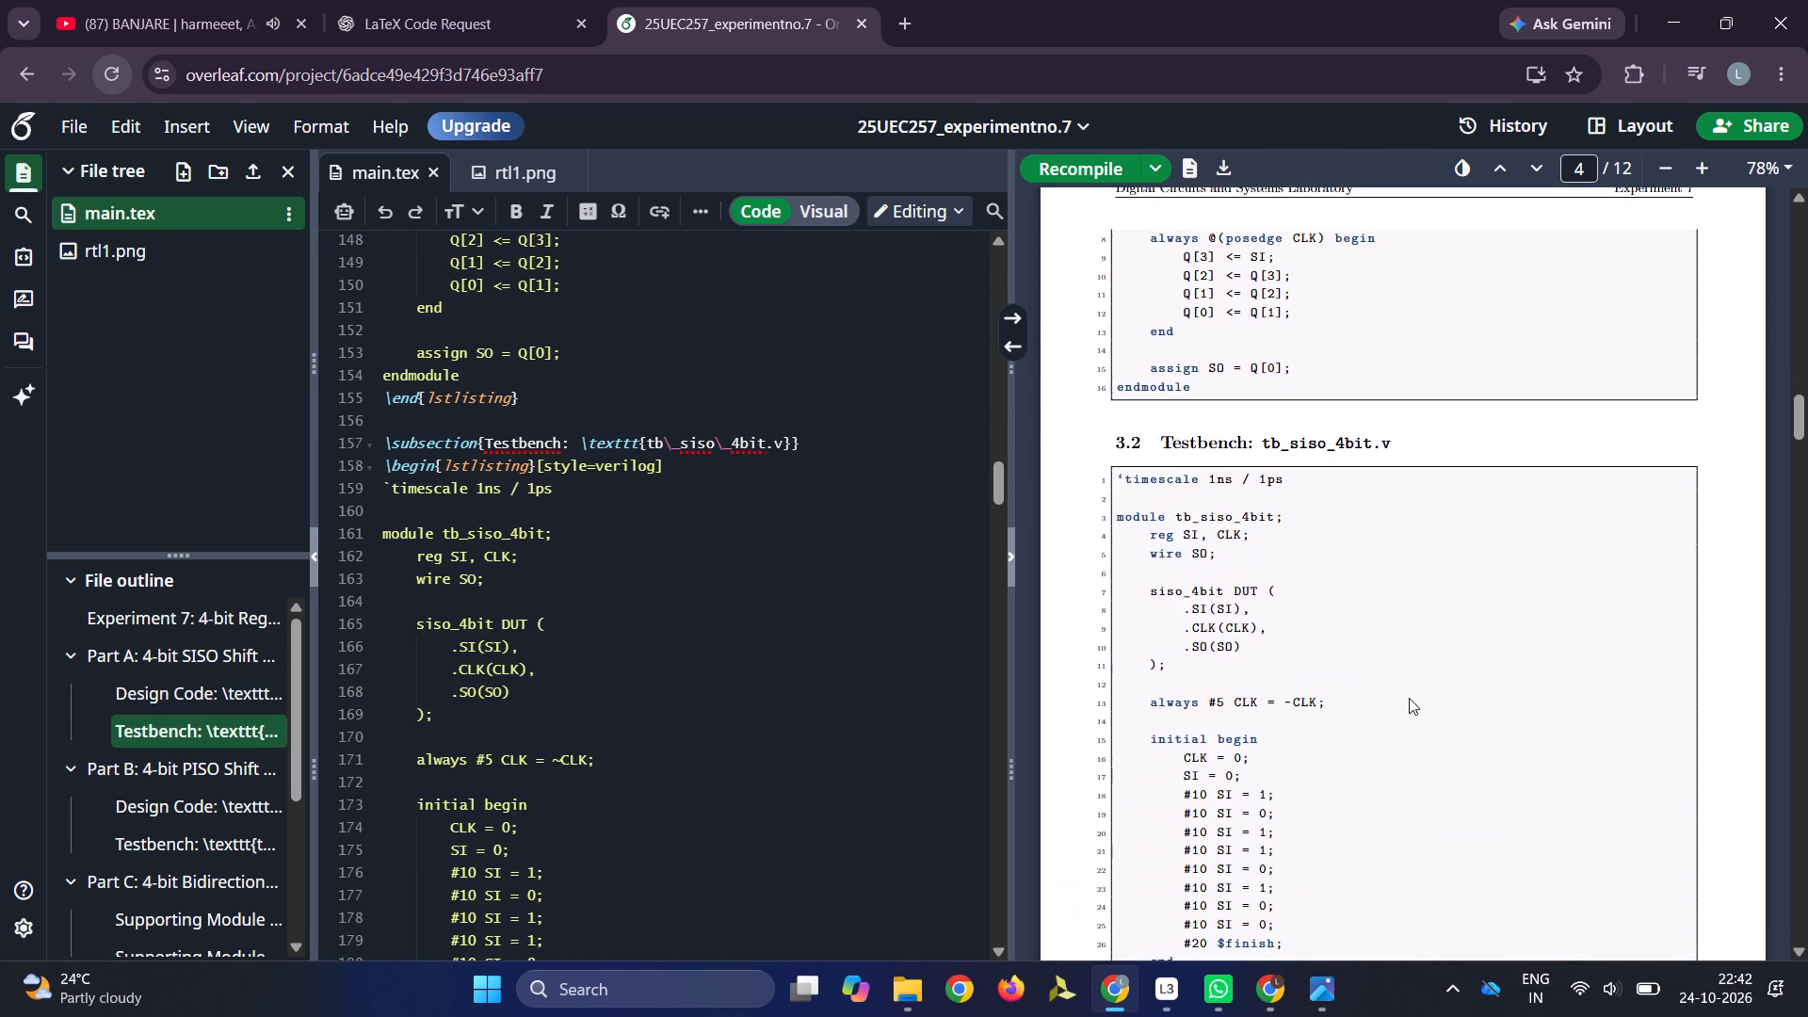
left_click(1339, 985)
scroll(1148, 606, "down", 5)
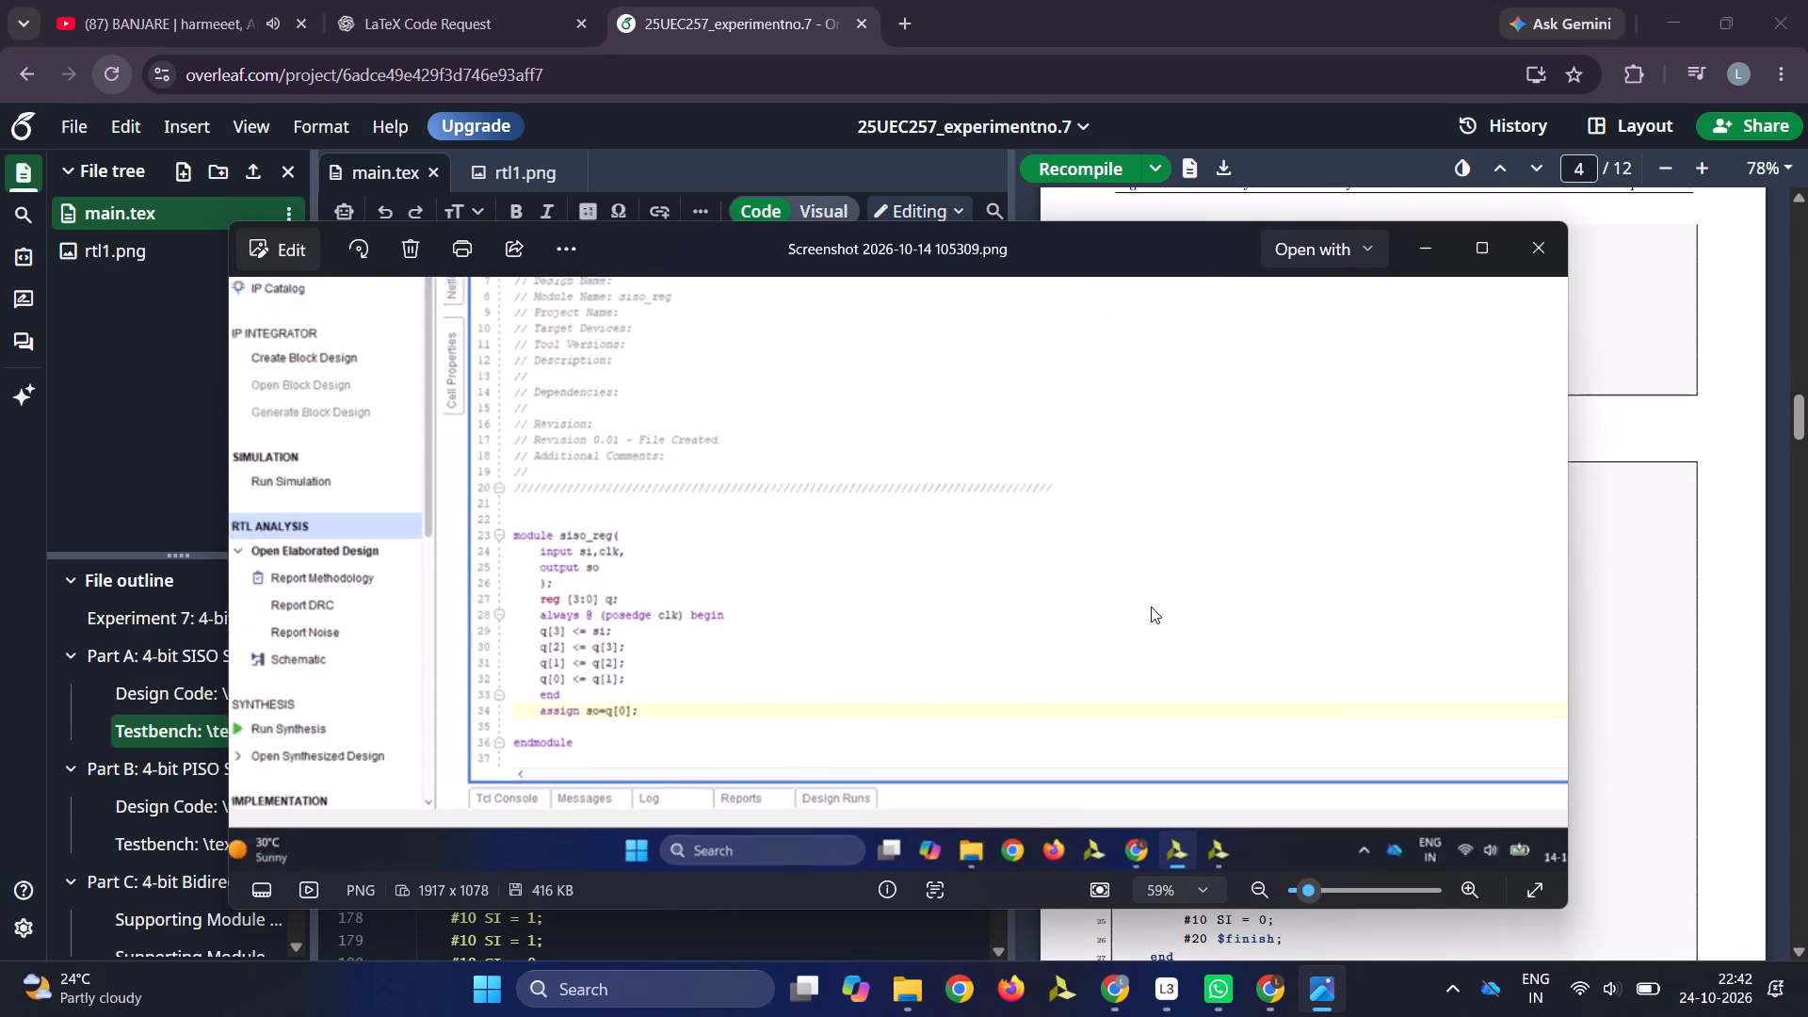
left_click(1542, 574)
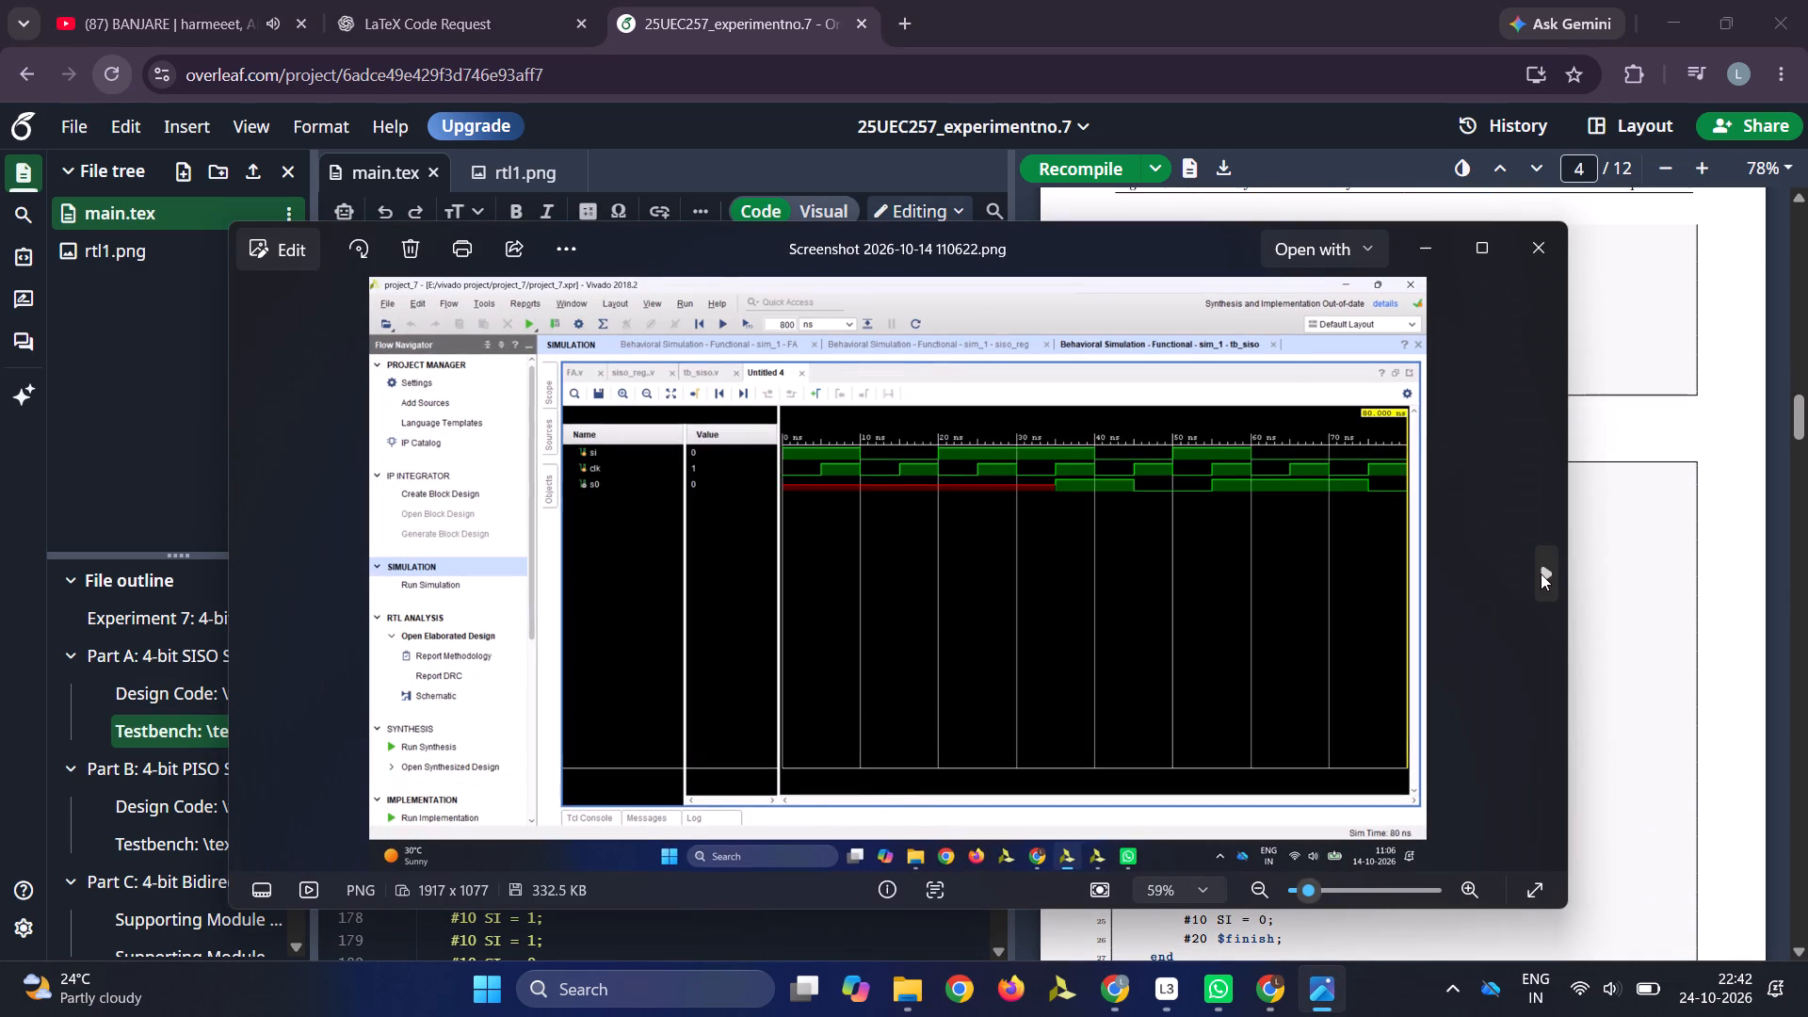
left_click(1541, 573)
scroll(972, 588, "up", 8)
left_click_drag(972, 588, 982, 420)
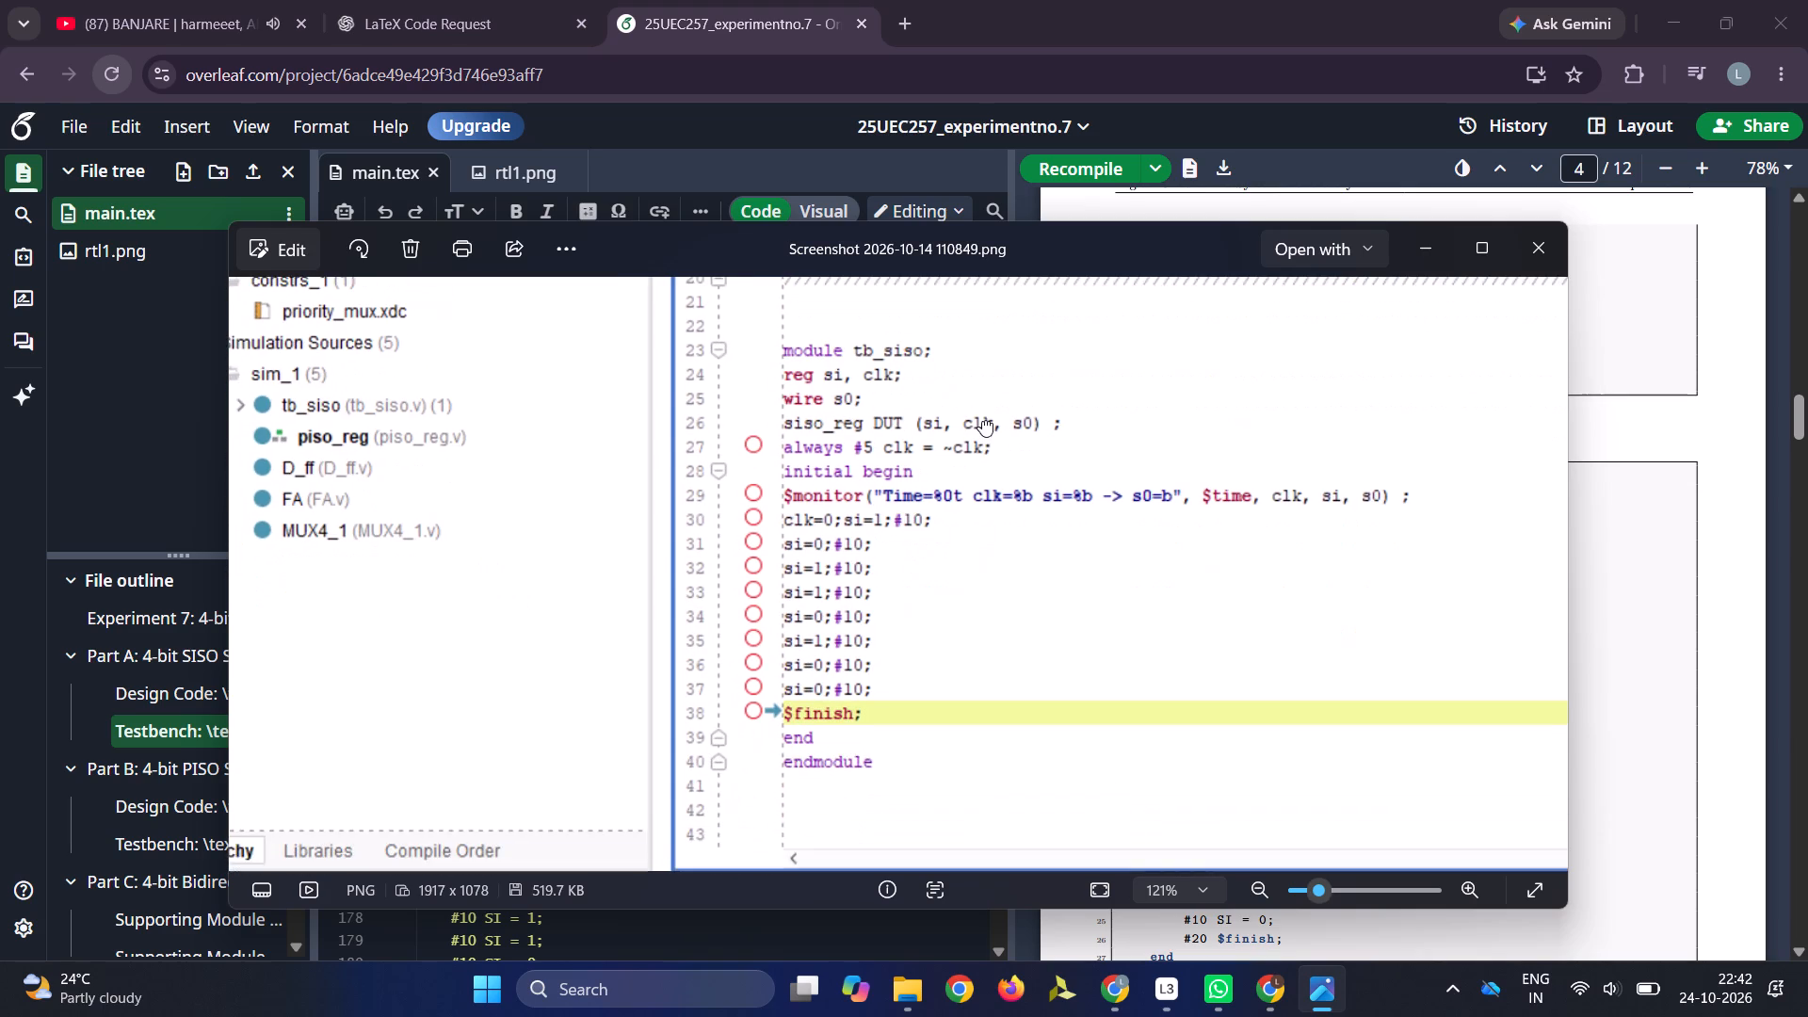
left_click_drag(982, 420, 982, 439)
left_click(773, 159)
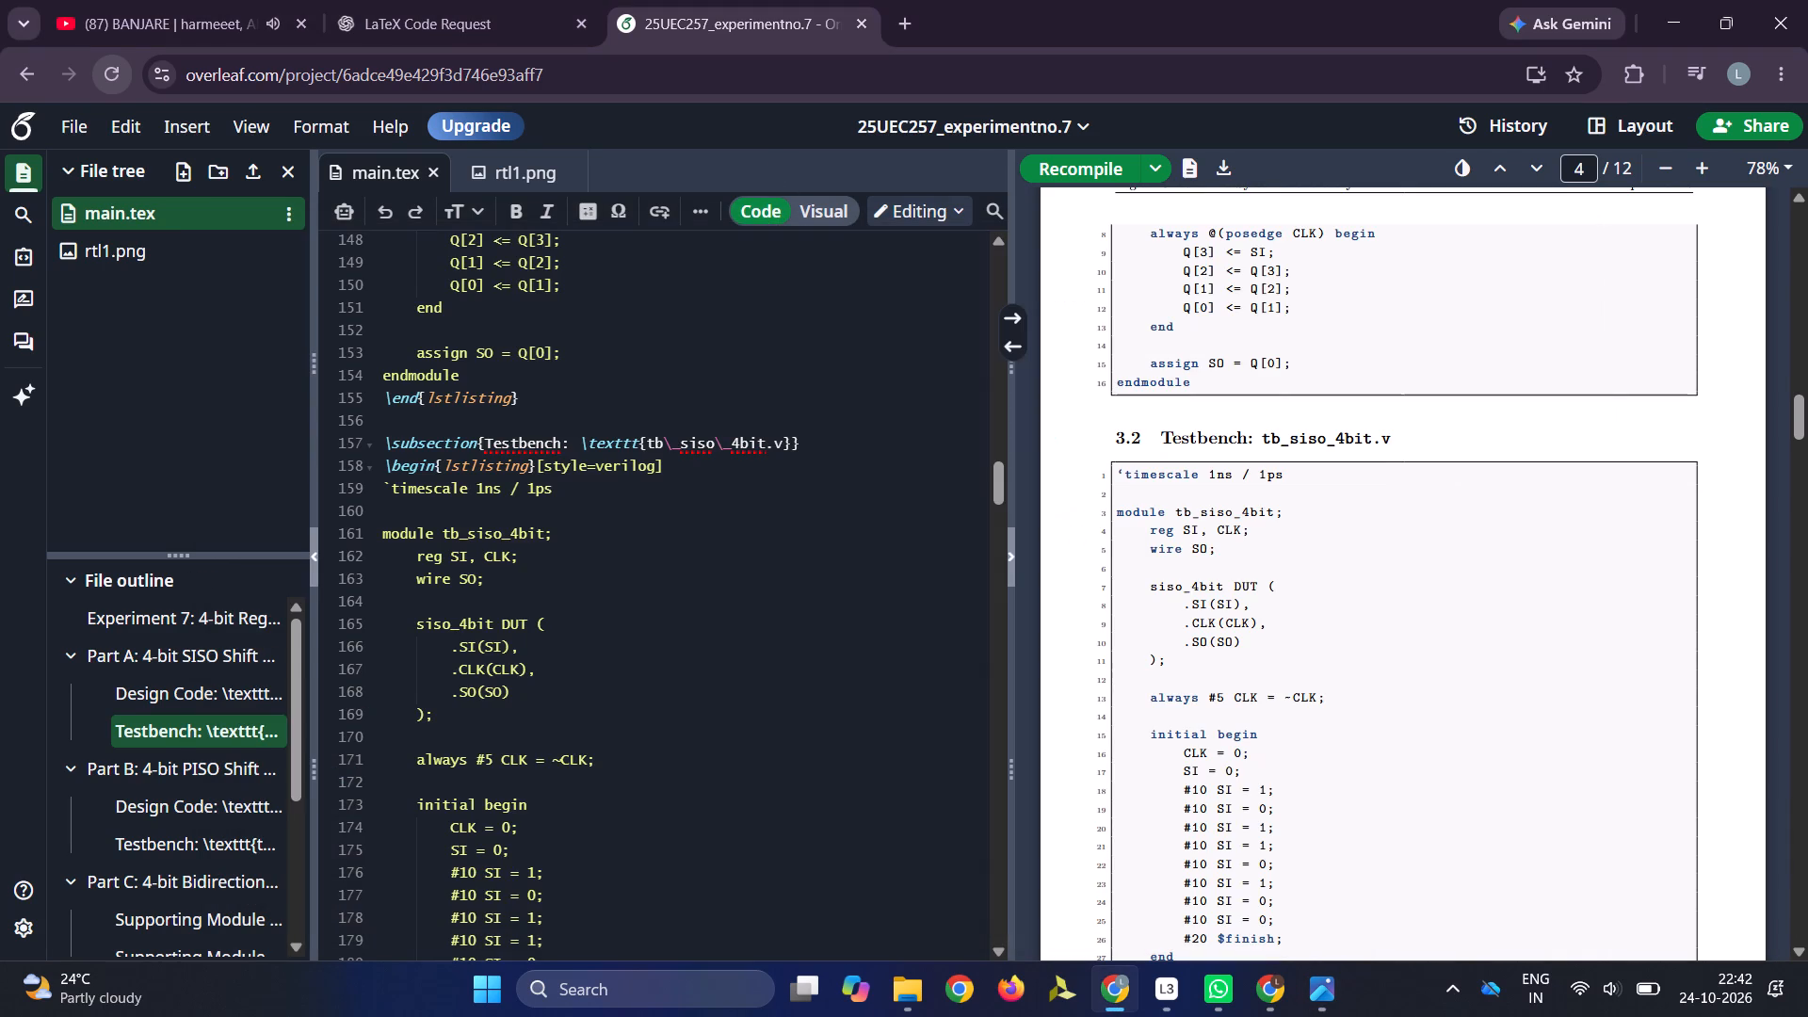
scroll(682, 561, "down", 1)
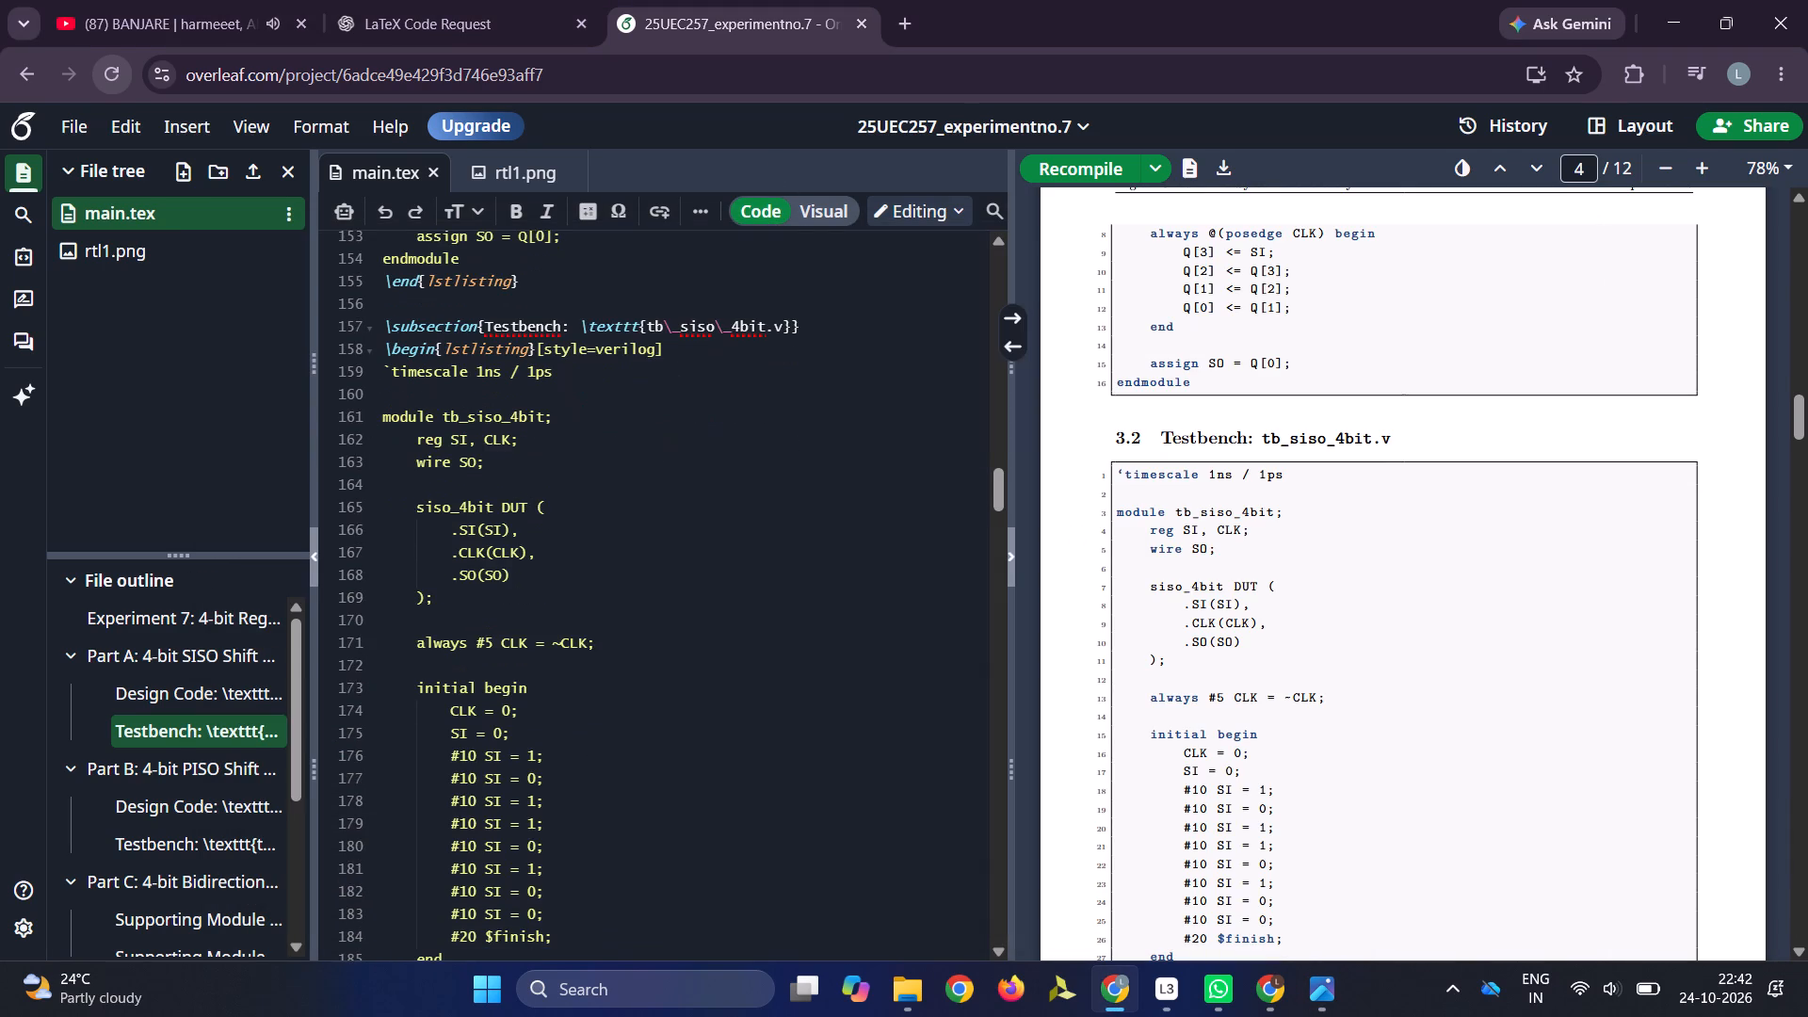
scroll(682, 561, "down", 1)
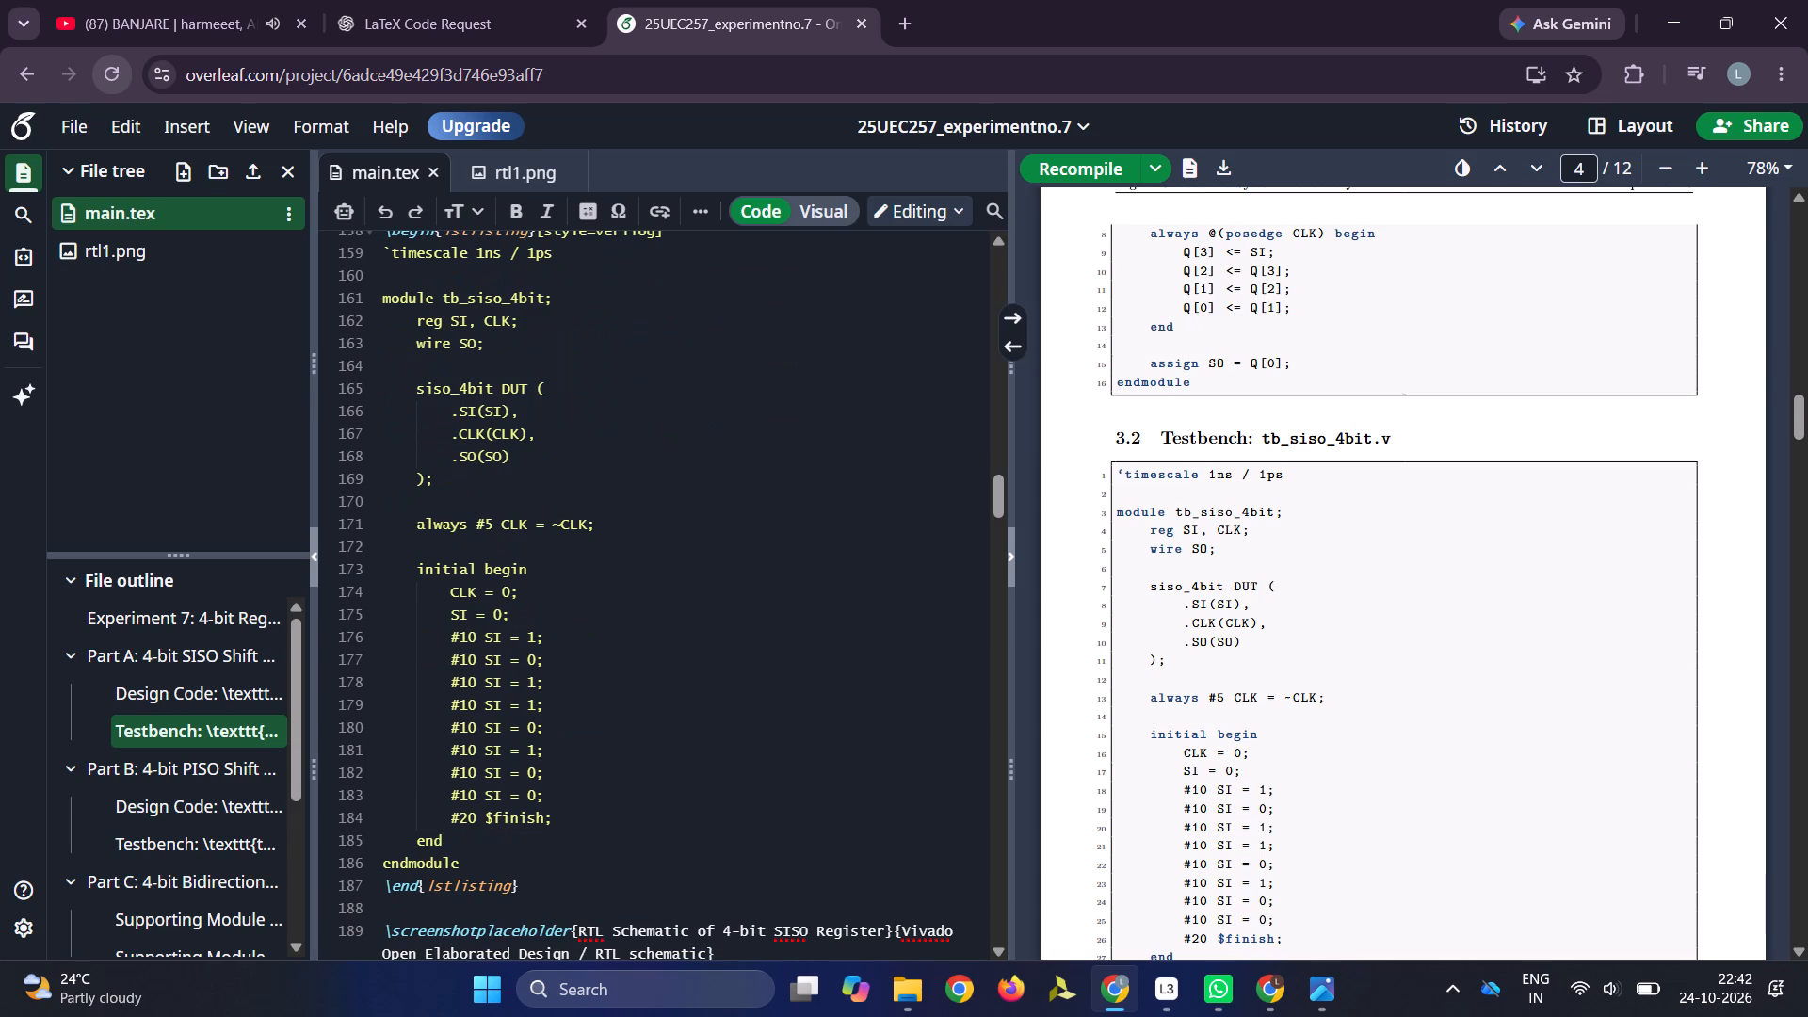
scroll(682, 561, "up", 1)
Extract and copy the text of the tb_siso module, from module to endmodule, out of Screenshot 2026-10-14 110849.png.
left_click(1337, 977)
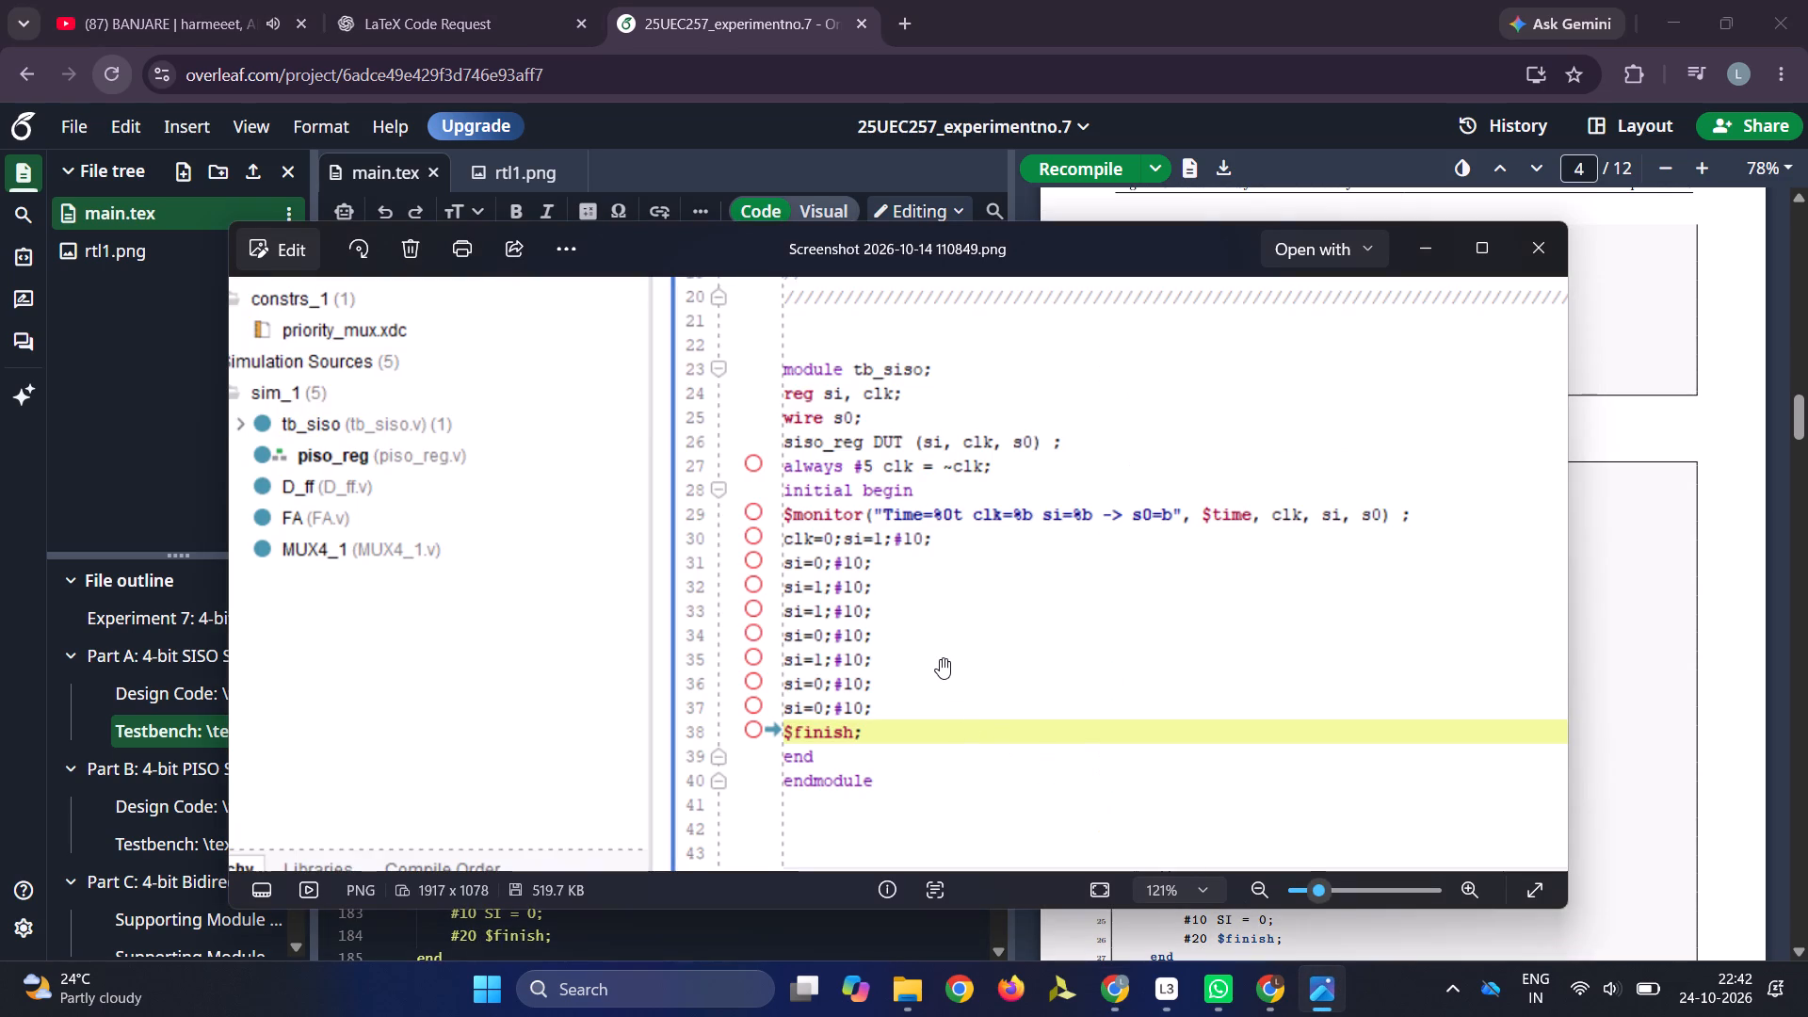
key("Print")
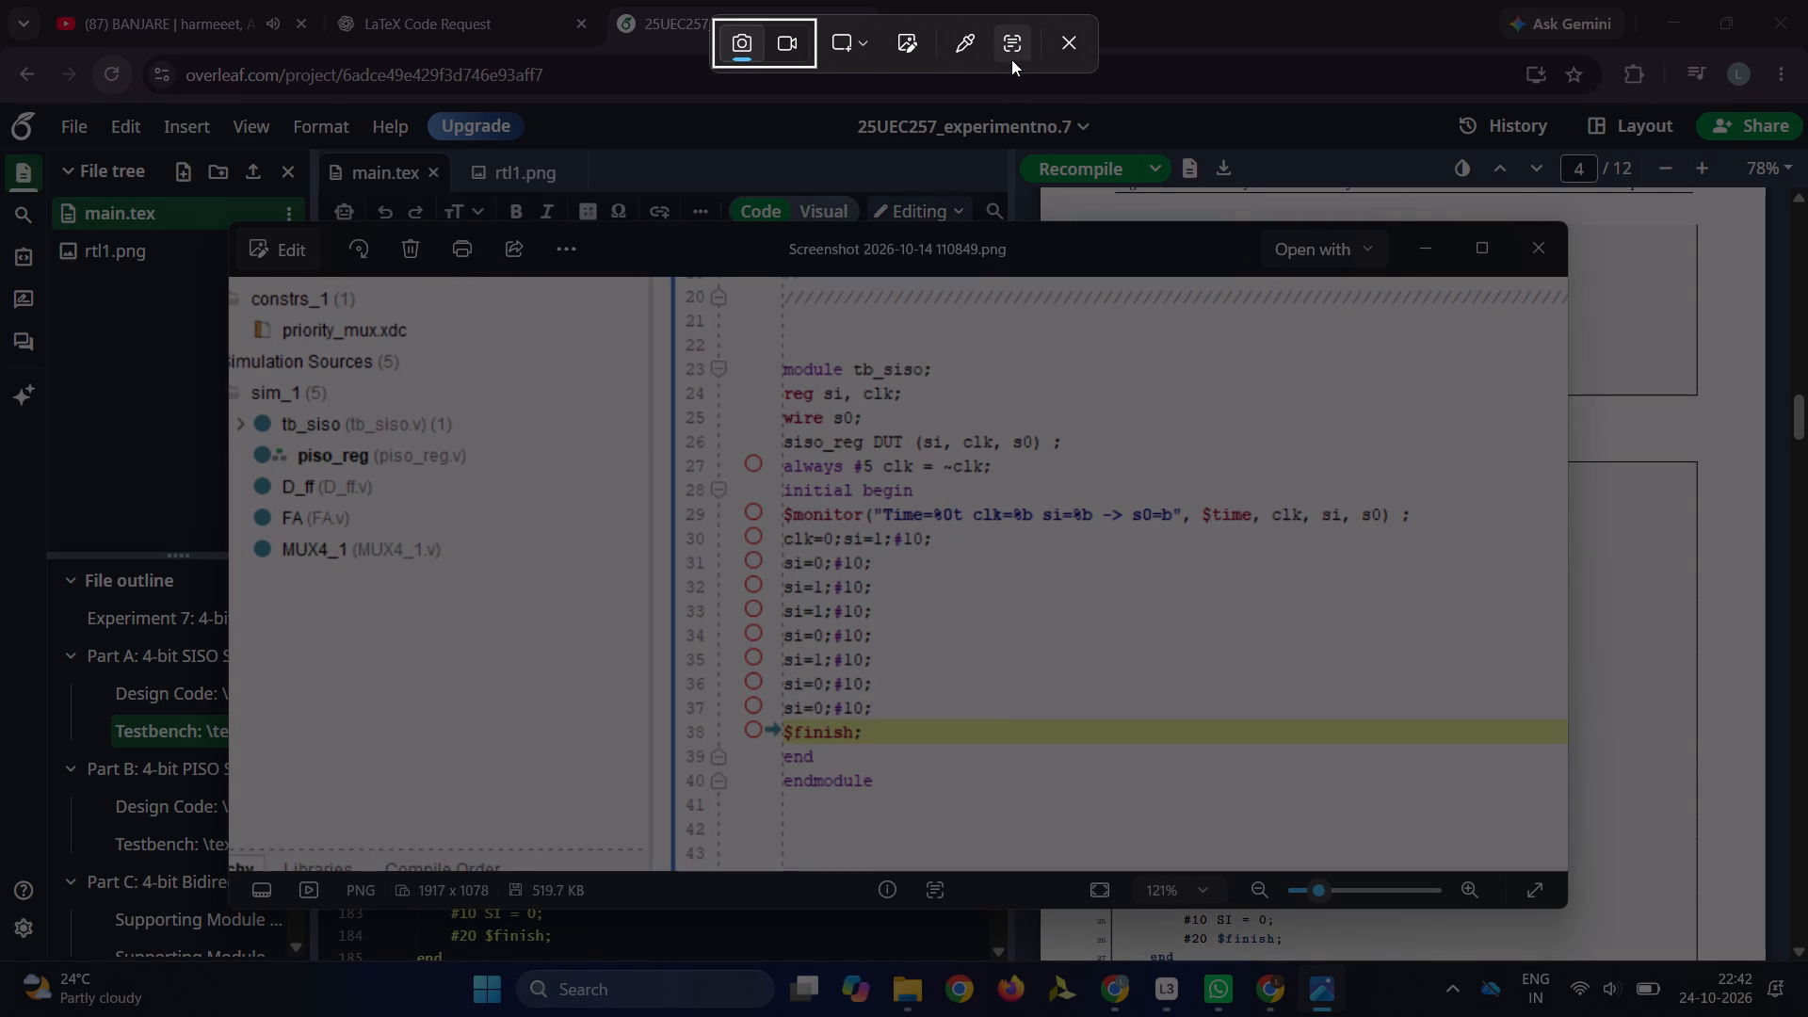
left_click(1007, 43)
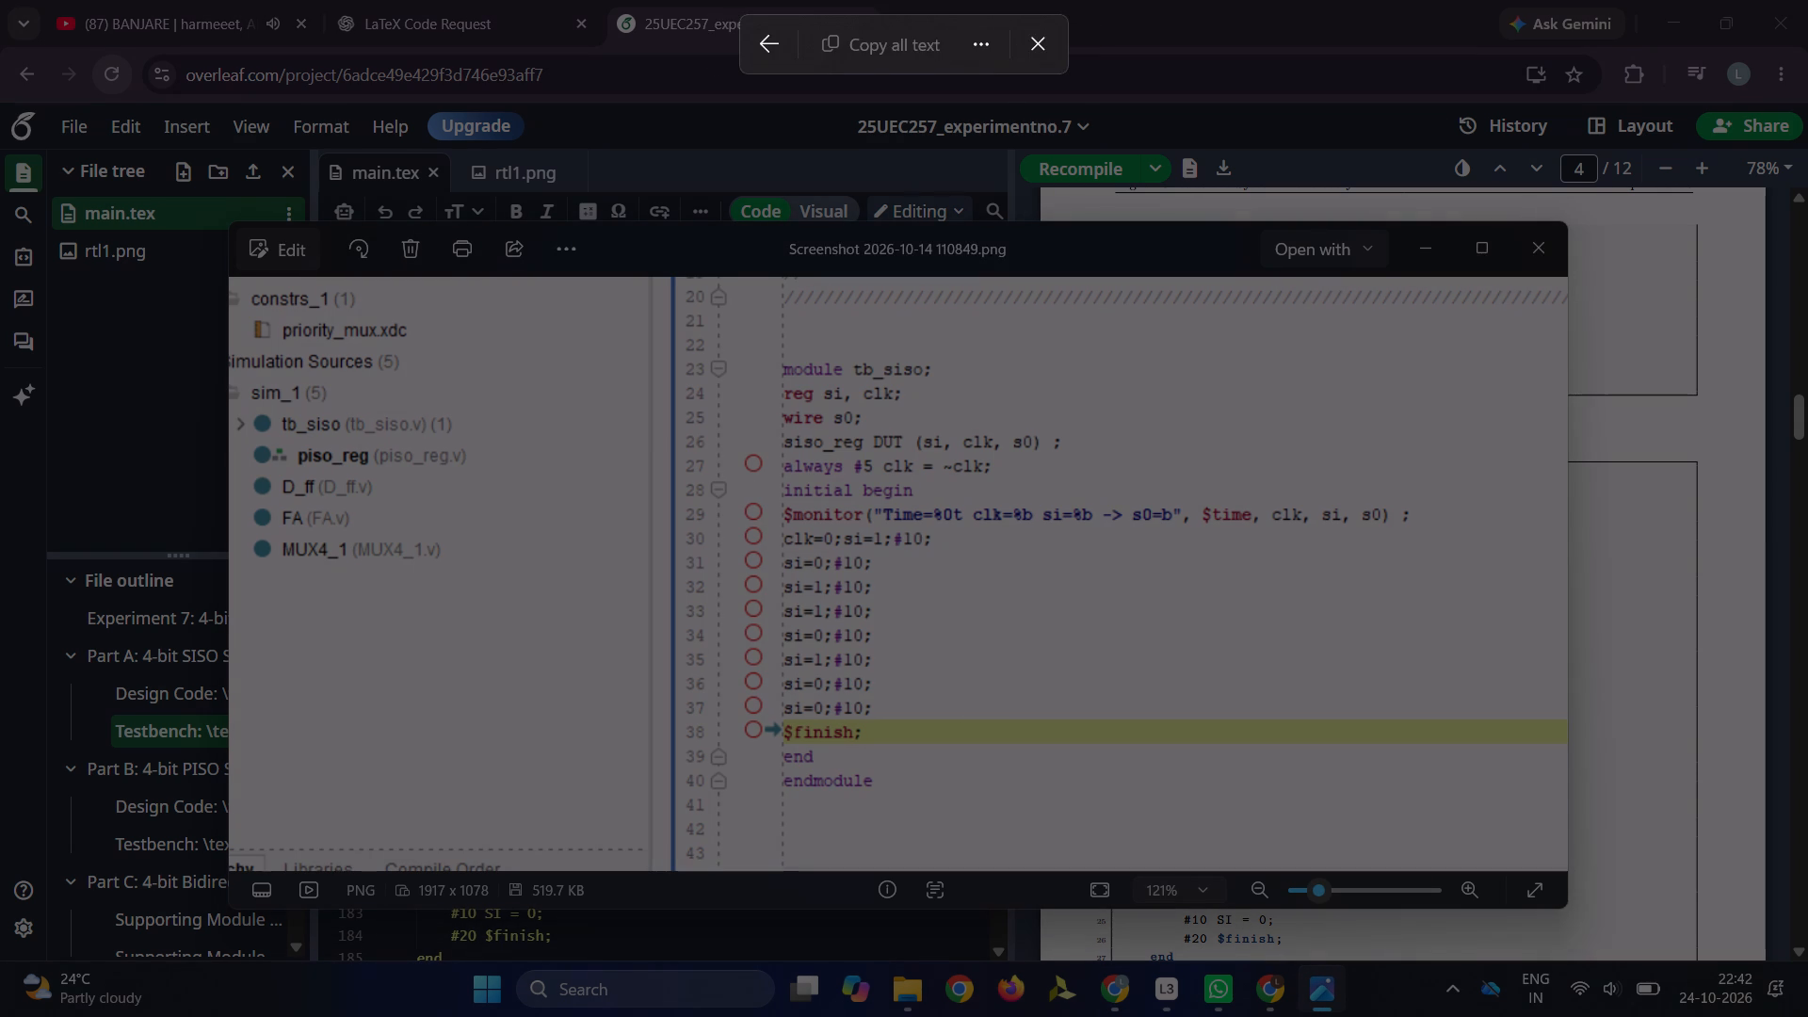
left_click_drag(767, 345, 1423, 797)
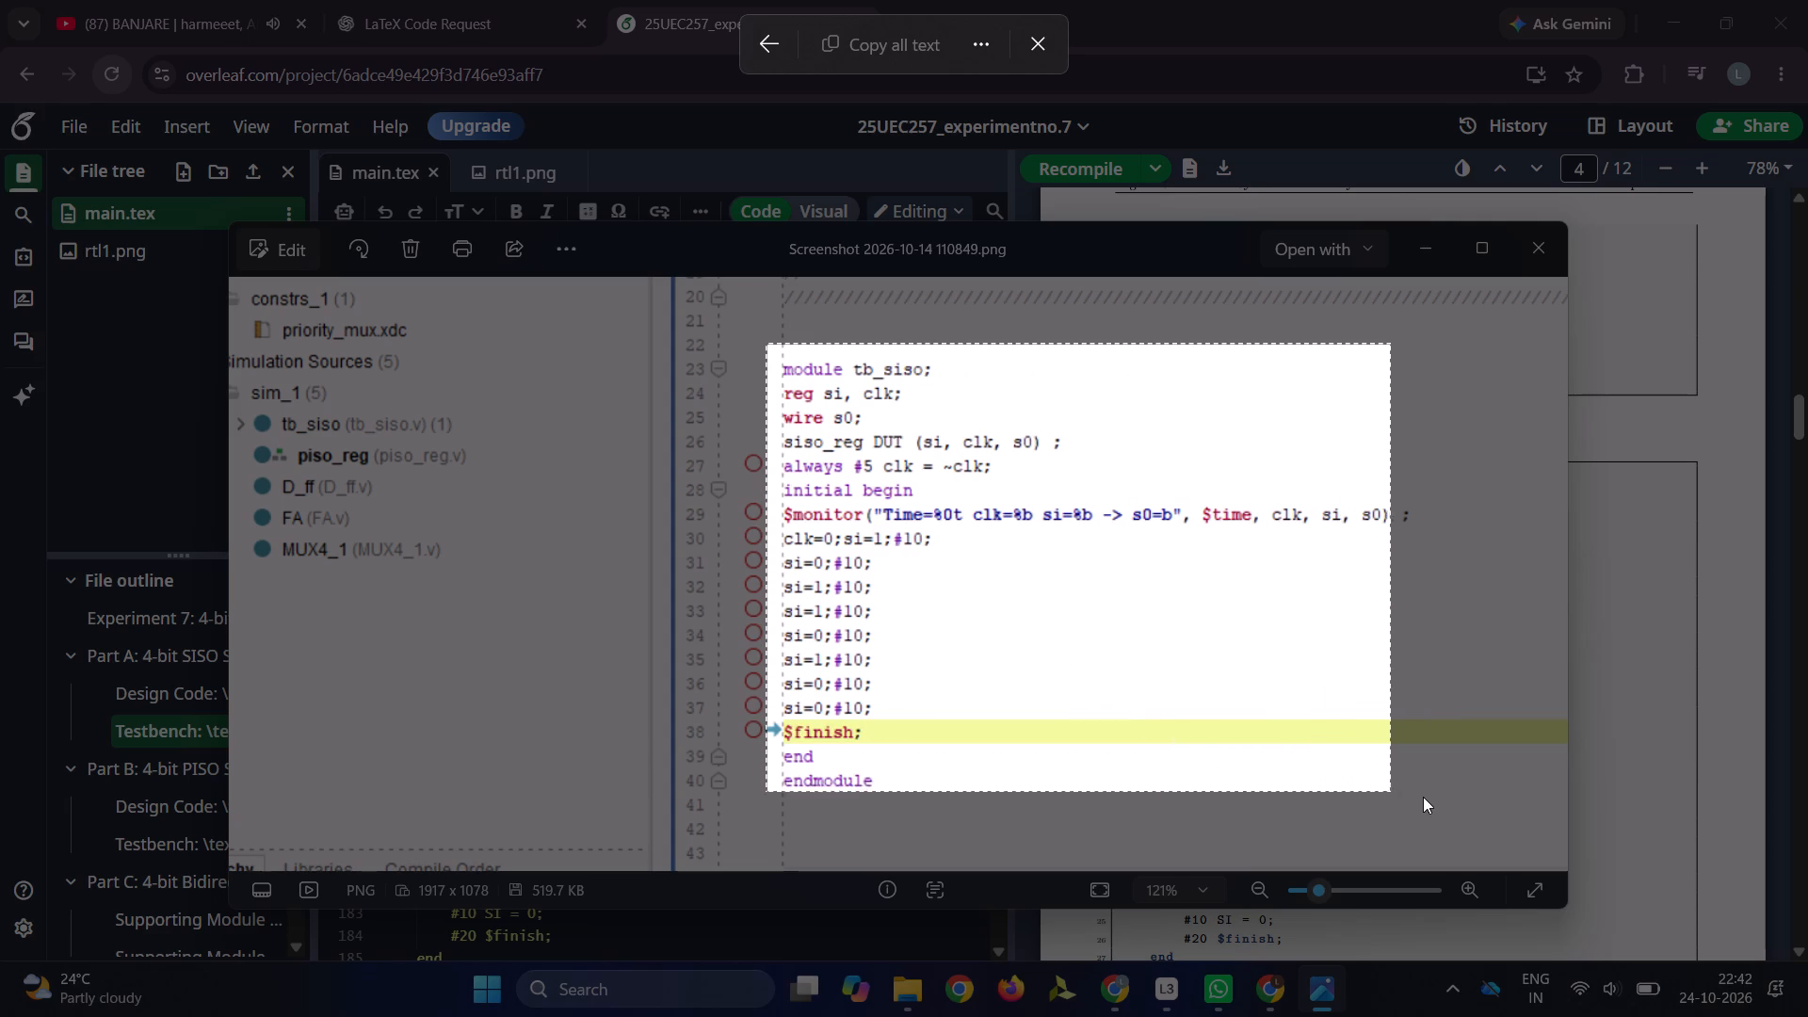
left_click_drag(1423, 797, 1438, 799)
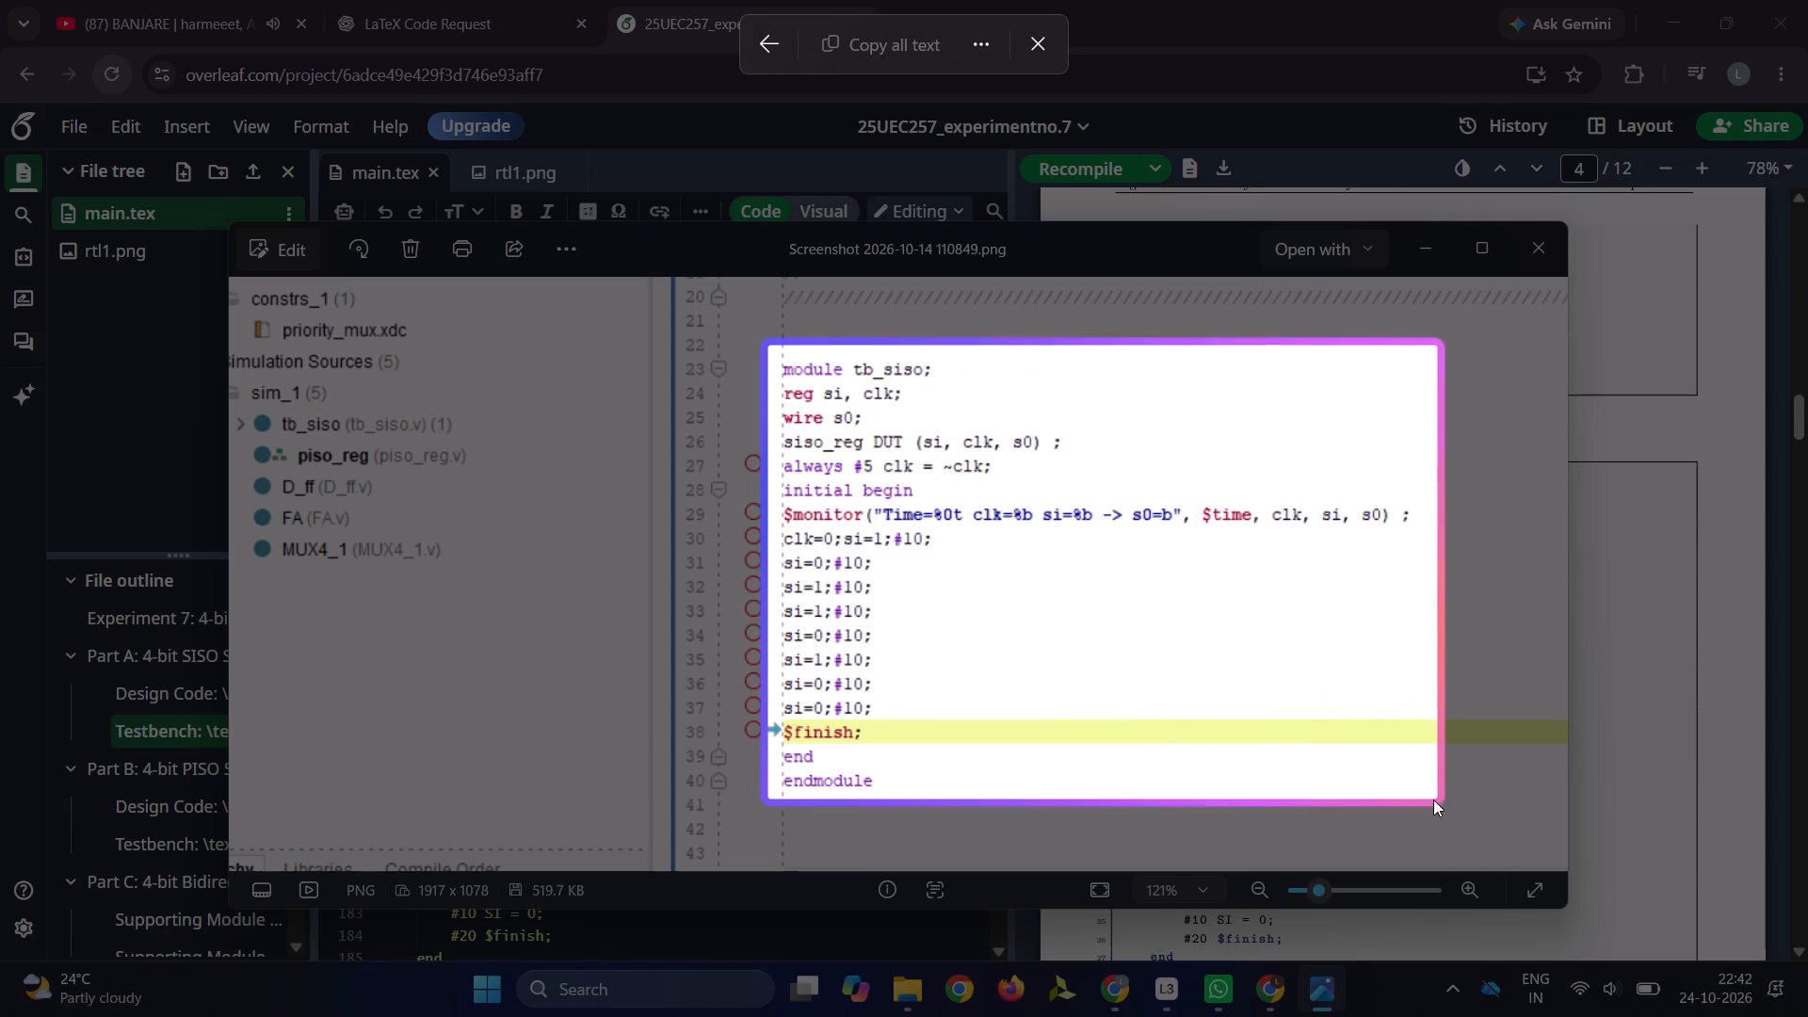
left_click(898, 40)
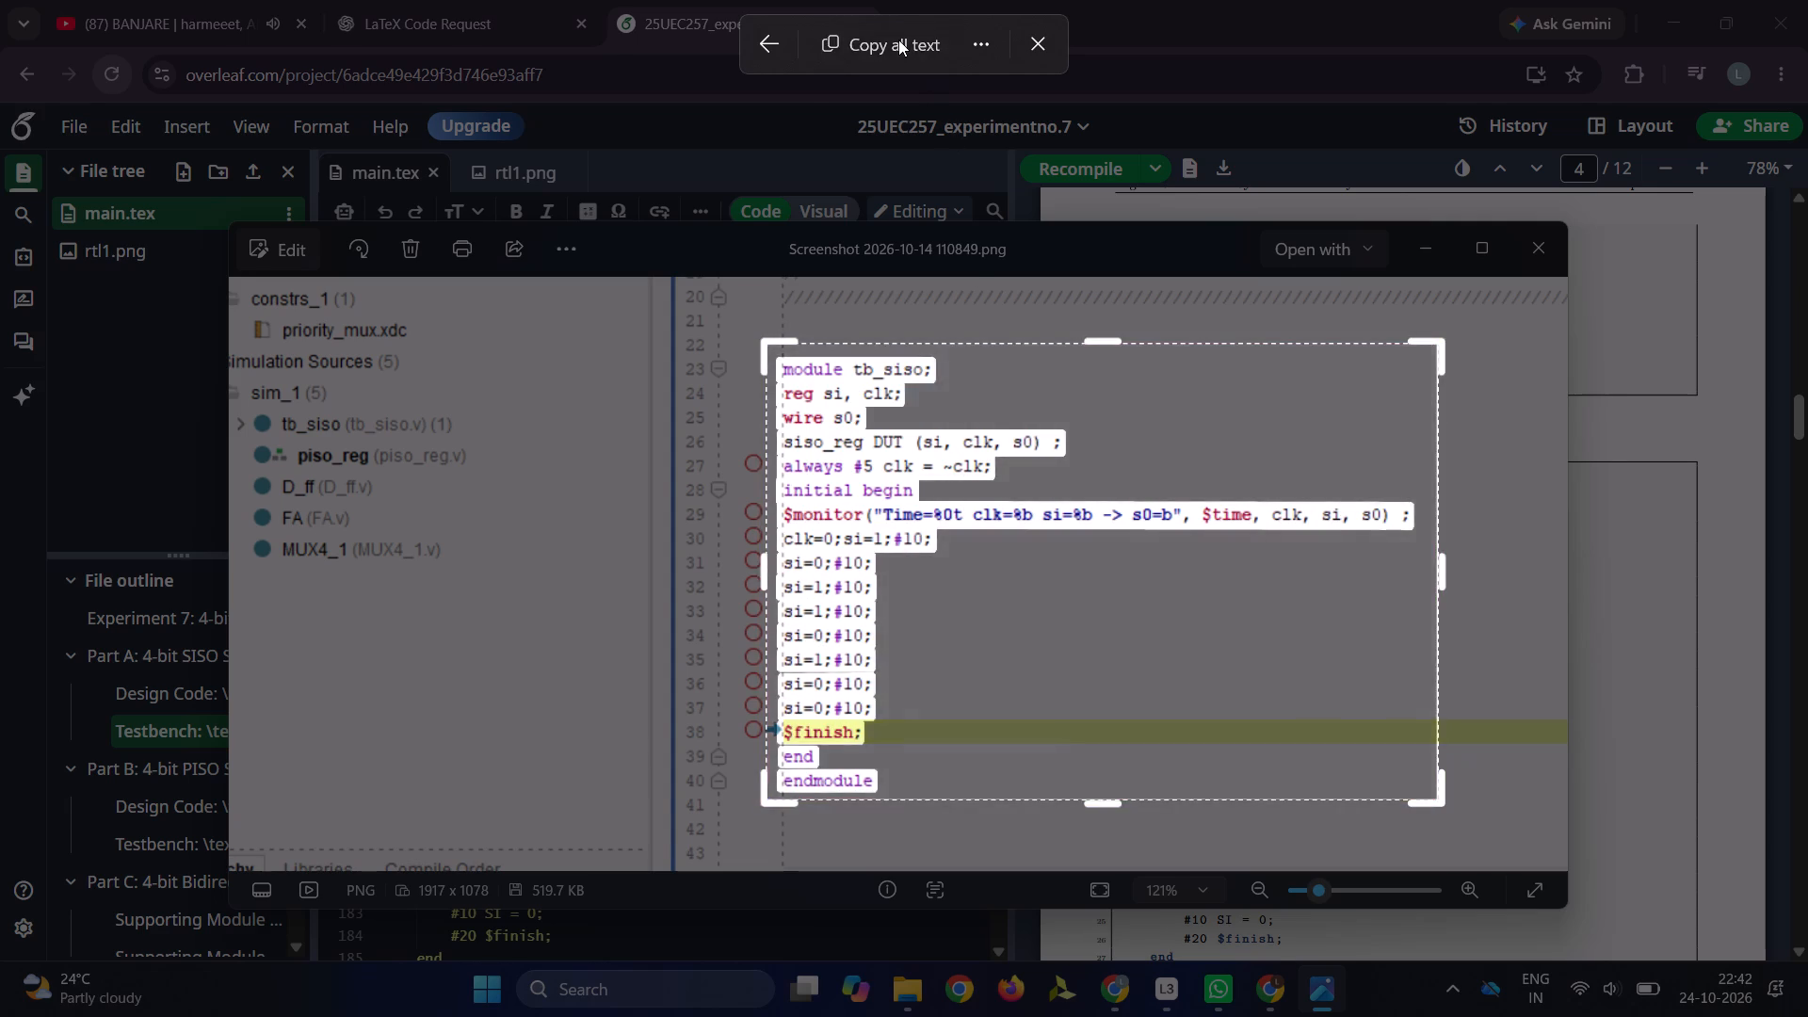
In main.tex, replace the tb_siso_4bit module in the Part A testbench listing with the copied tb_siso code, keeping the timescale line.
left_click(980, 0)
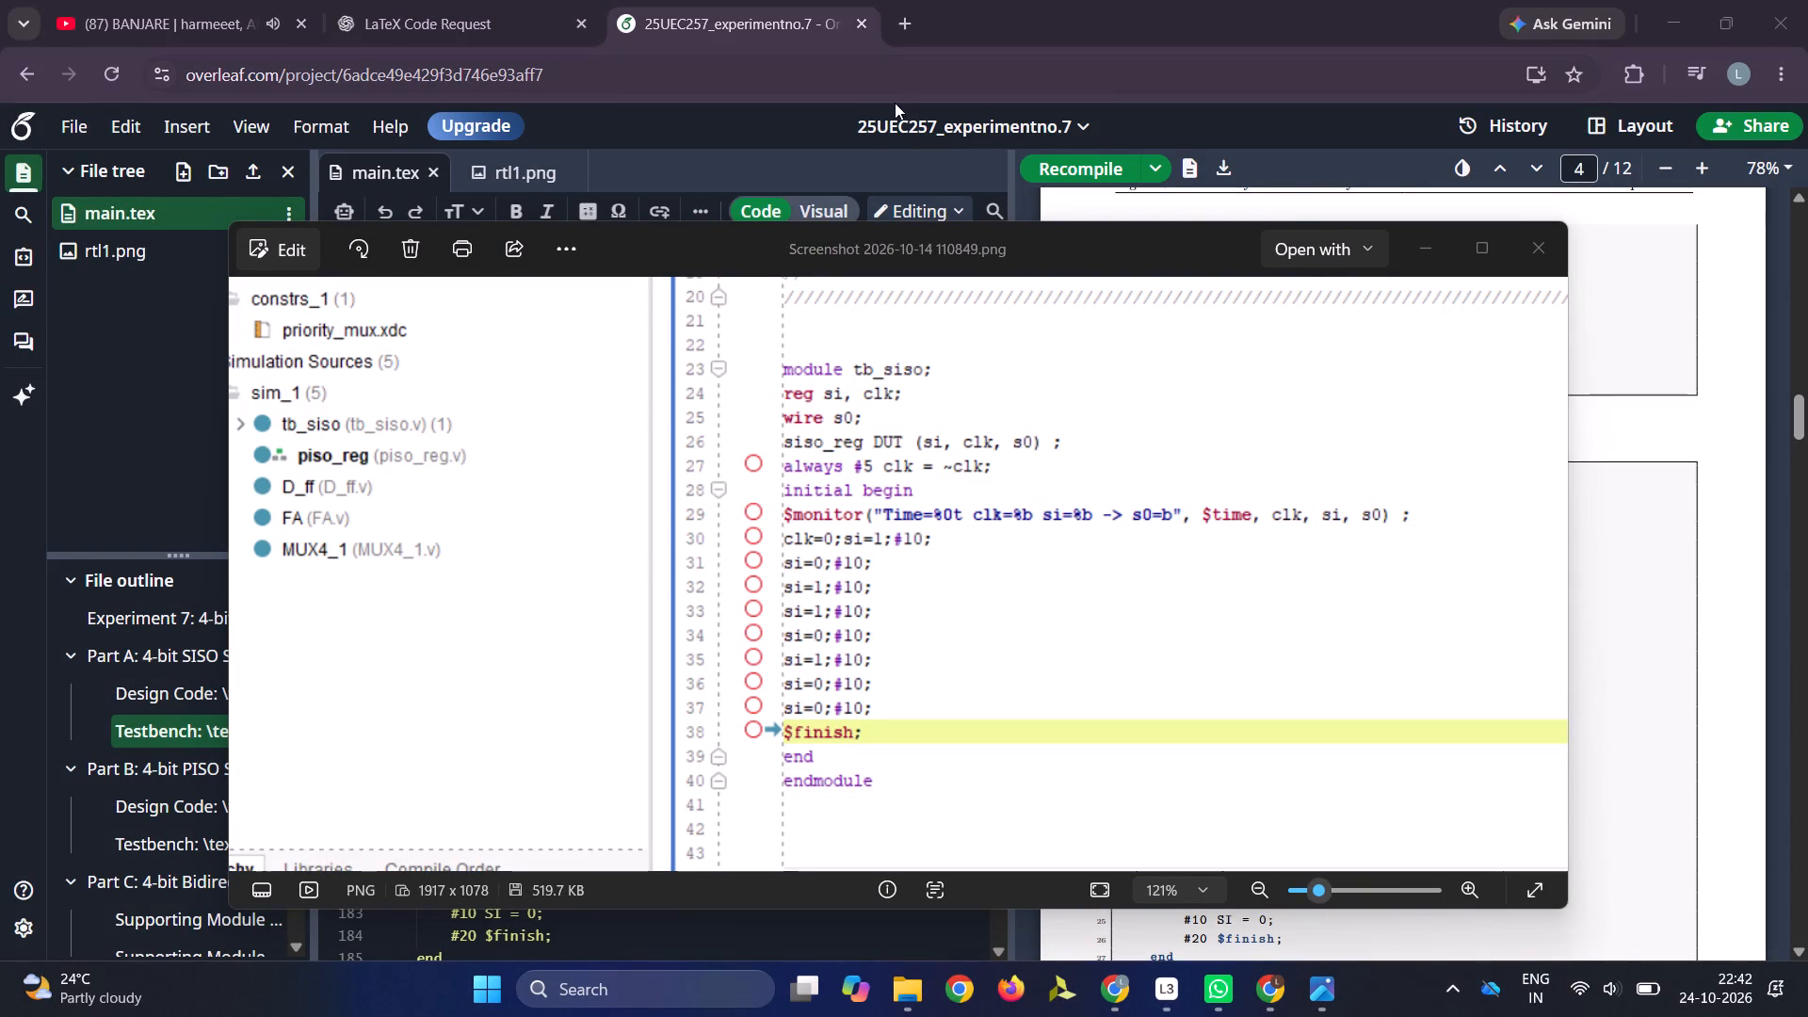
left_click(977, 21)
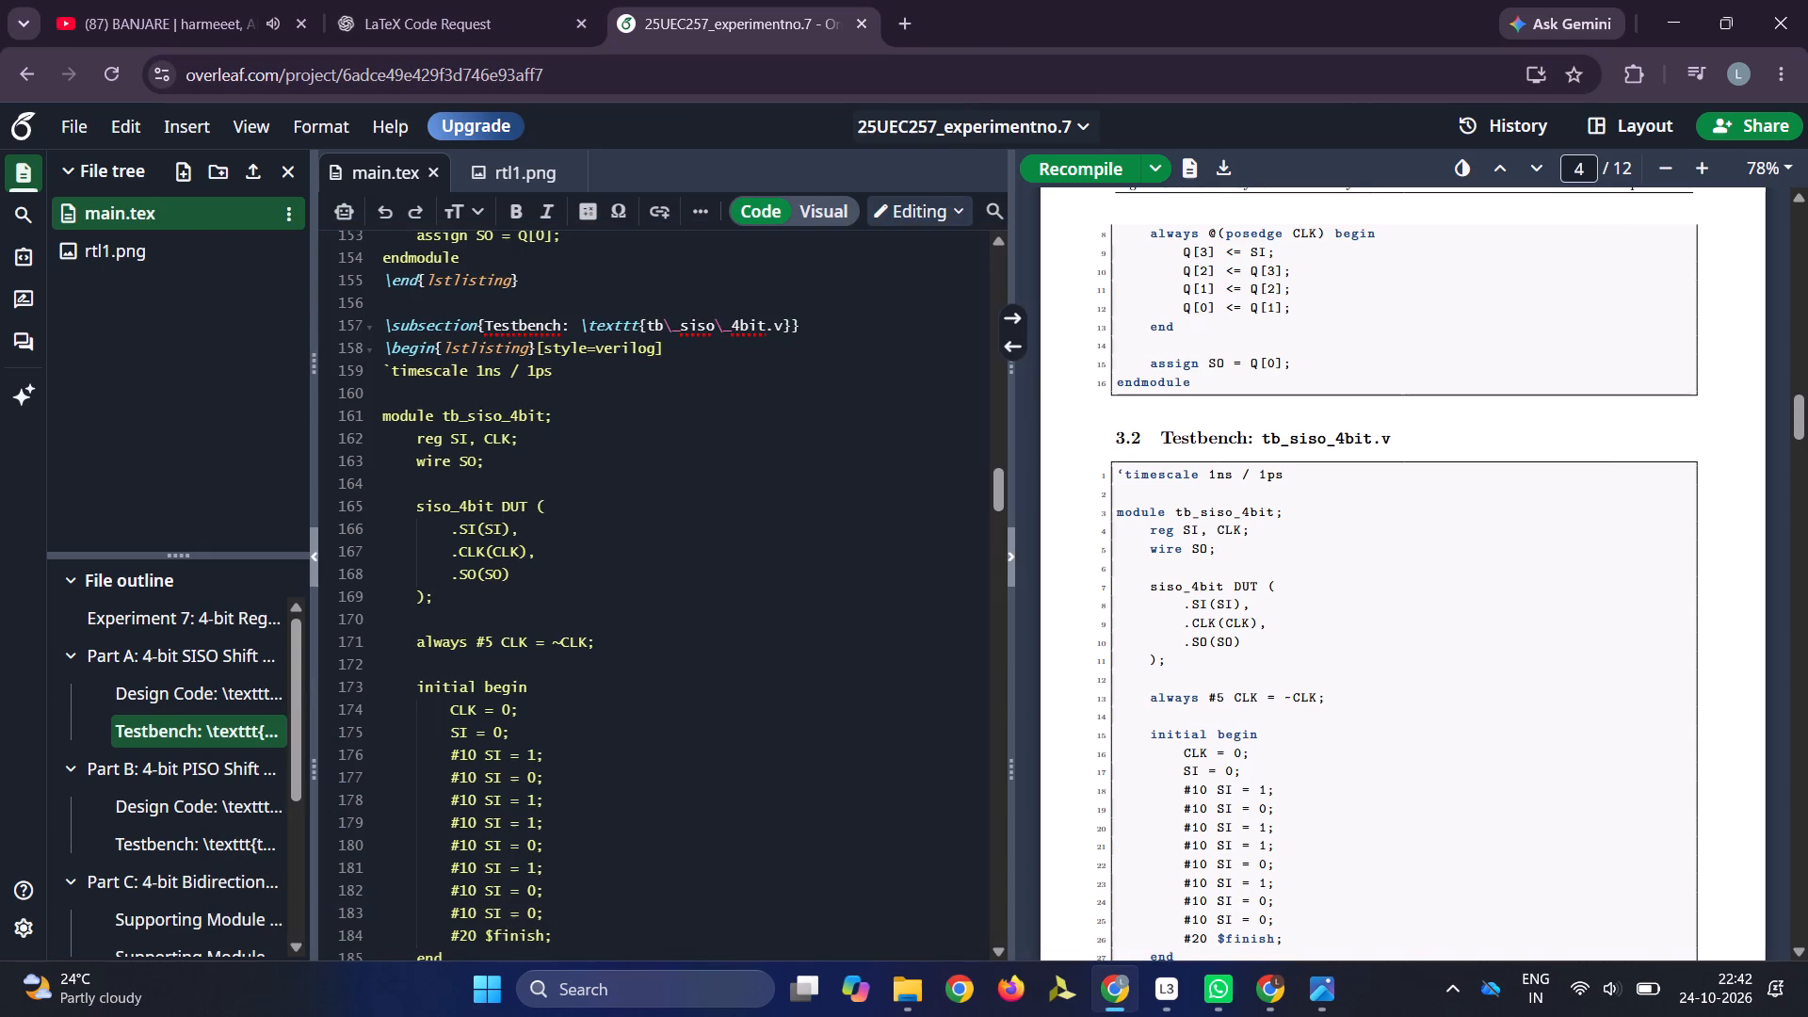
scroll(540, 713, "down", 1)
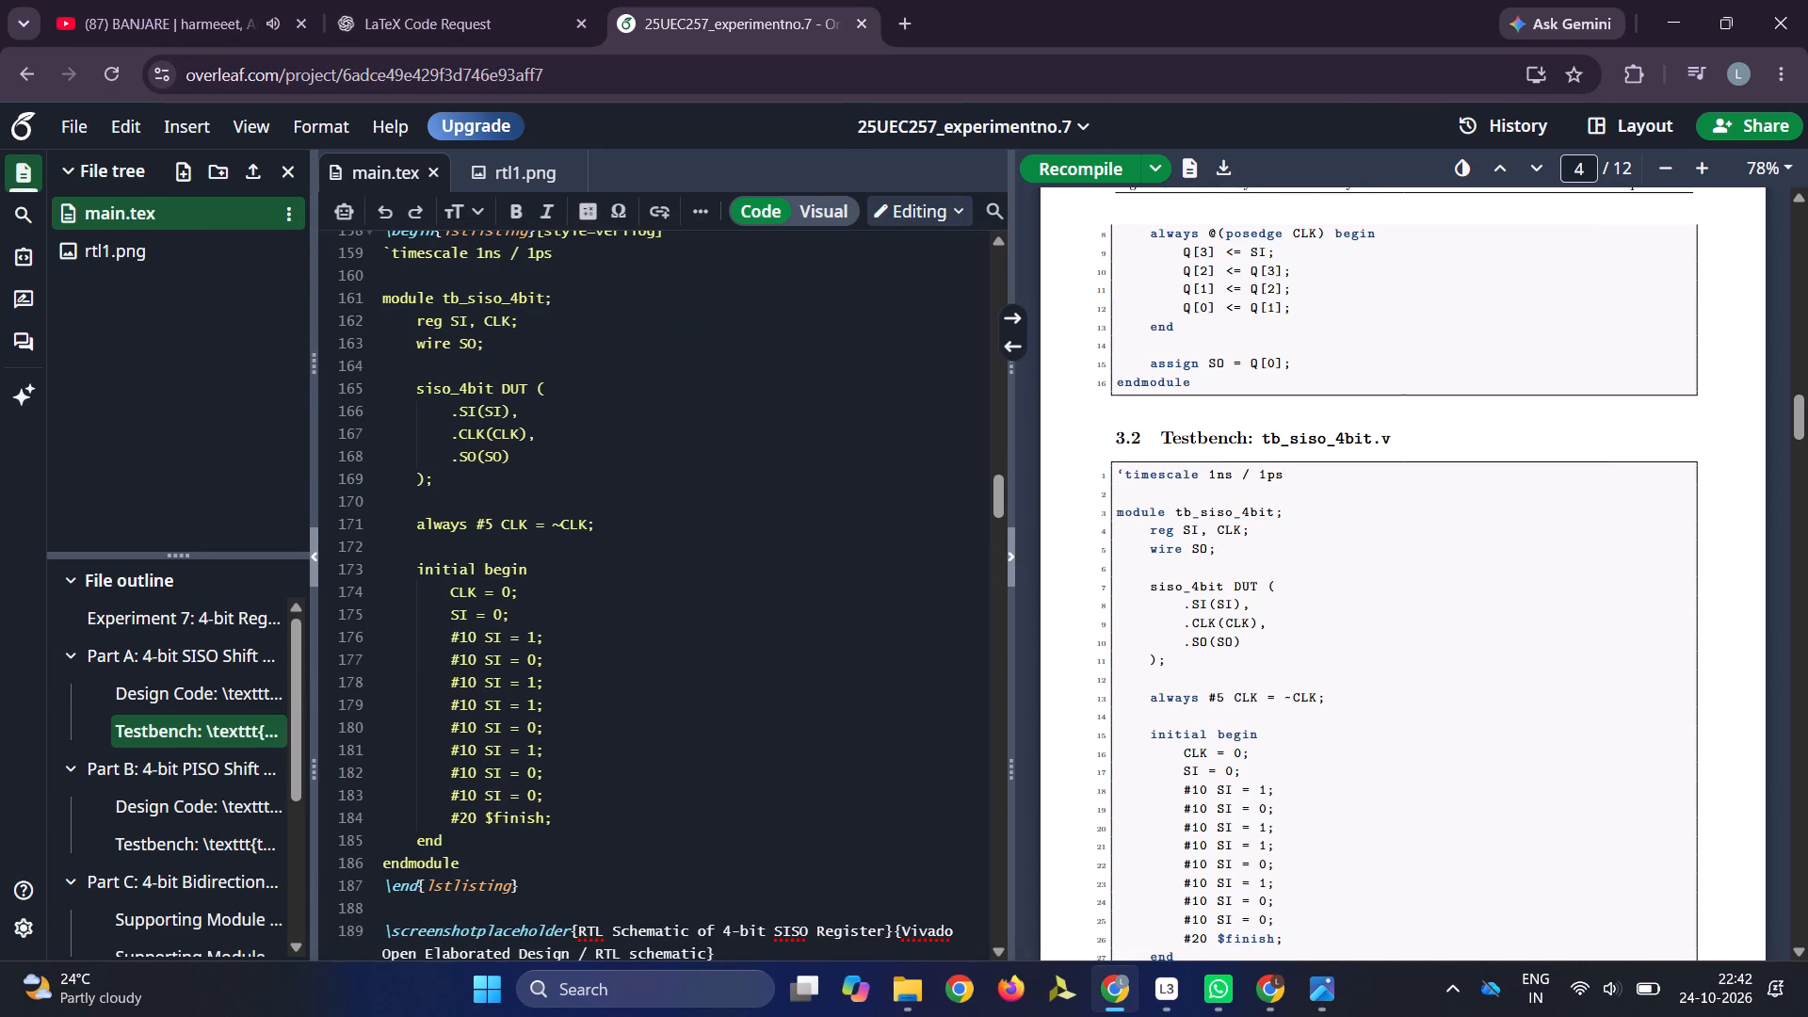
left_click_drag(464, 864, 375, 272)
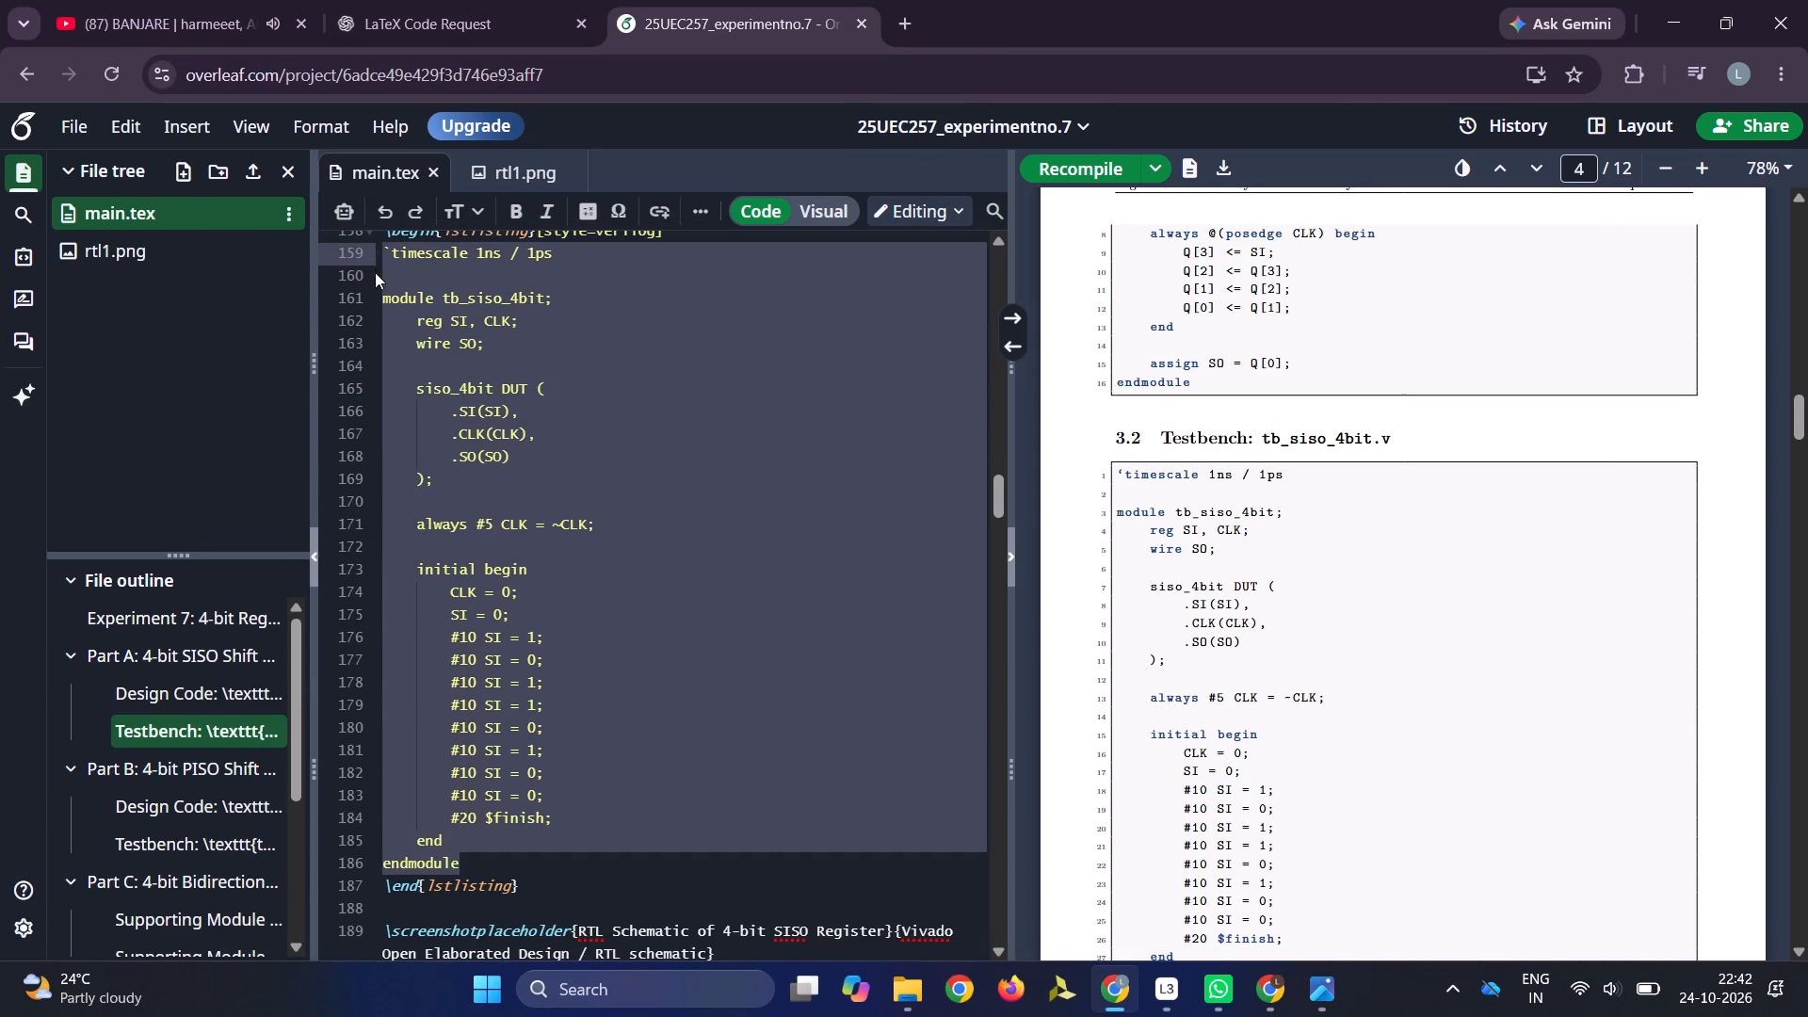
left_click_drag(375, 272, 373, 291)
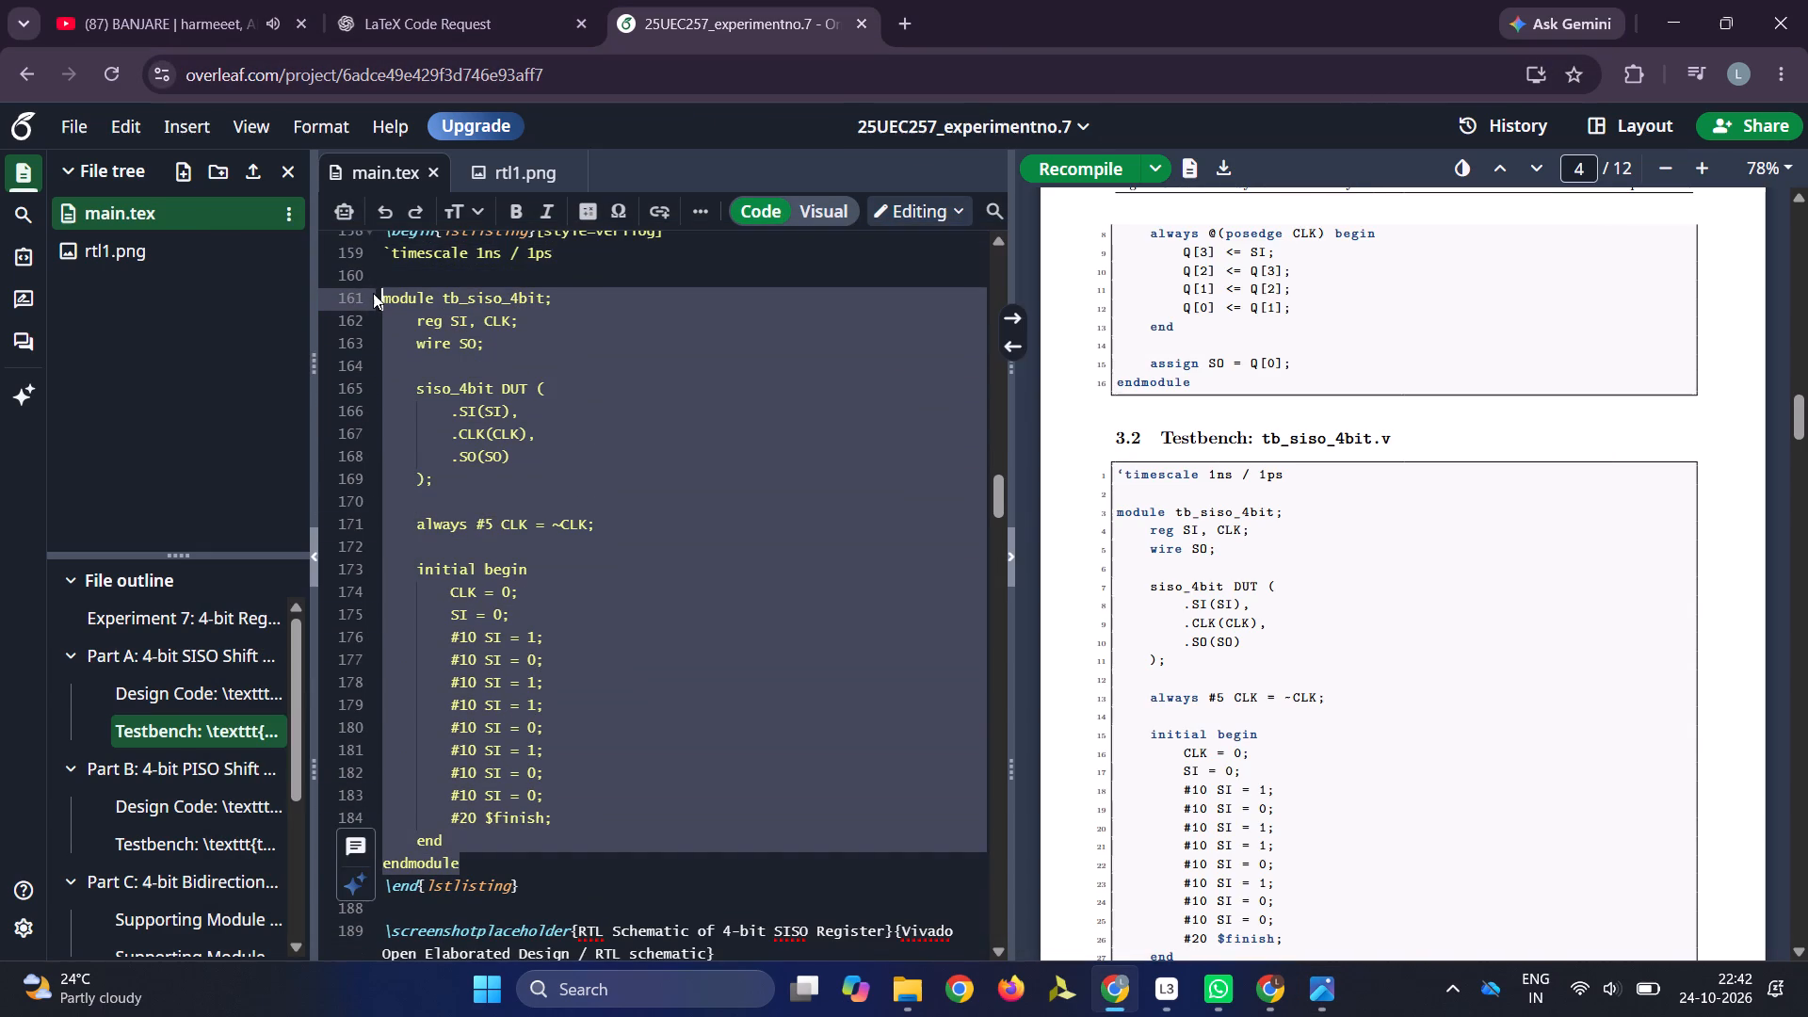
key("ctrl+v")
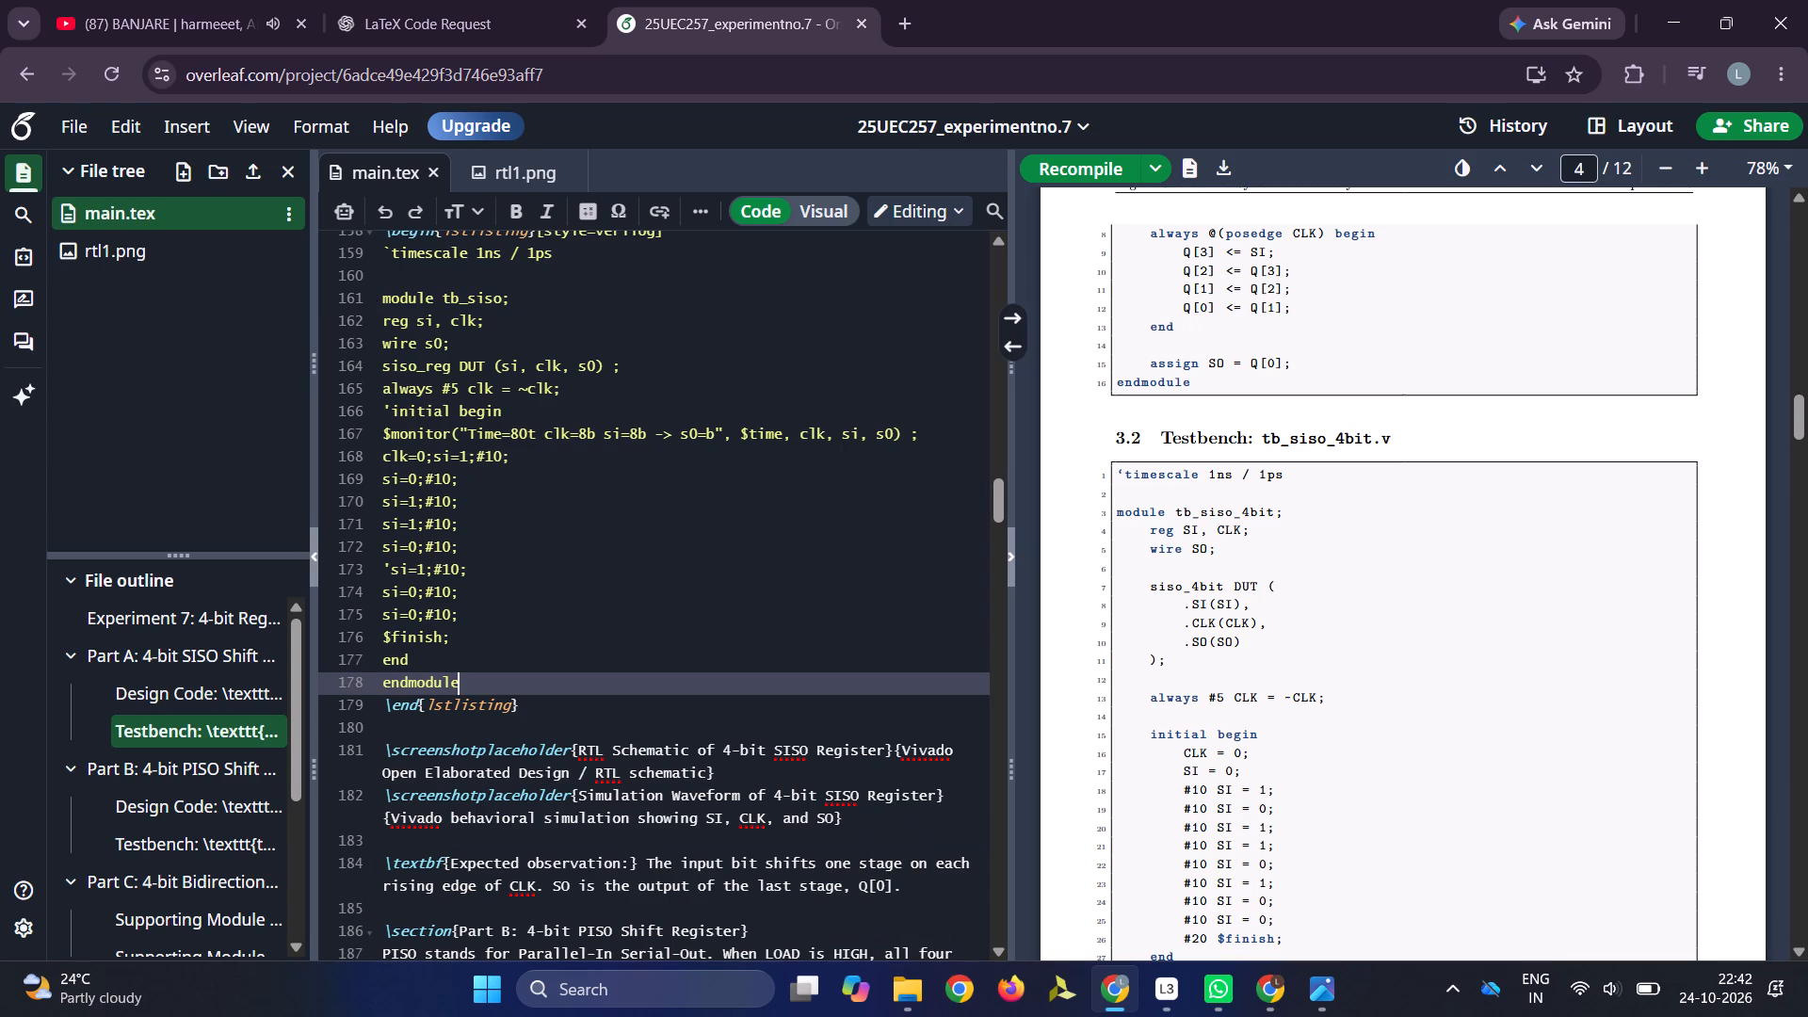
scroll(778, 545, "down", 2)
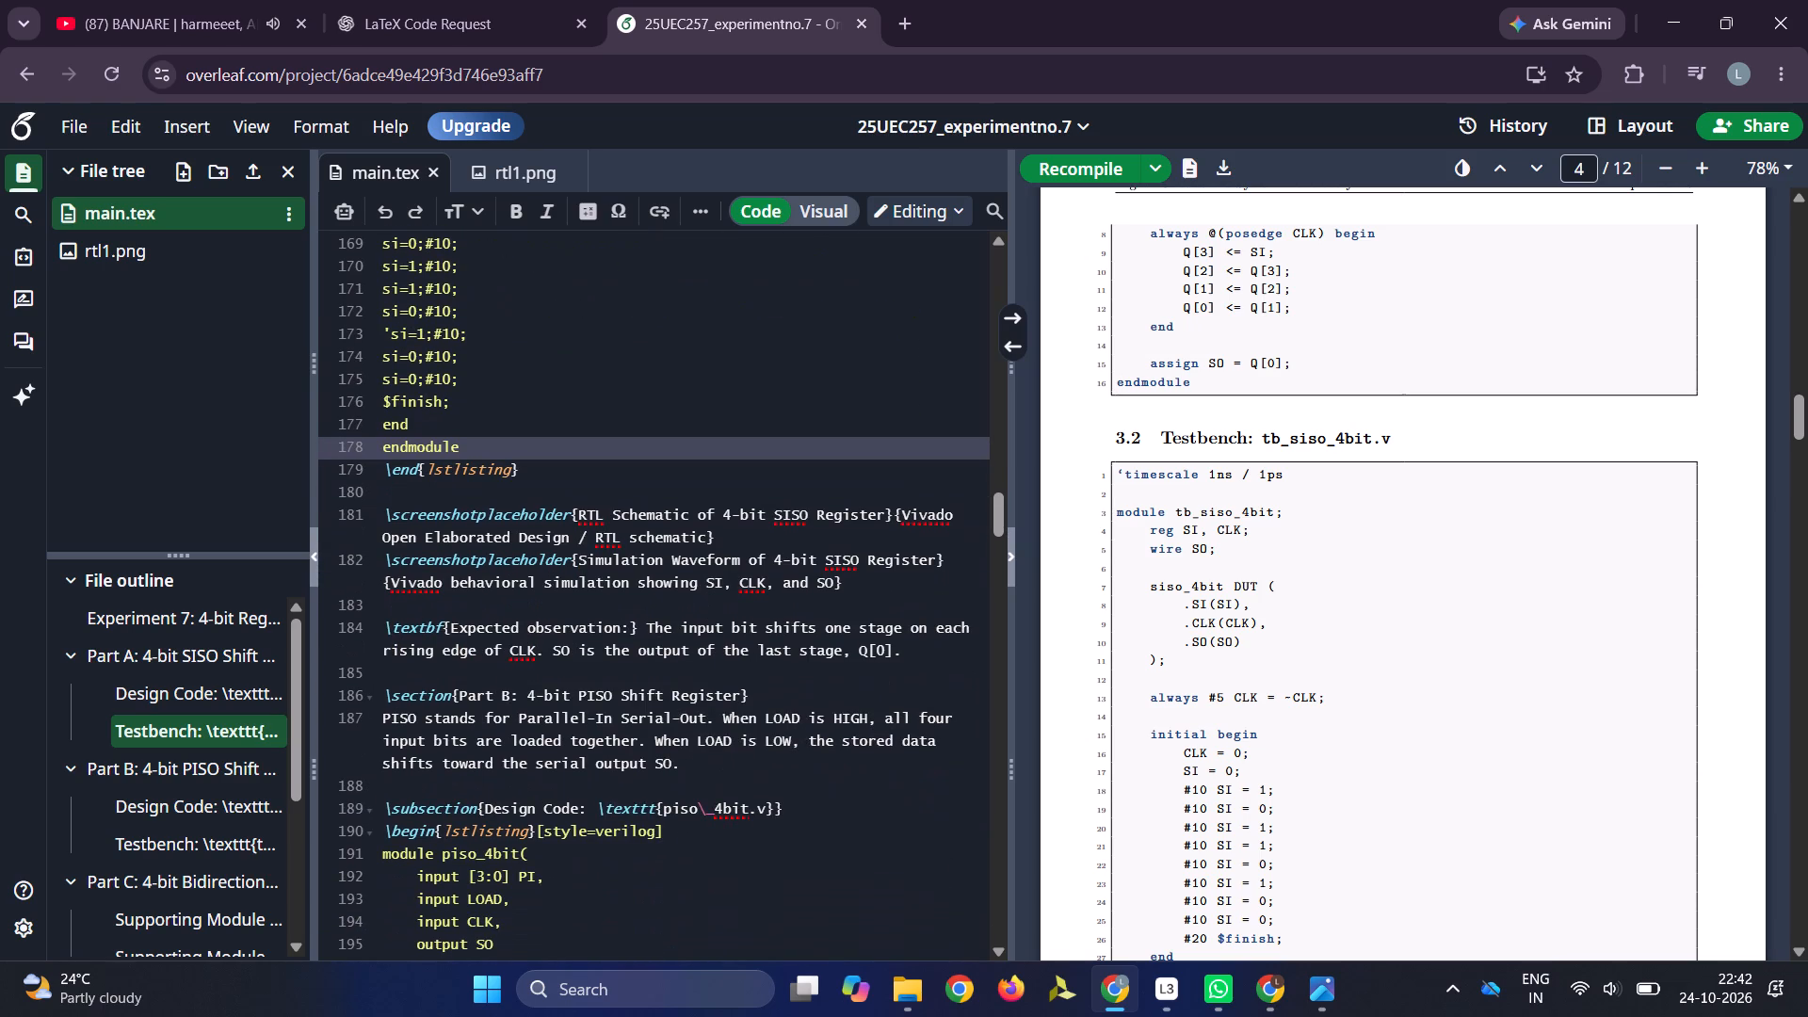
scroll(778, 545, "down", 1)
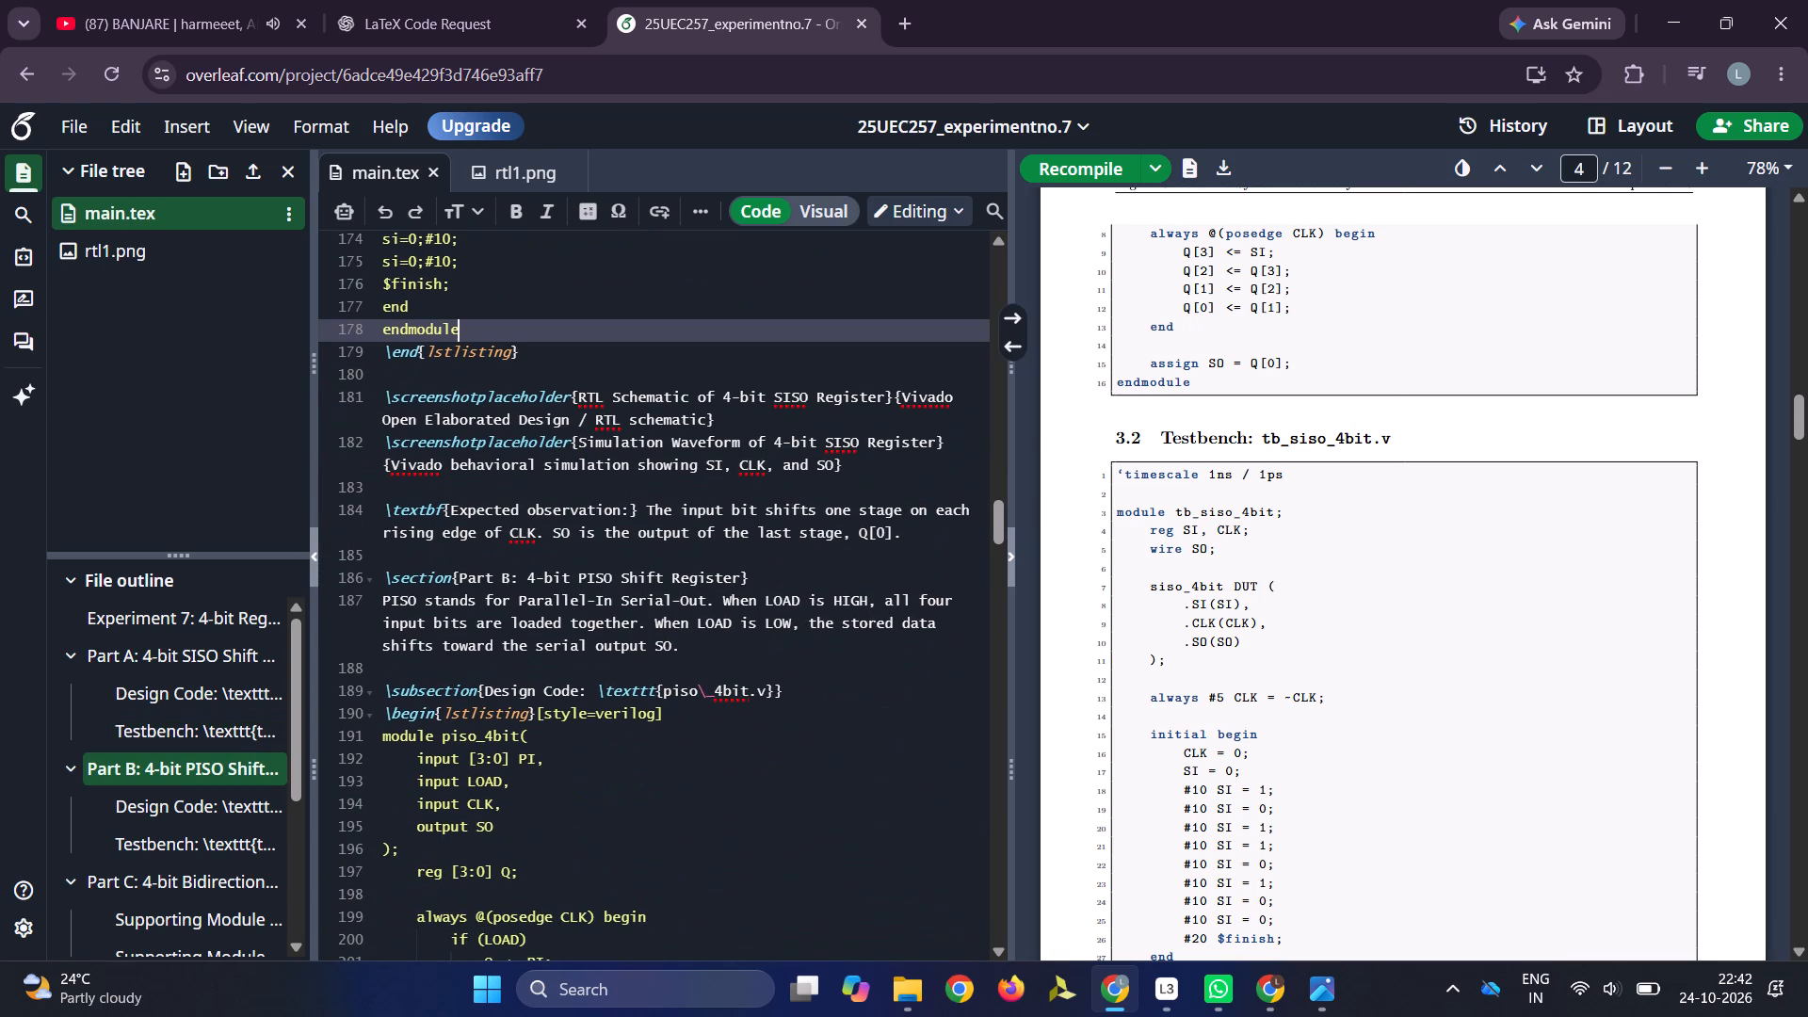
scroll(1378, 525, "down", 4)
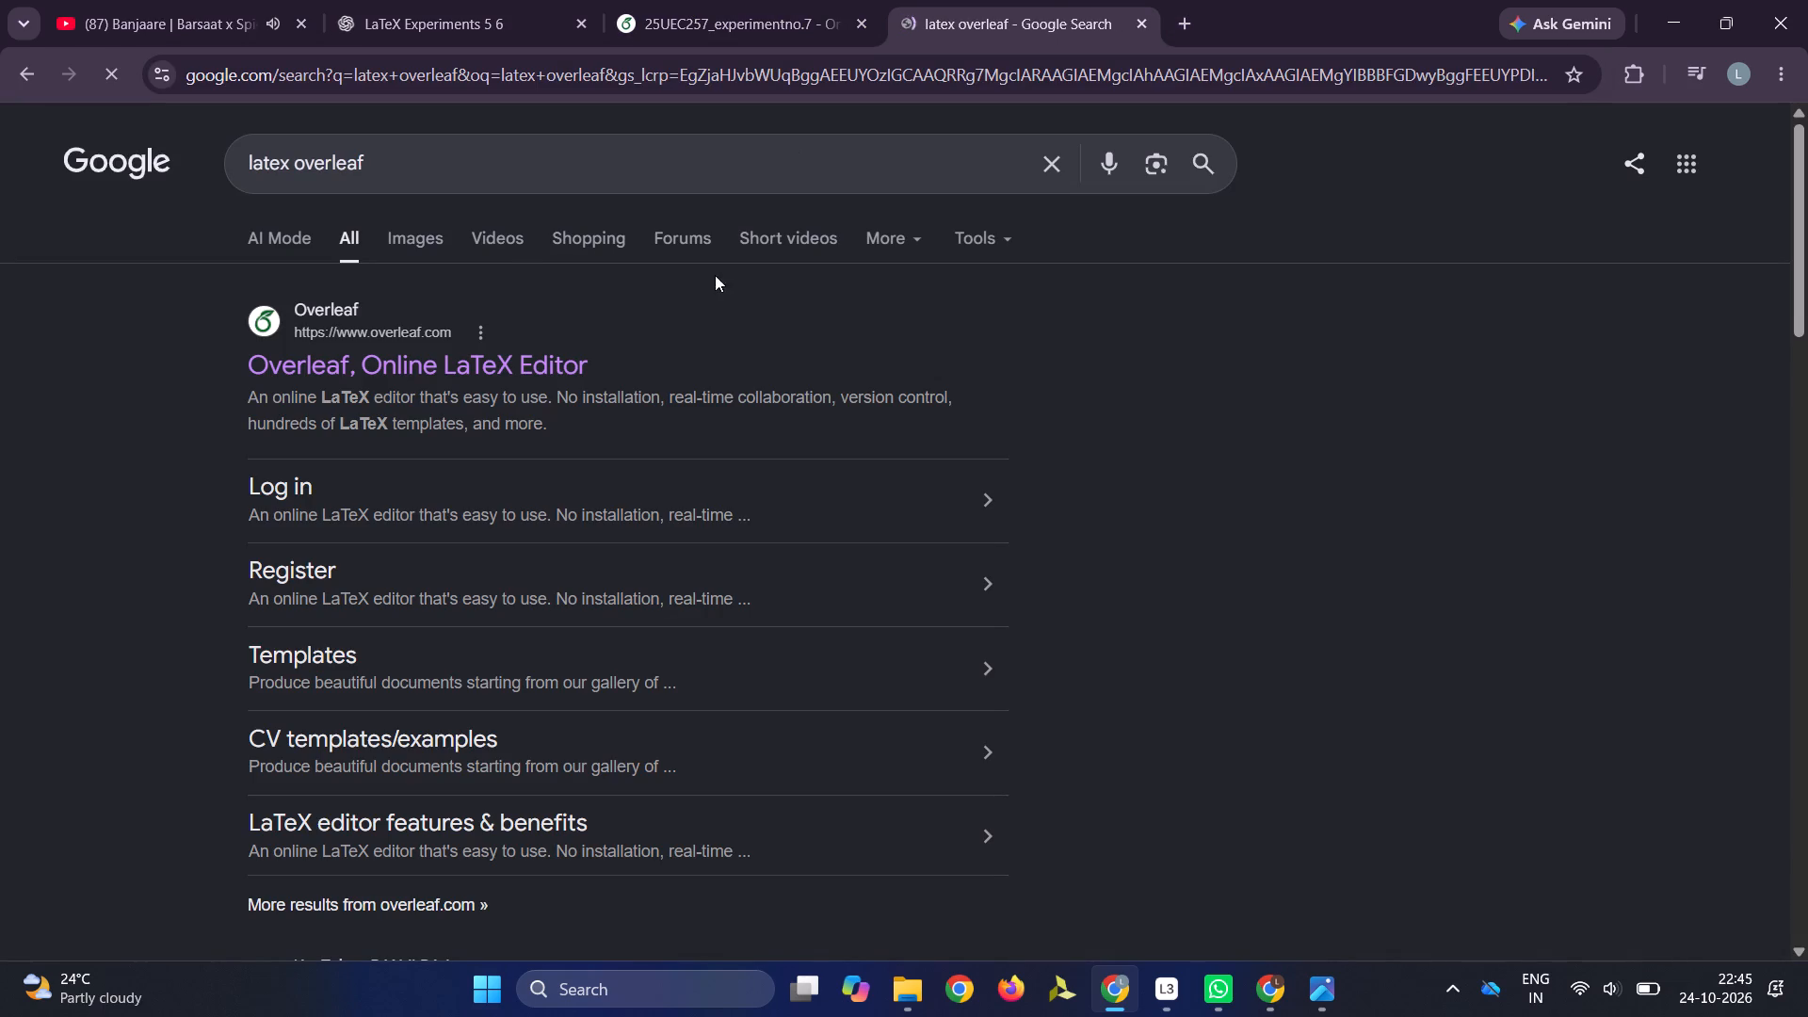
left_click(515, 370)
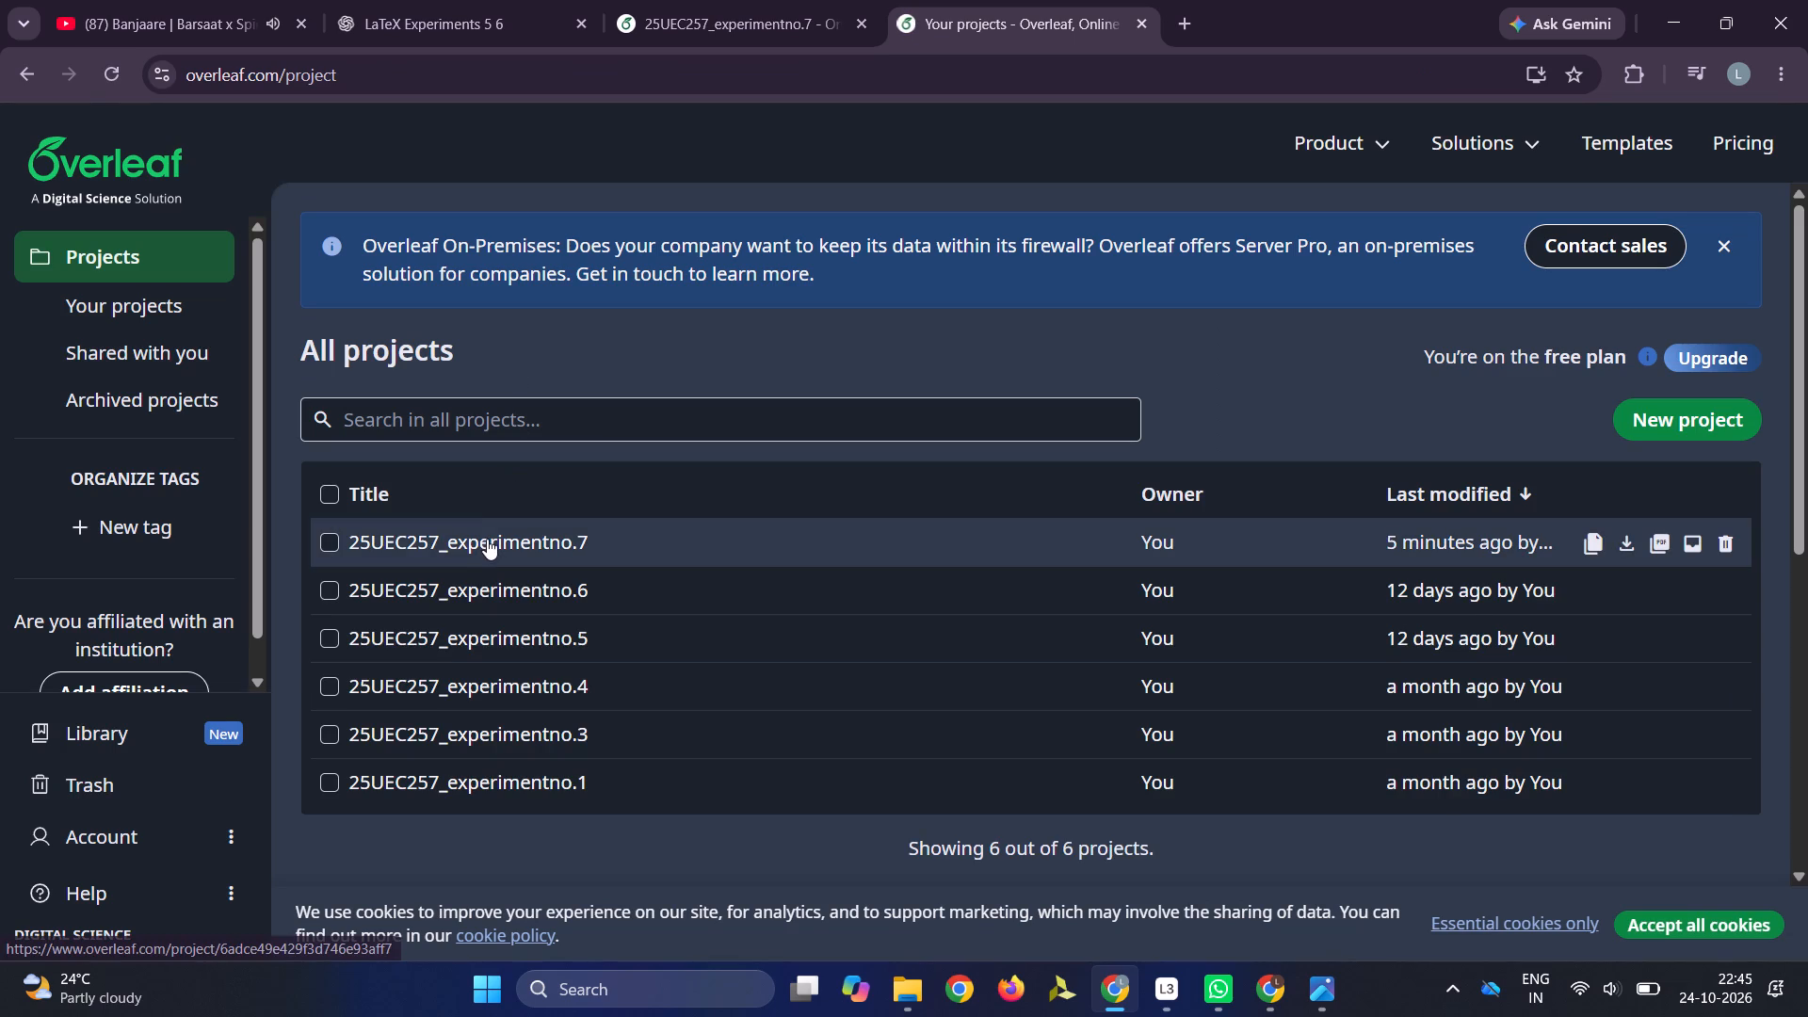
left_click(487, 539)
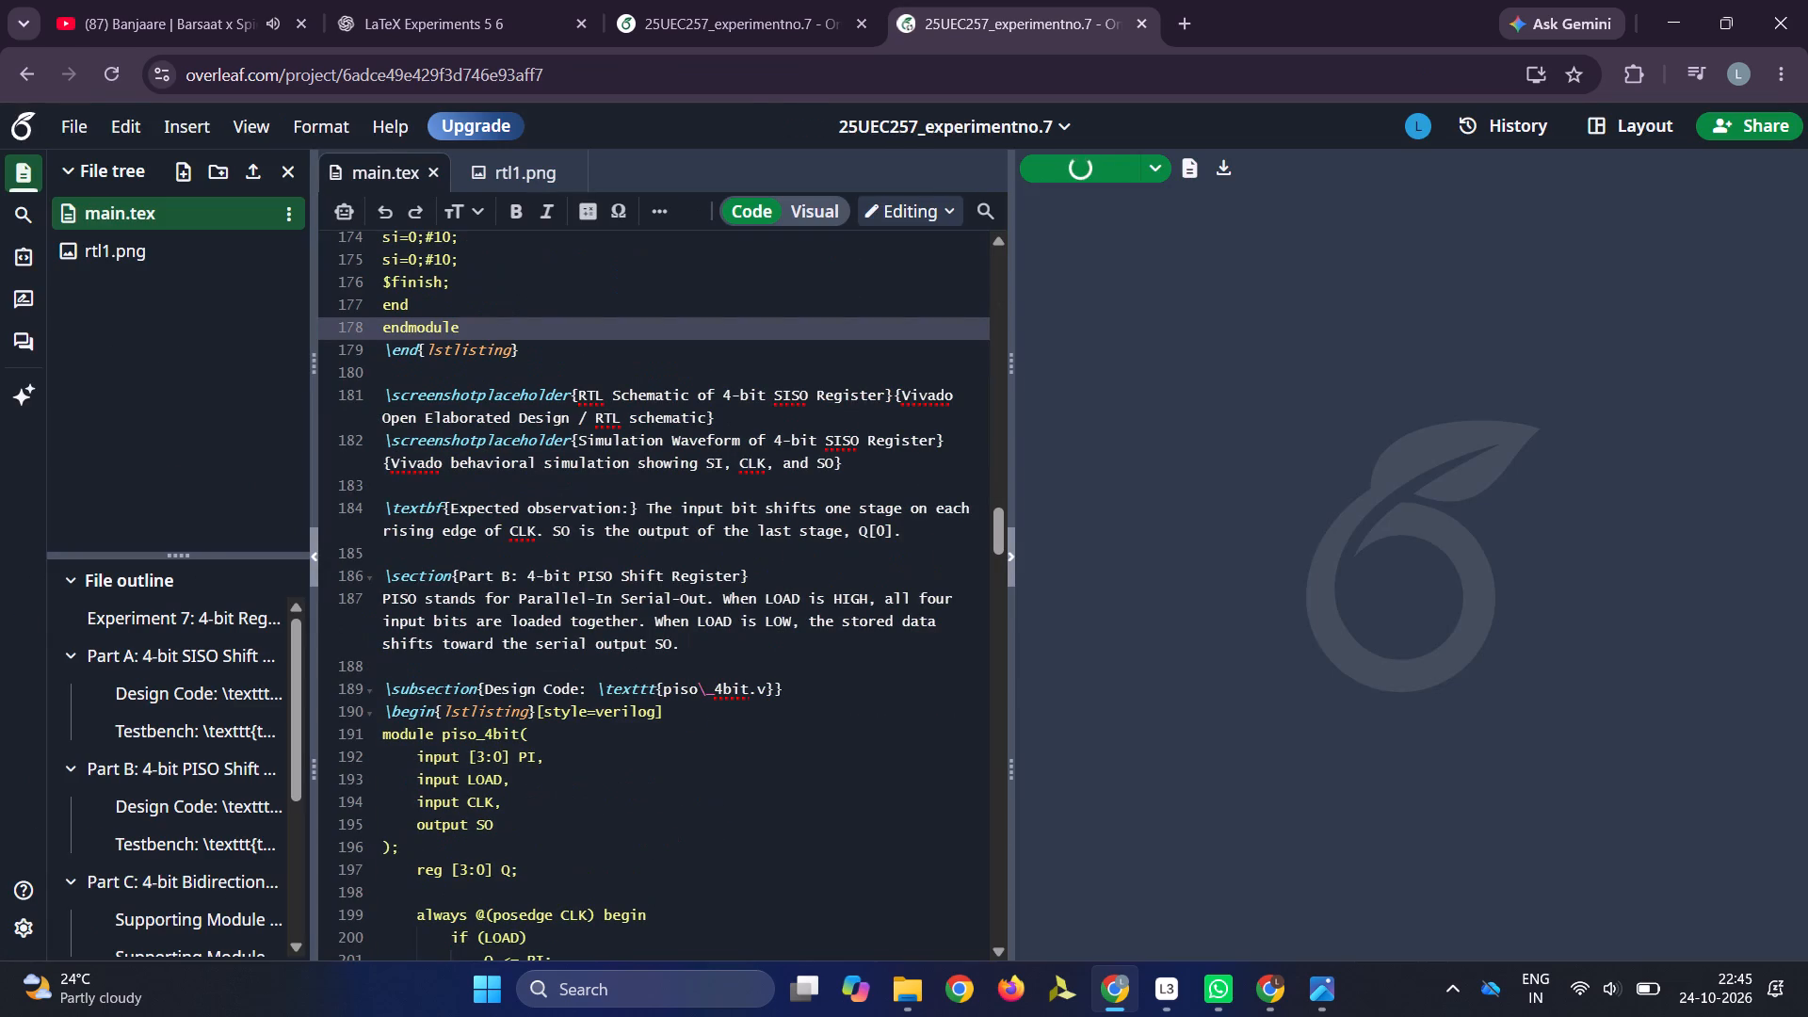
left_click(31, 68)
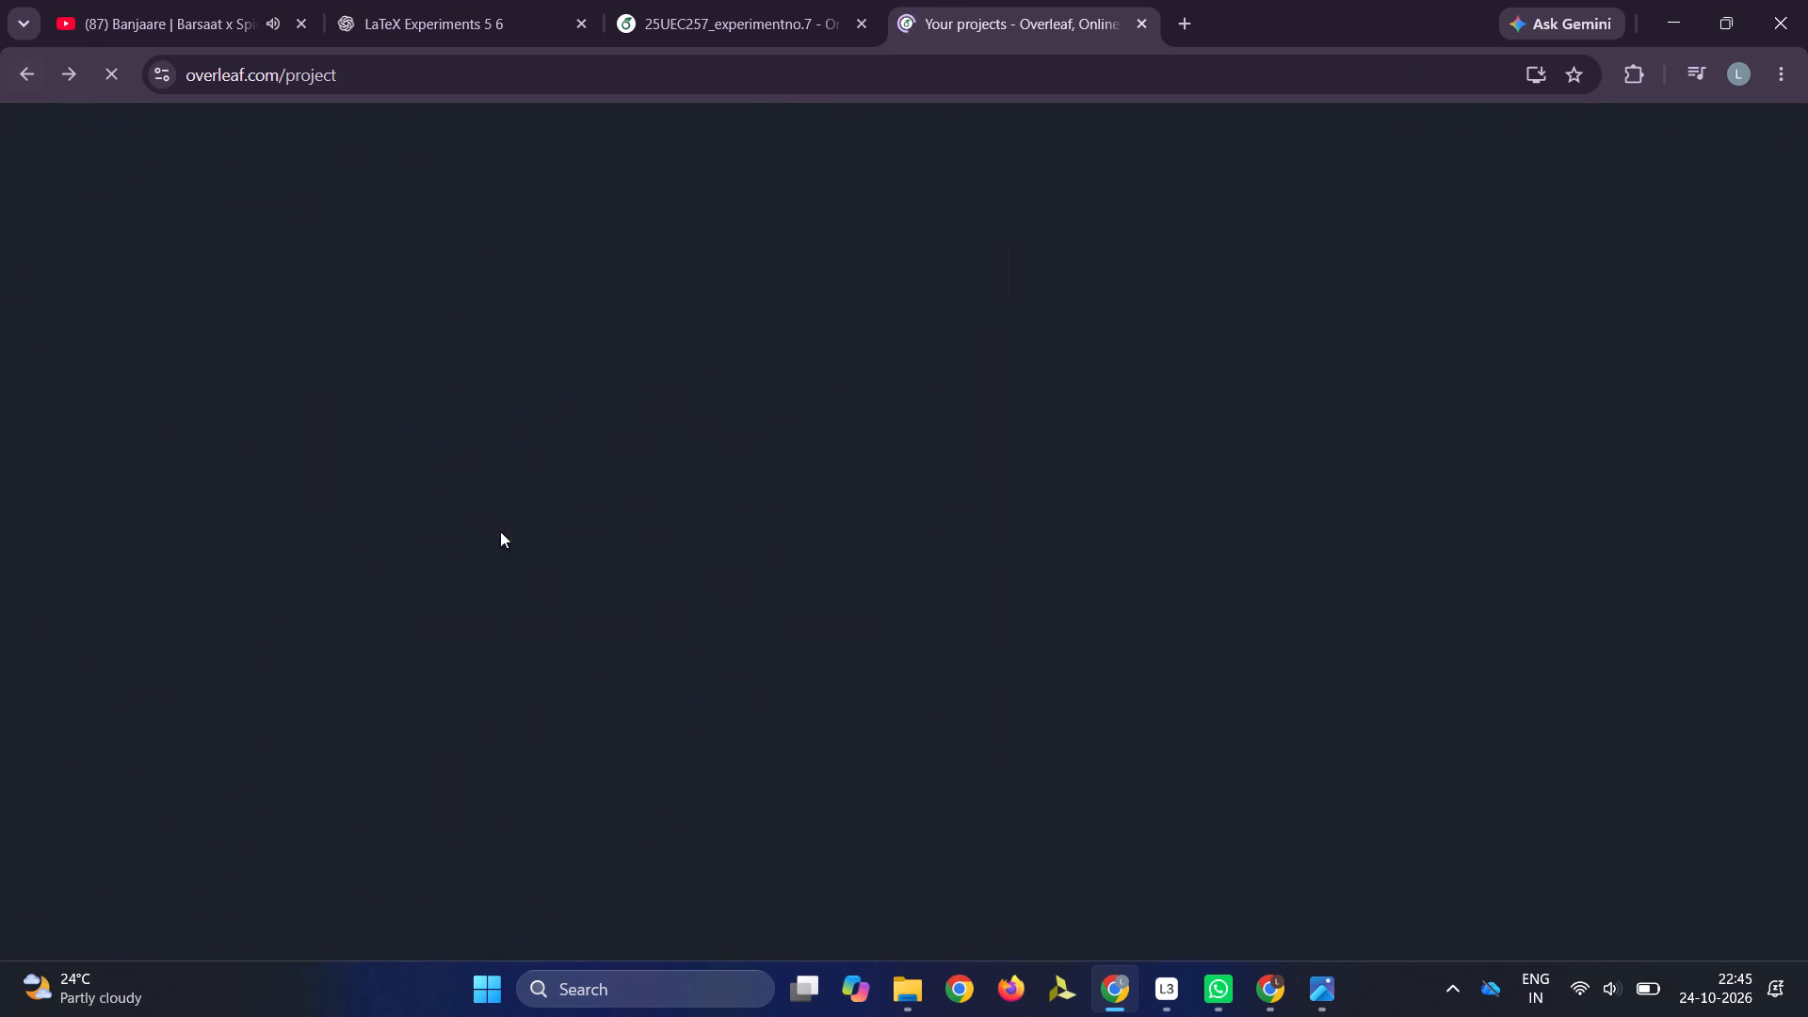
left_click(492, 576)
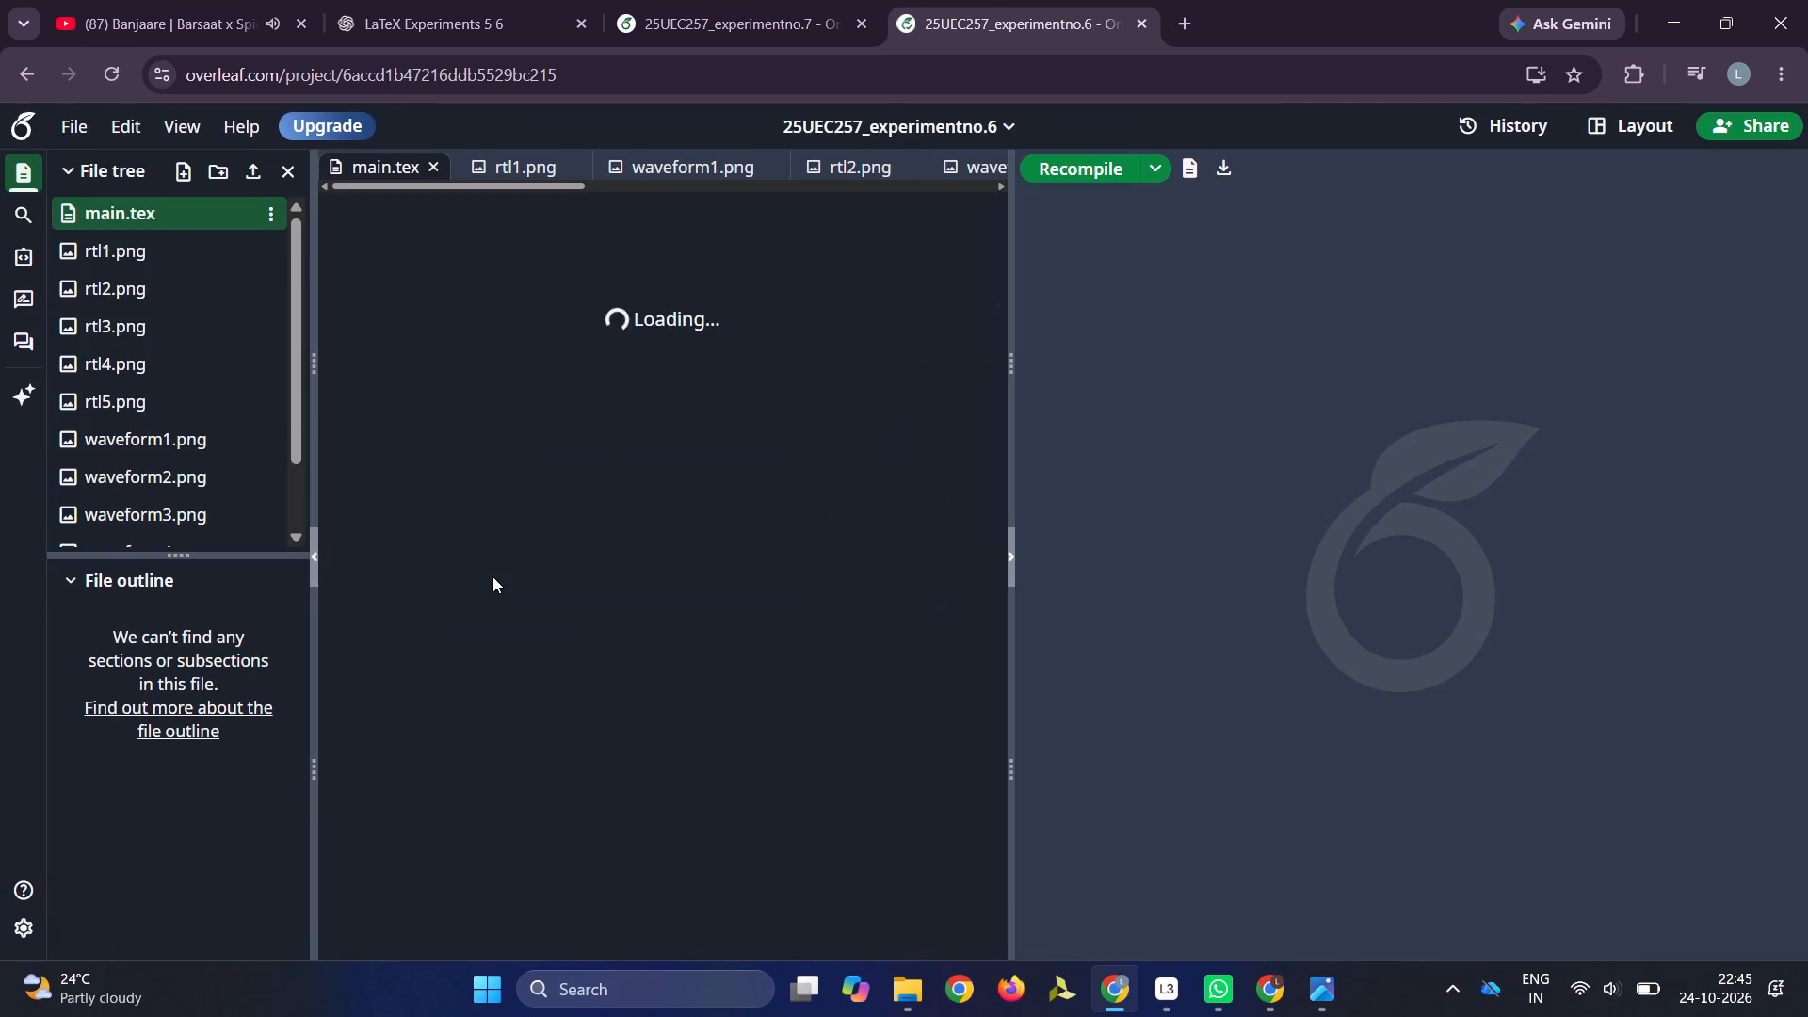
Copy the two D latch figure blocks, with rtl1.png and waveform1.png, from Experiment 6's main.tex.
scroll(492, 576, "up", 20)
scroll(492, 576, "up", 3)
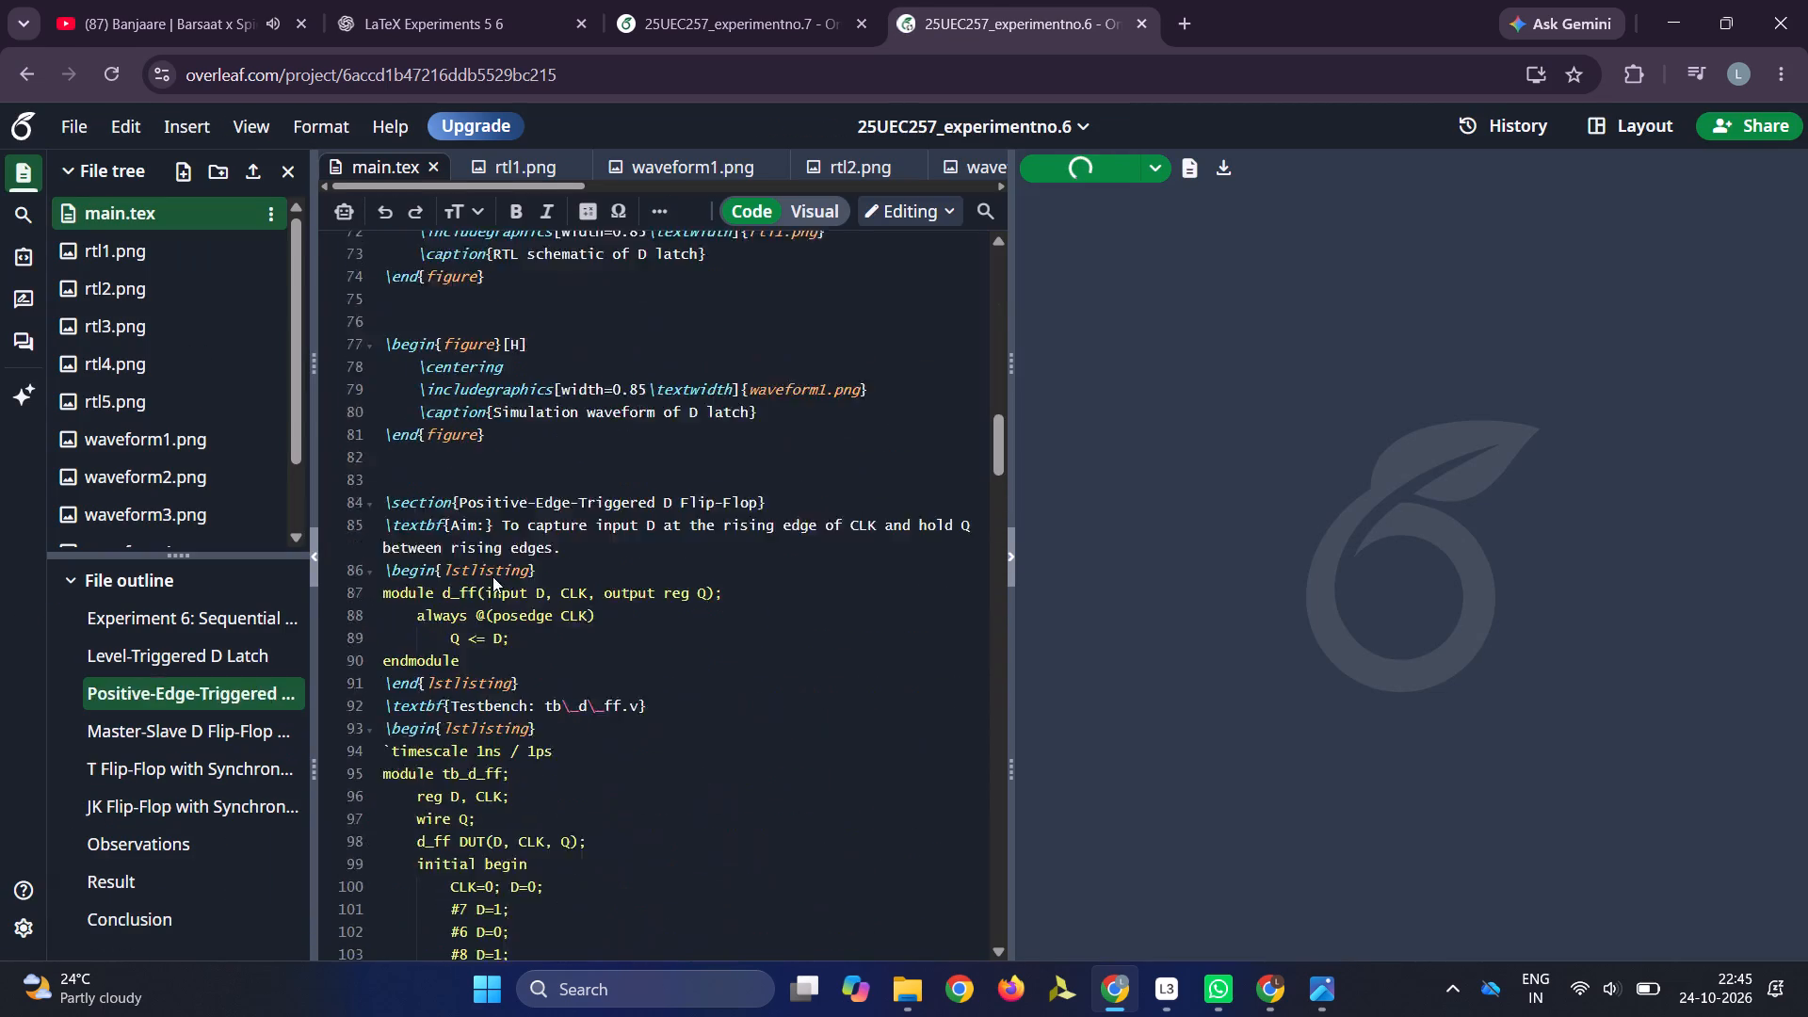
scroll(492, 576, "up", 1)
scroll(492, 576, "down", 9)
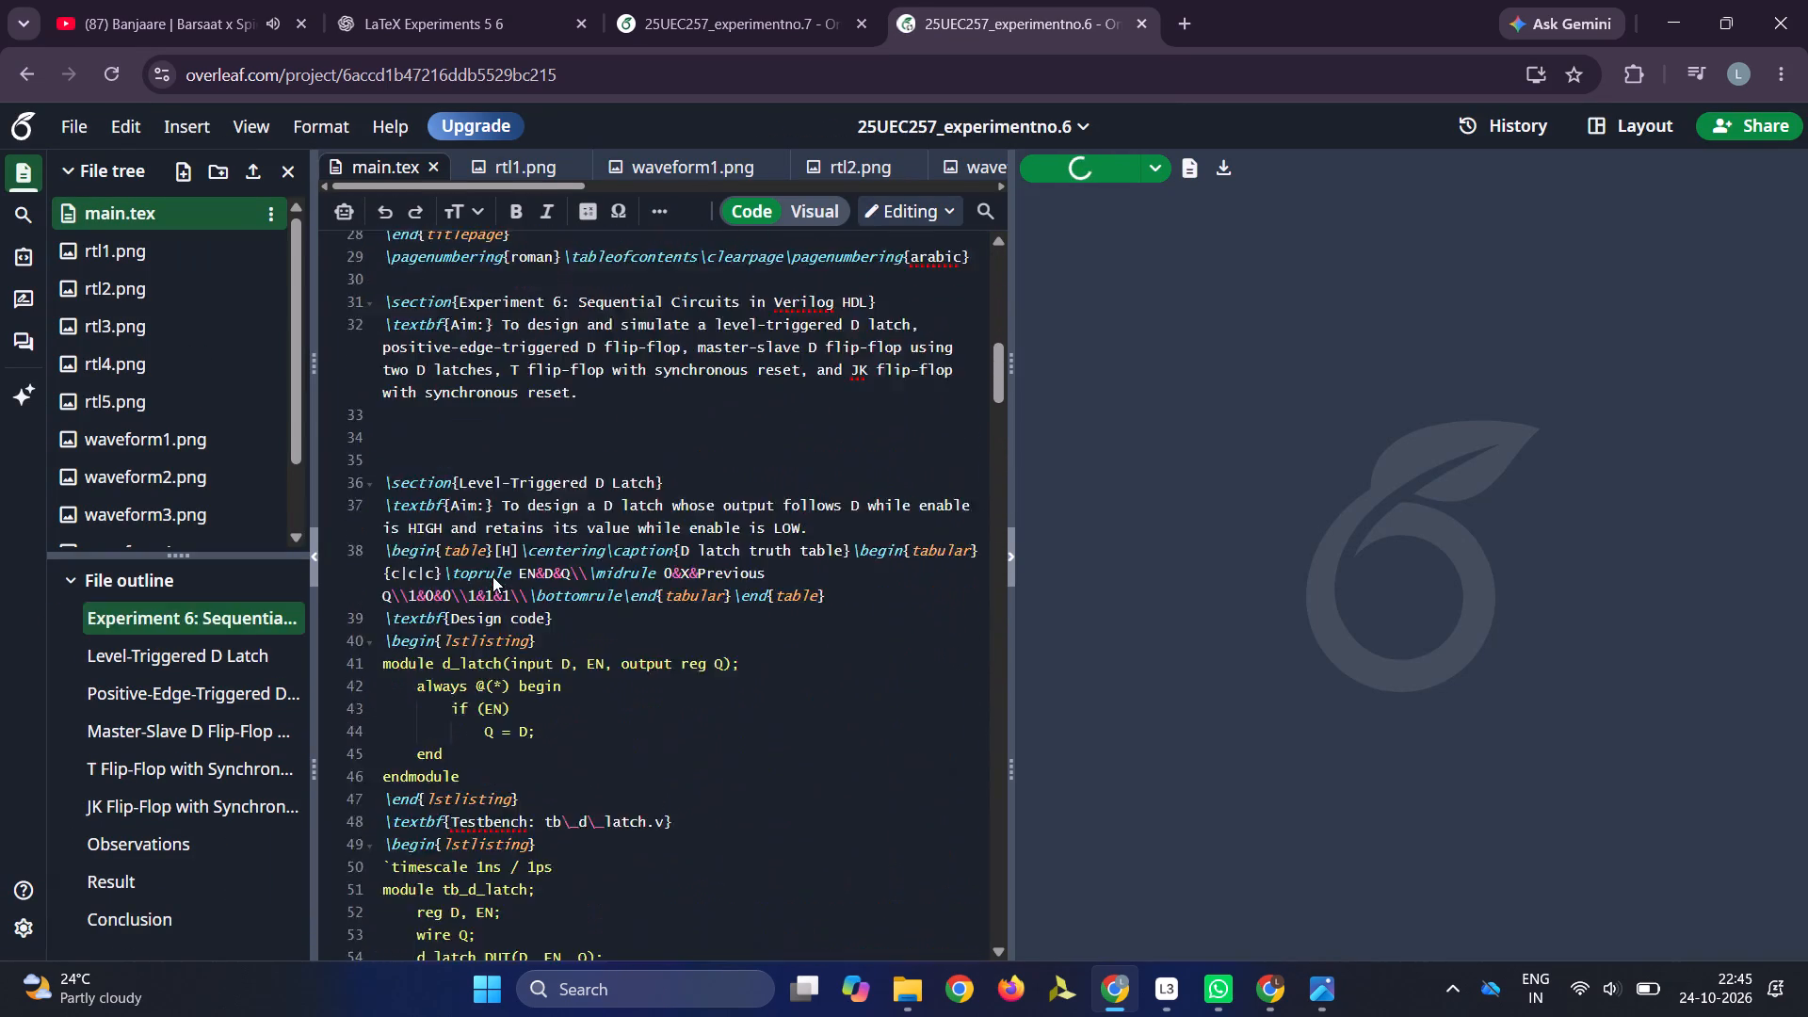
scroll(492, 576, "down", 1)
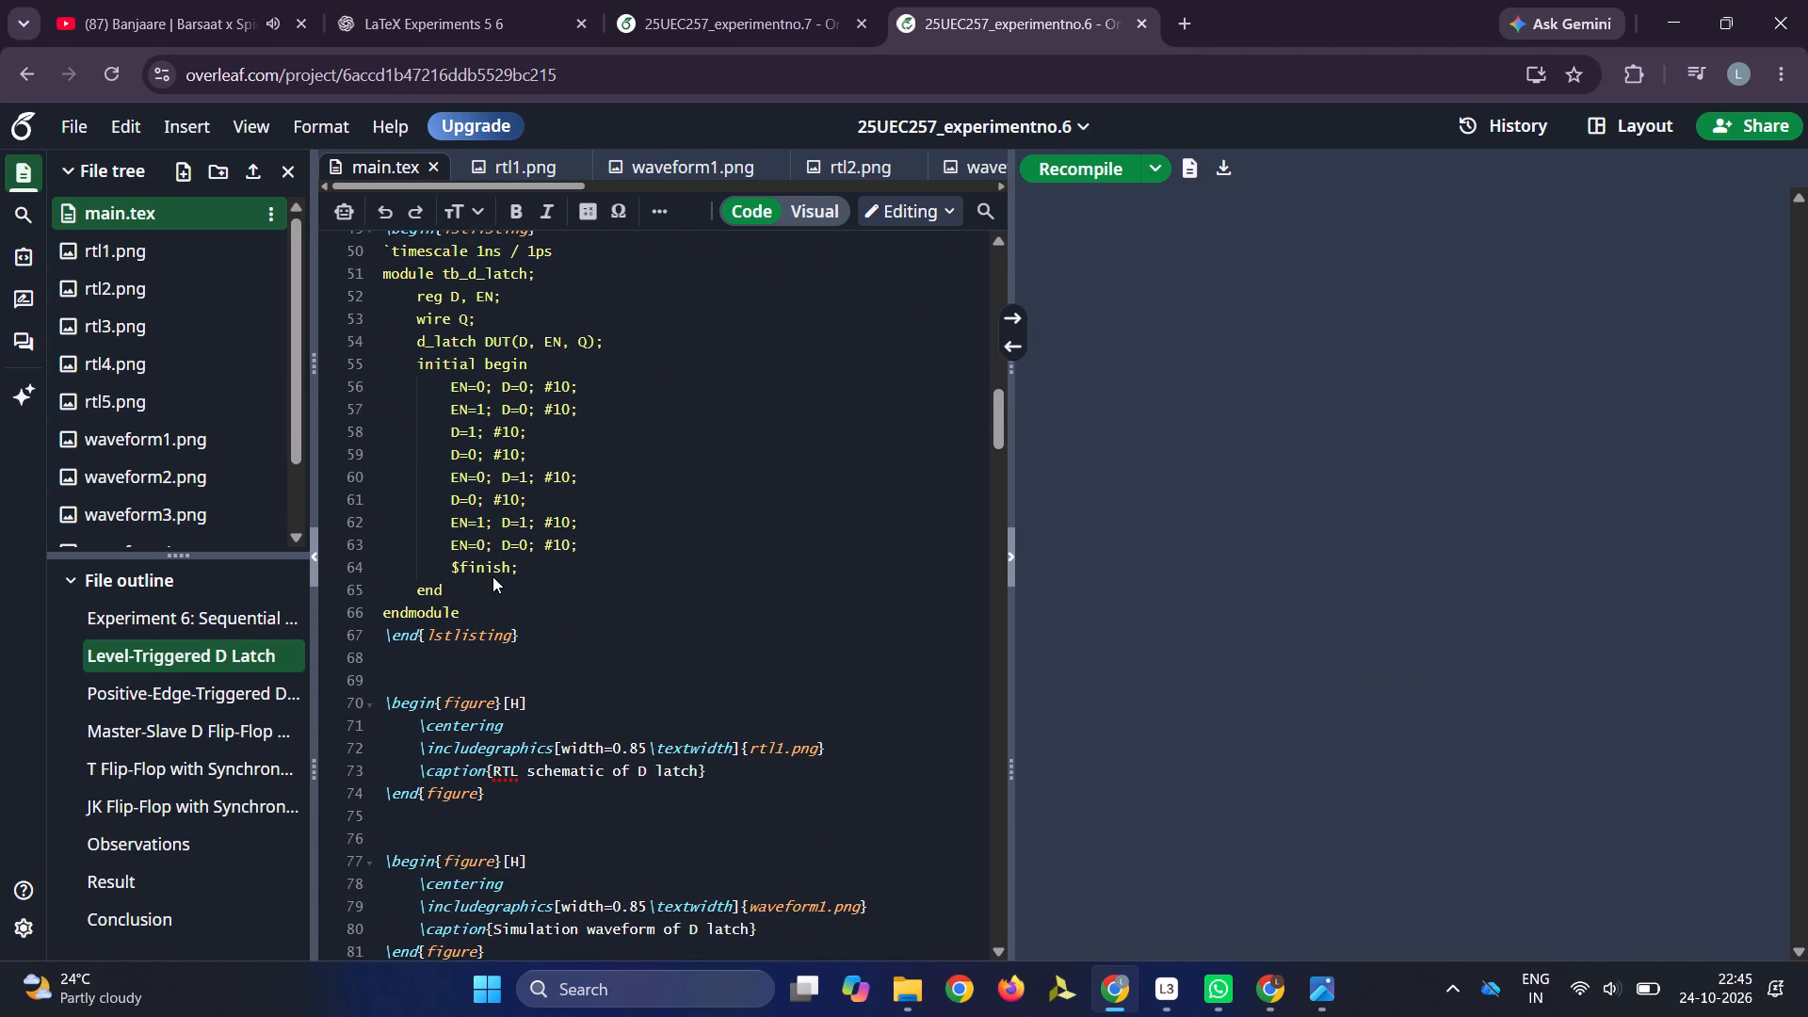
scroll(492, 576, "down", 2)
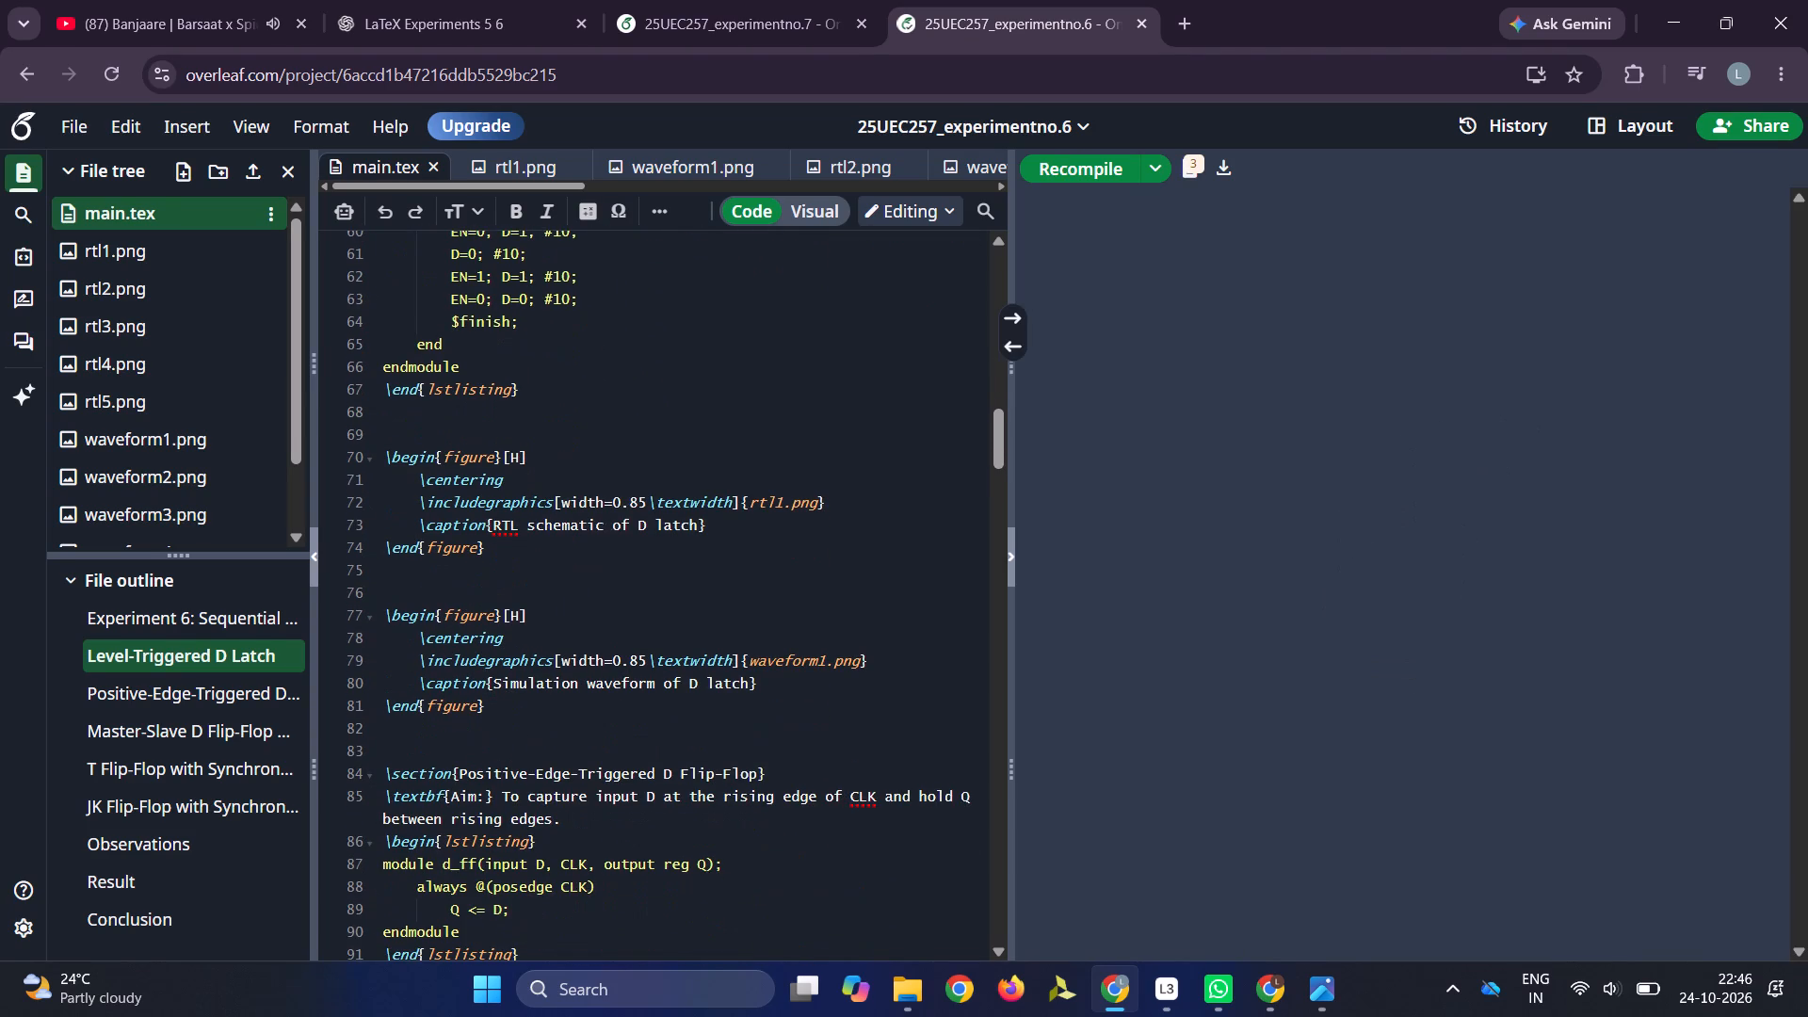
left_click_drag(501, 709, 395, 471)
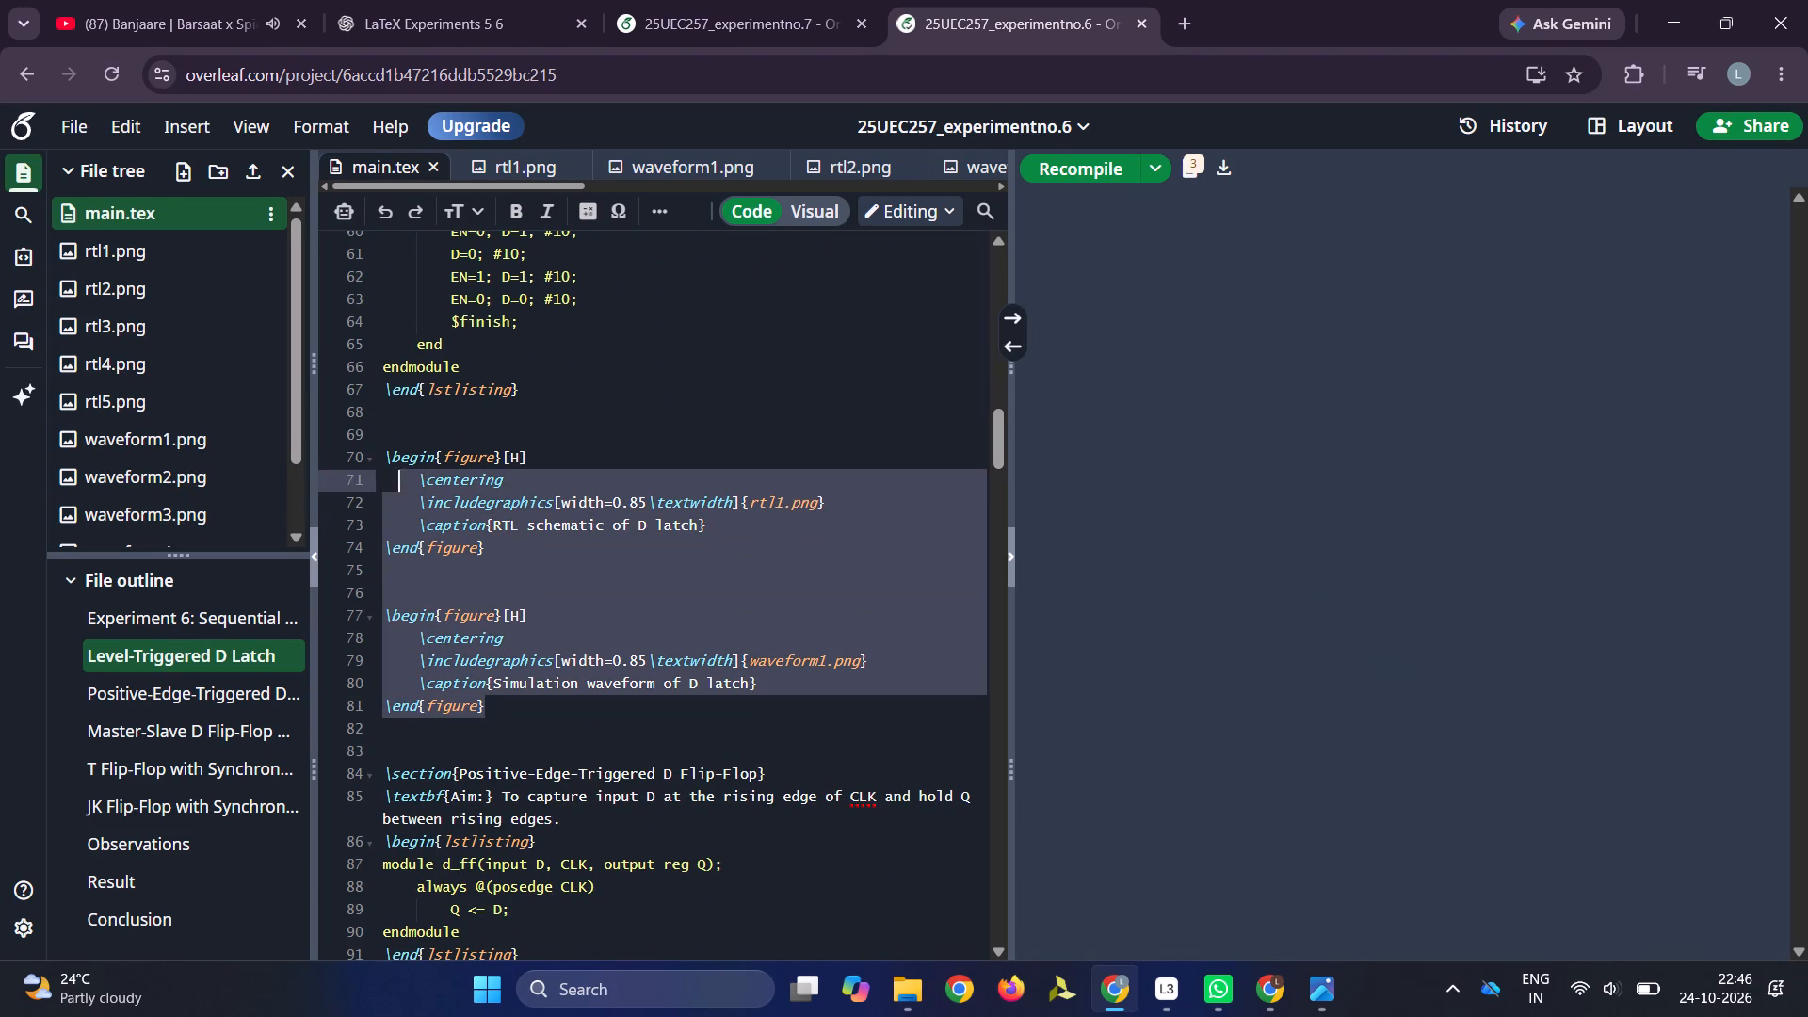
left_click_drag(395, 471, 383, 457)
key("ctrl+c")
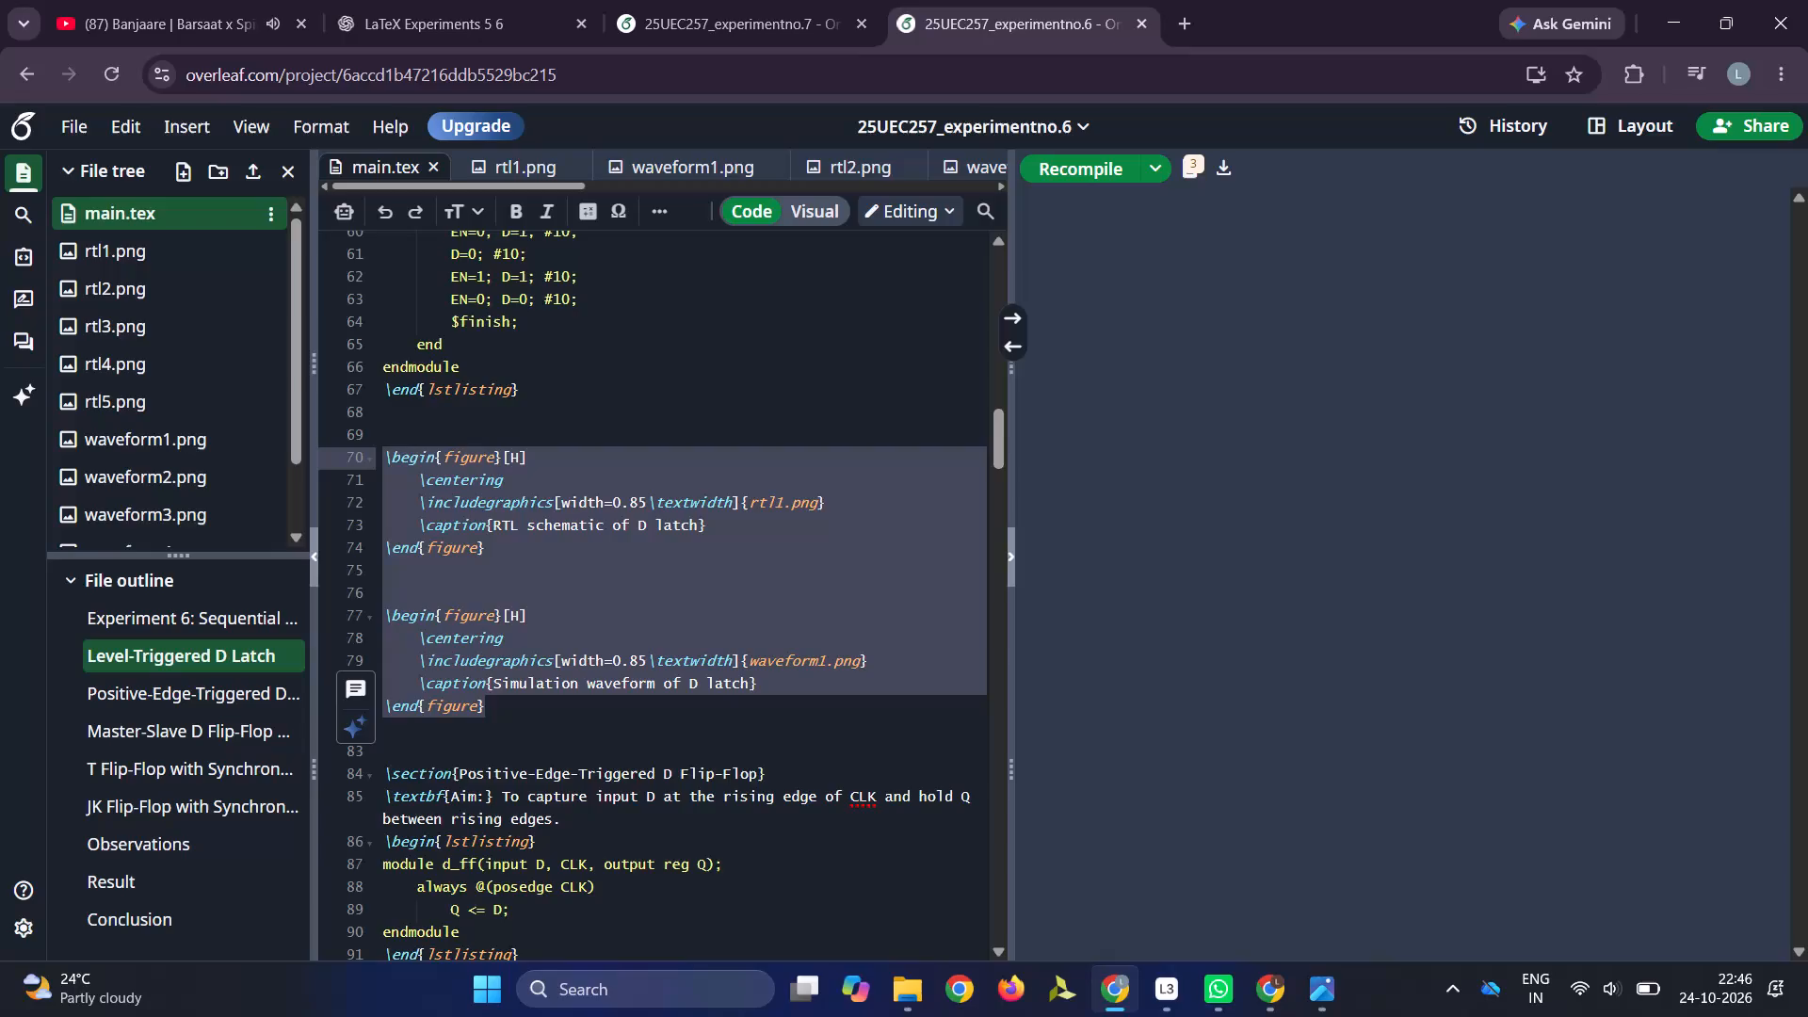
Return to the experimentno.7 project and close the experimentno.6 project.
left_click(652, 0)
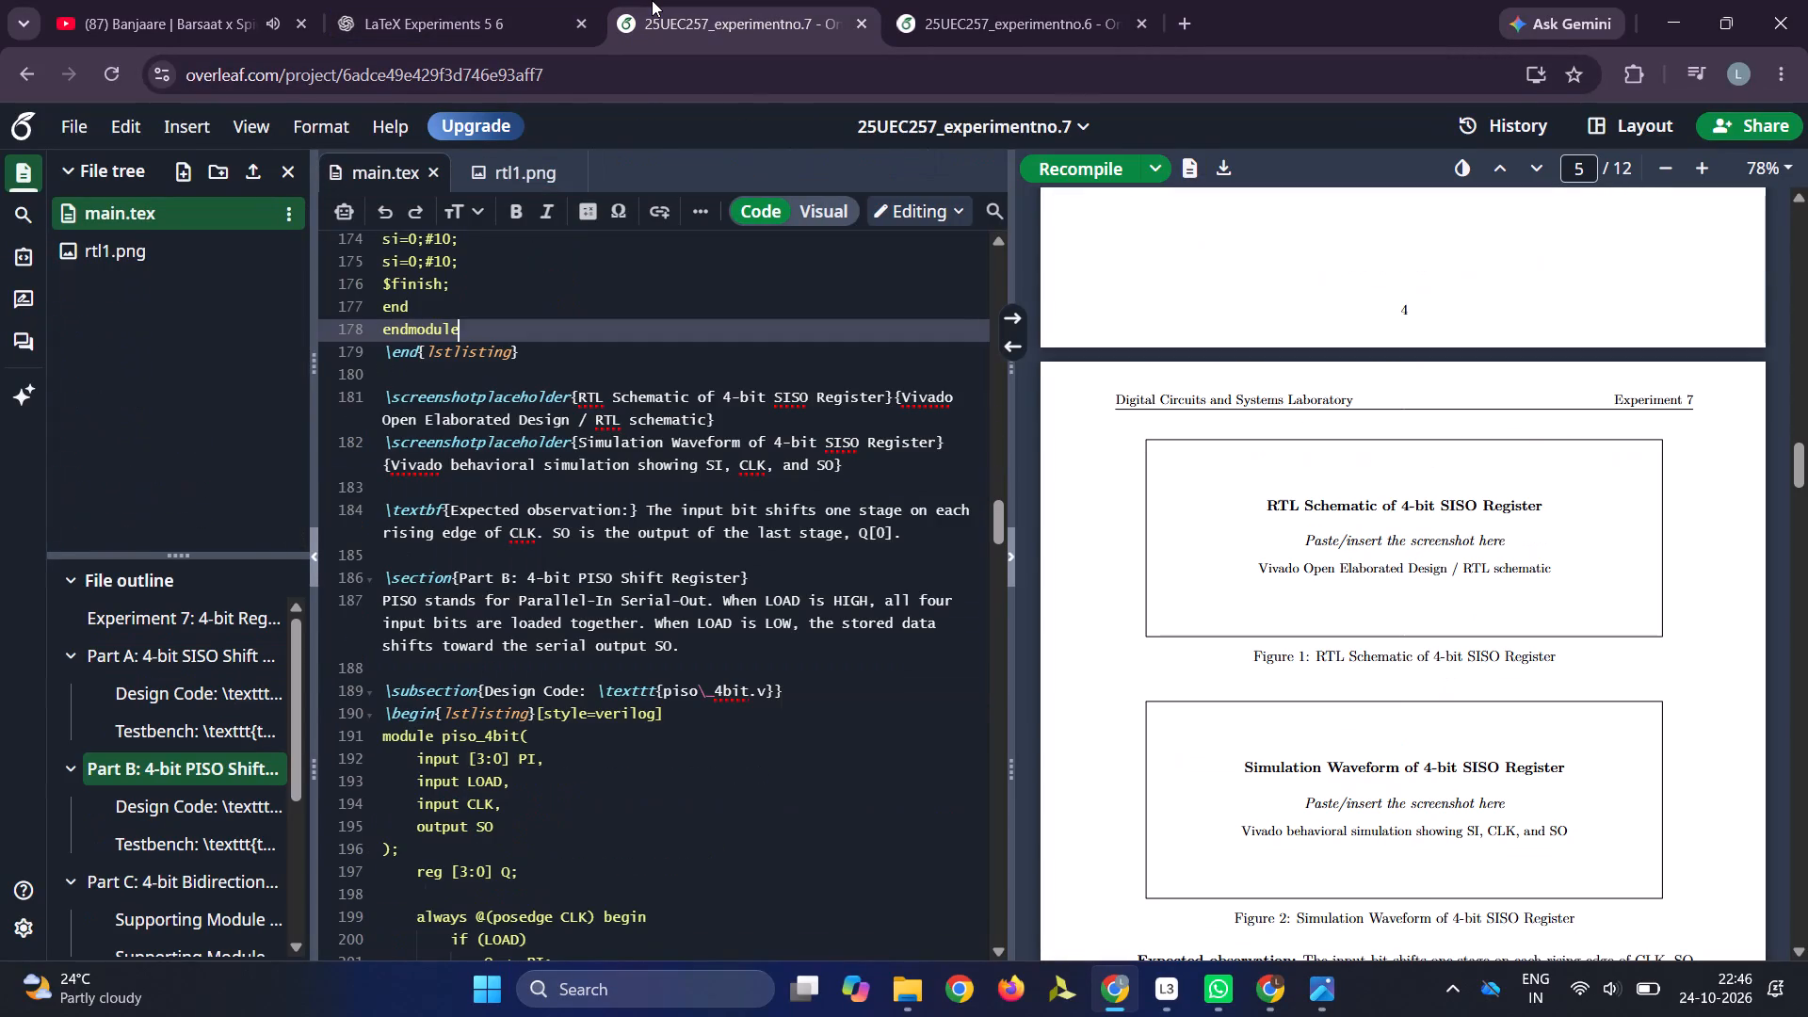
left_click(1138, 19)
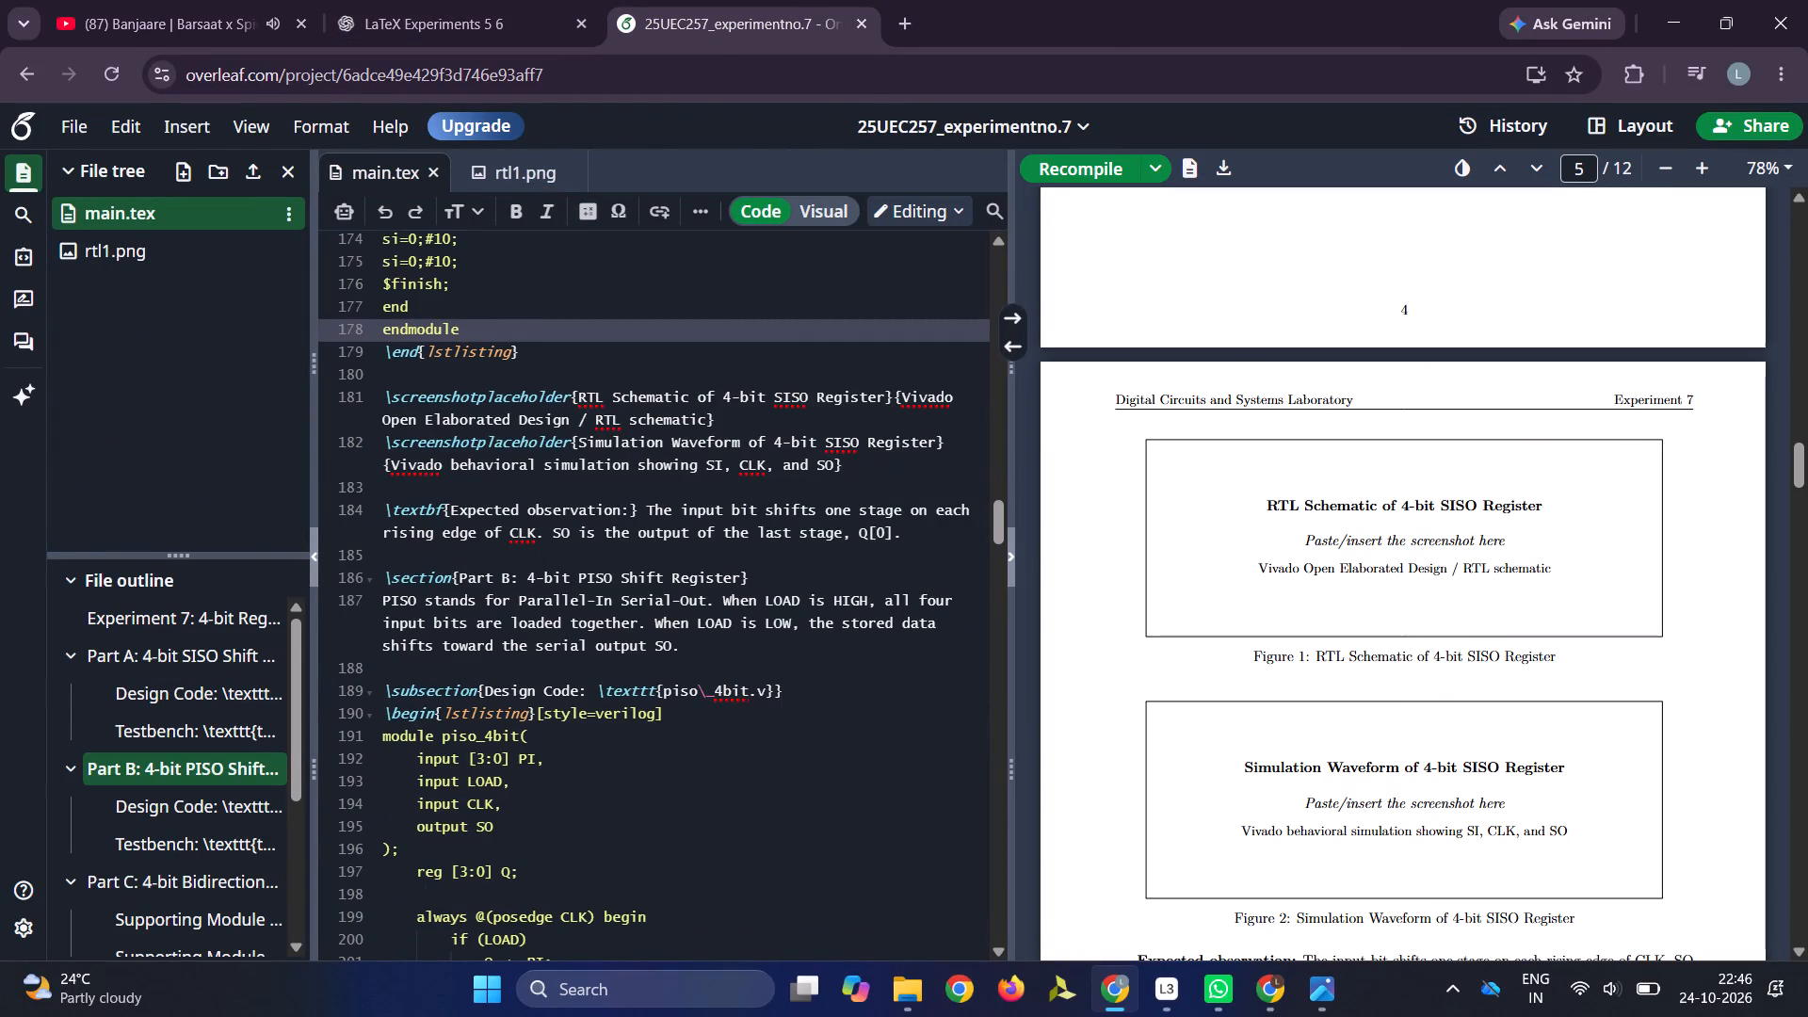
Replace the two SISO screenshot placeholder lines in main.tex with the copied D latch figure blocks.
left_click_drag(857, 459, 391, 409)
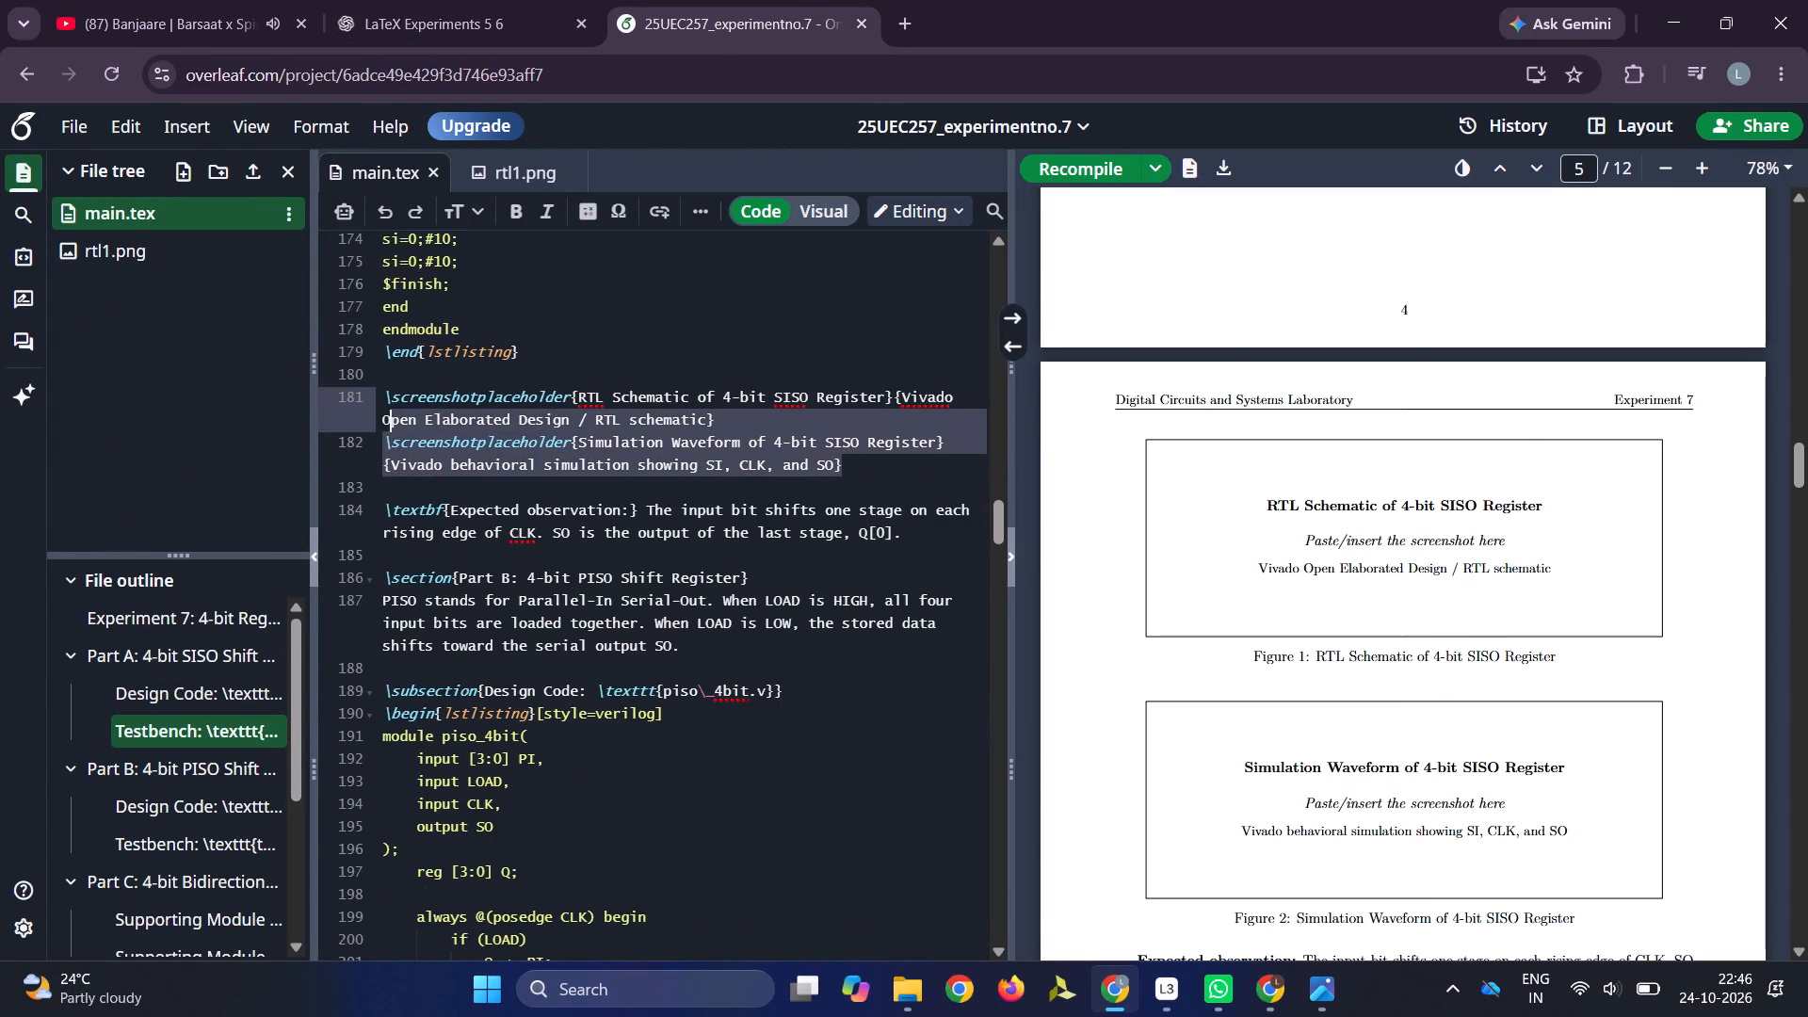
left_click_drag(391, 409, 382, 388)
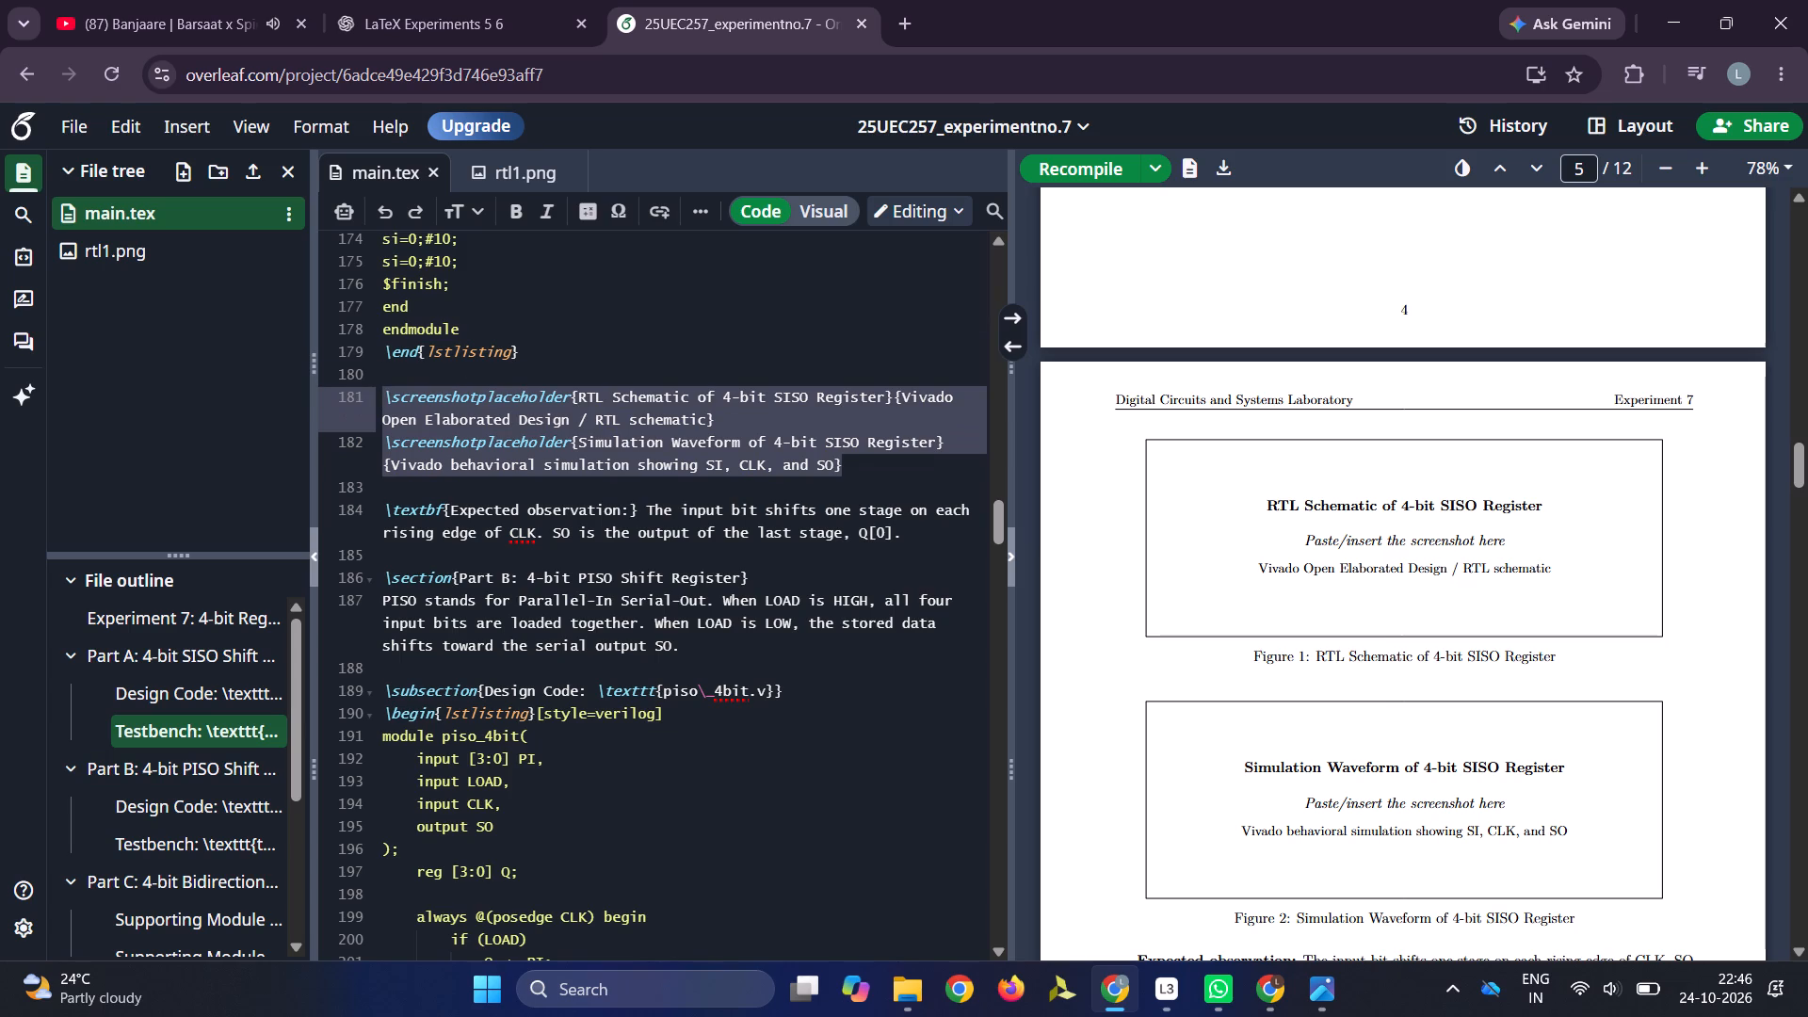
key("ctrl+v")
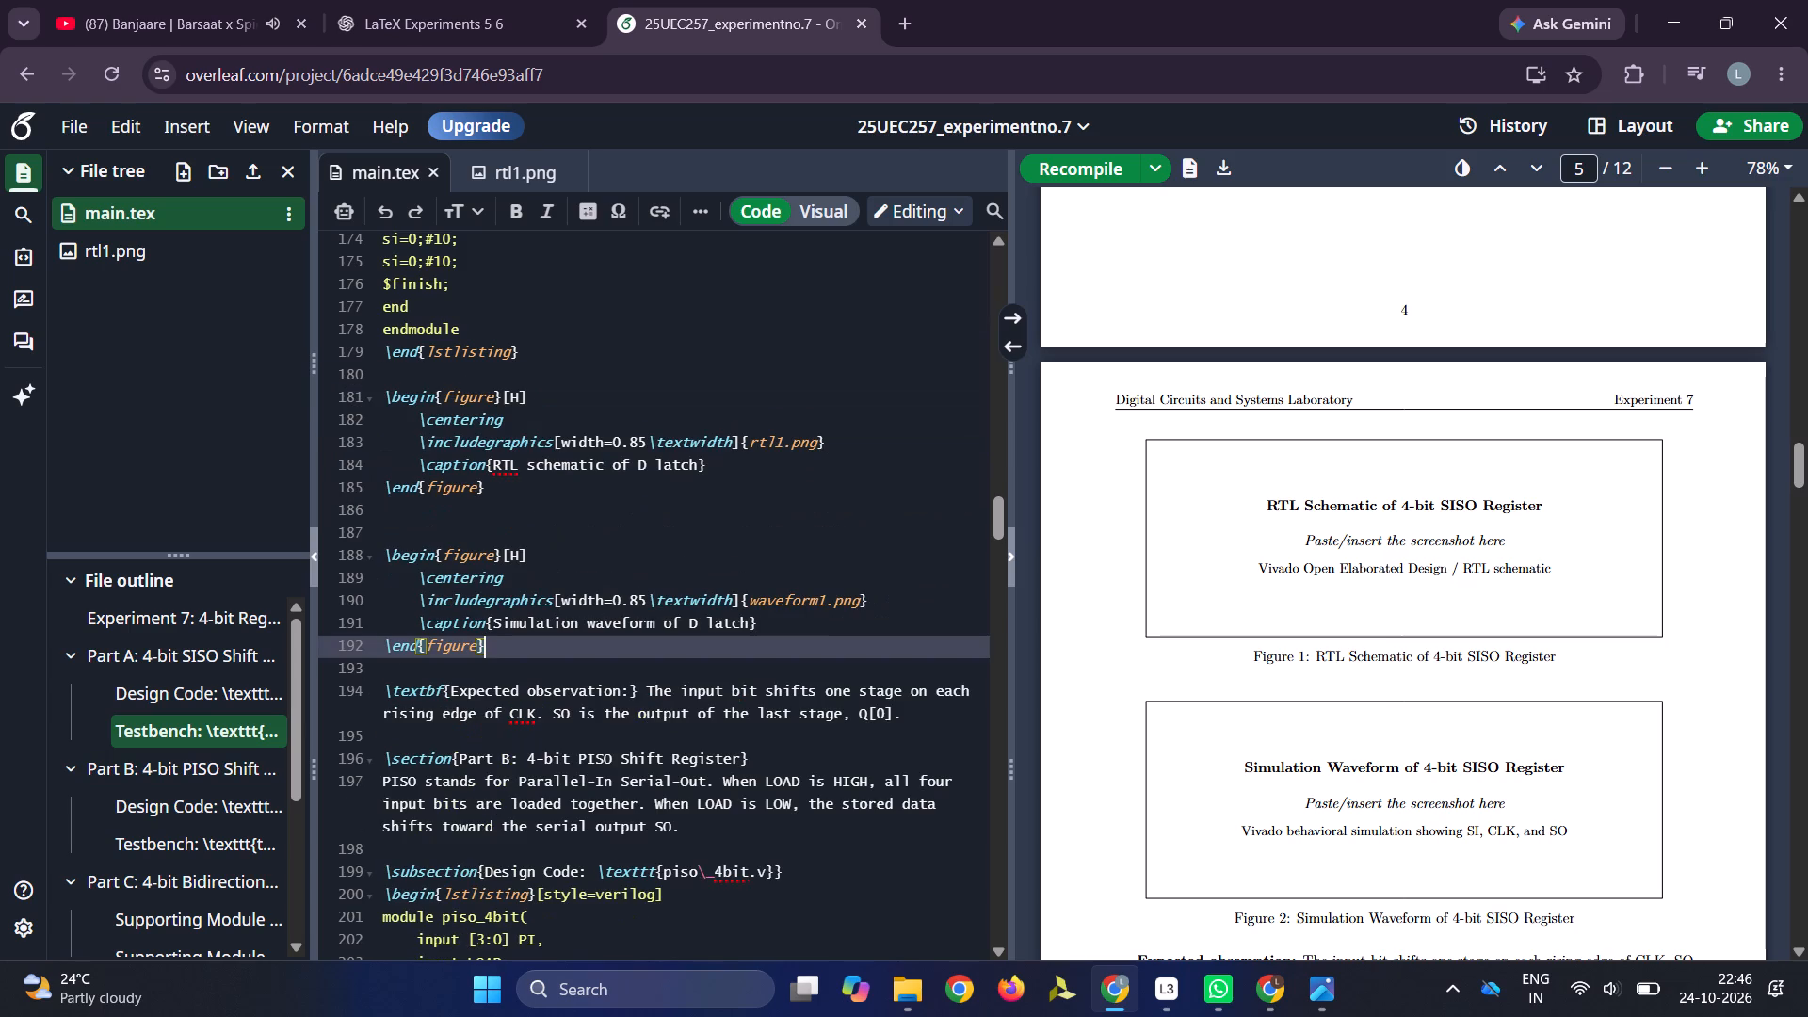
Switch to Photos and look through the Vivado shift-register screenshots for the schematics and simulation waveforms, then minimize the viewer.
scroll(1307, 632, "down", 4)
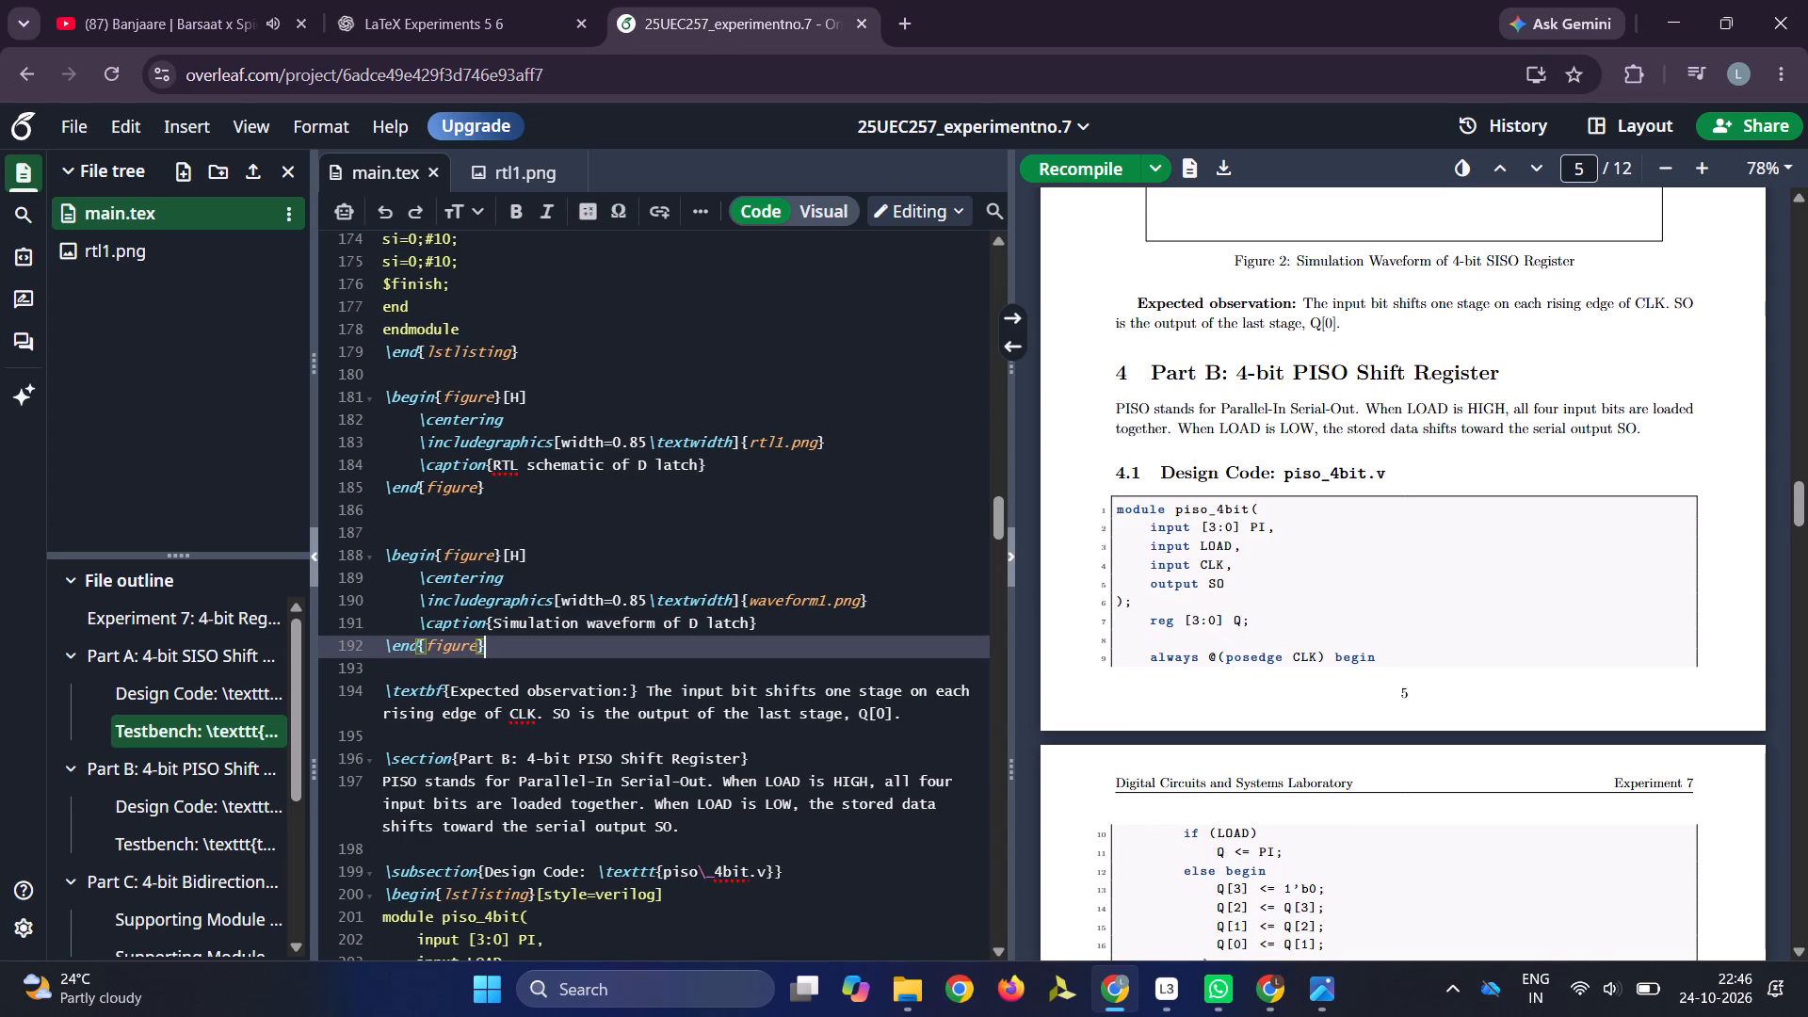
left_click(1336, 999)
scroll(988, 472, "down", 3, "ctrl")
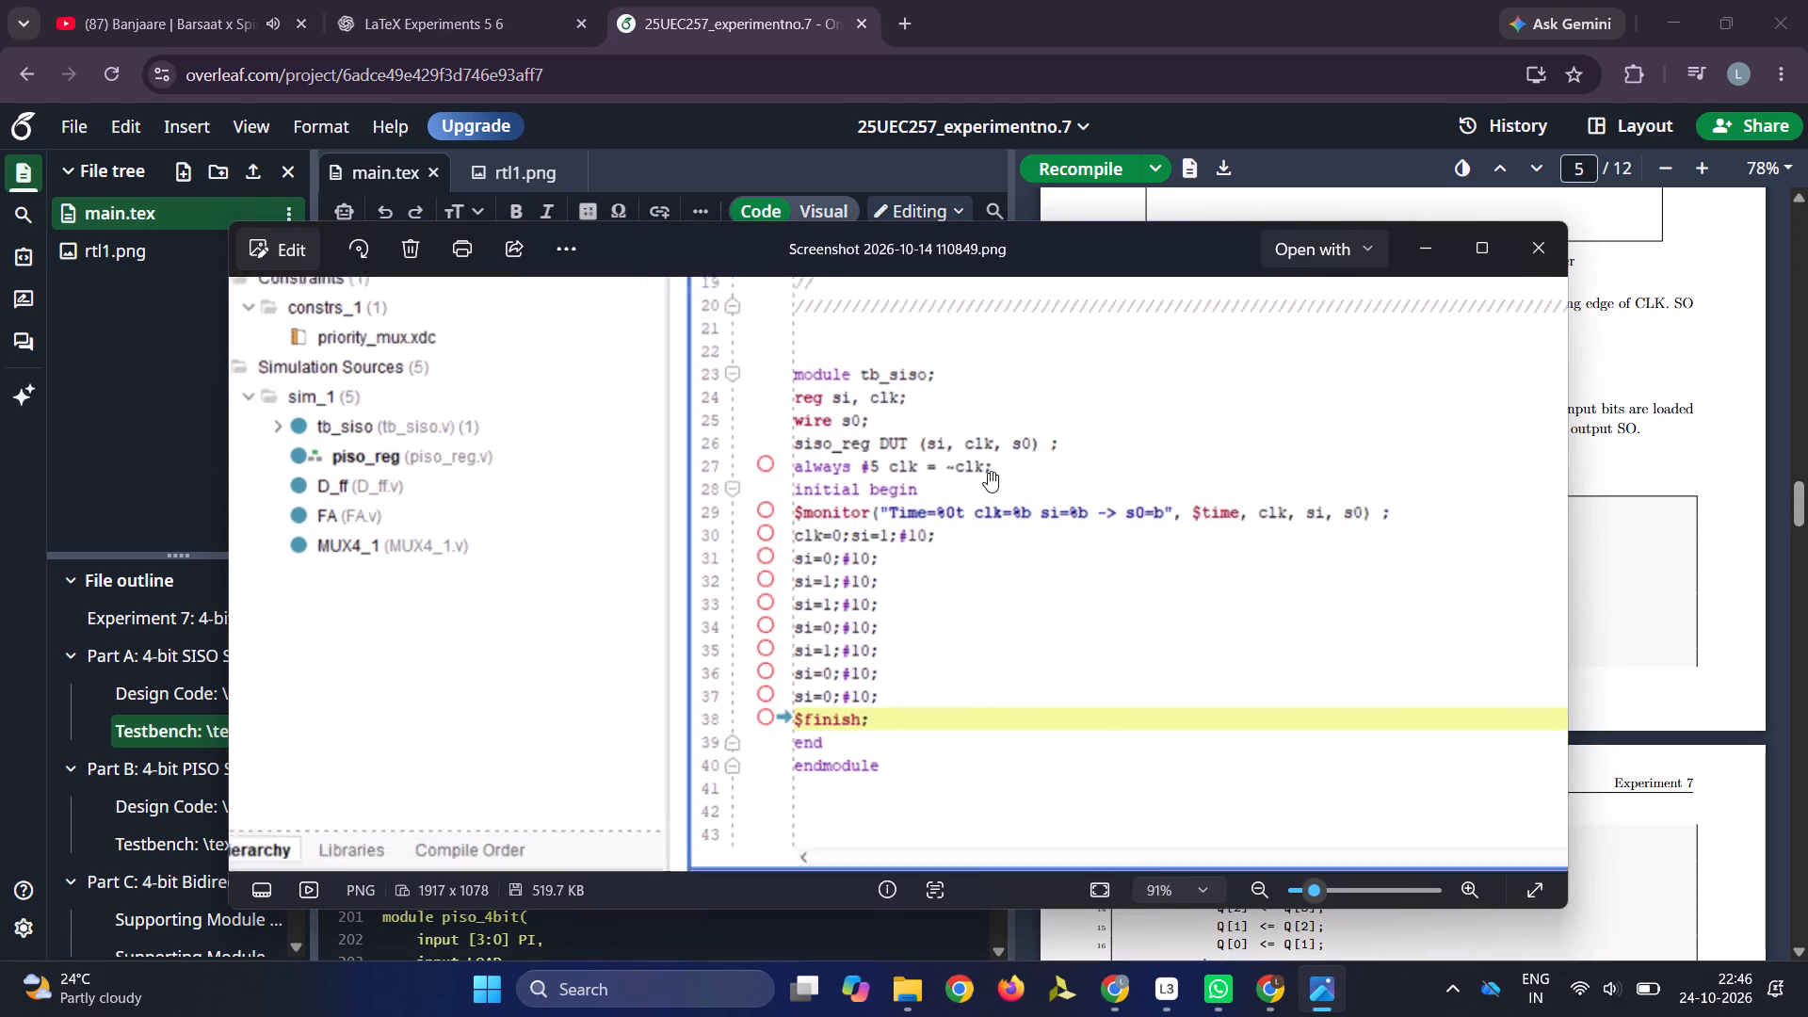
scroll(988, 472, "down", 8, "ctrl")
key("Right")
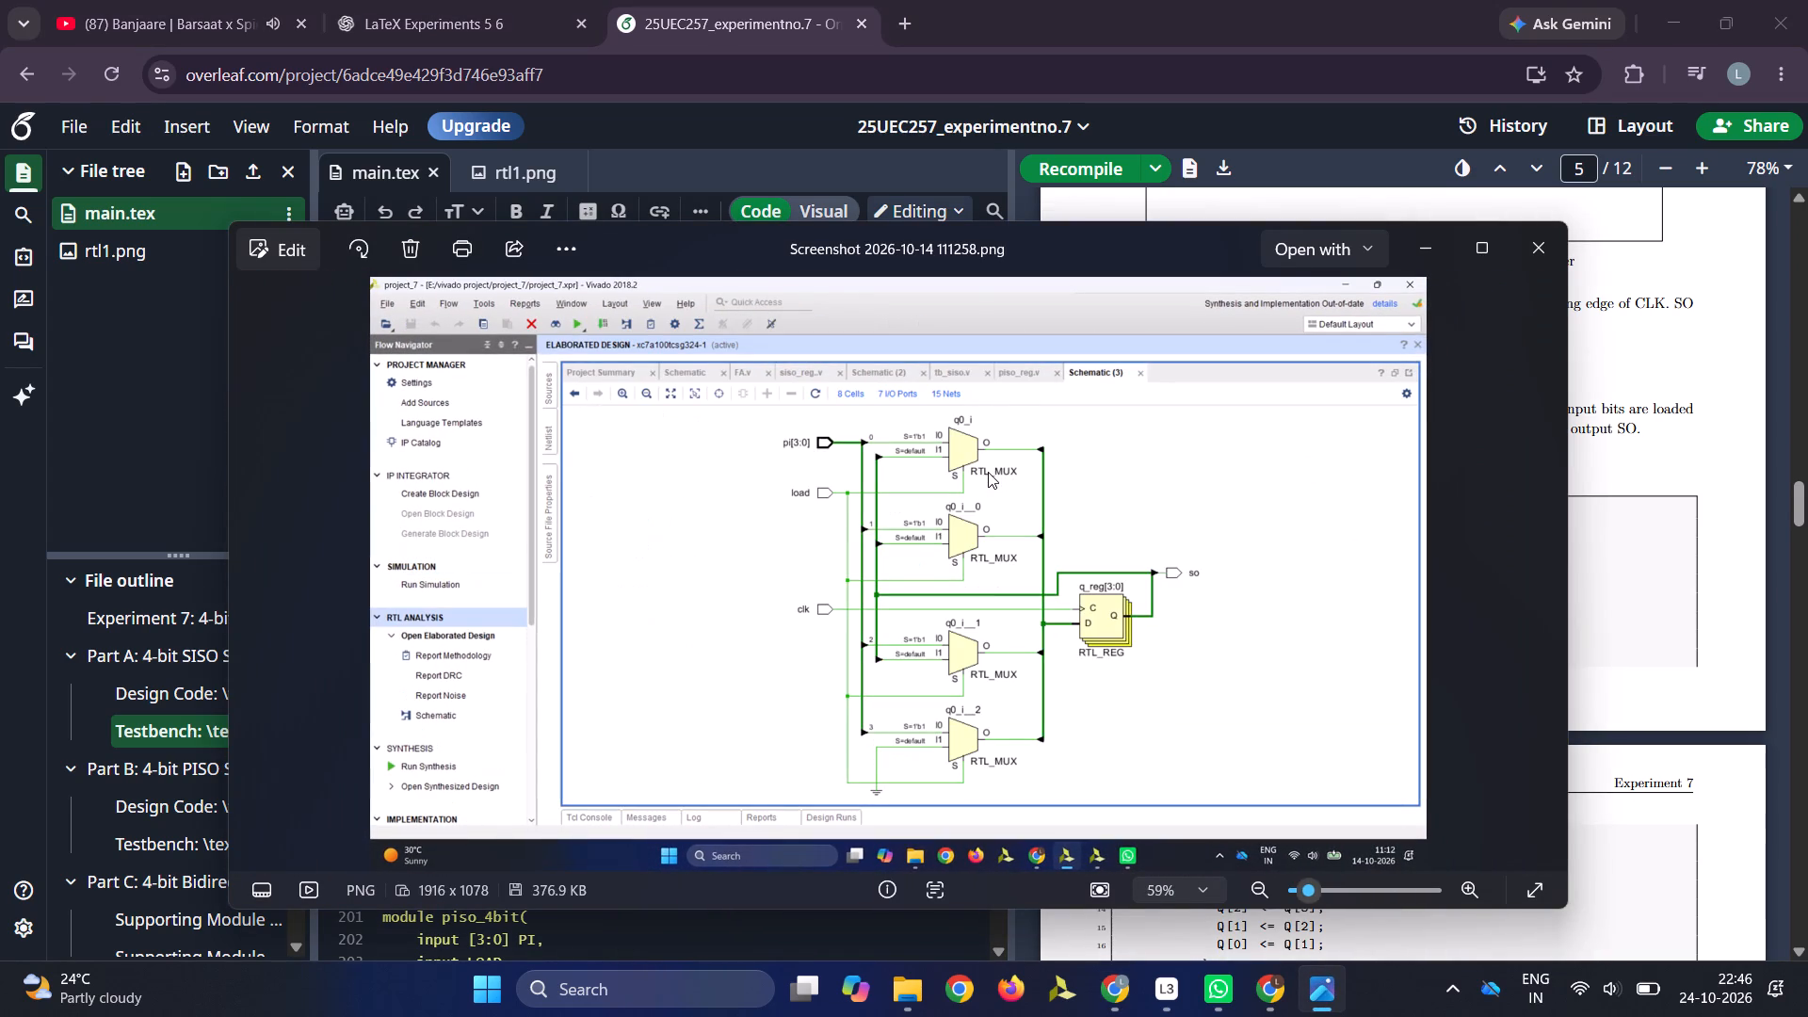
key("Left")
key("Left")
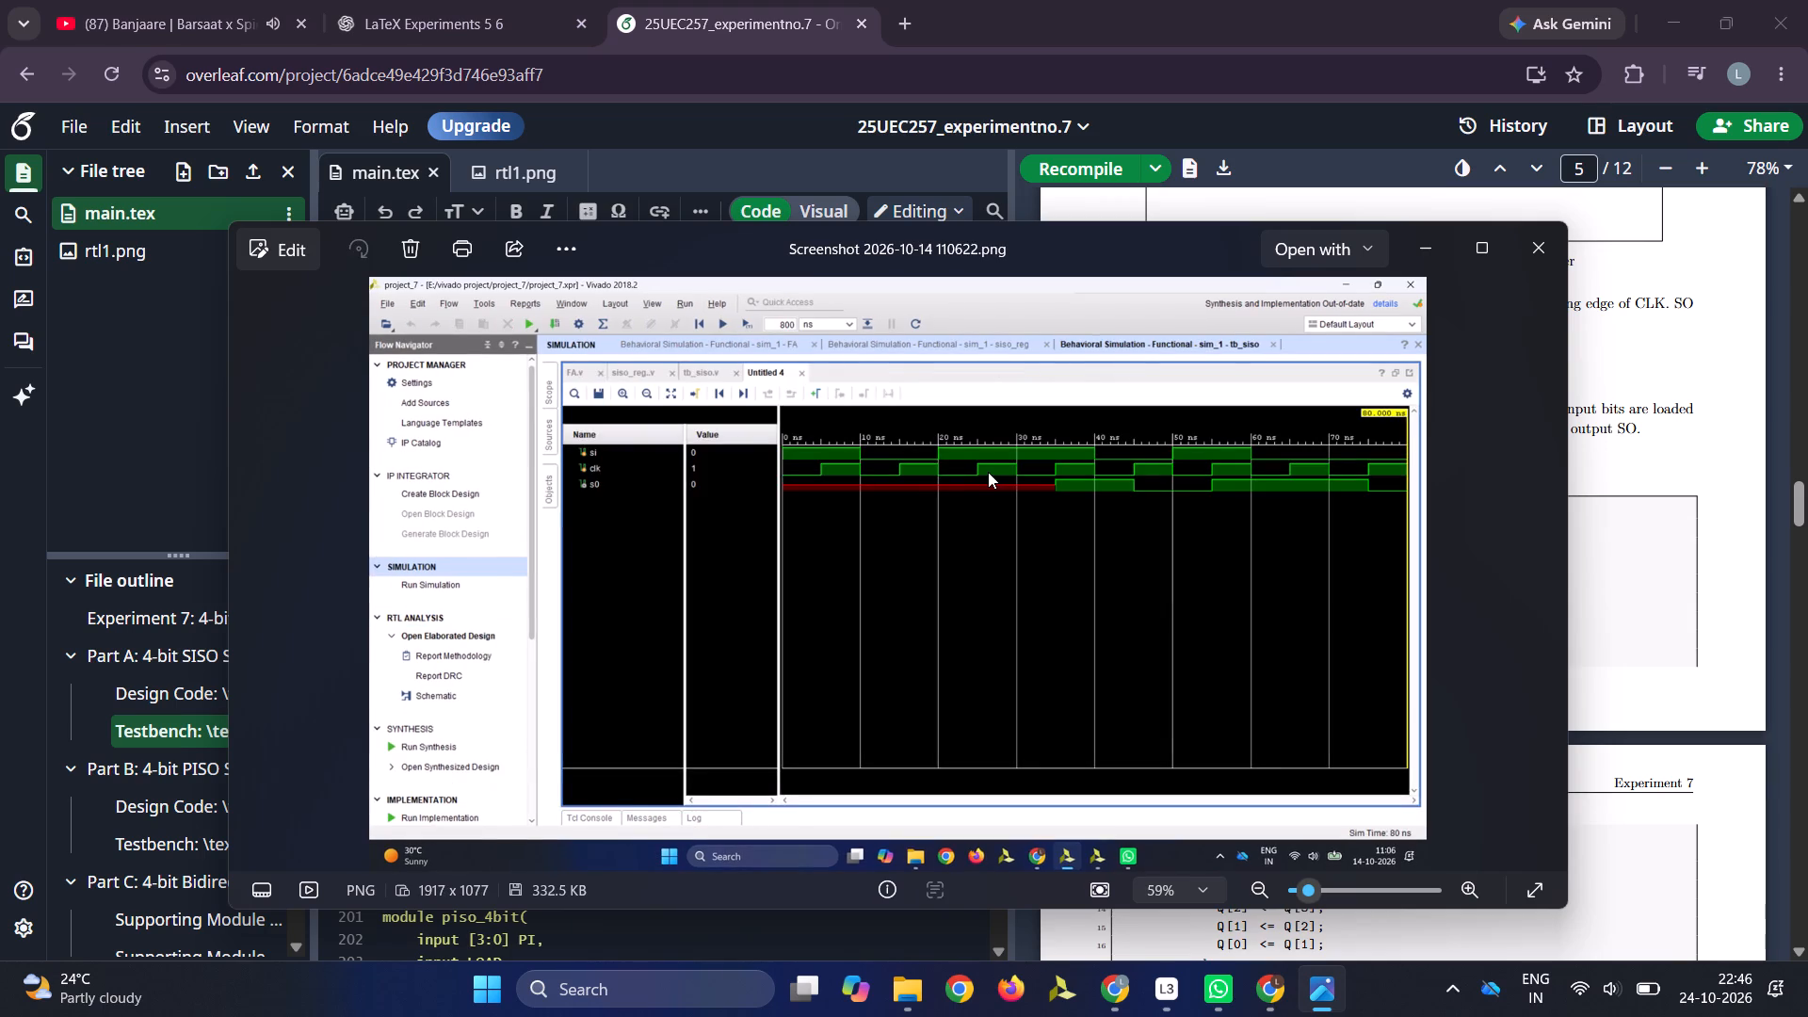
key("Left")
key("Right")
key("Right")
key("Right")
scroll(988, 472, "up", 5, "ctrl")
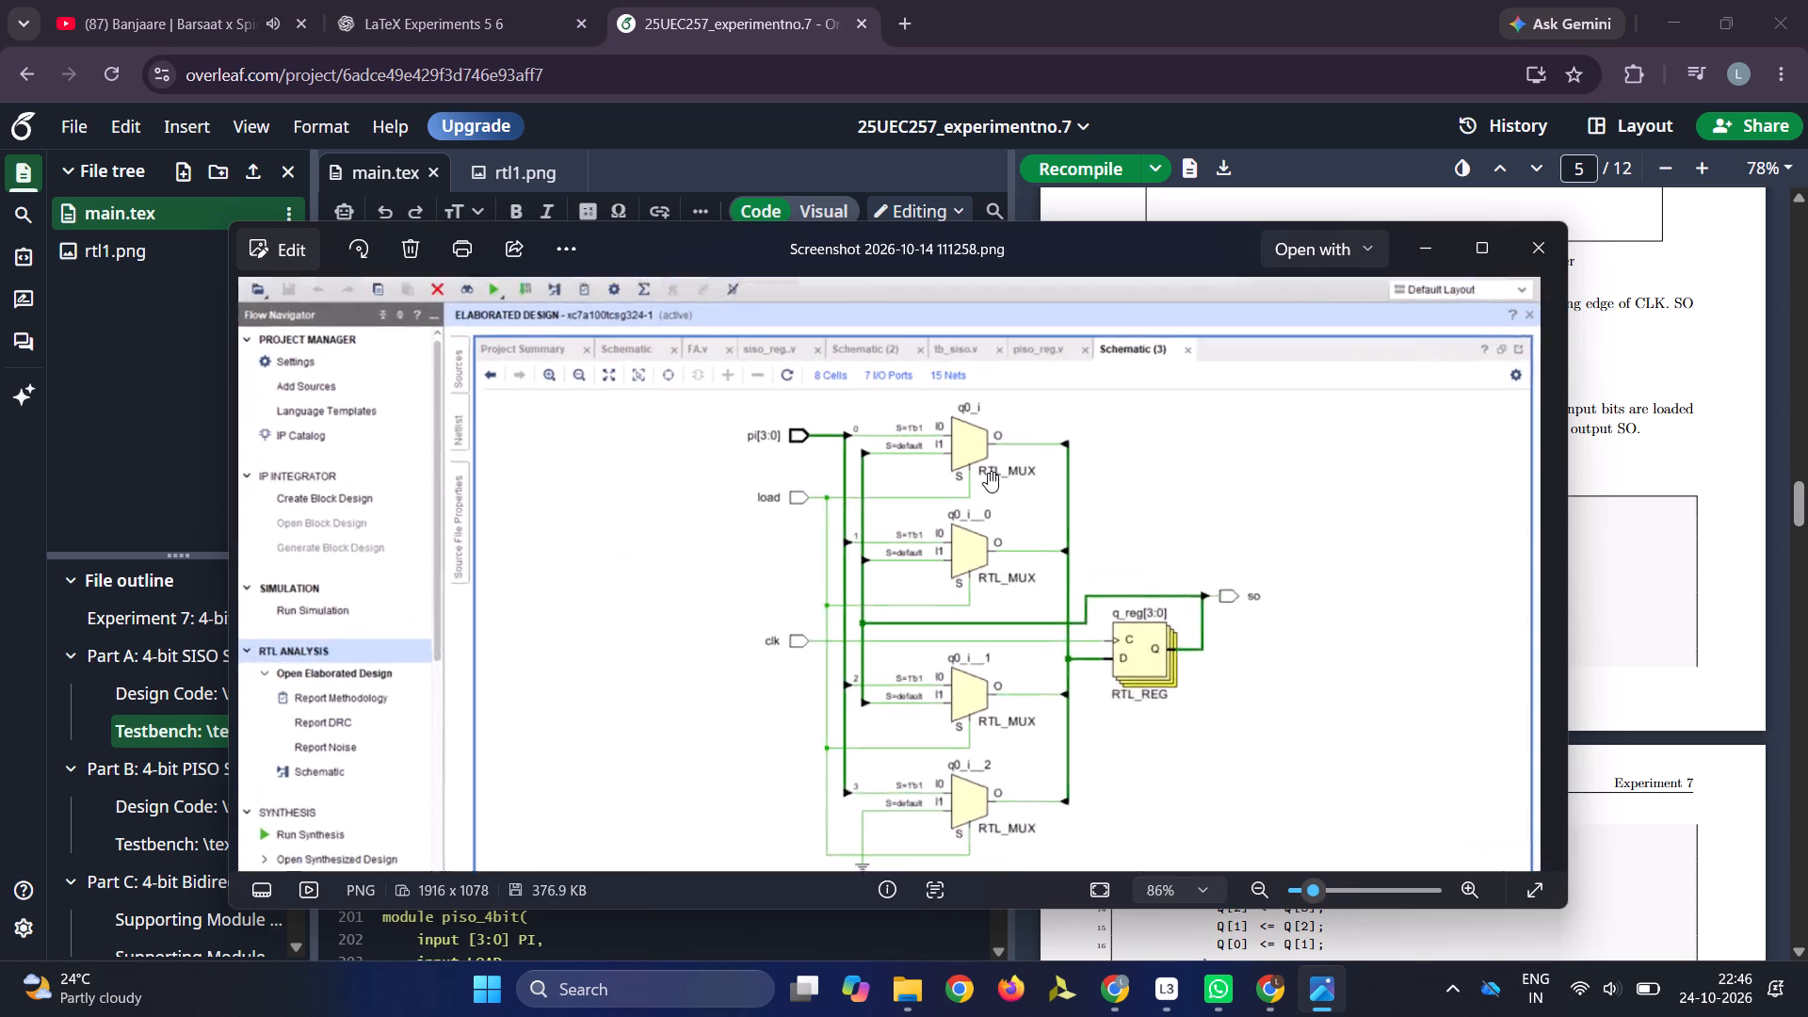
scroll(988, 472, "up", 1, "ctrl")
scroll(988, 472, "down", 7, "ctrl")
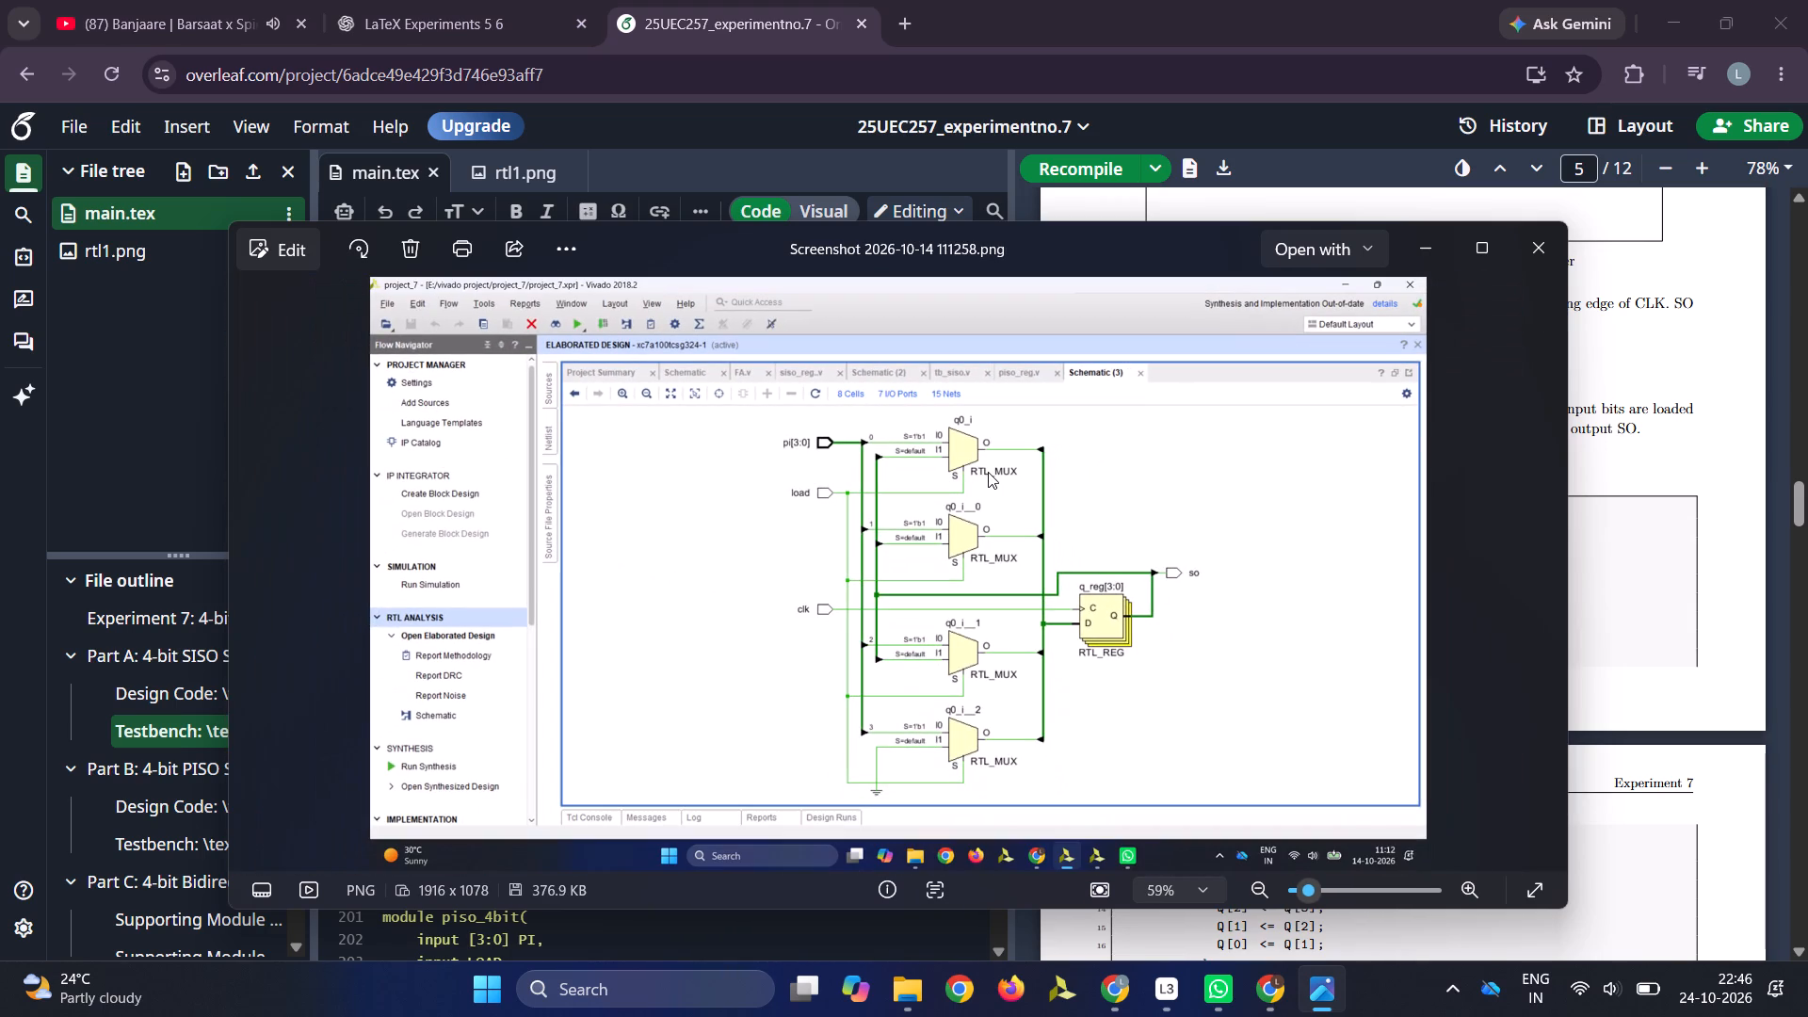
key("Right")
key("Right")
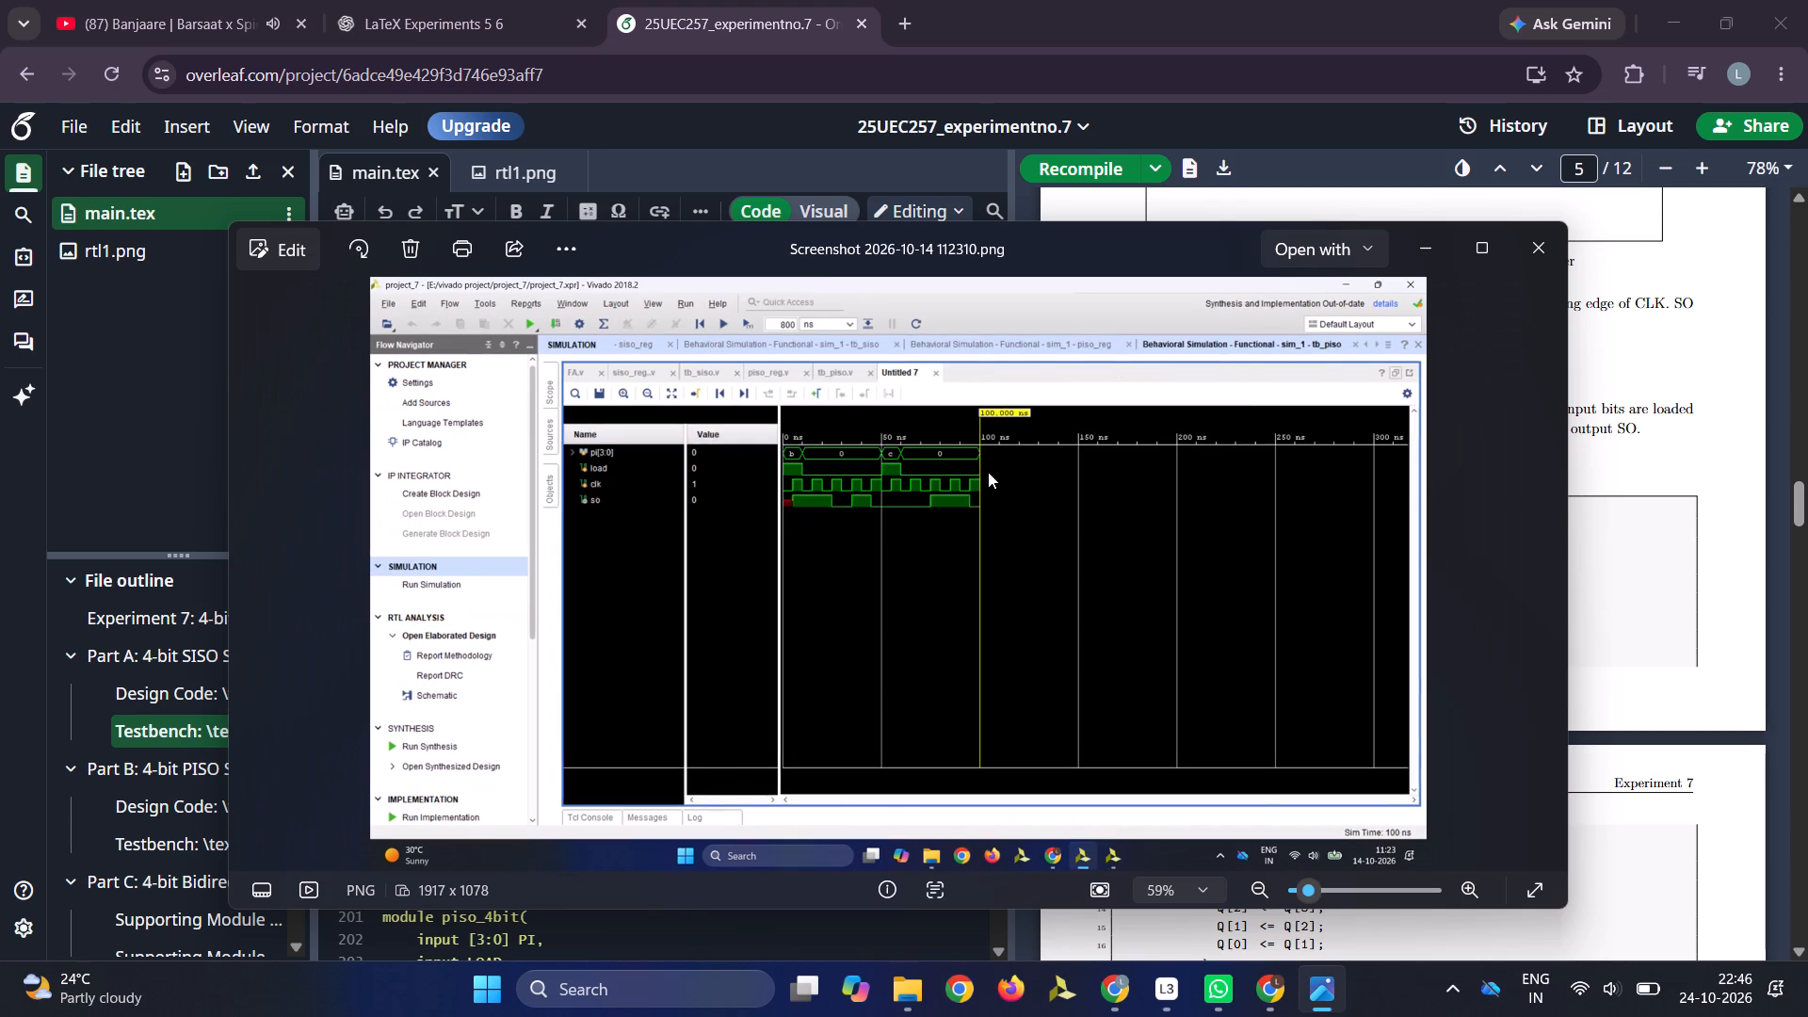
key("Right")
scroll(988, 472, "up", 4, "ctrl")
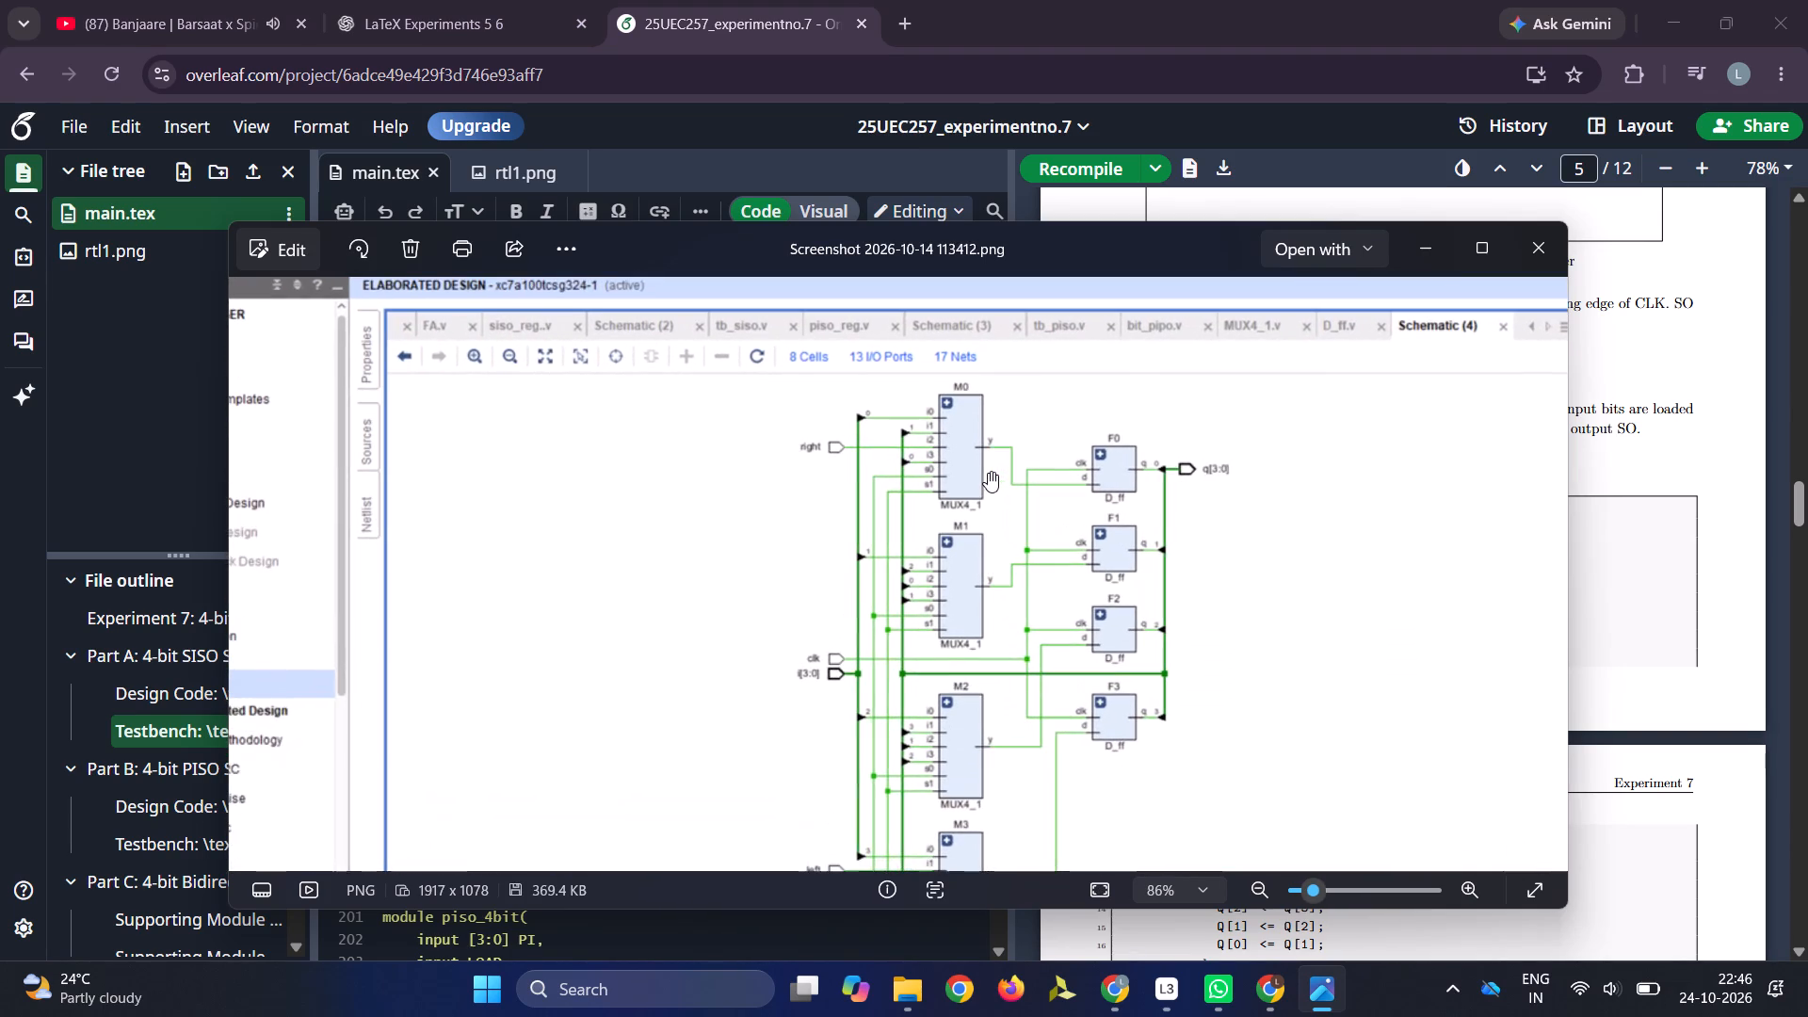
scroll(988, 472, "down", 6, "ctrl")
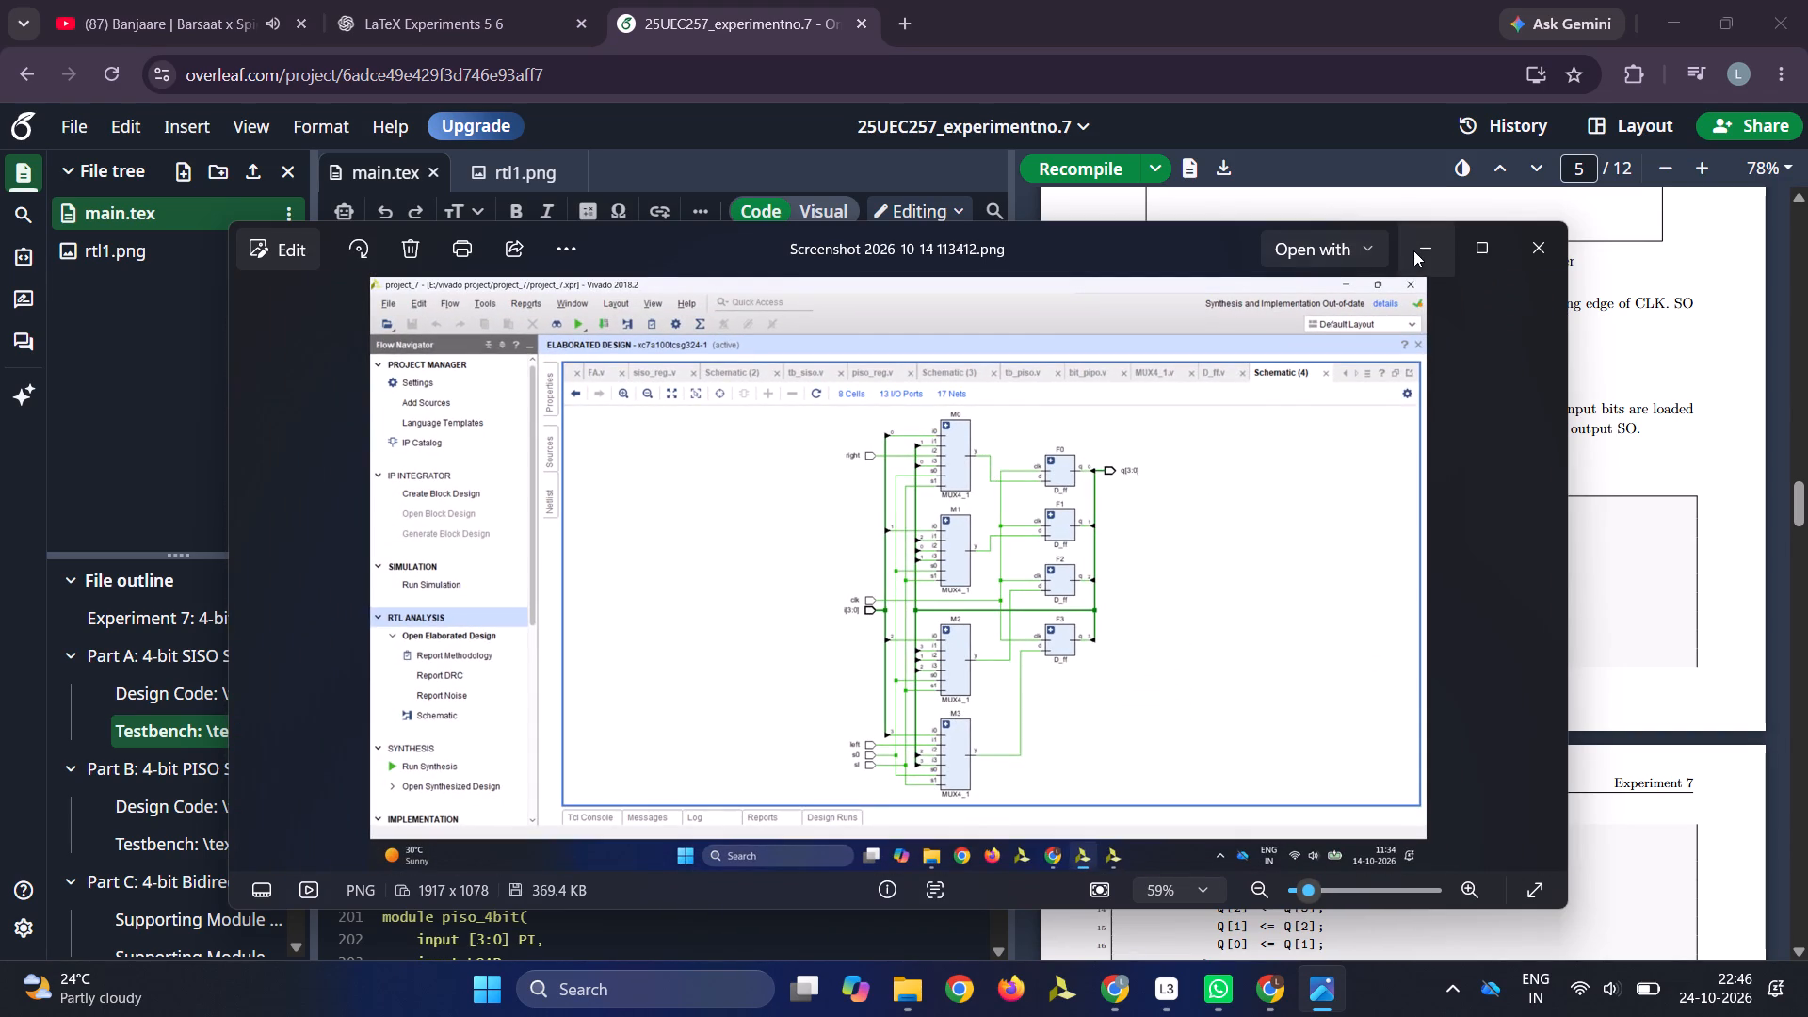
left_click(1414, 250)
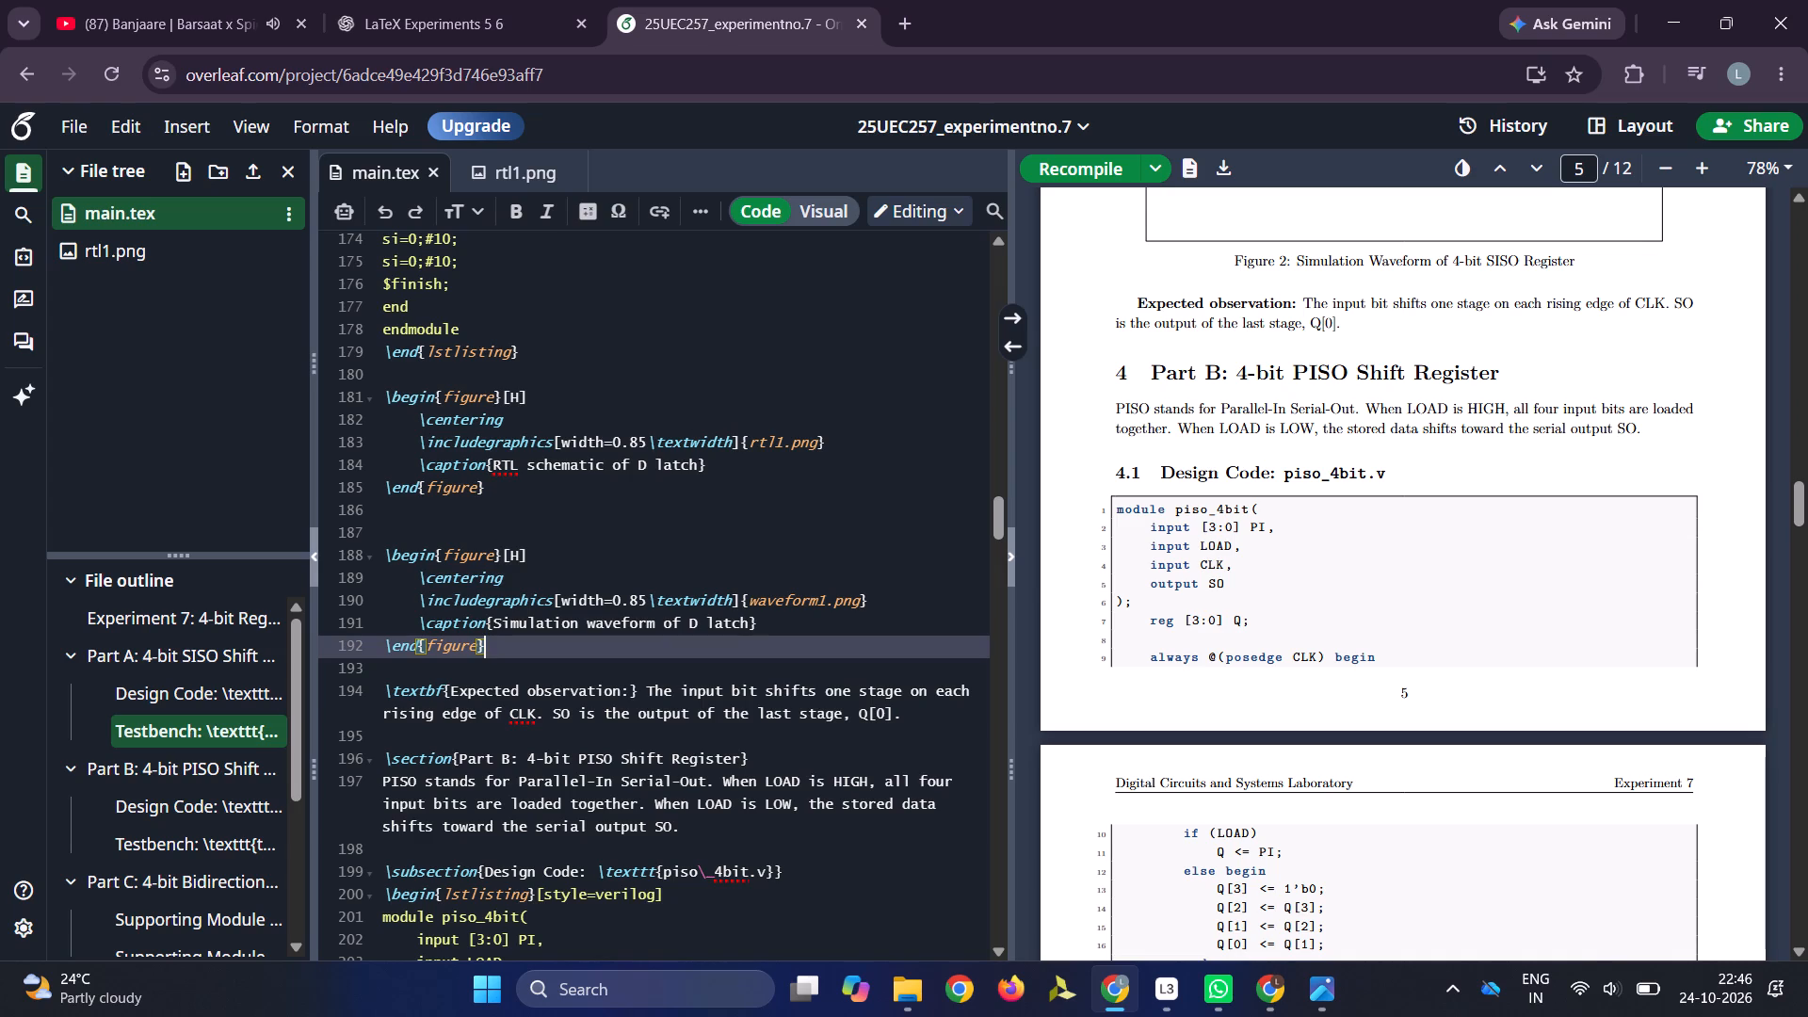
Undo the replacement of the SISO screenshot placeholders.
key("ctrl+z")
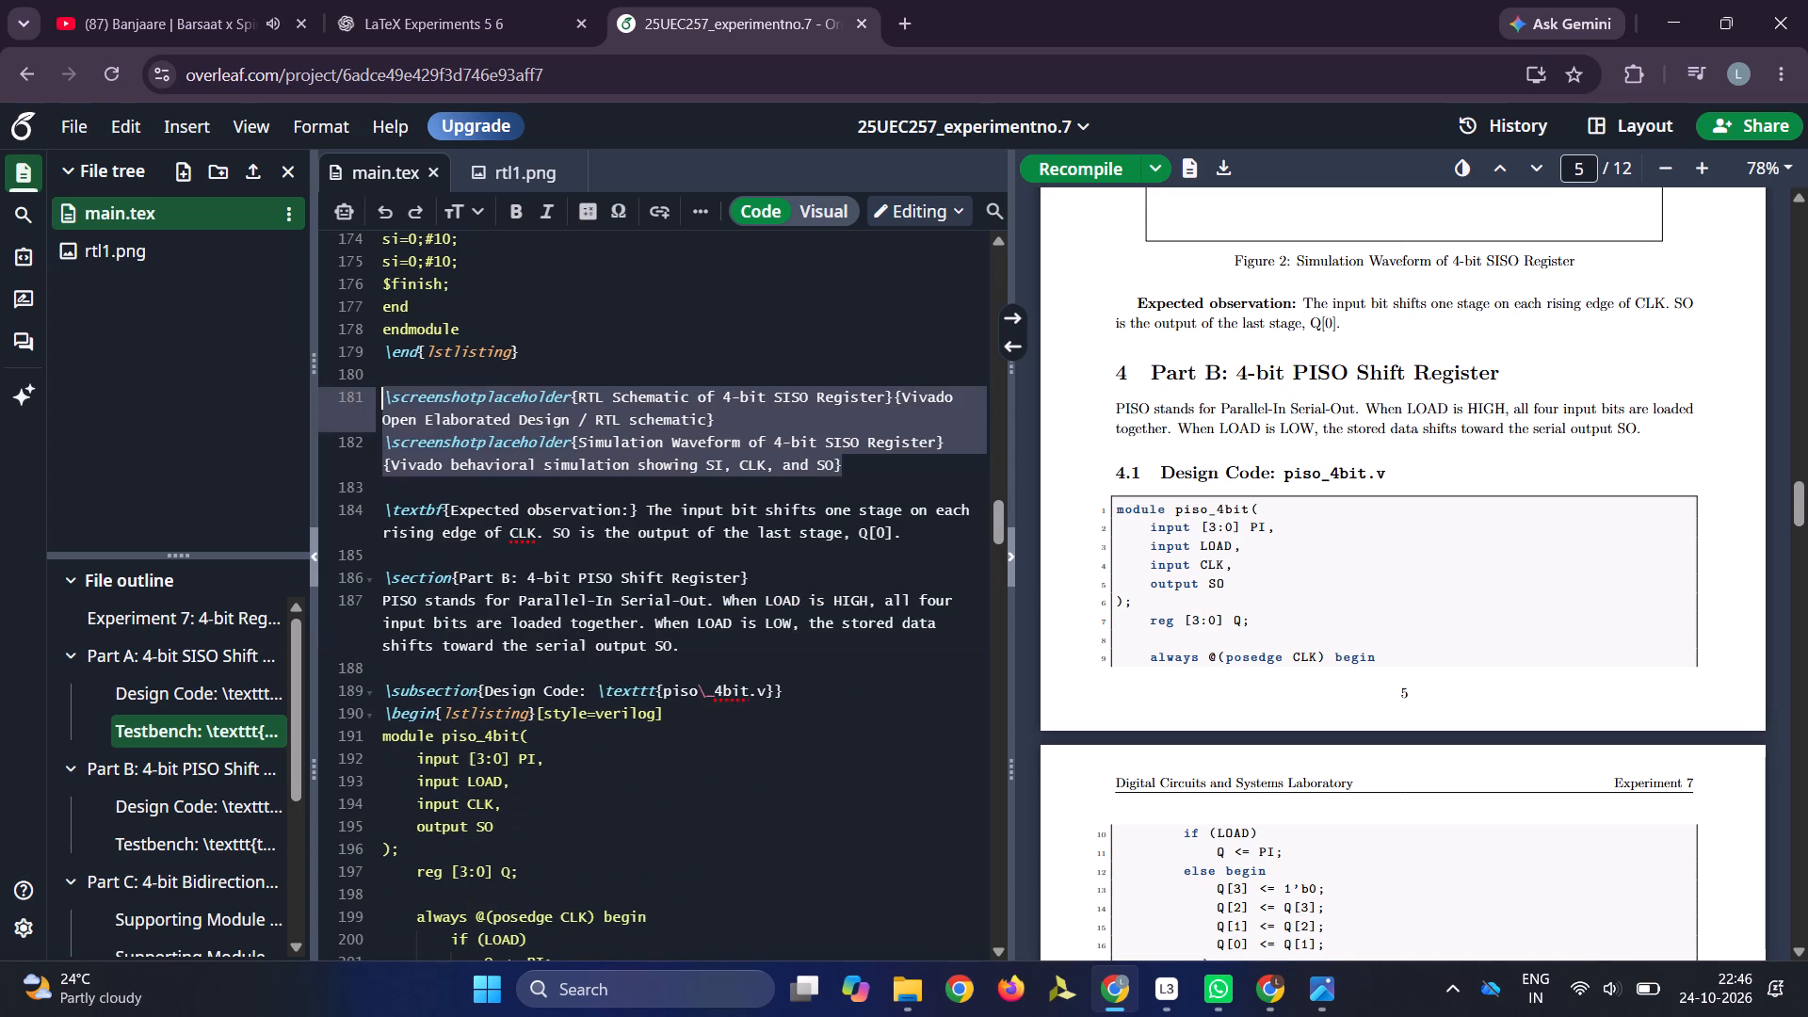
Paste the two copied D latch figure blocks directly below the SISO screenshot placeholder lines in main.tex.
left_click(652, 485)
key("ctrl+v")
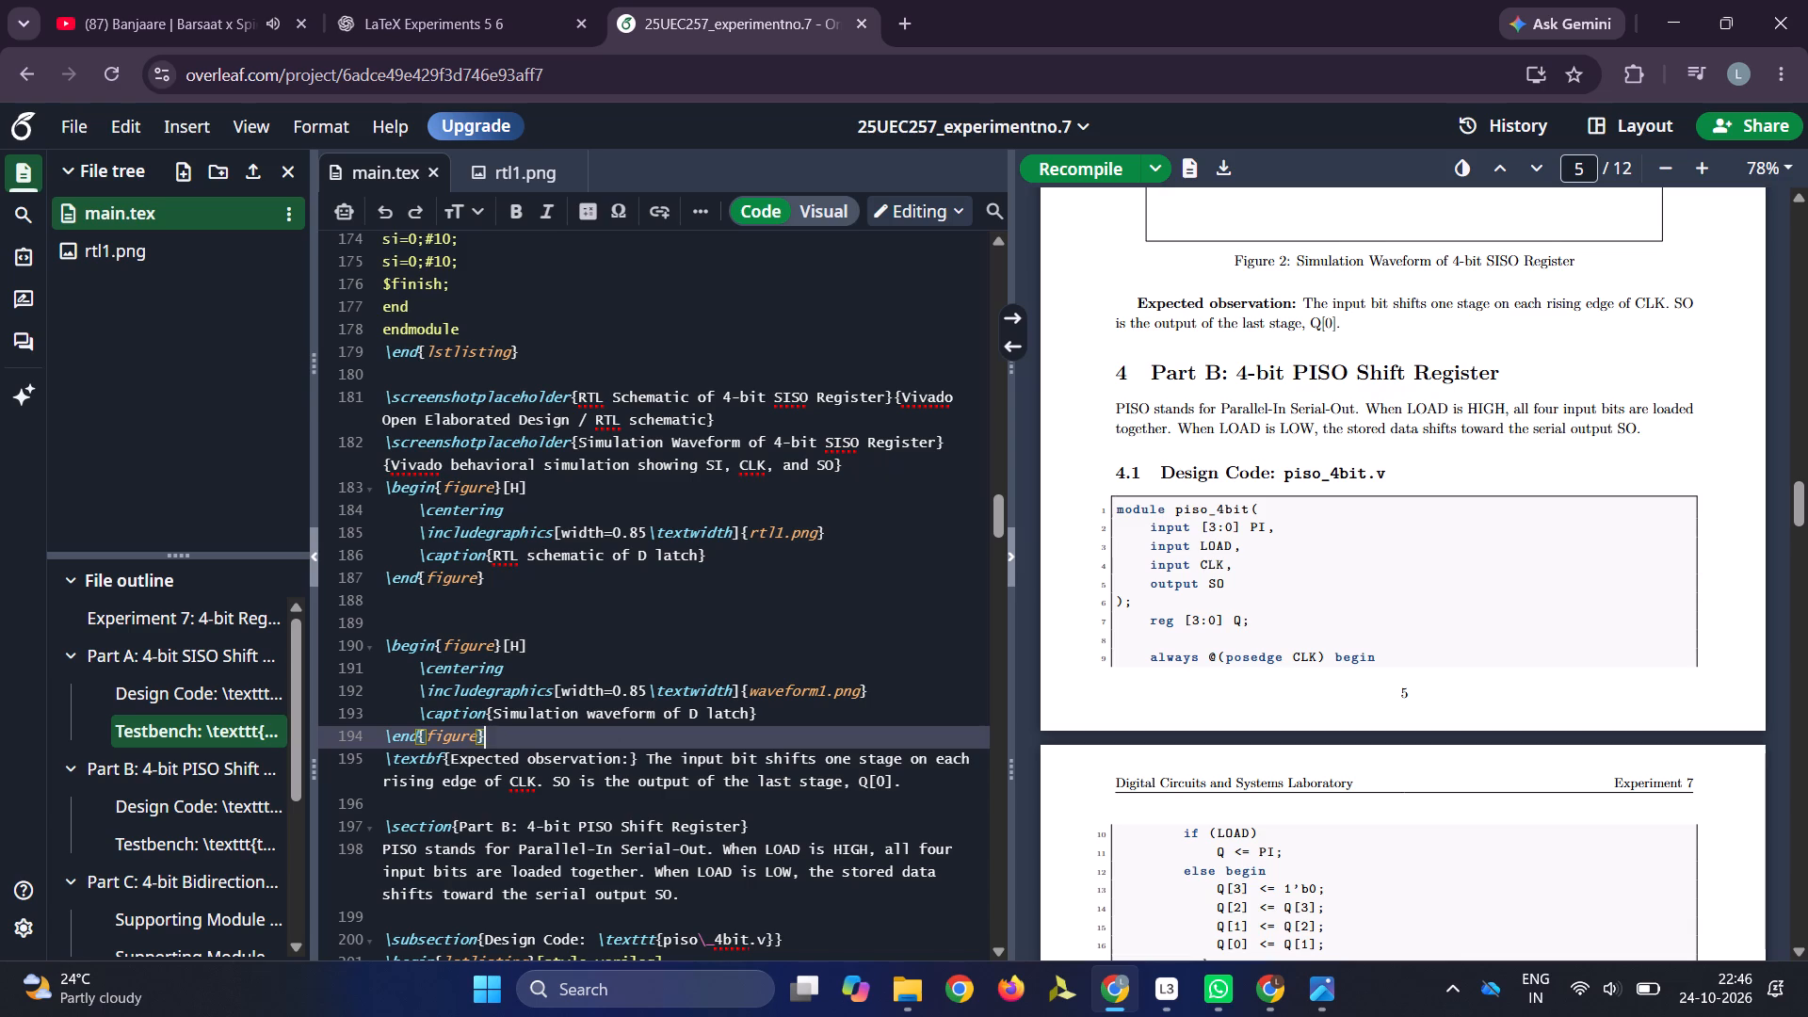
Replace the rtl1.png figure's caption with the placeholder's title "RTL Schematic of 4-bit SISO Register".
left_click_drag(884, 399, 705, 399)
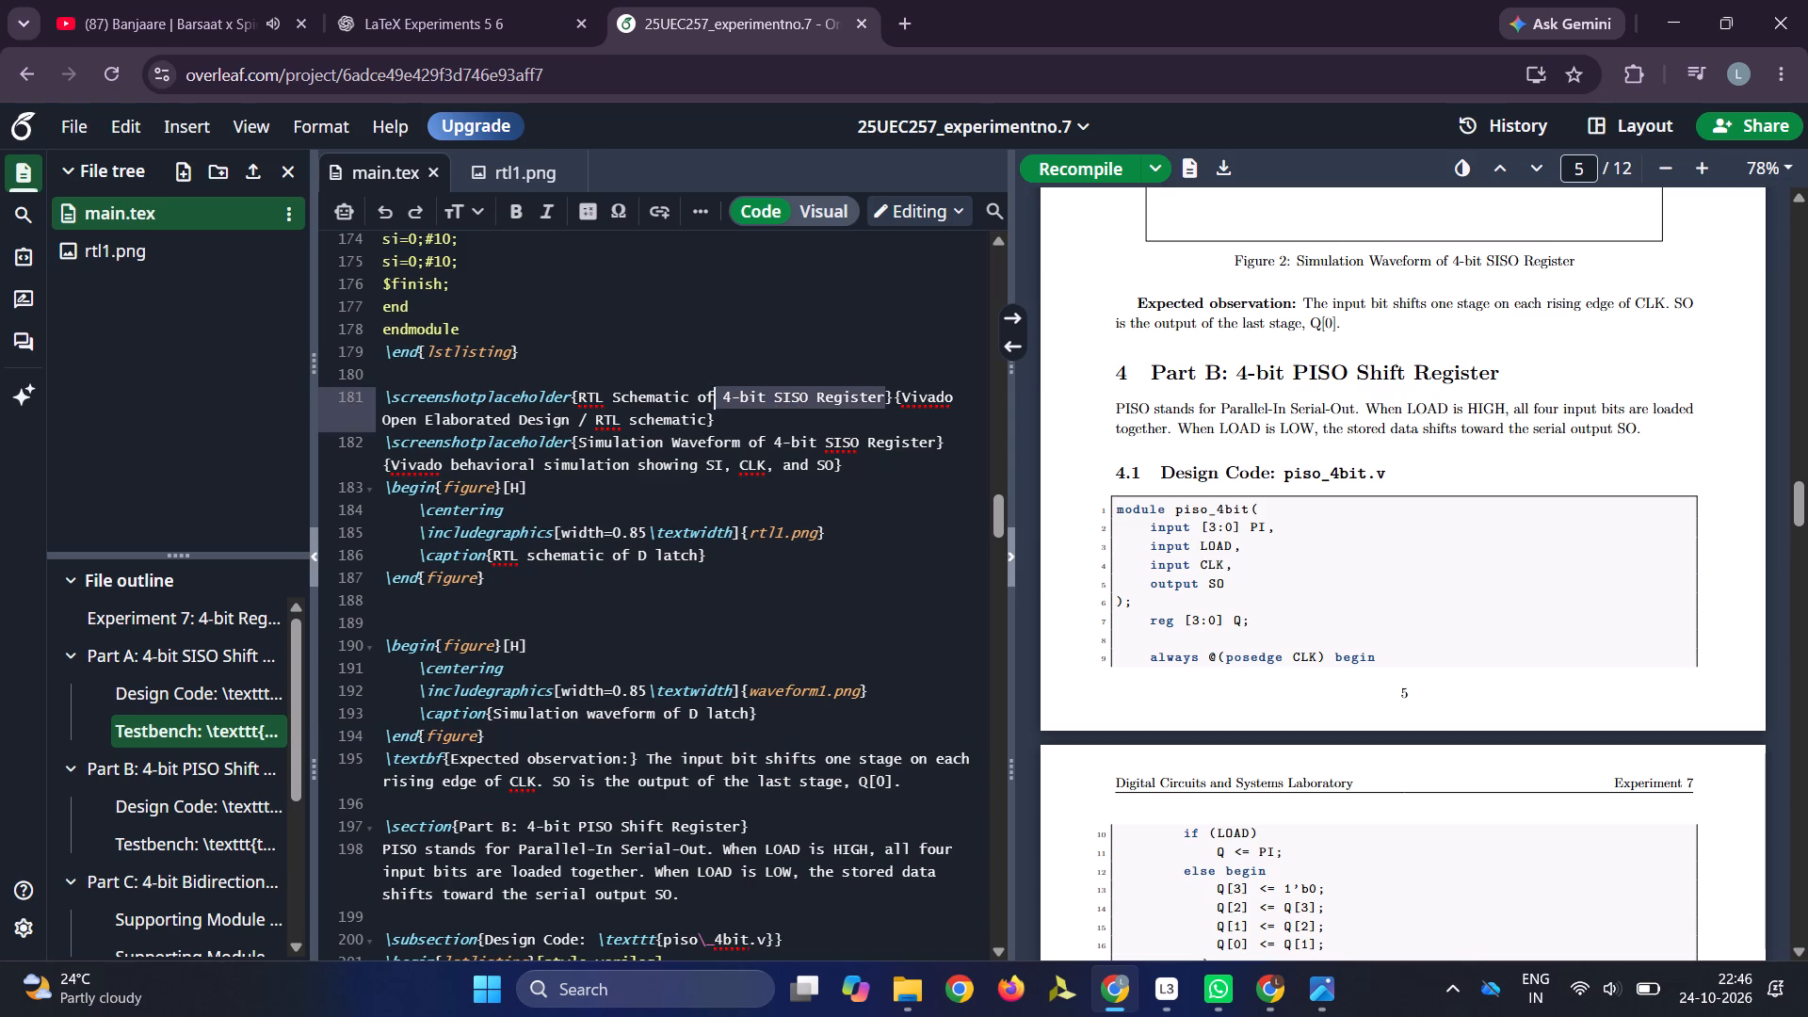
left_click_drag(705, 399, 576, 400)
key("ctrl+c")
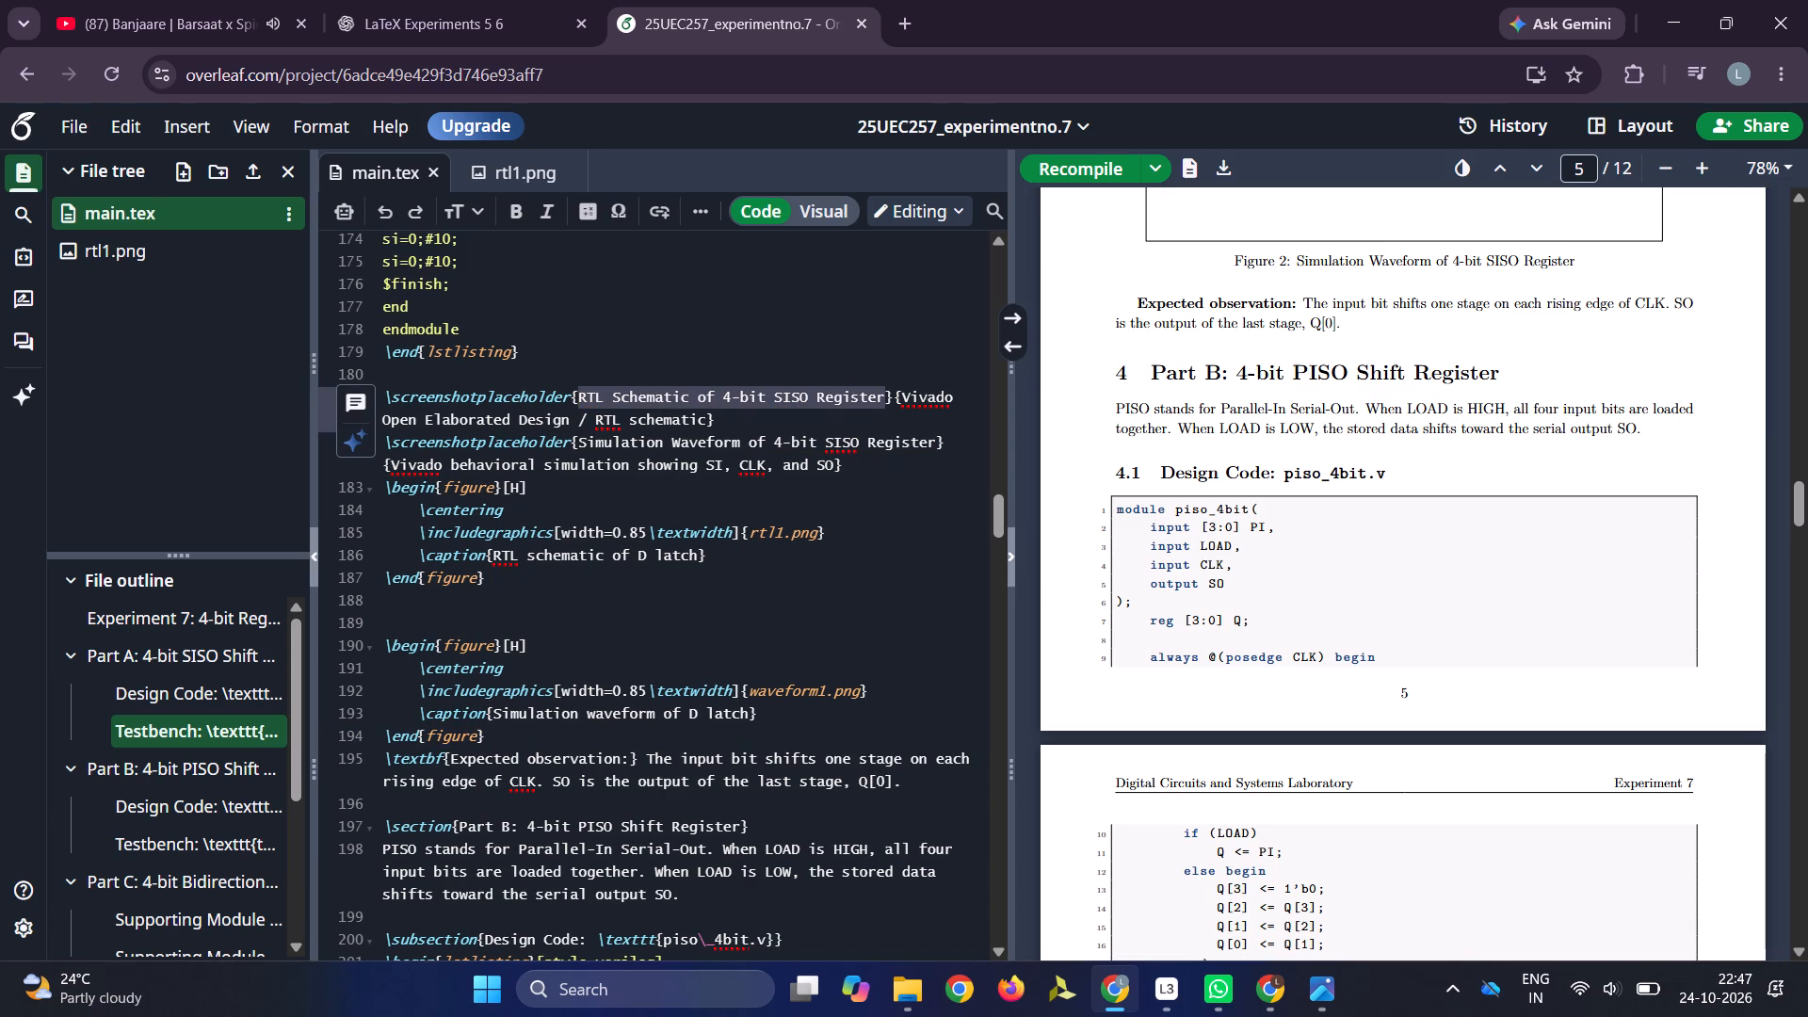
left_click_drag(699, 553, 520, 551)
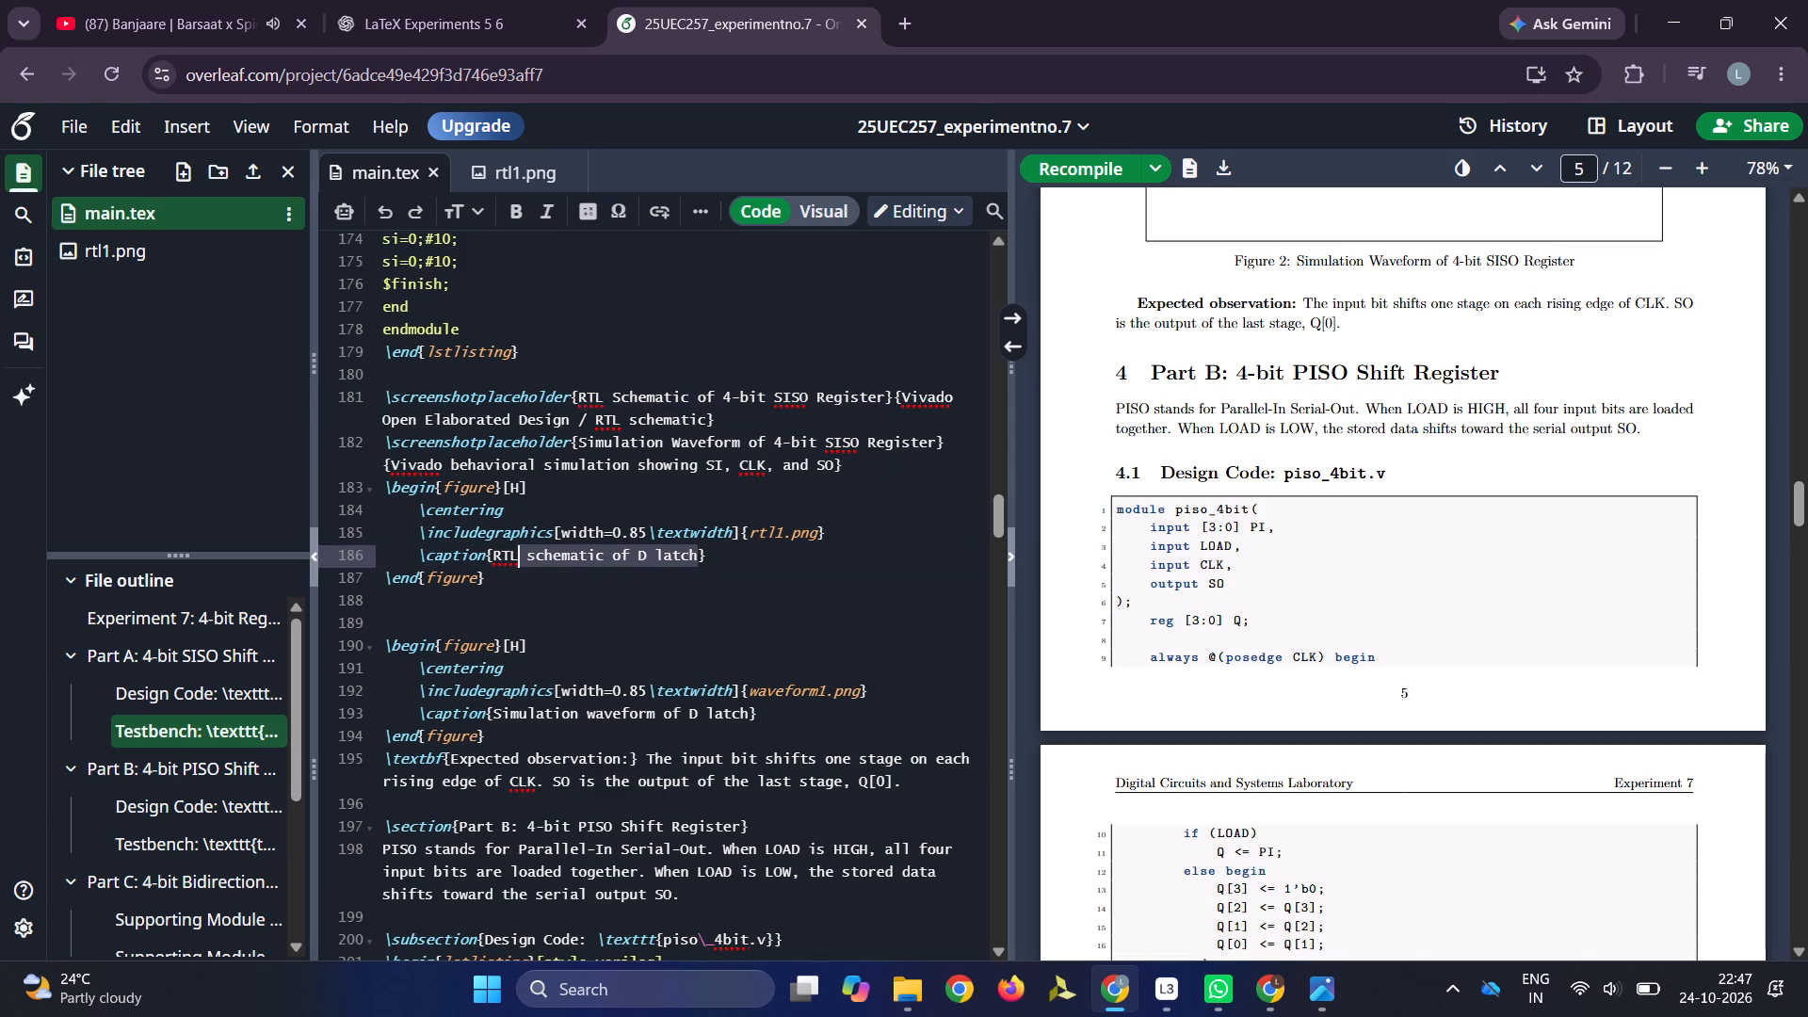
left_click_drag(520, 551, 492, 551)
key("ctrl+v")
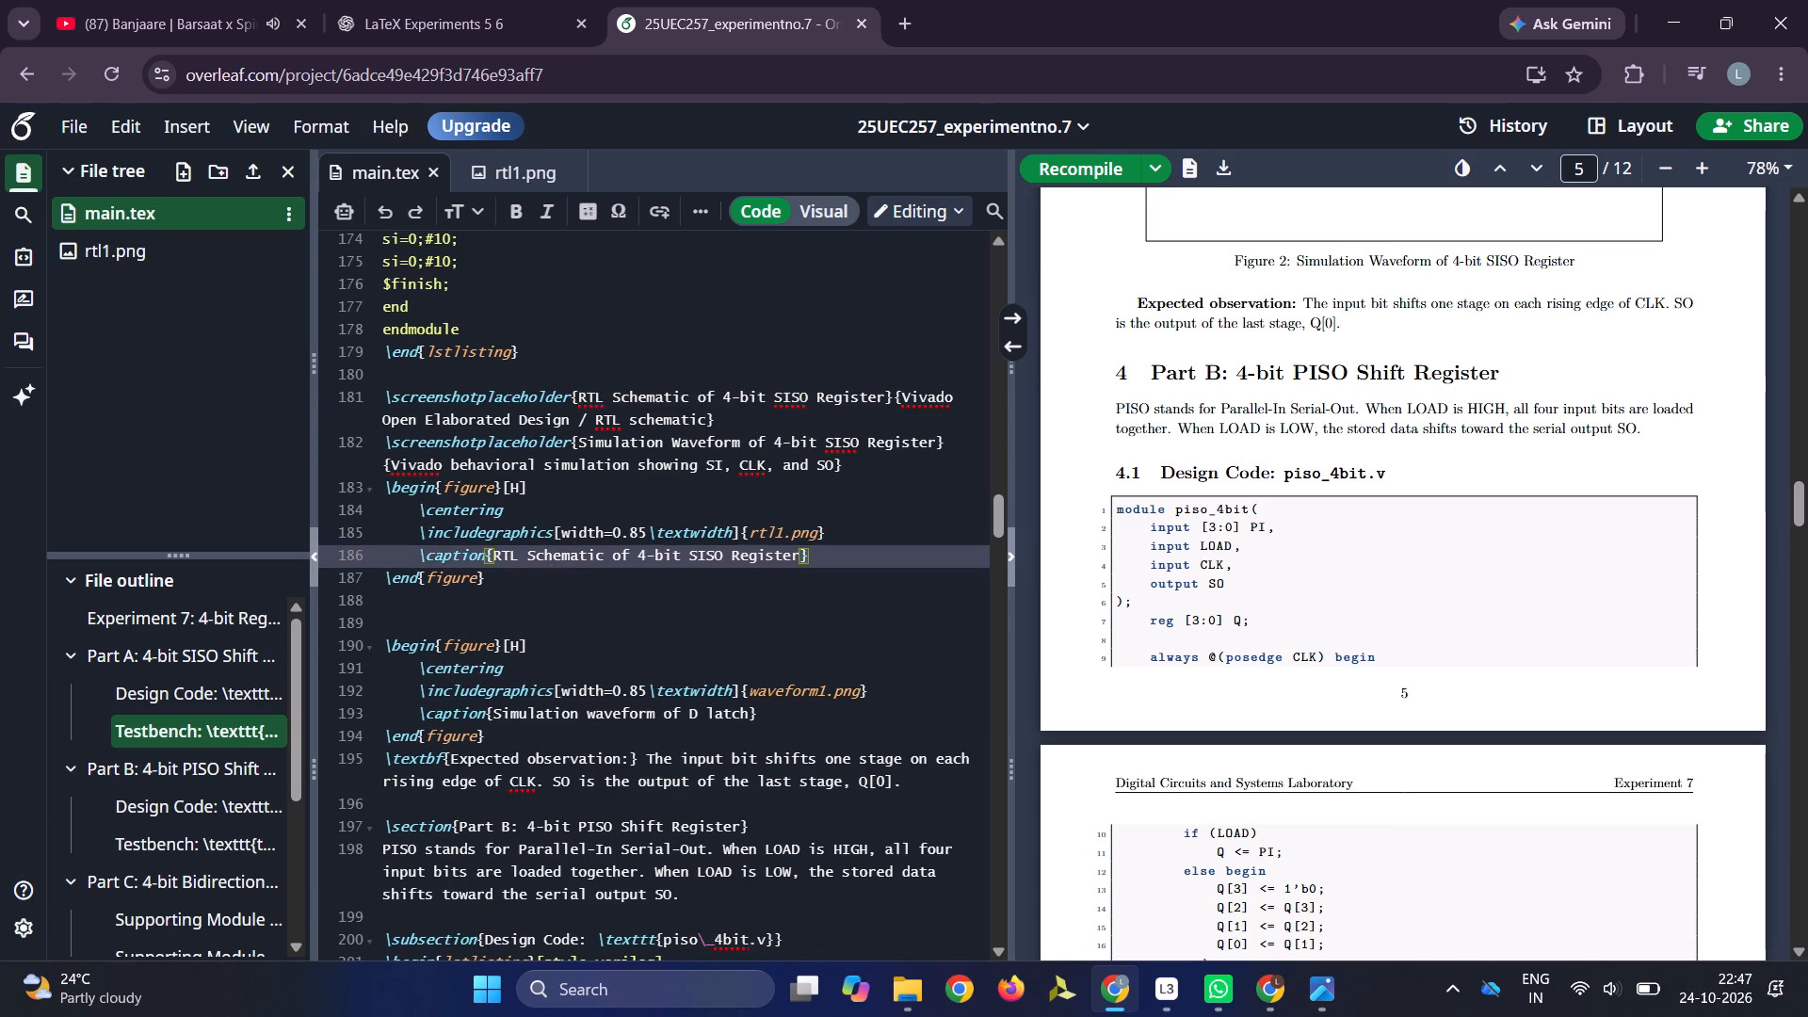
Move the placeholder's title "Simulation Waveform of 4-bit SISO Register" into the waveform1.png figure's caption, replacing the D latch text.
left_click_drag(933, 443, 590, 442)
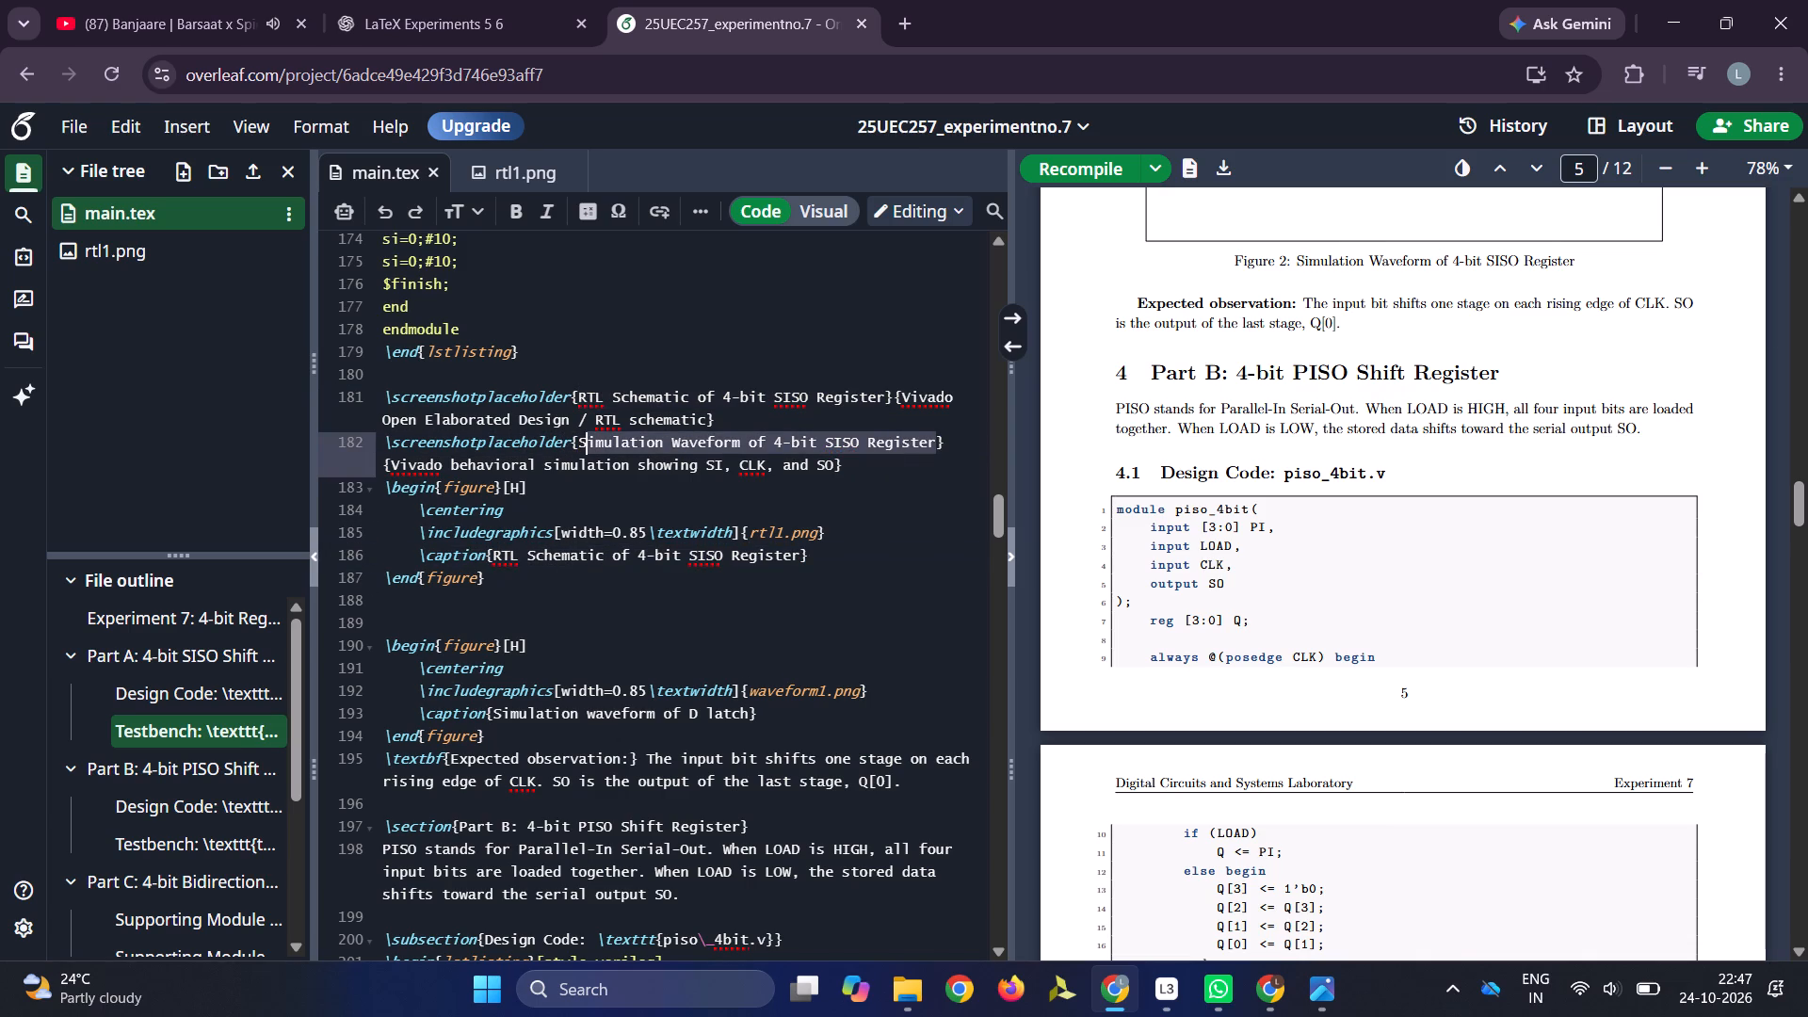
left_click_drag(590, 442, 578, 442)
key("ctrl+x")
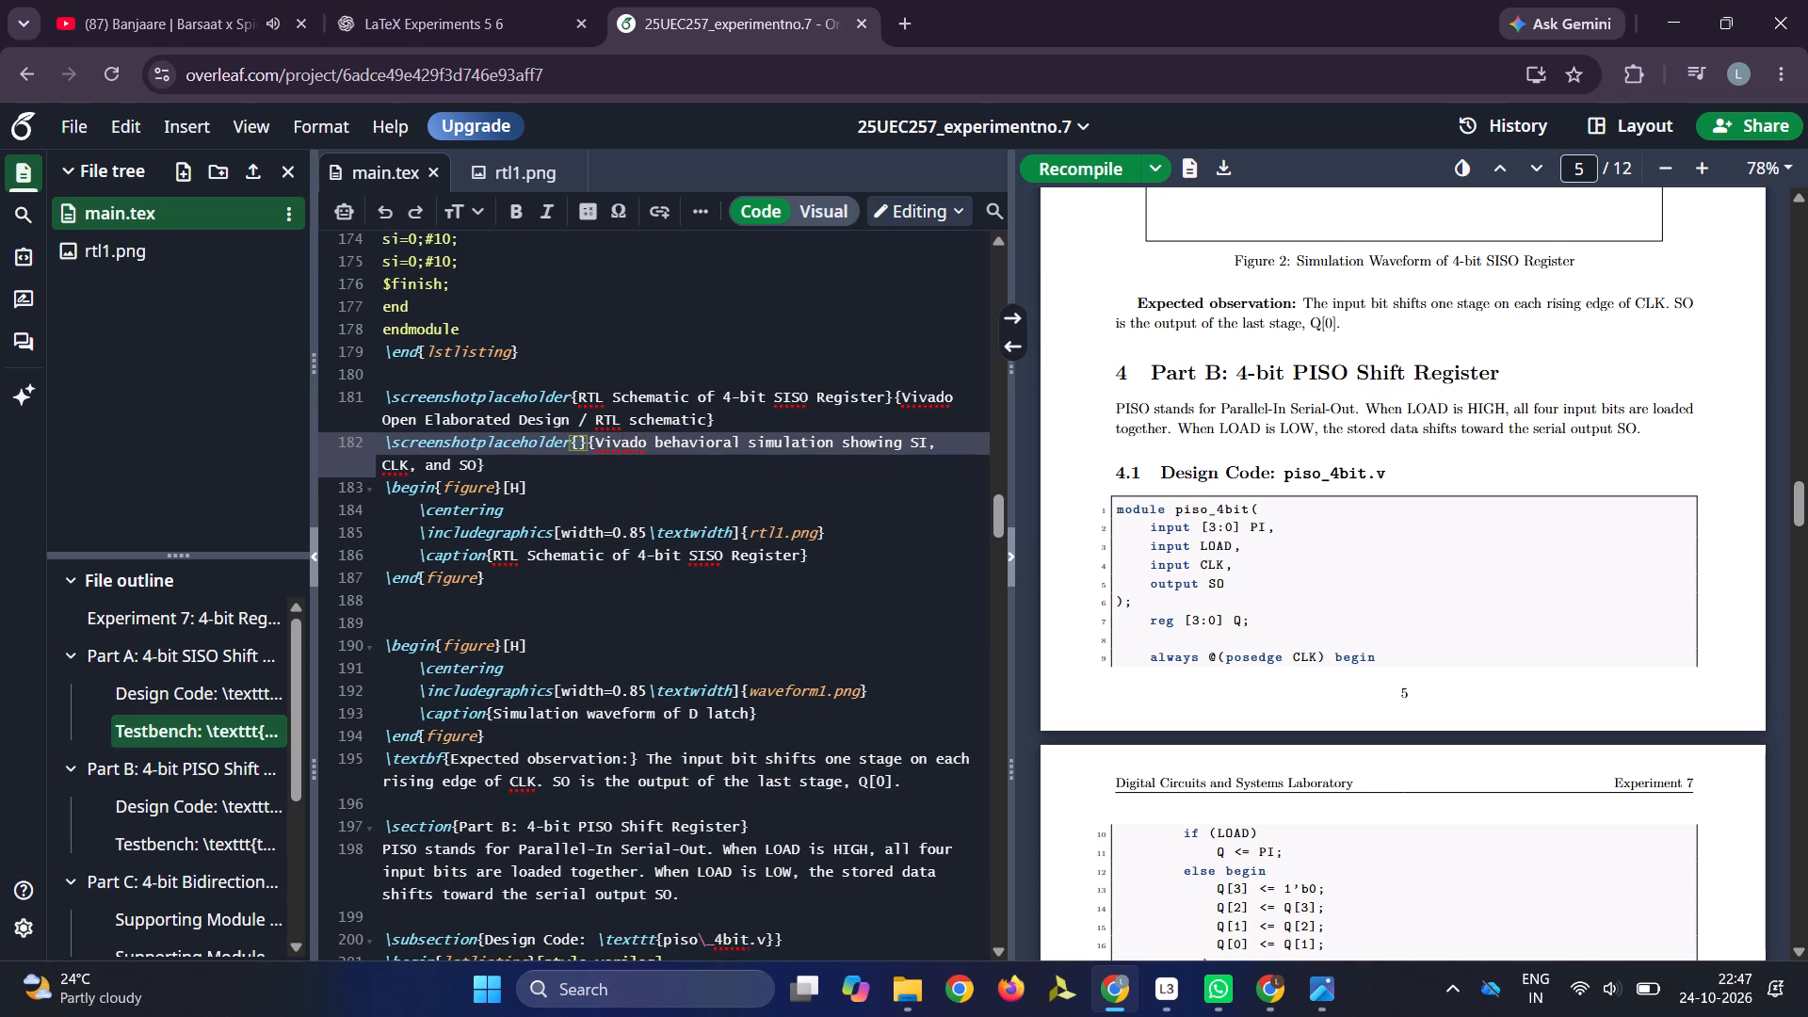
left_click_drag(746, 712, 620, 724)
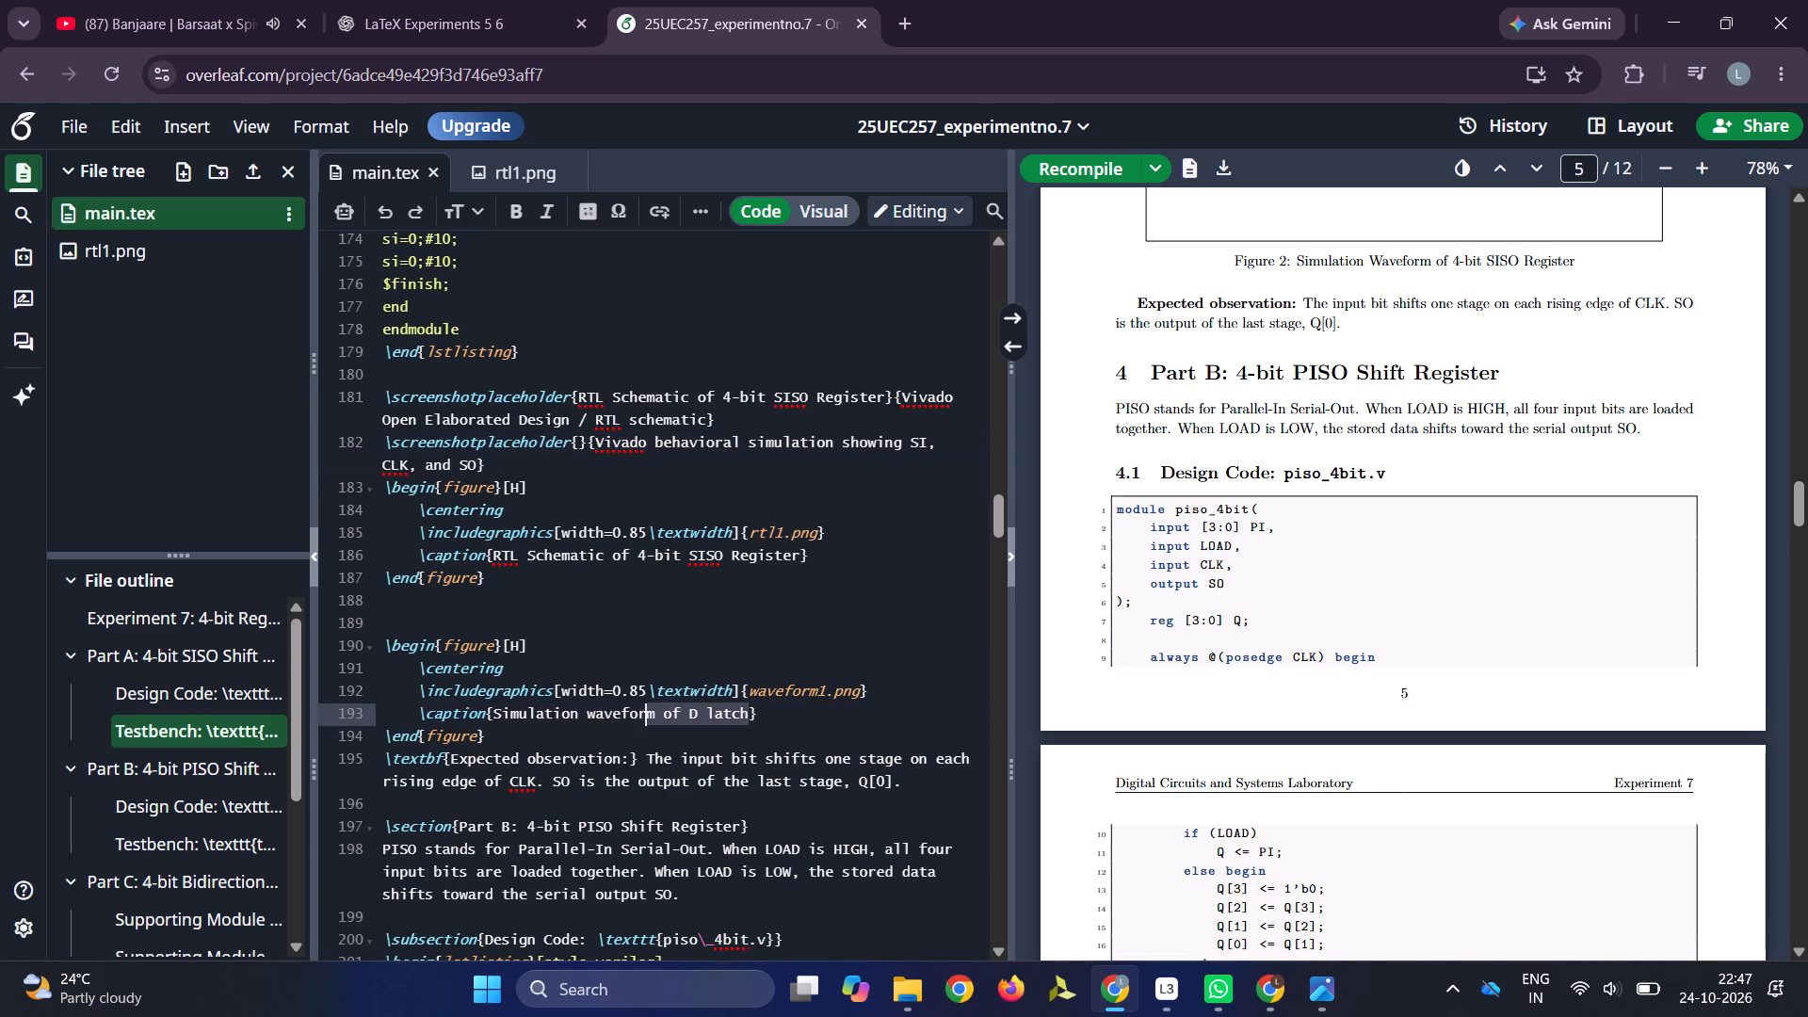
left_click_drag(620, 724, 493, 715)
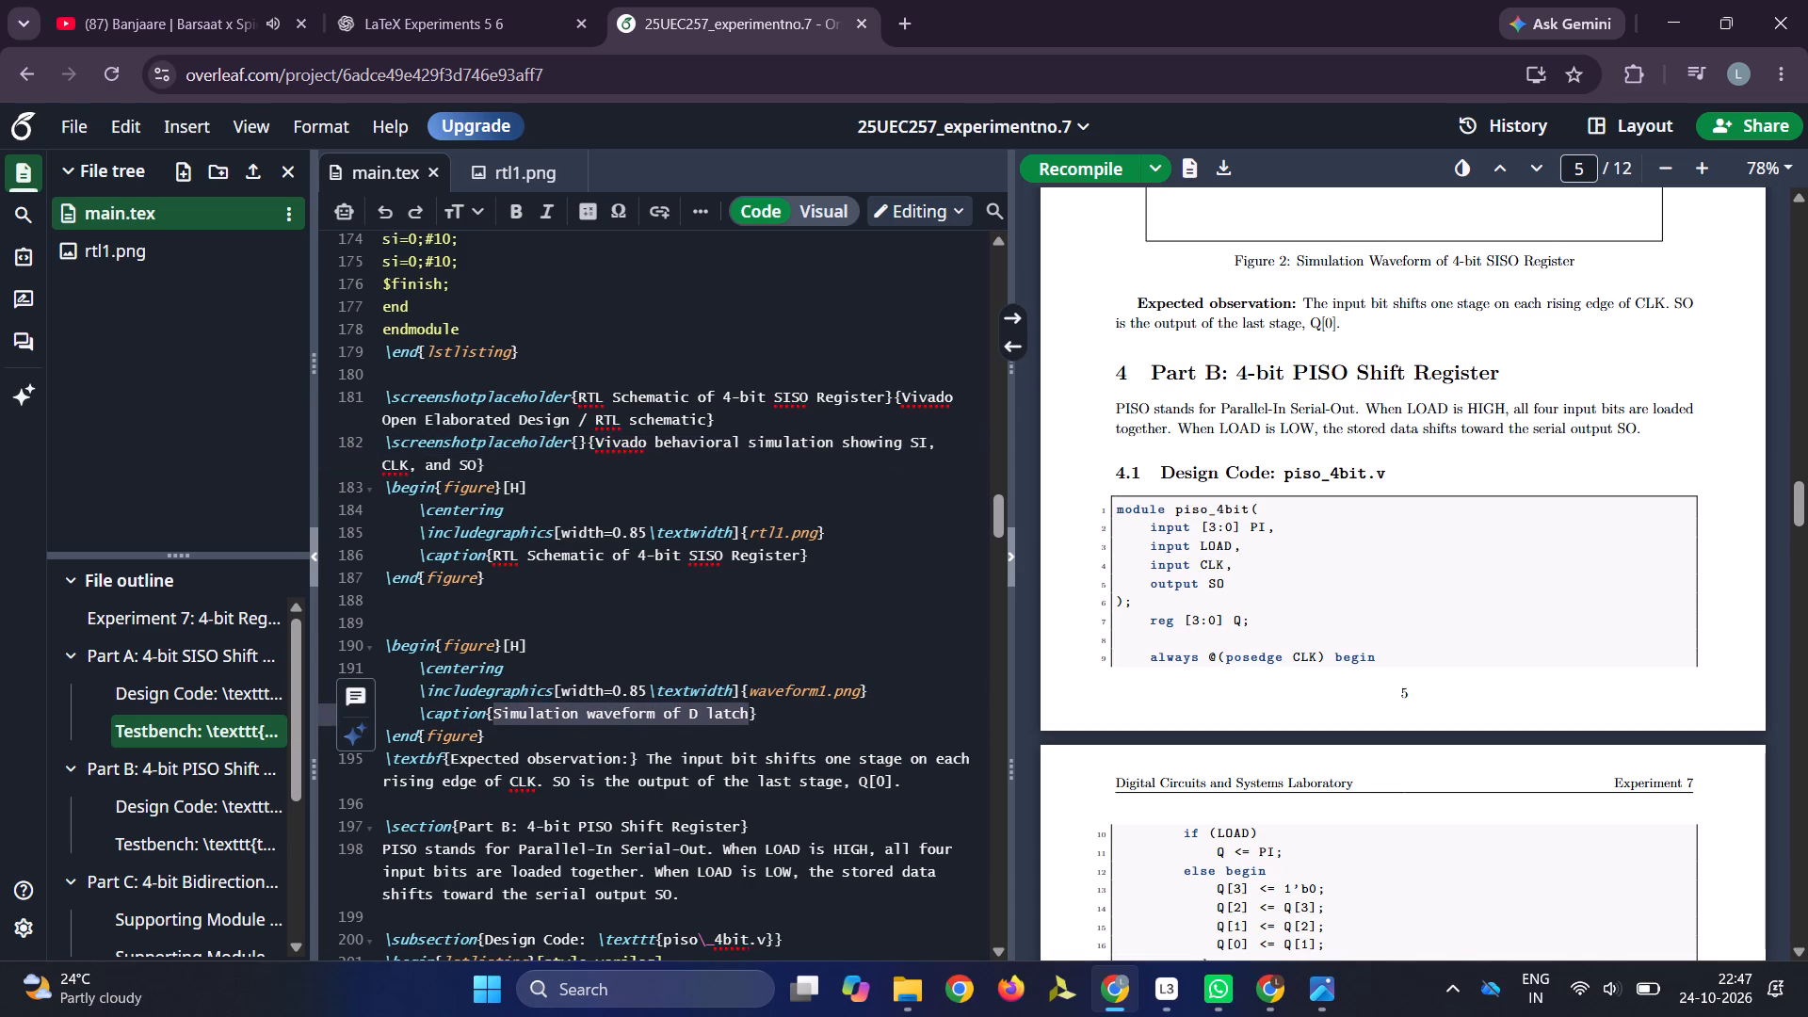
key("ctrl+v")
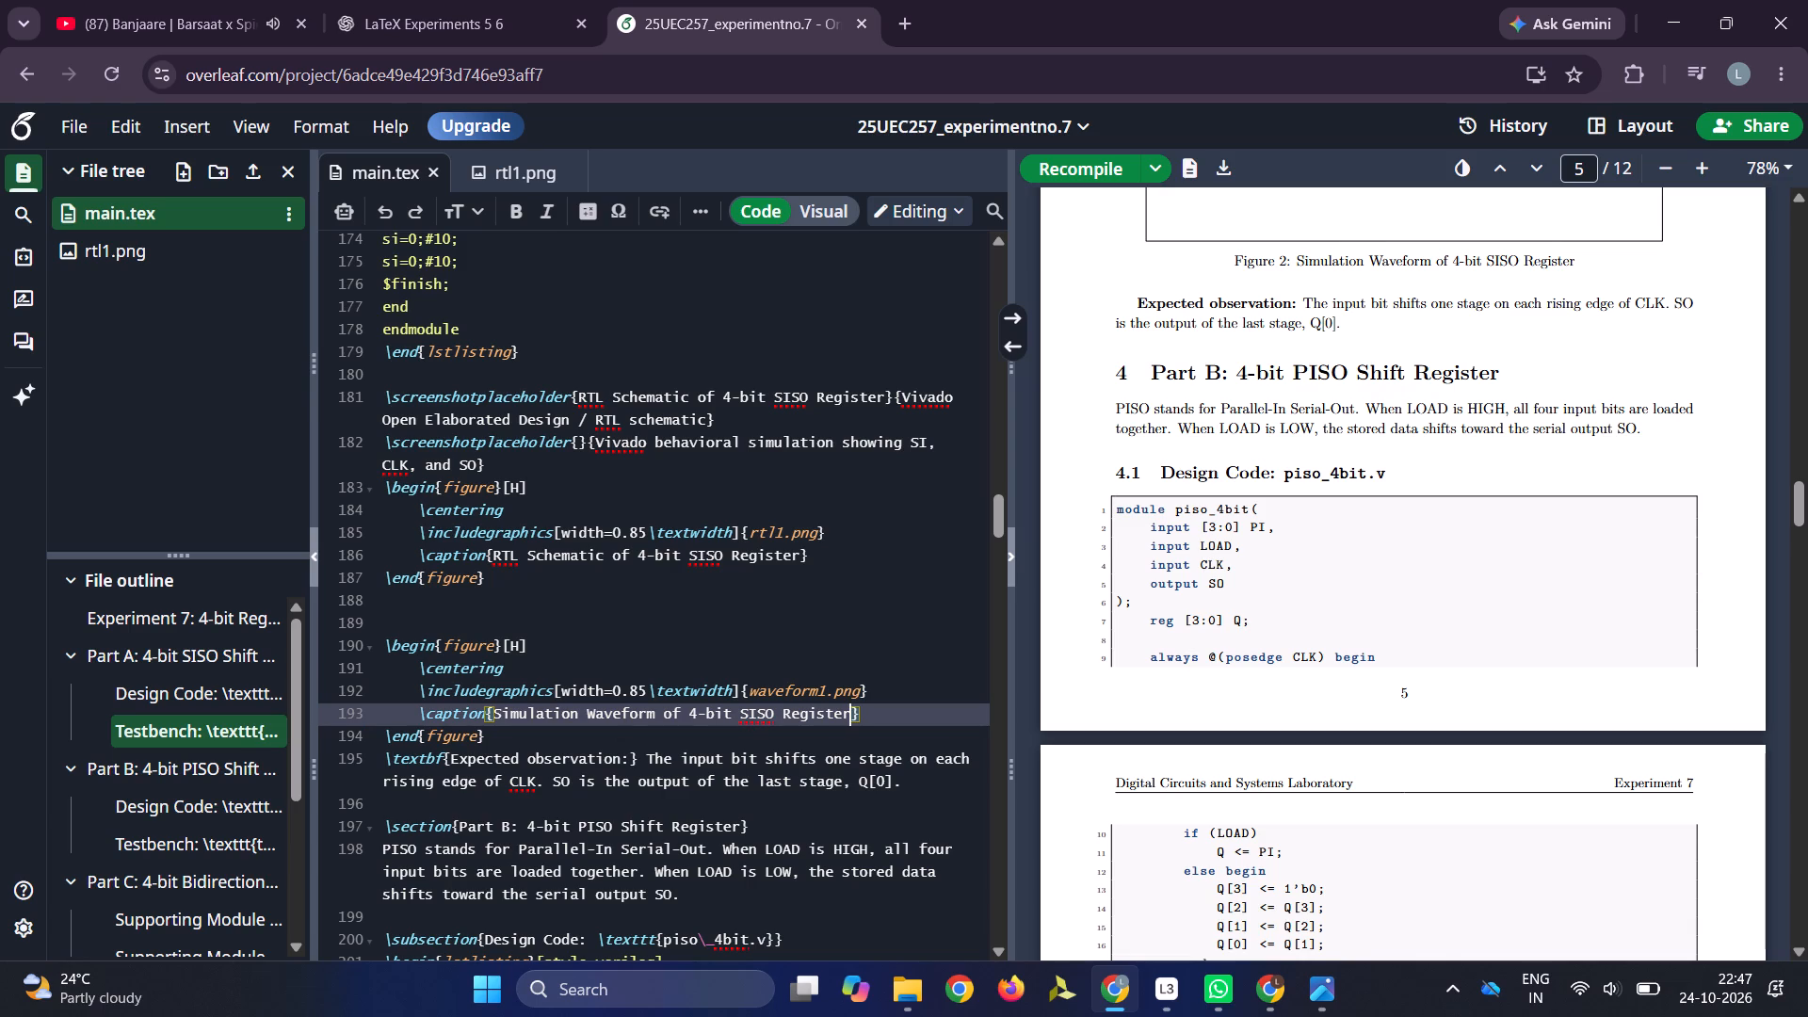
Delete the two SISO screenshot placeholder lines above the new figure blocks.
left_click_drag(500, 470, 375, 405)
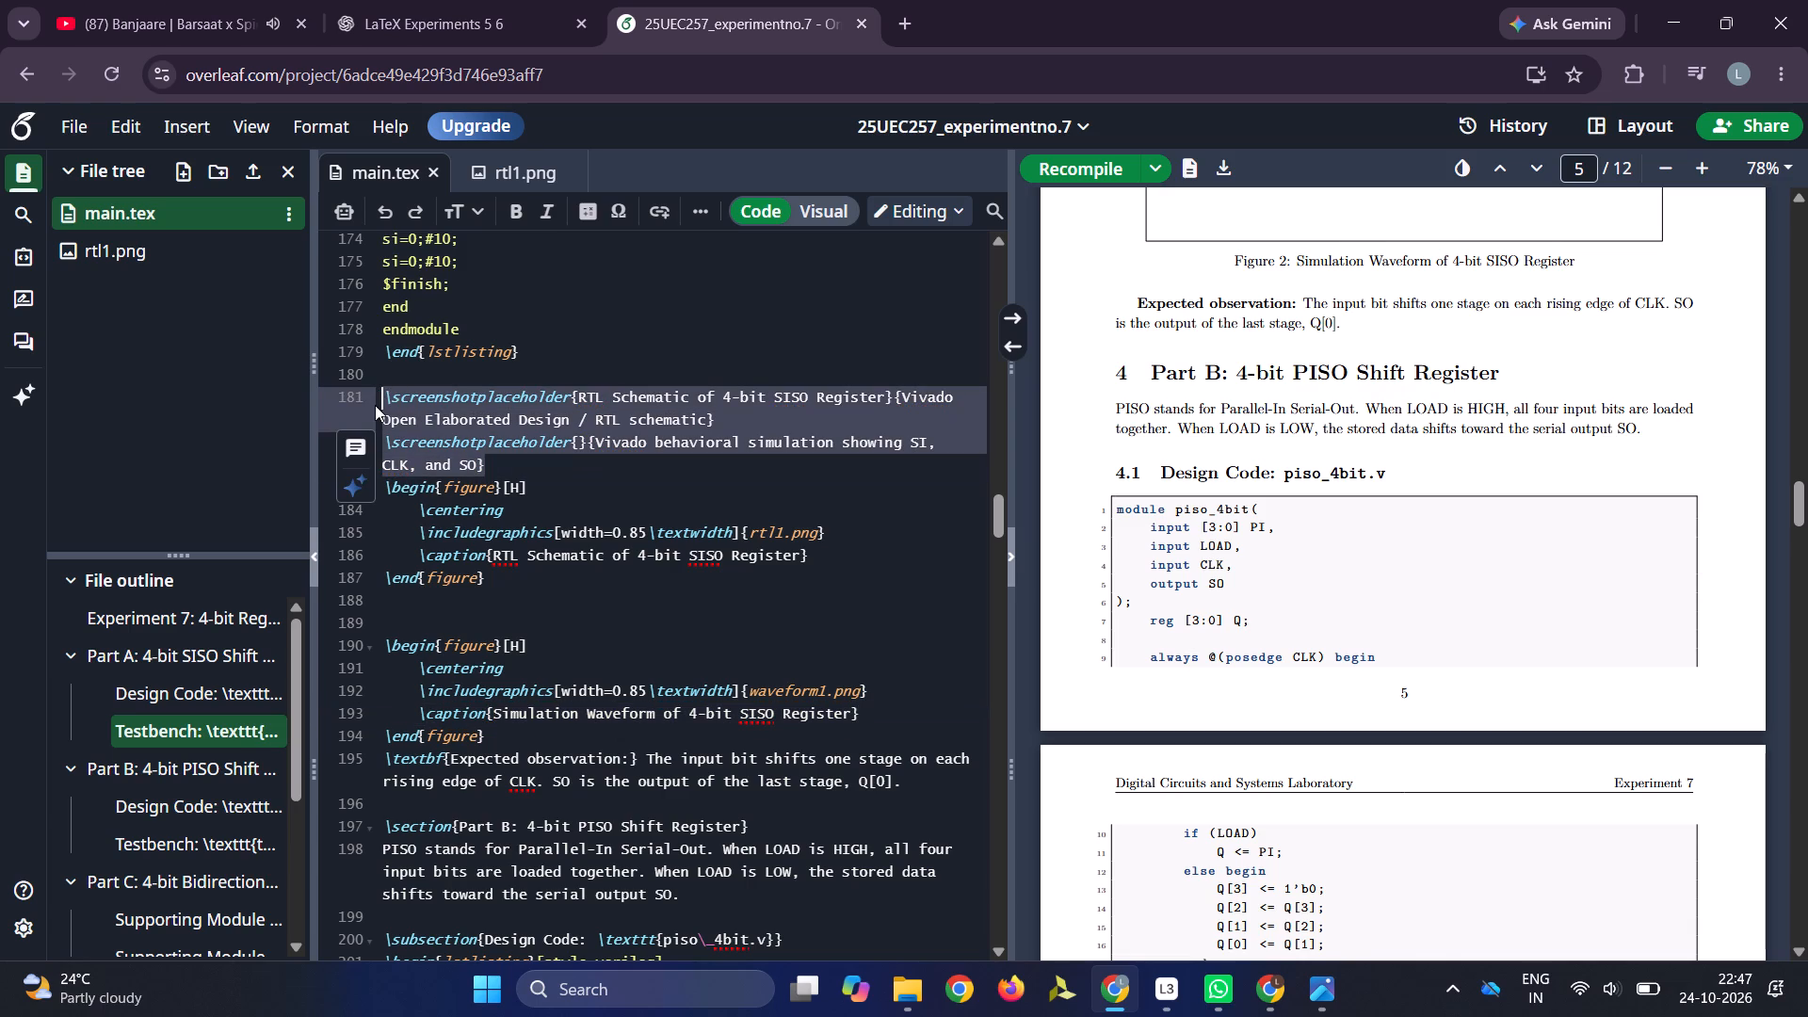
key("BackSpace")
key("BackSpace")
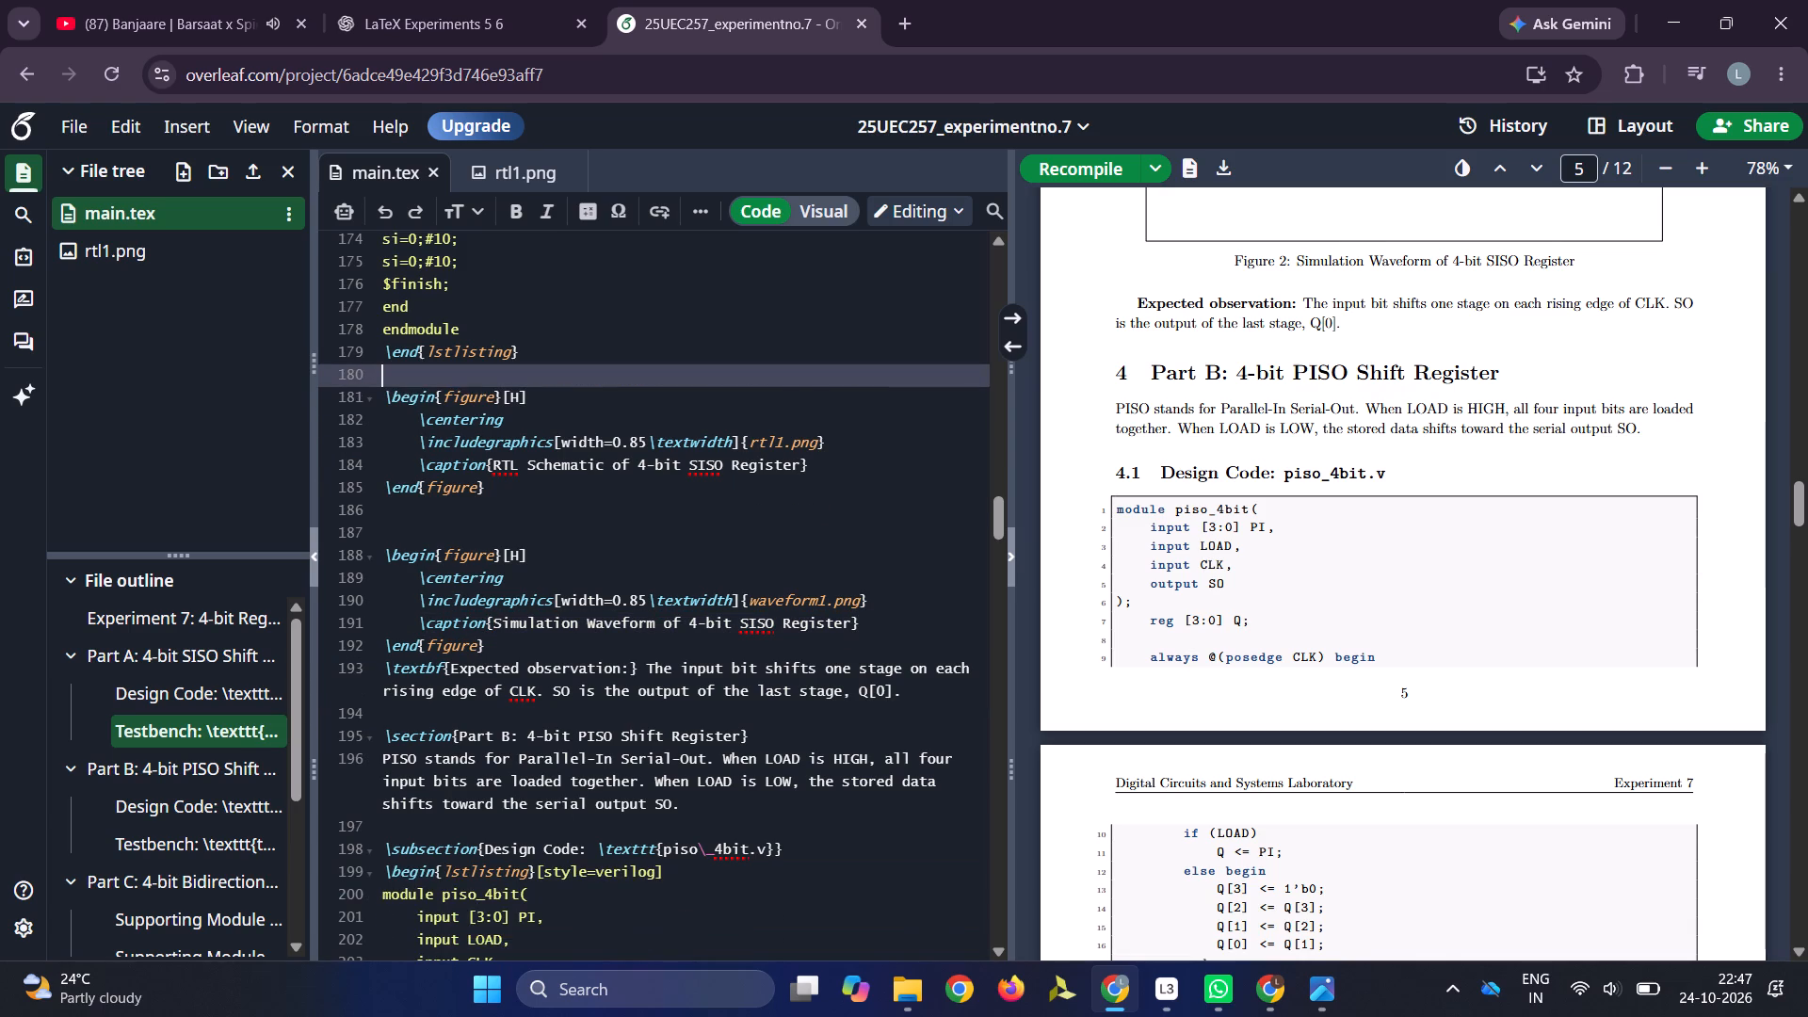
Reload the Experiment 7 project page so the report compiles with the new SISO figure blocks.
scroll(516, 642, "down", 1)
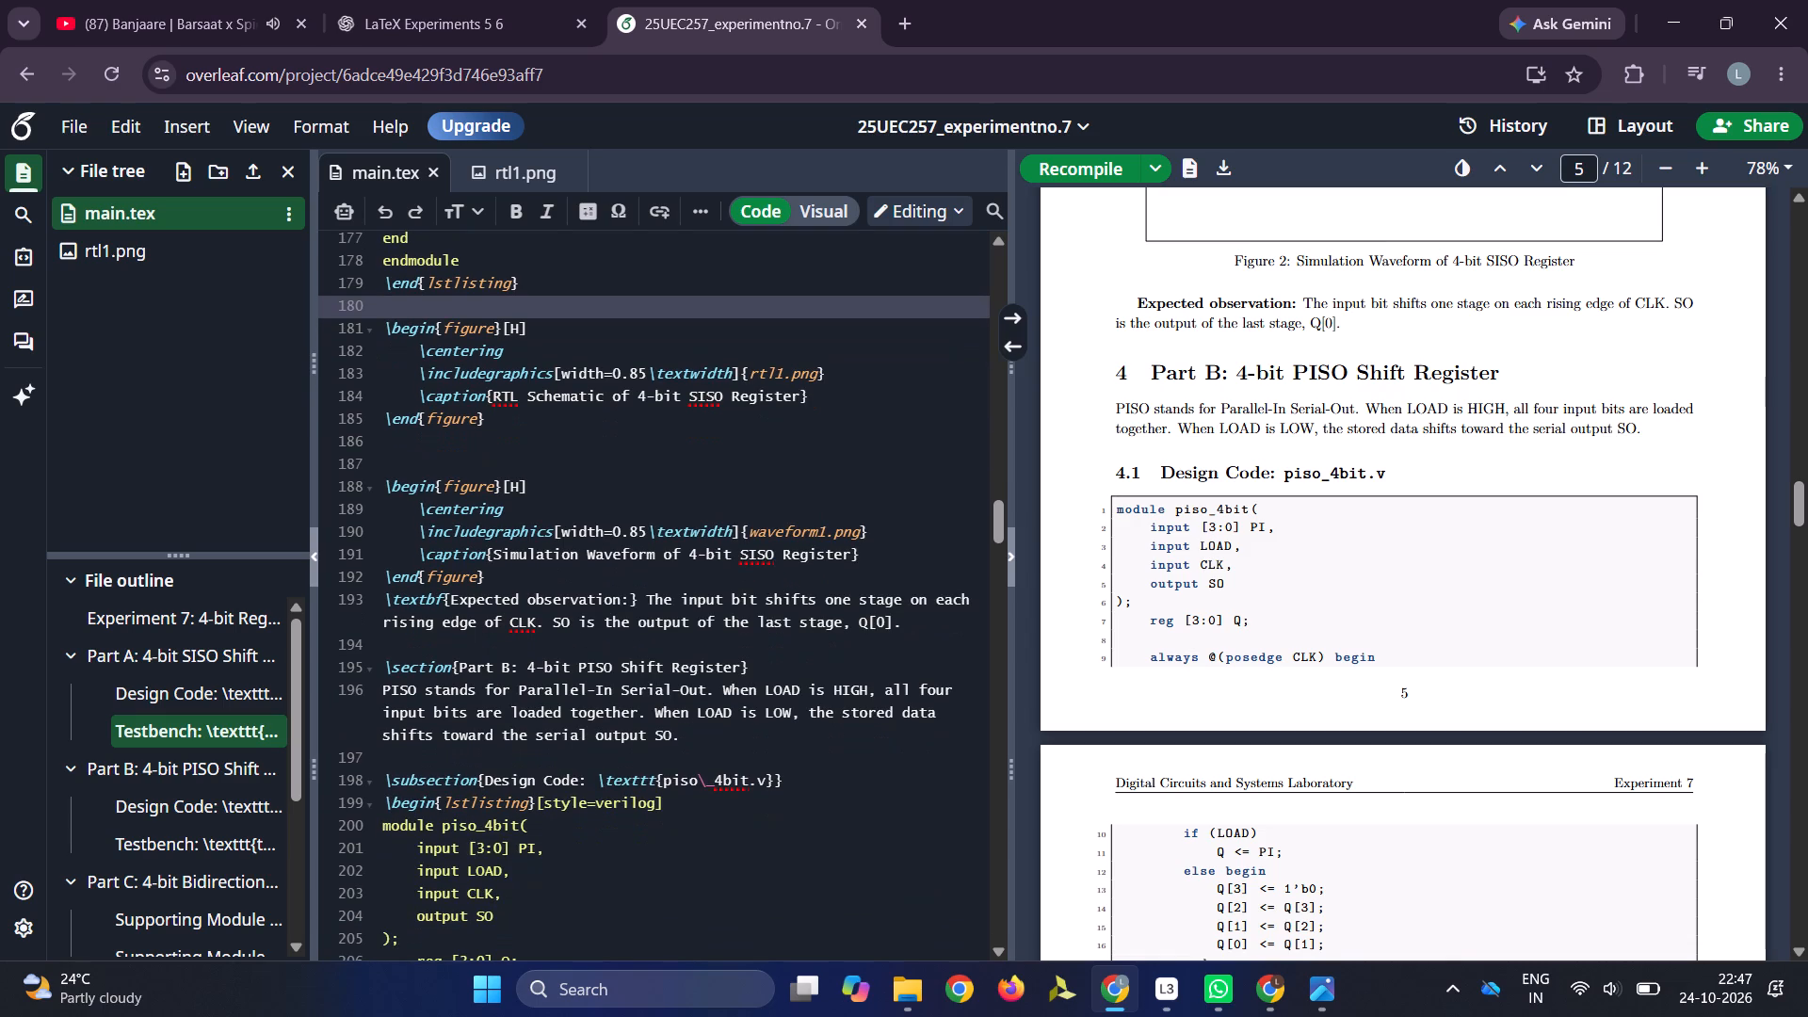
scroll(516, 642, "down", 2)
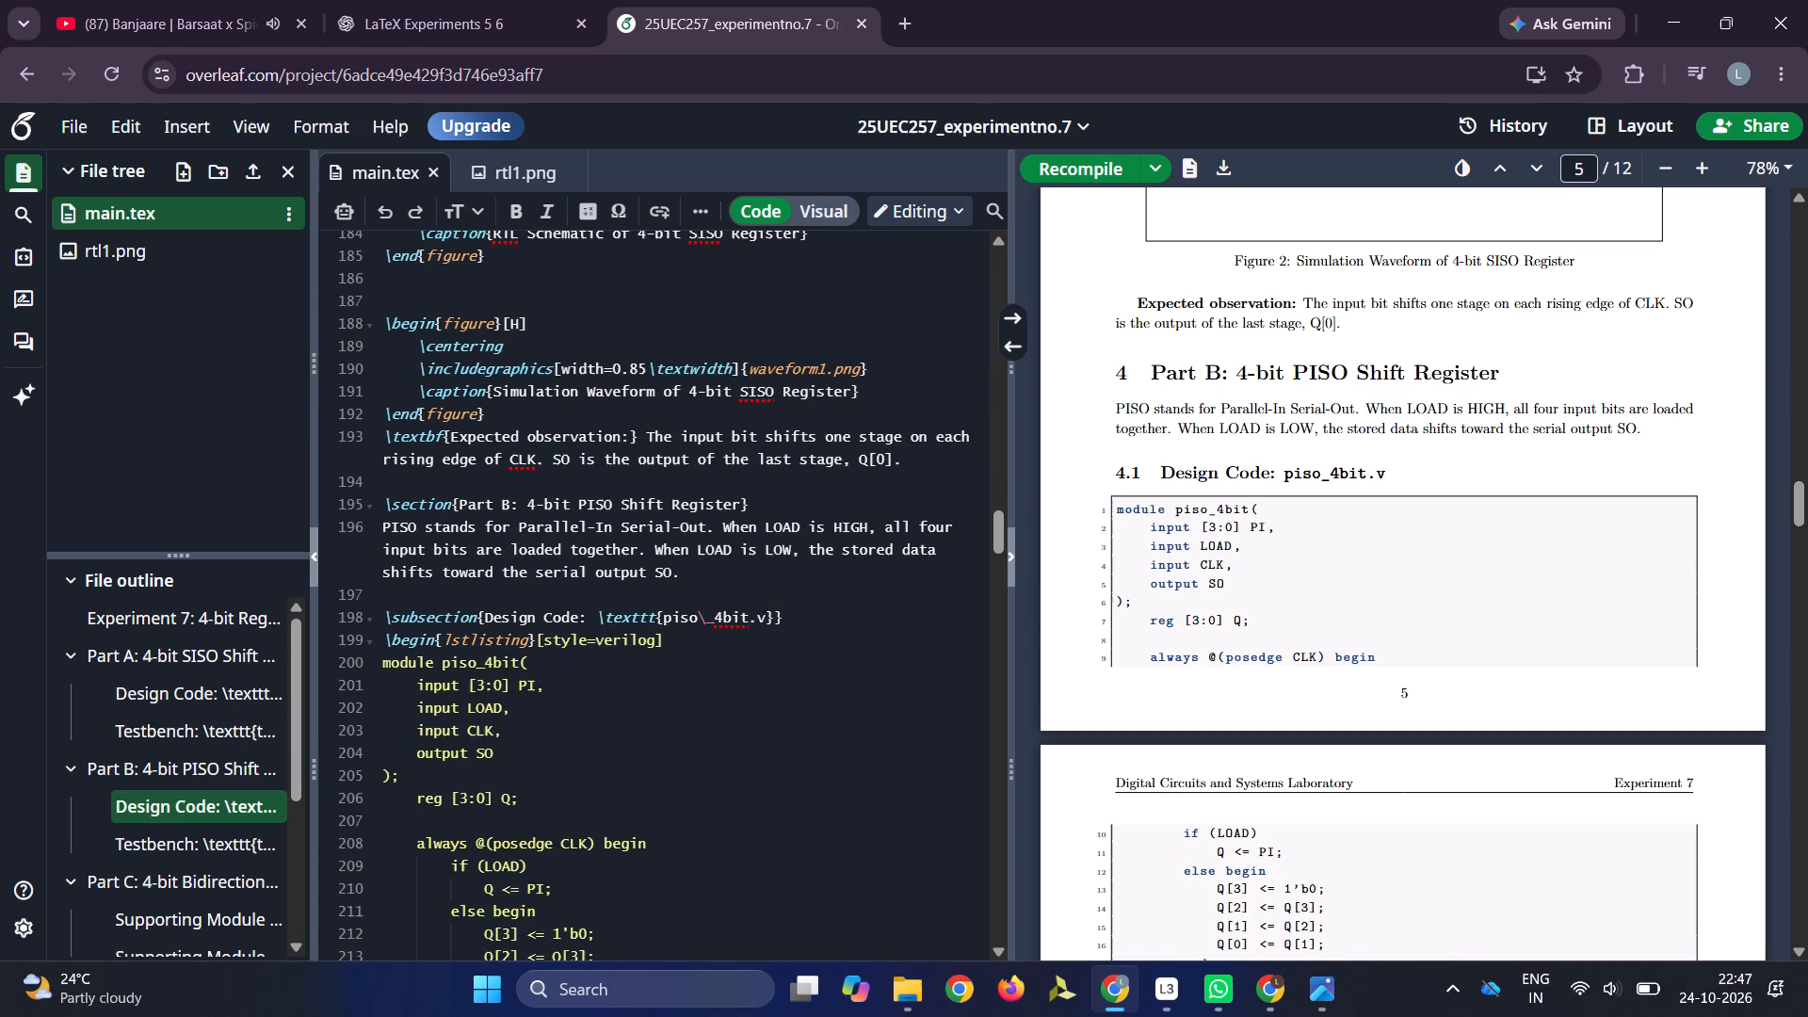
left_click(110, 78)
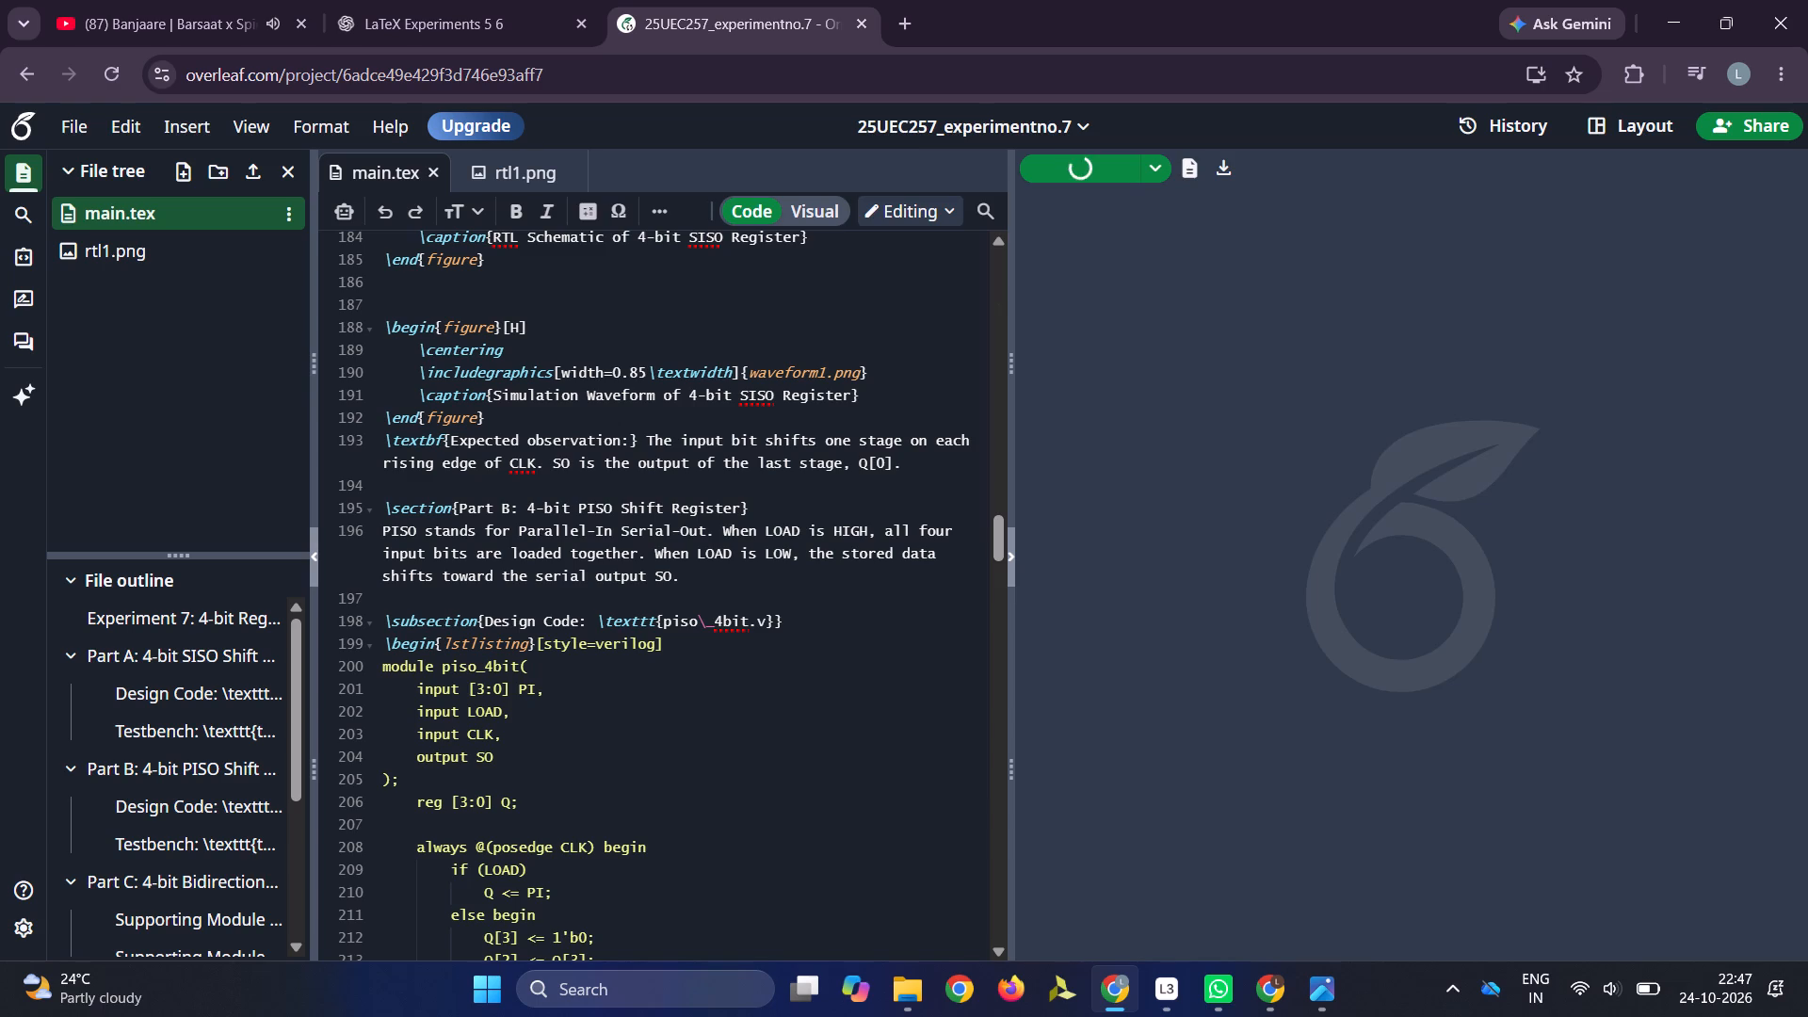
Examine the SISO figure code and the compiled PDF pages around the RTL schematic and simulation waveform figures.
scroll(646, 349, "up", 1)
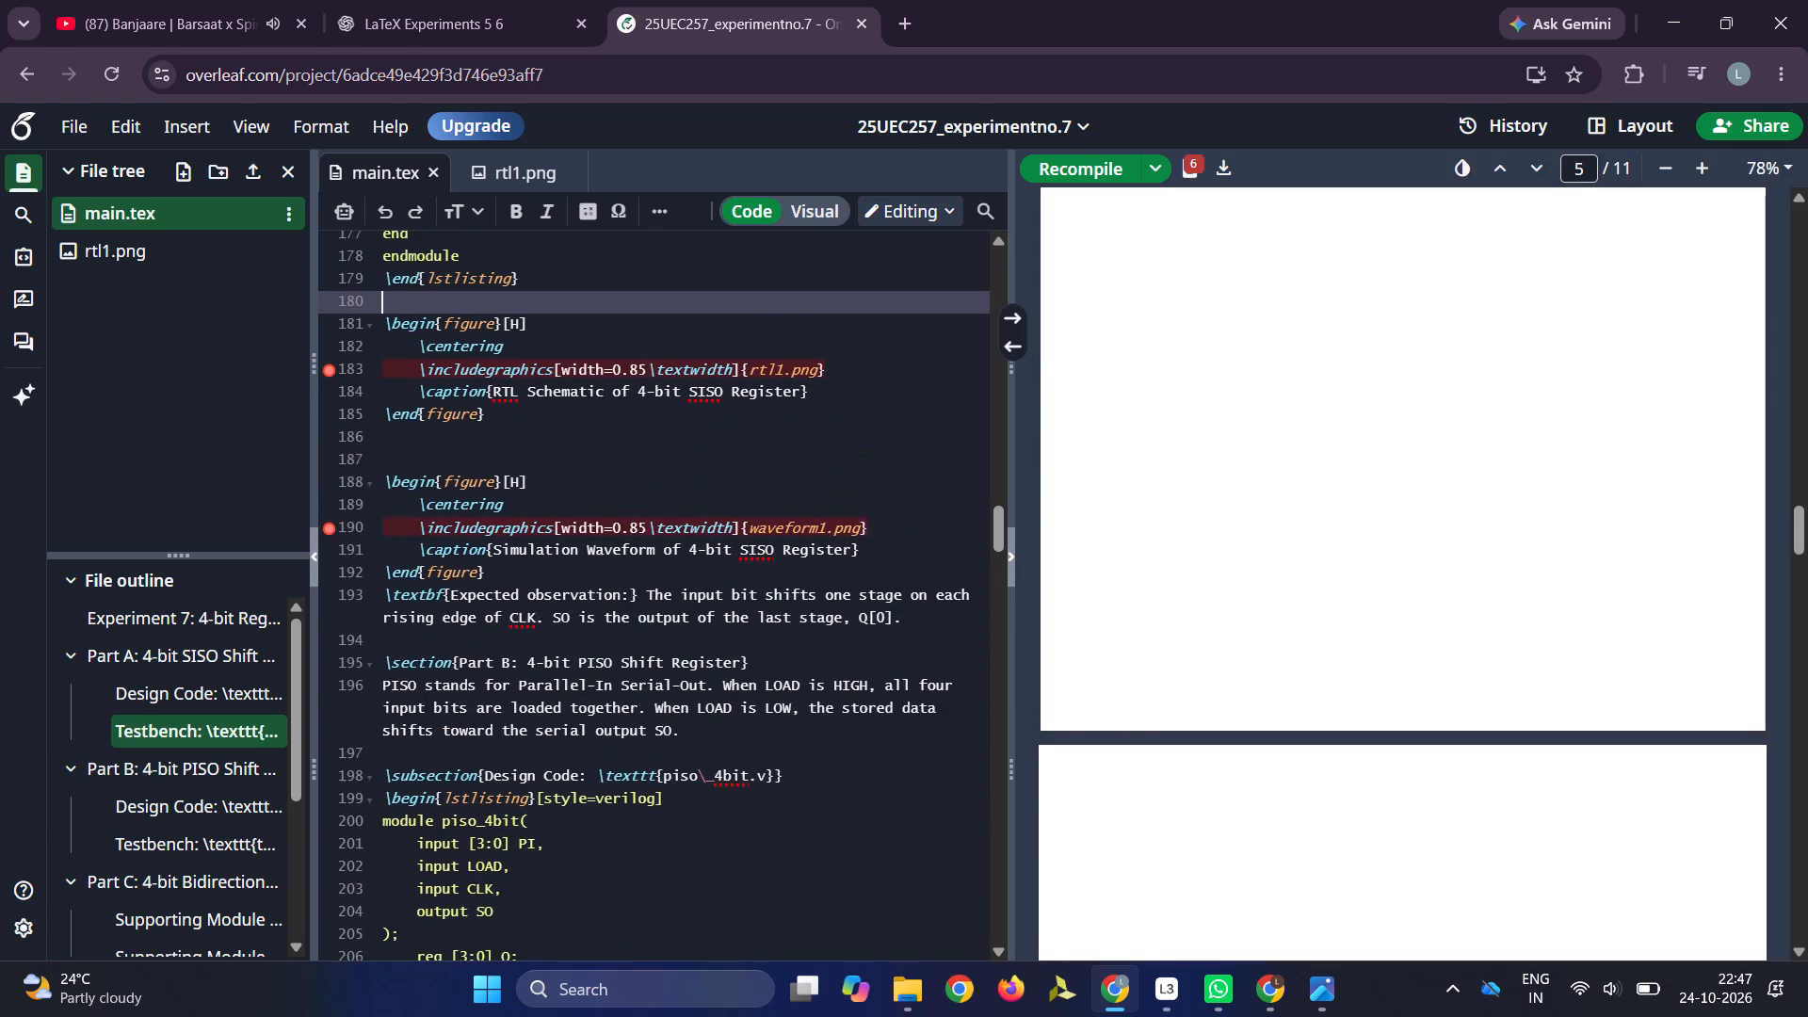
scroll(677, 478, "up", 1)
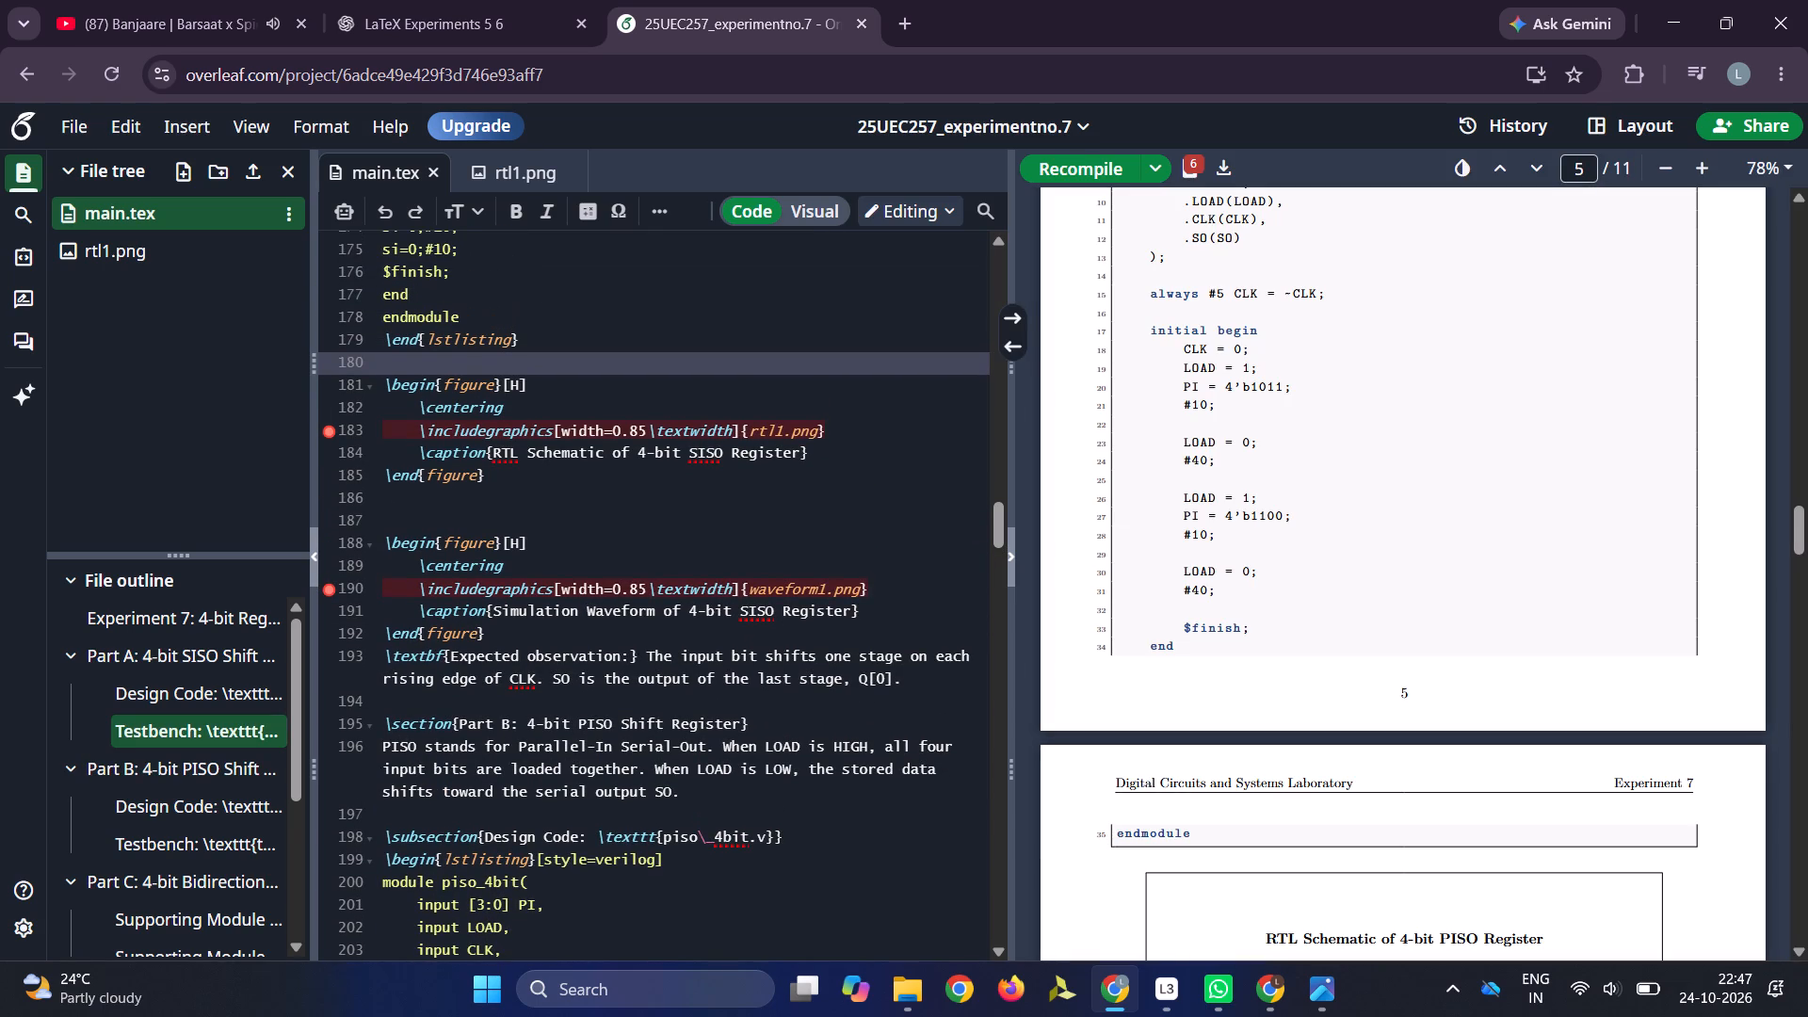
scroll(1310, 599, "up", 3)
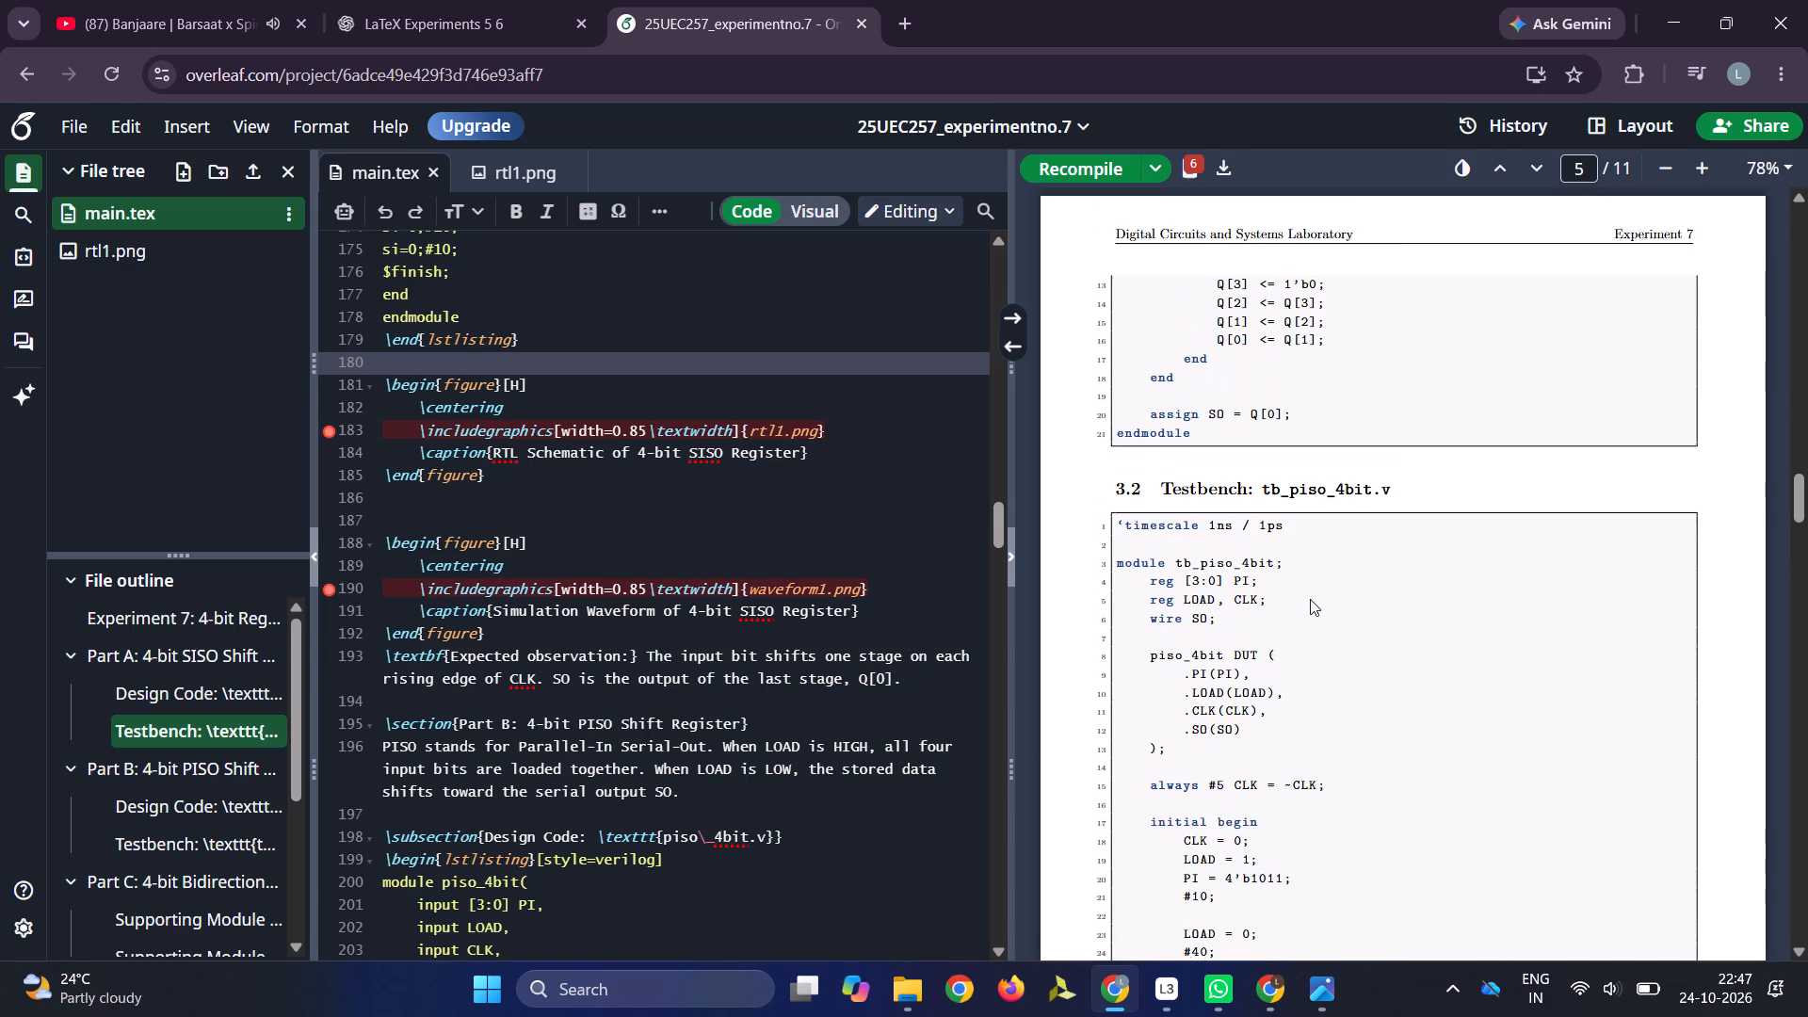
scroll(1310, 599, "up", 3)
scroll(1310, 599, "down", 1)
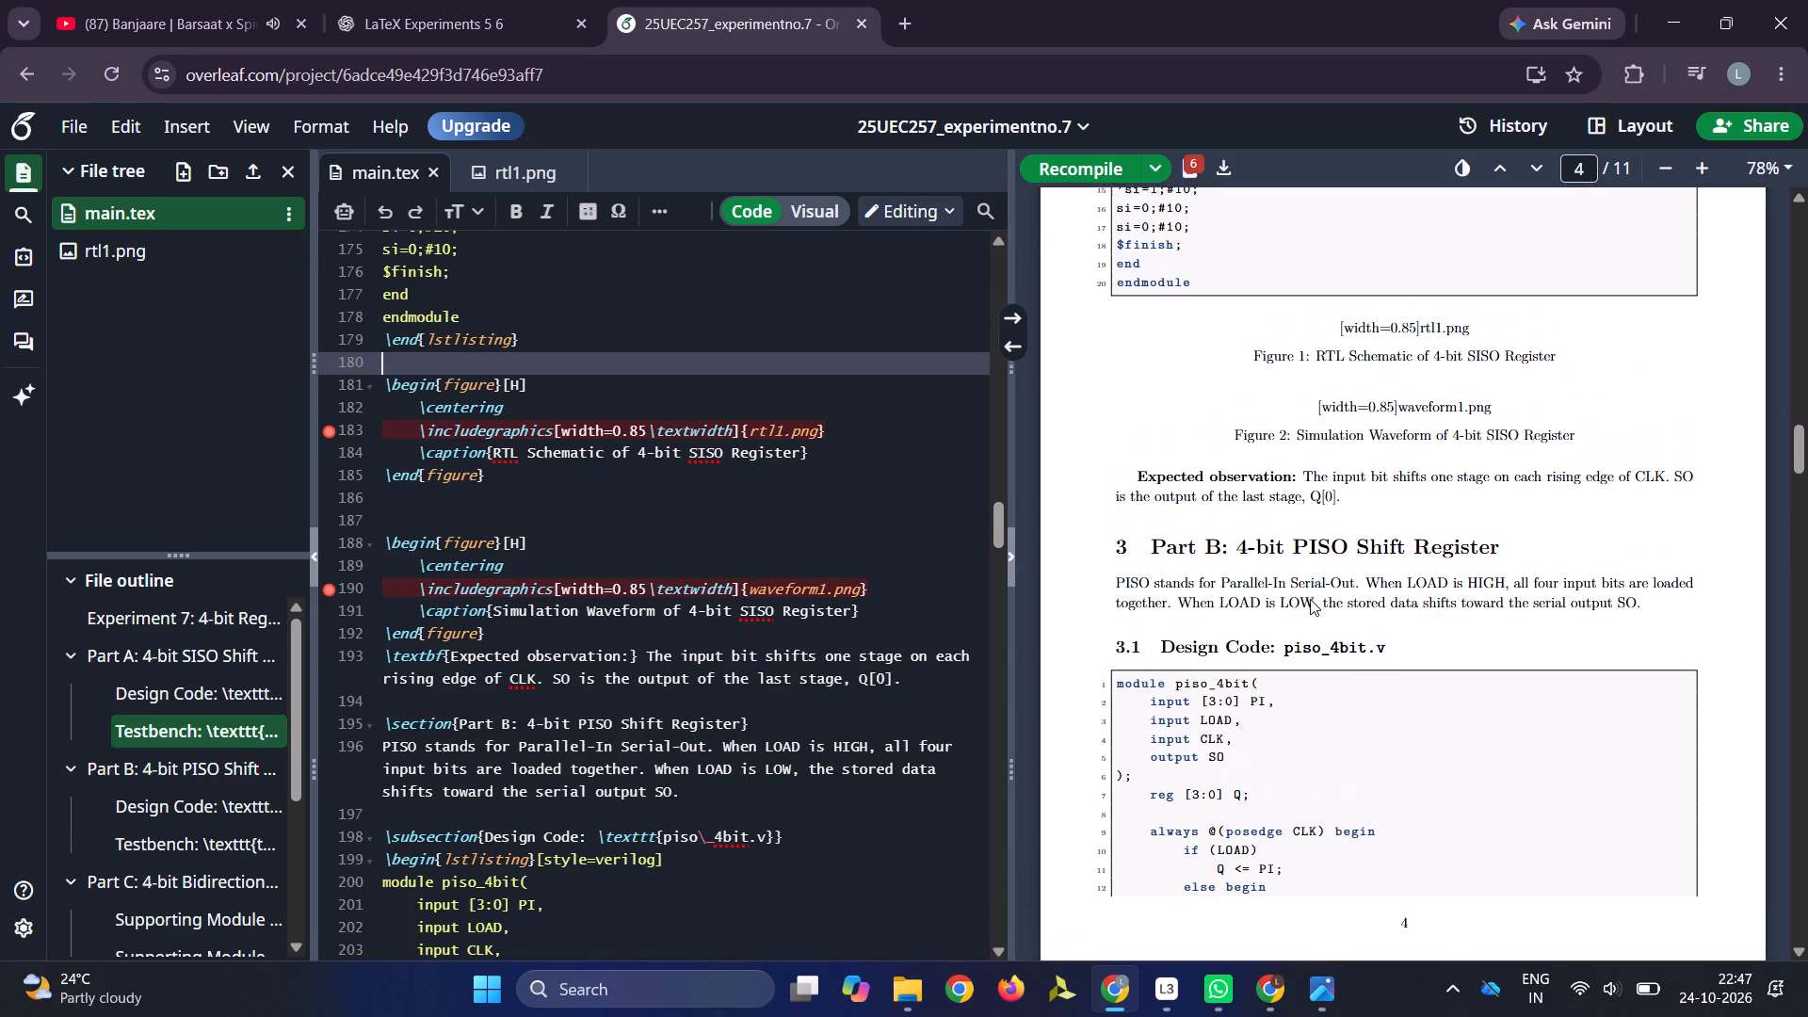
scroll(1310, 599, "down", 1)
scroll(1310, 599, "up", 9)
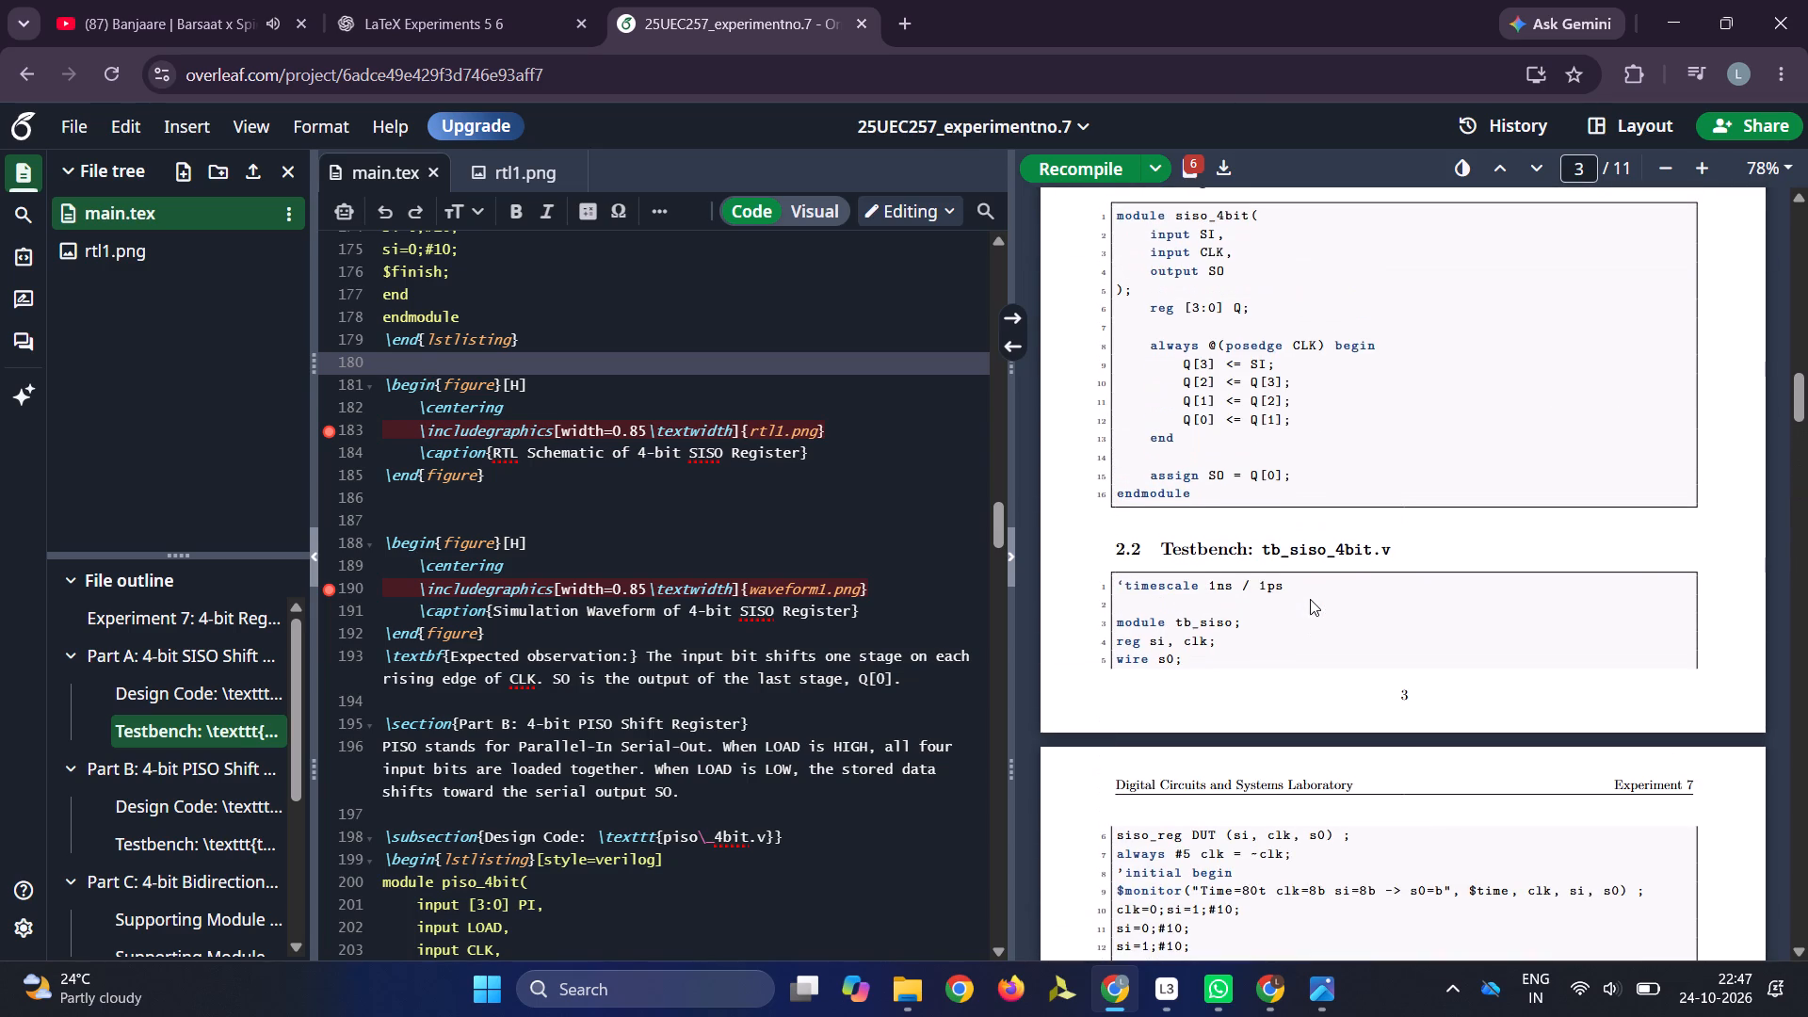
scroll(1310, 599, "up", 3)
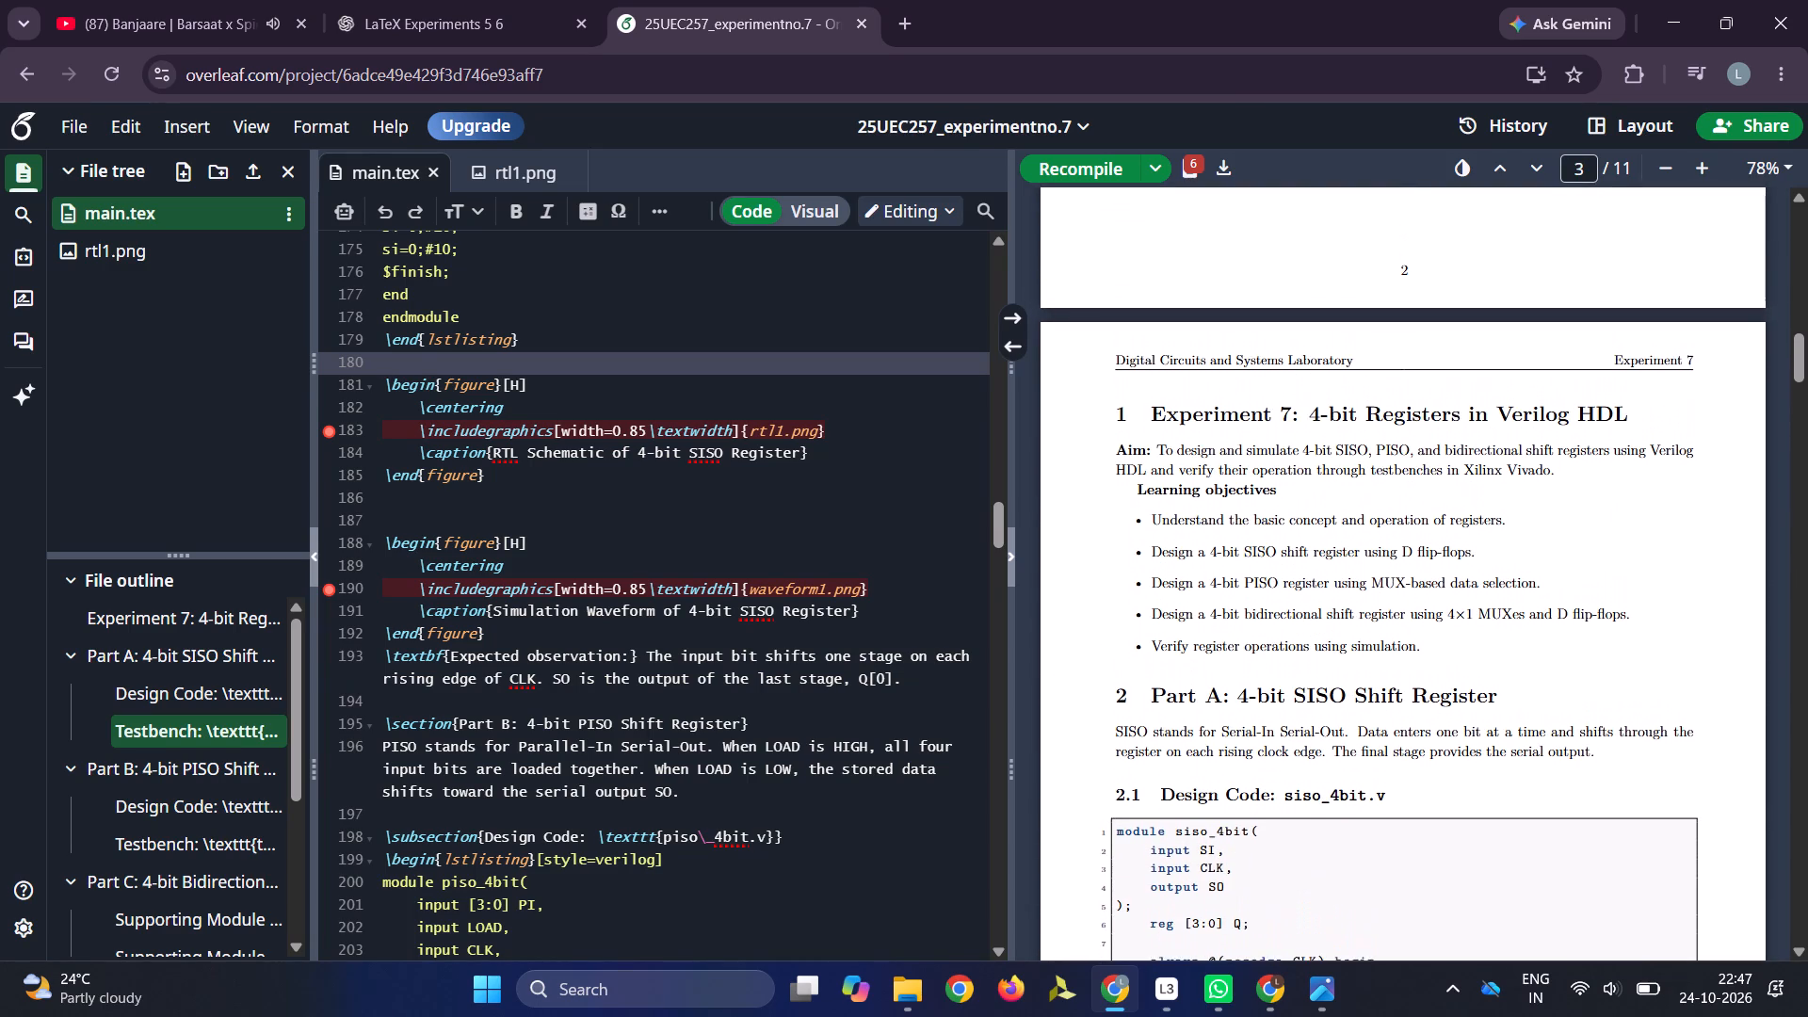
scroll(1310, 599, "up", 1)
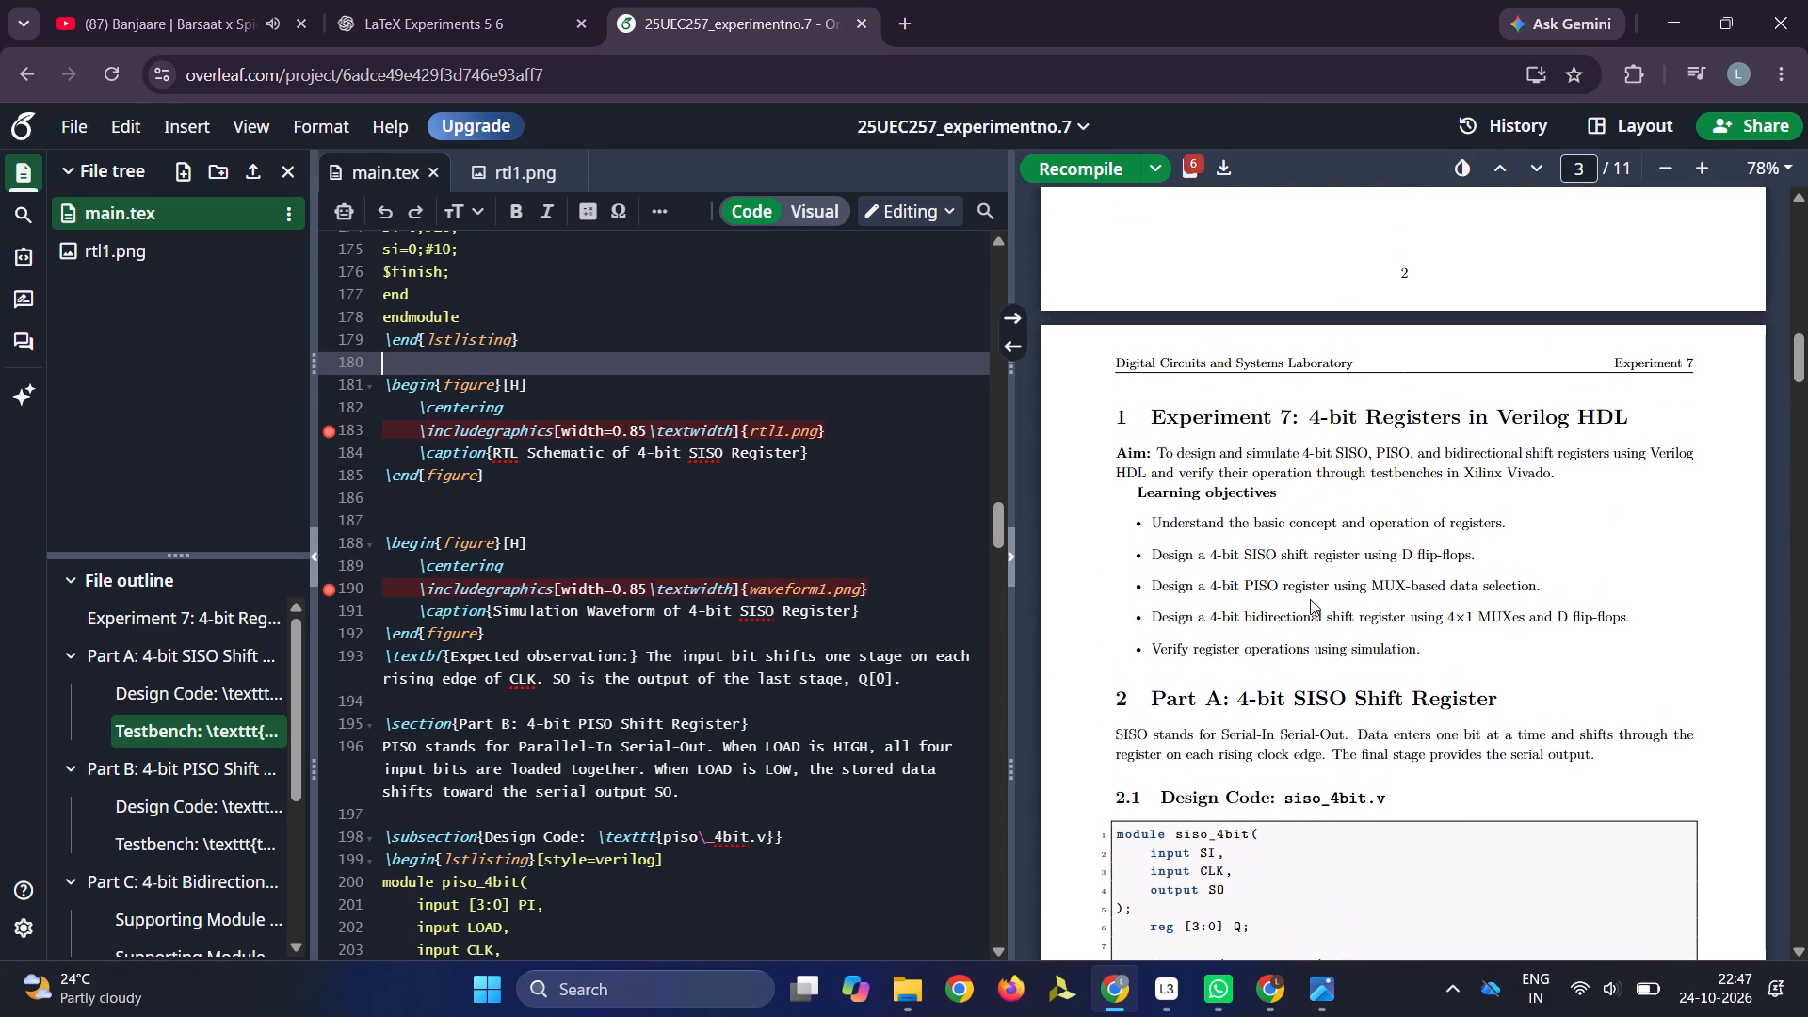
scroll(1242, 714, "up", 2)
scroll(1242, 714, "down", 5)
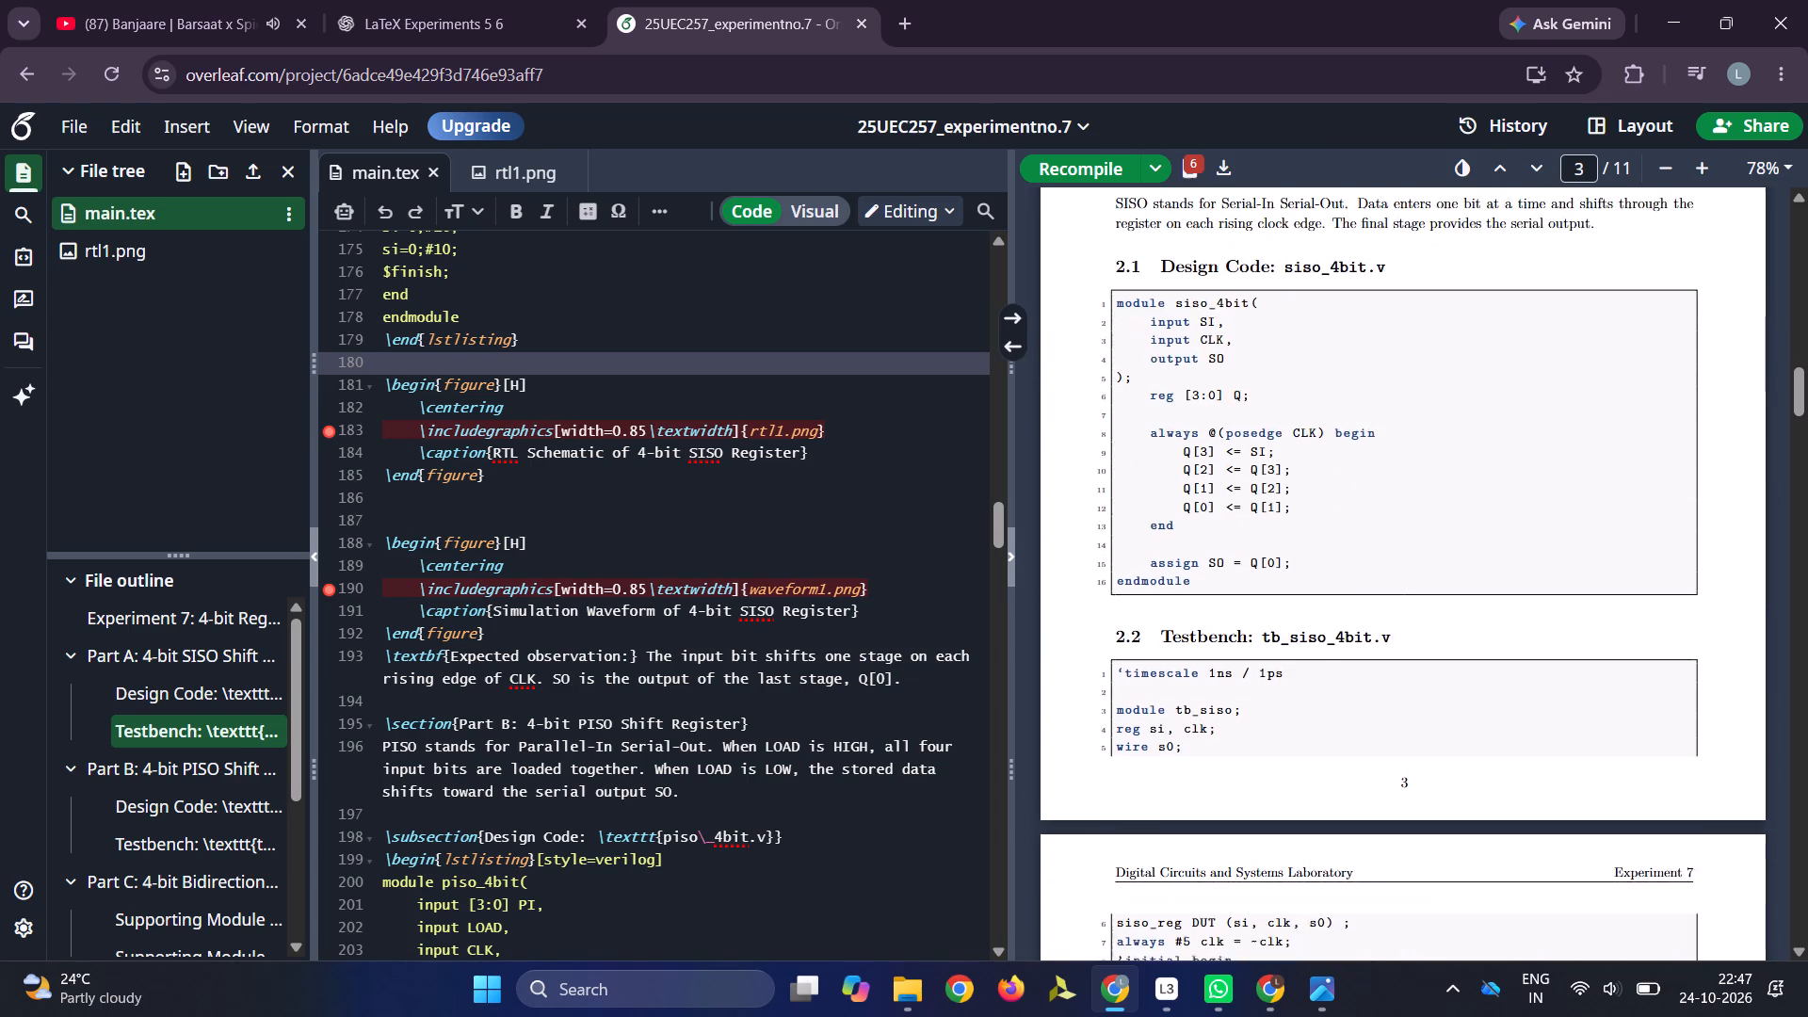
scroll(1242, 714, "down", 2)
scroll(1242, 714, "up", 1)
scroll(1242, 714, "down", 1)
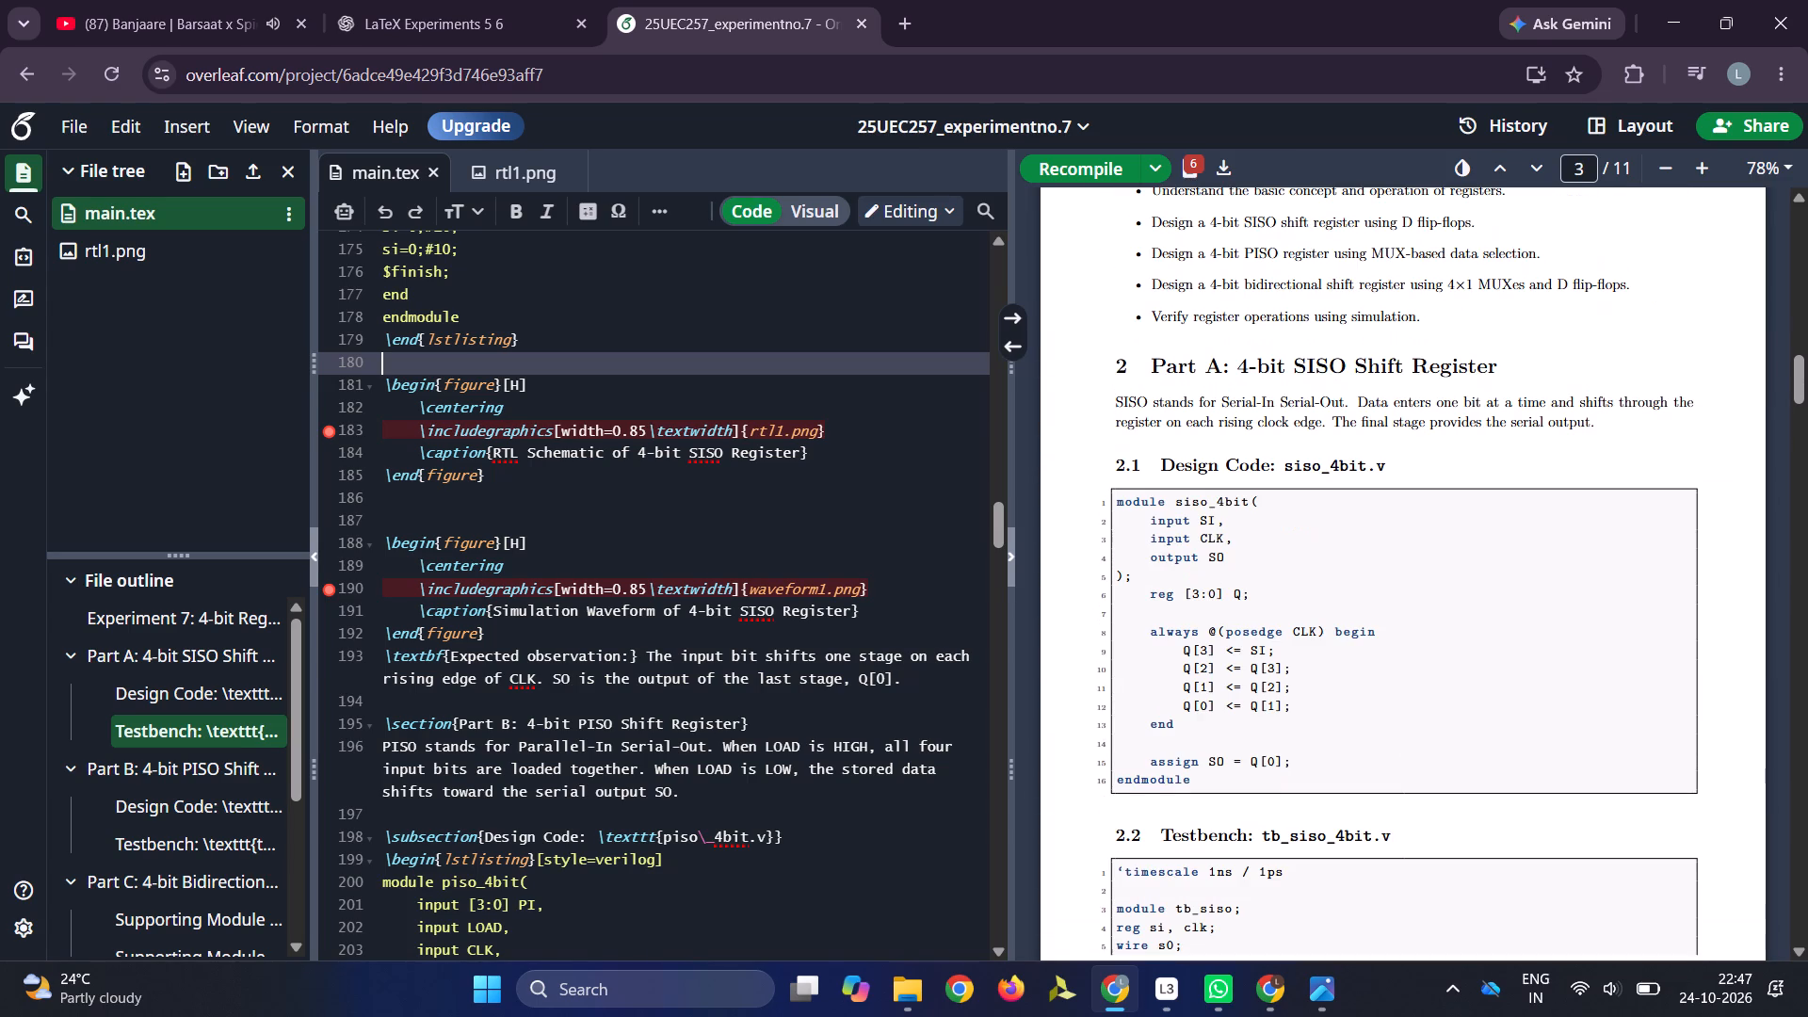
scroll(1242, 714, "down", 4)
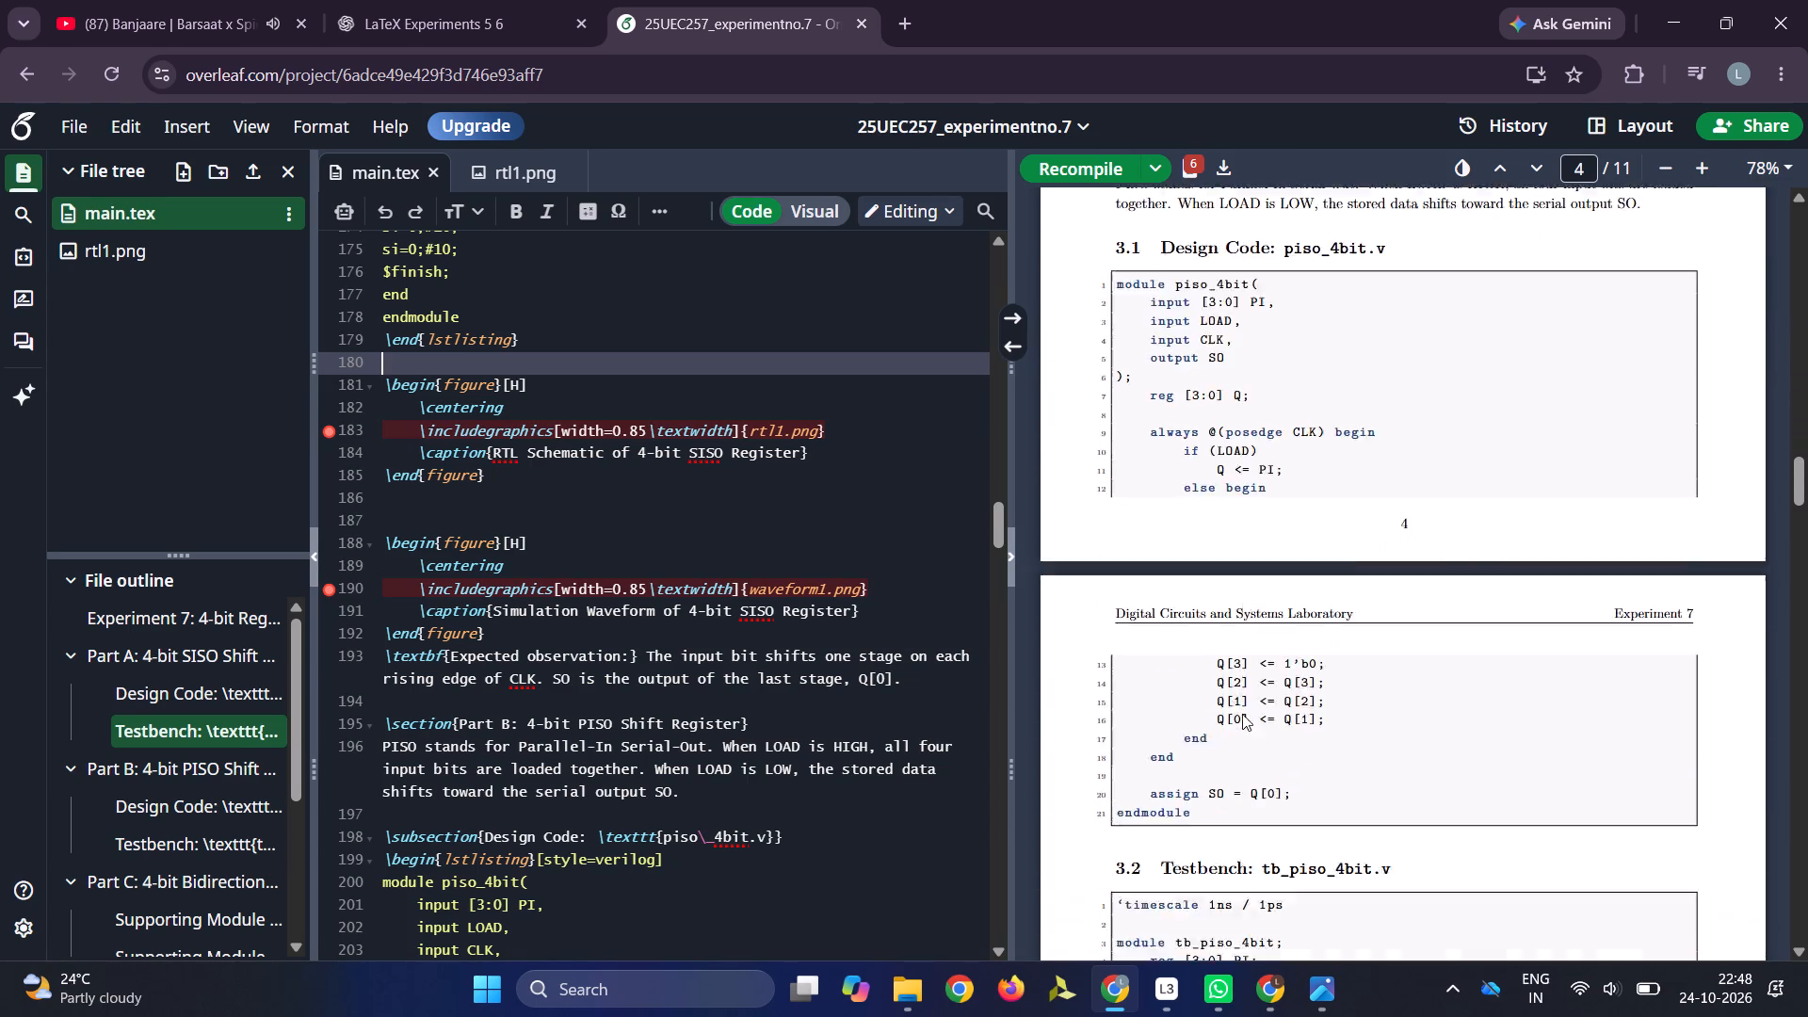
scroll(1242, 714, "up", 3)
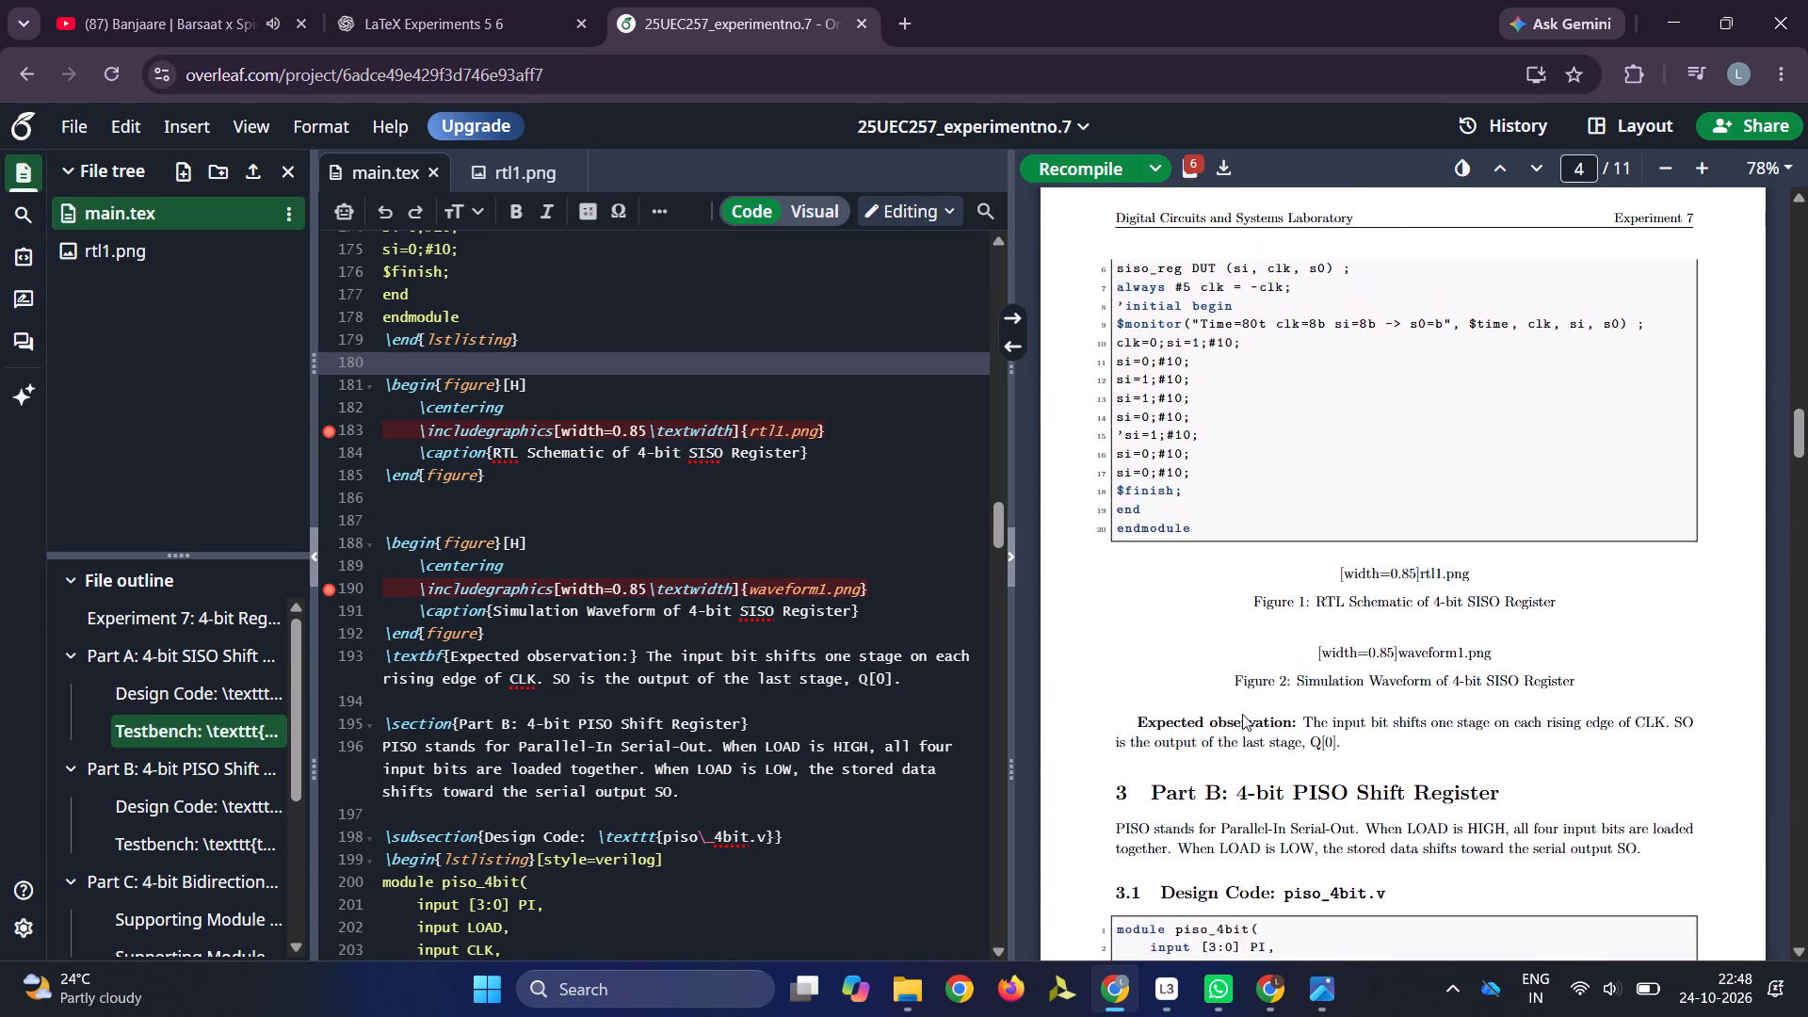
scroll(1242, 714, "down", 1)
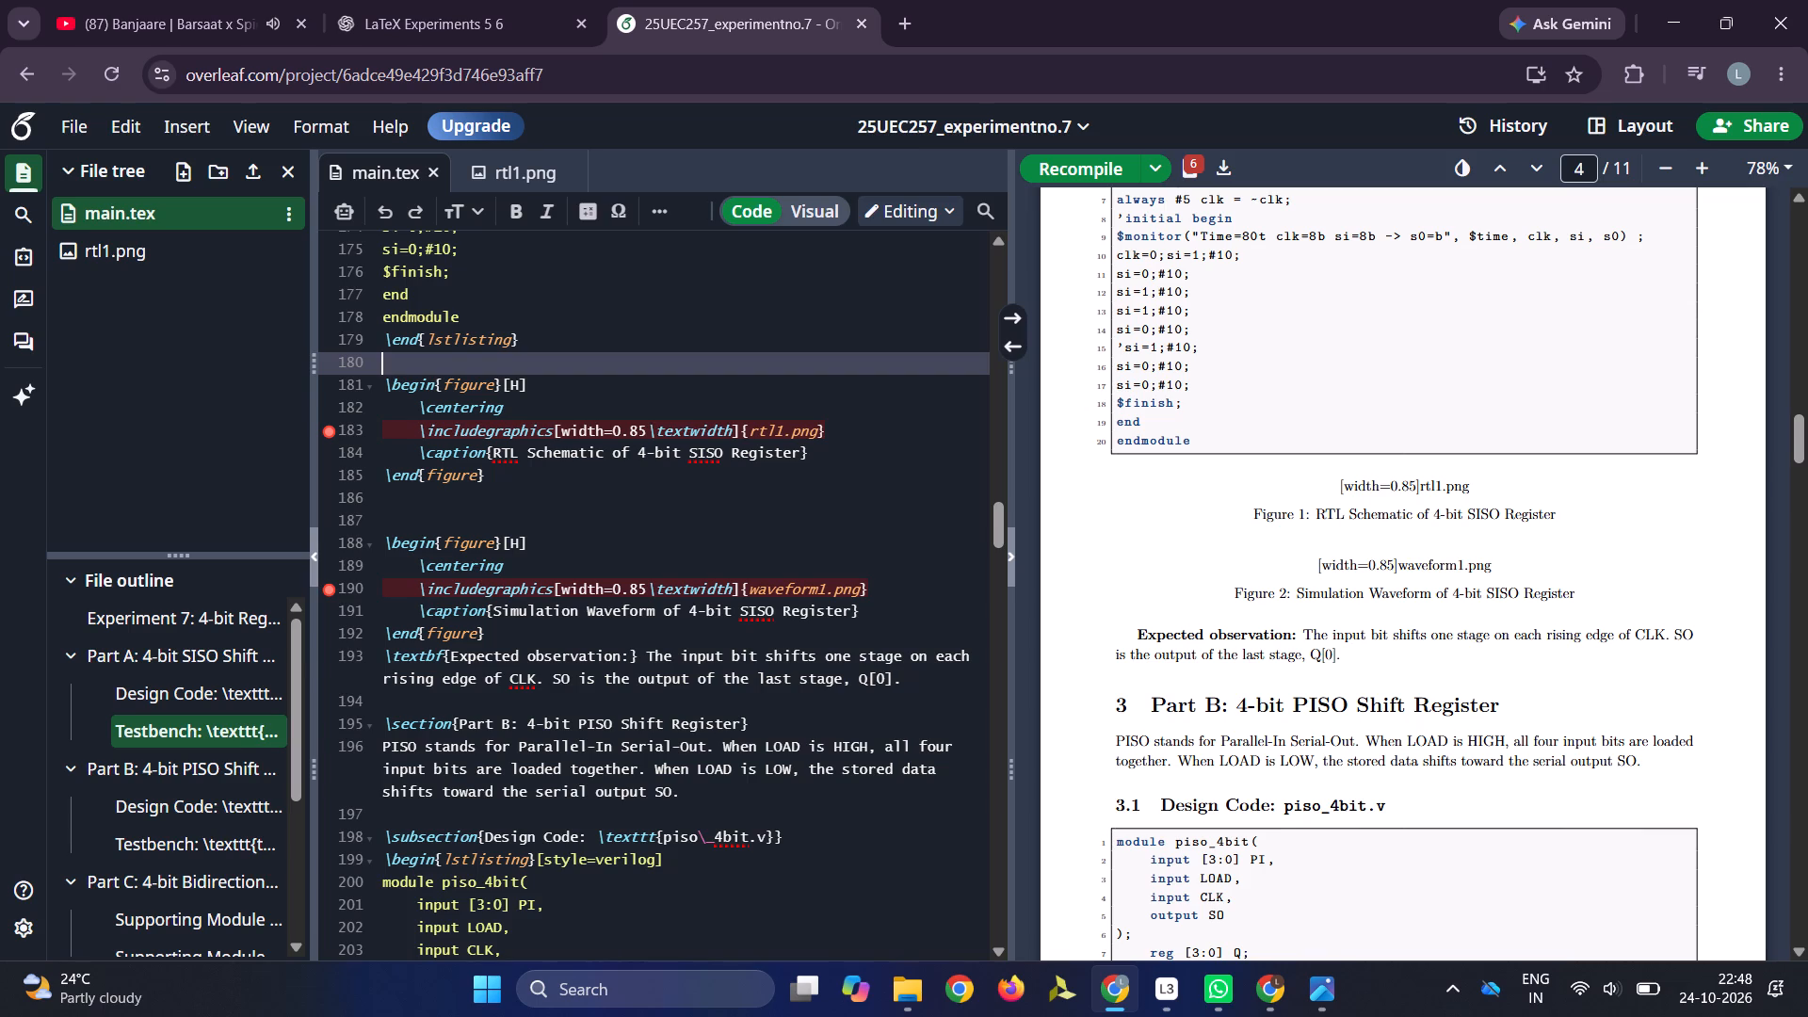
Copy the SISO simulation screenshot "Screenshot 2026-10-14 110622.png" from Photos and upload it to the Experiment 7 Overleaf project.
left_click(1311, 993)
key("Left")
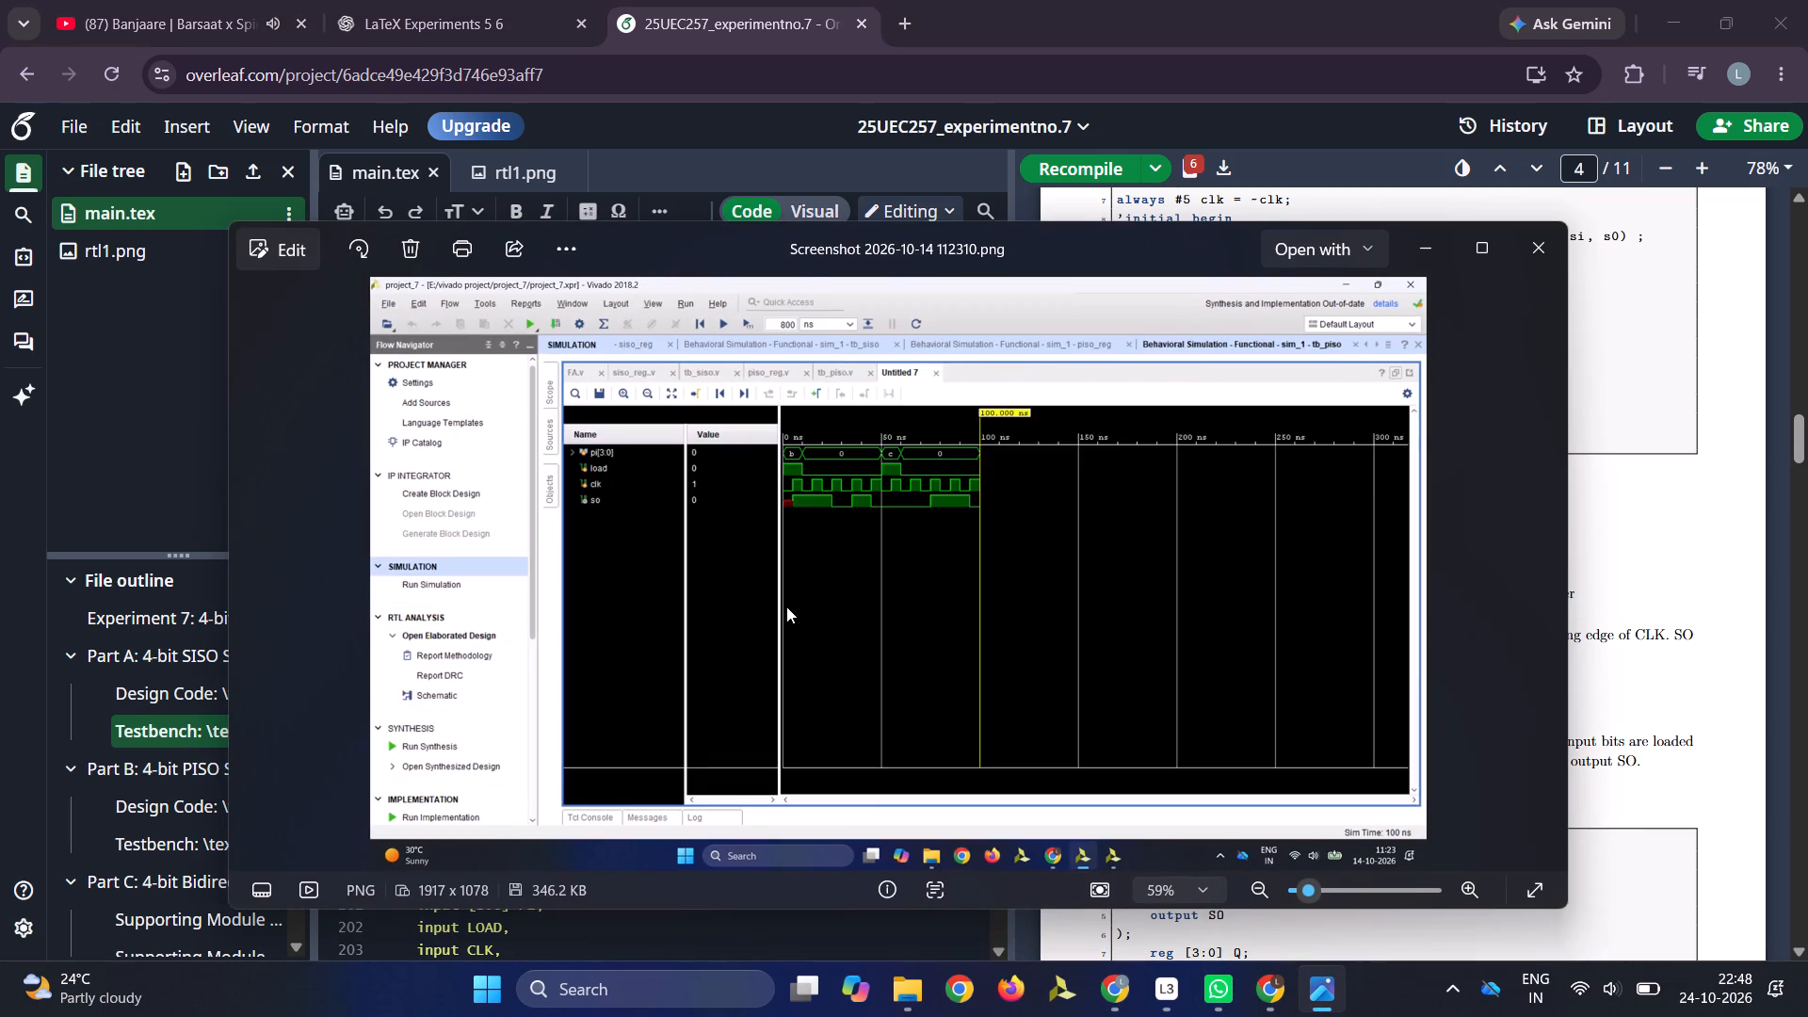
key("Left")
key("Left")
key("Left")
key("Left")
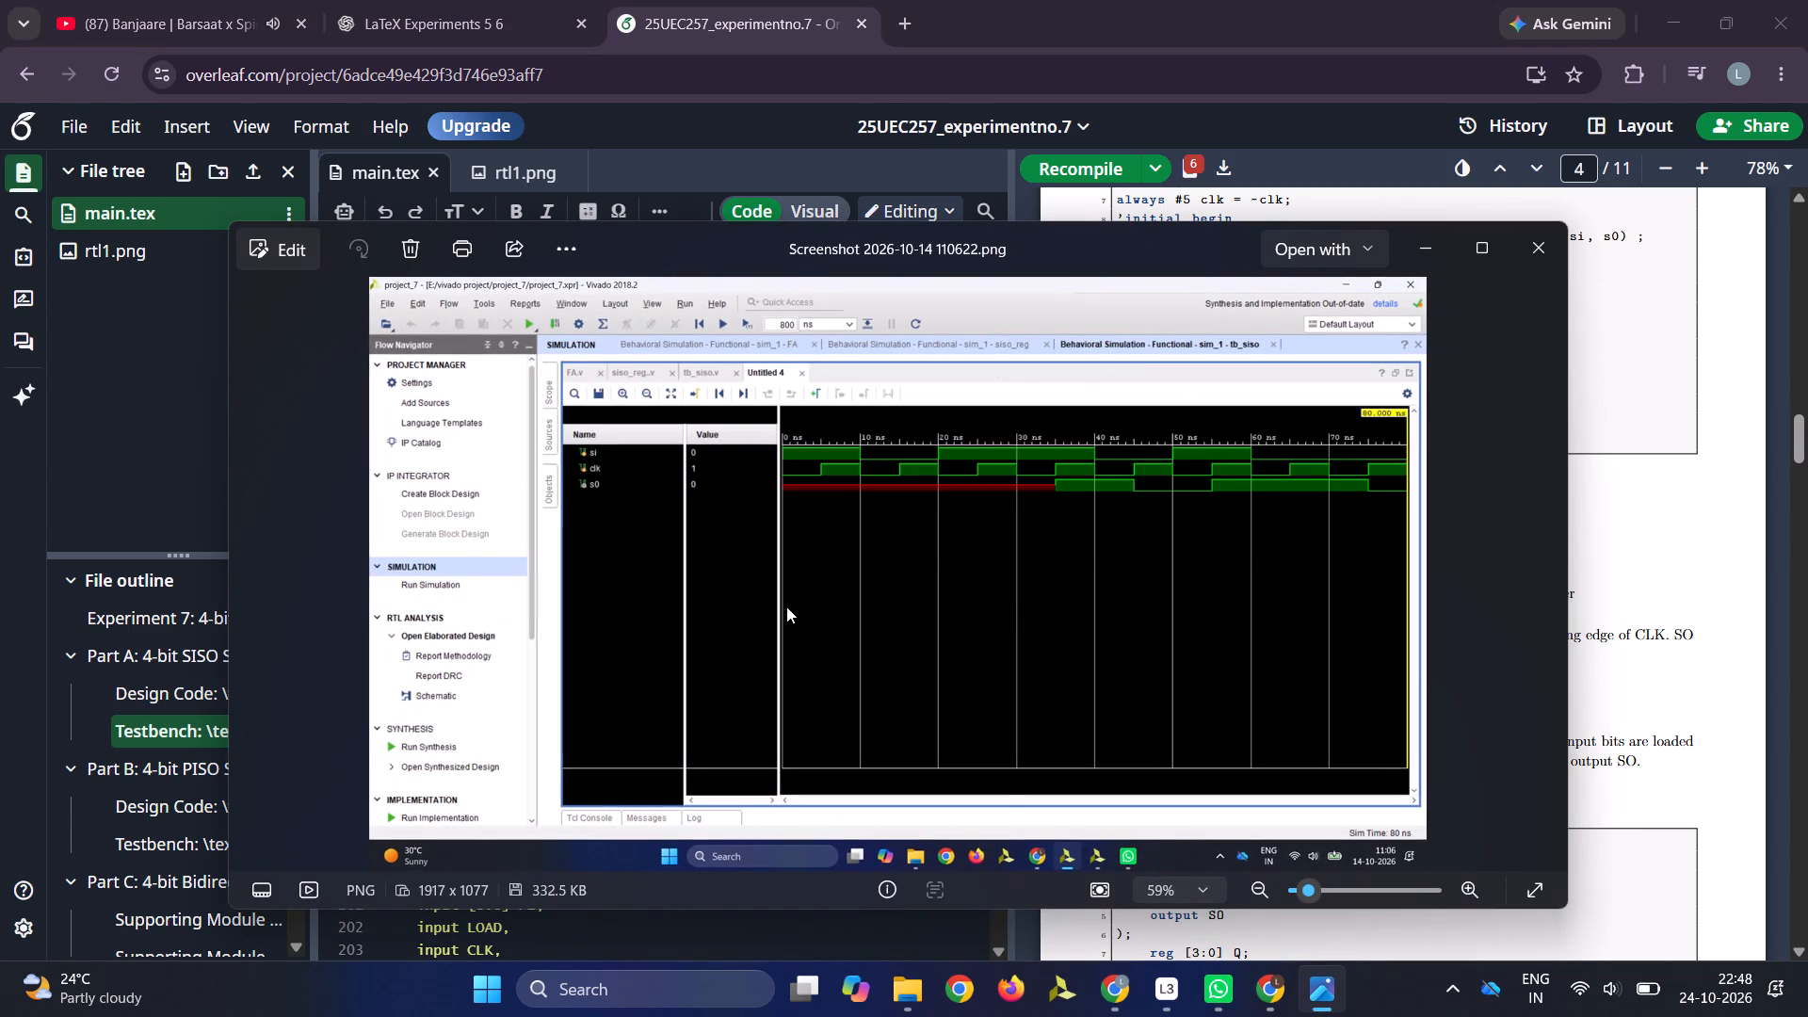
key("ctrl+c")
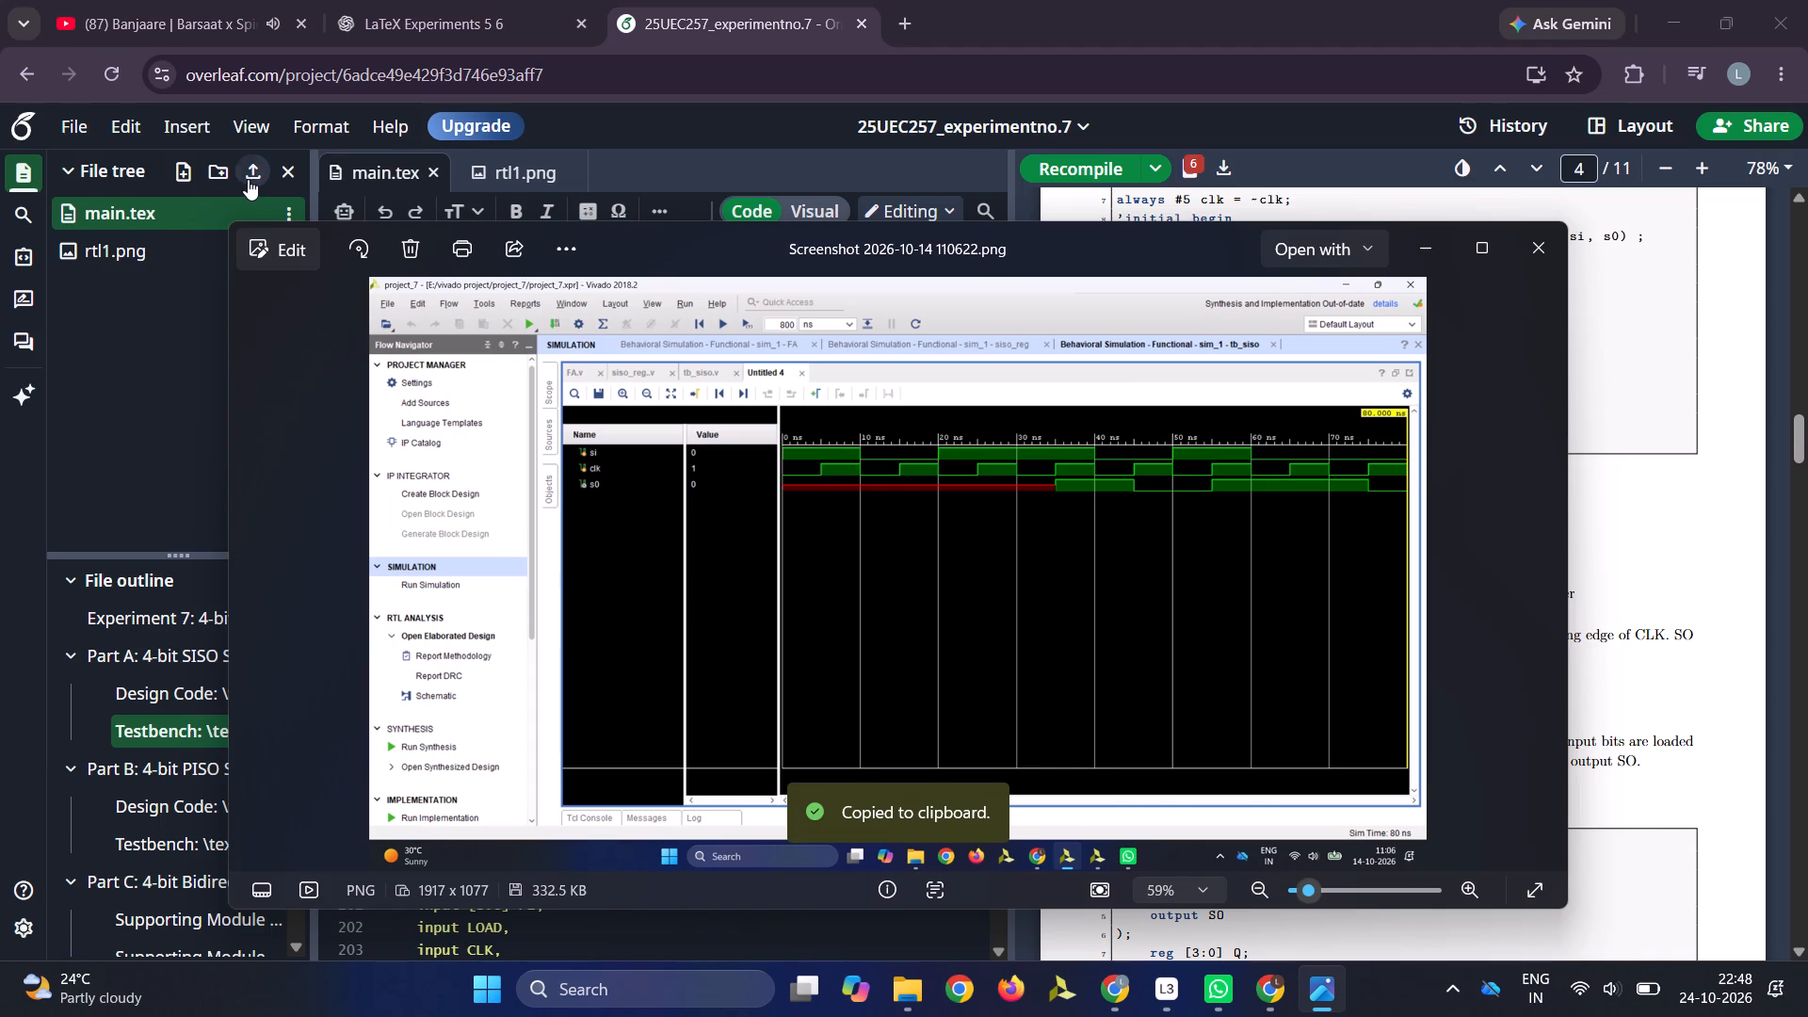
left_click(246, 180)
left_click(769, 619)
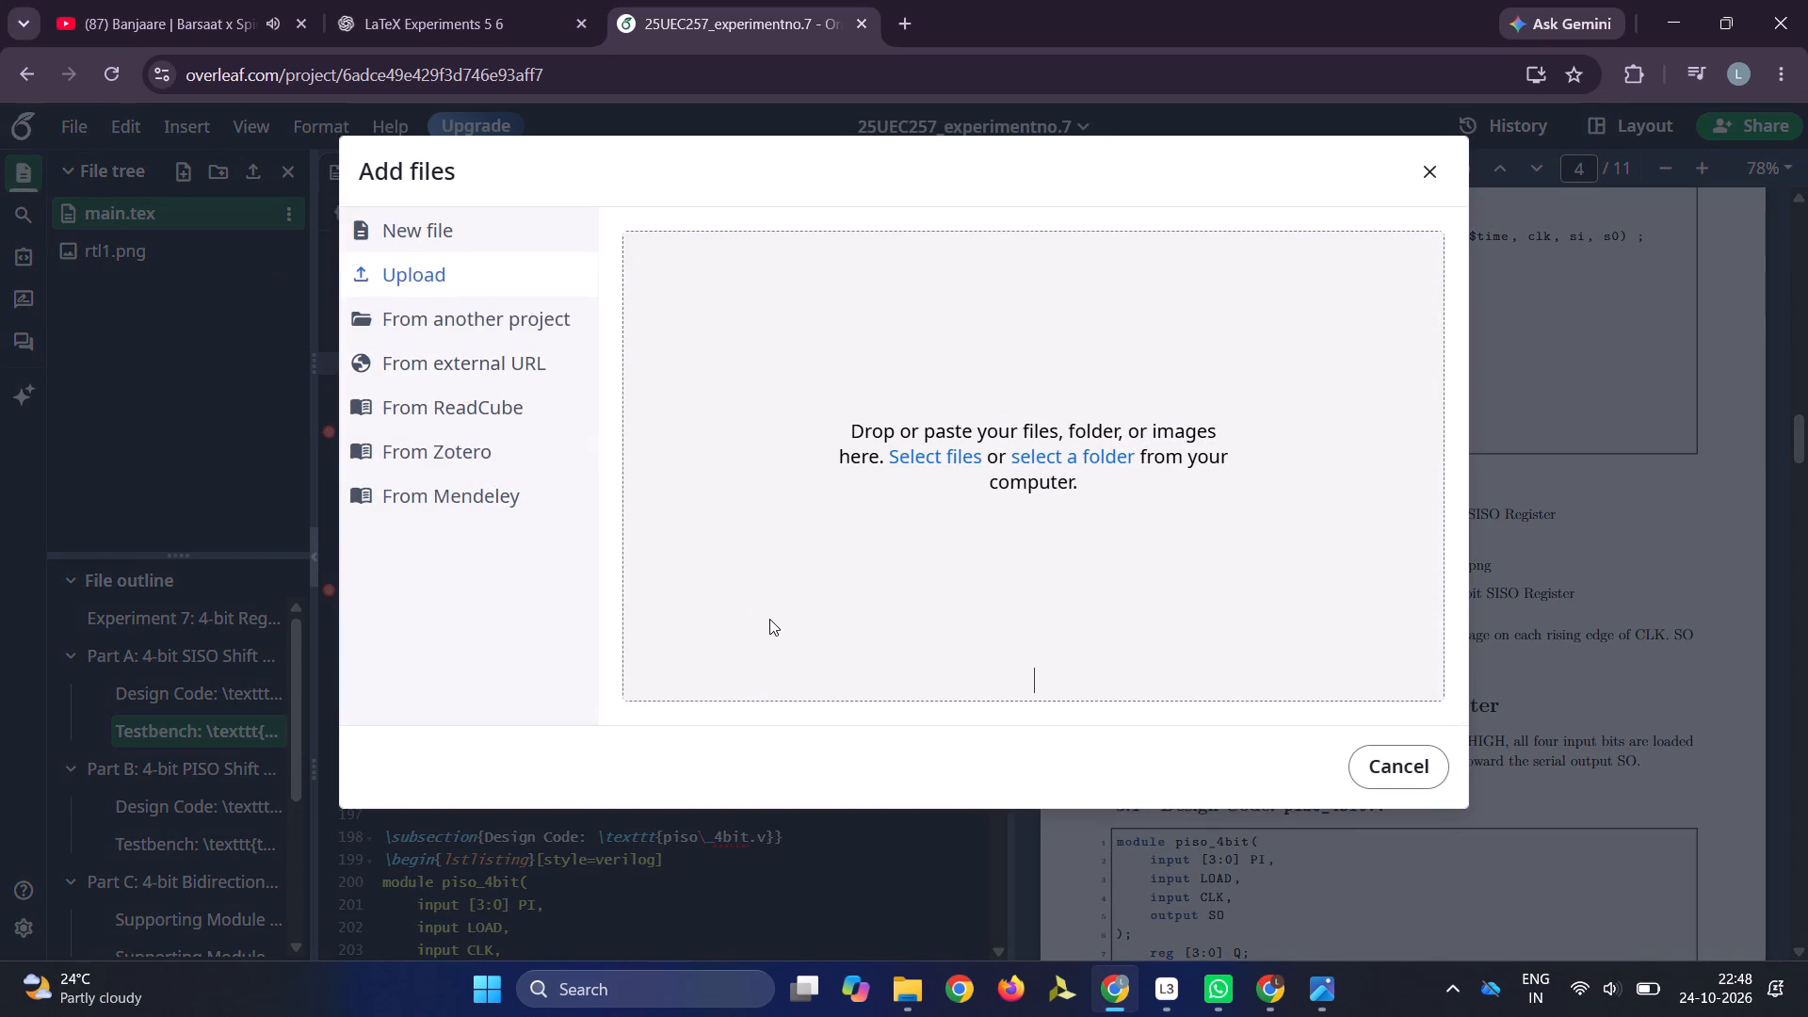
key("ctrl+v")
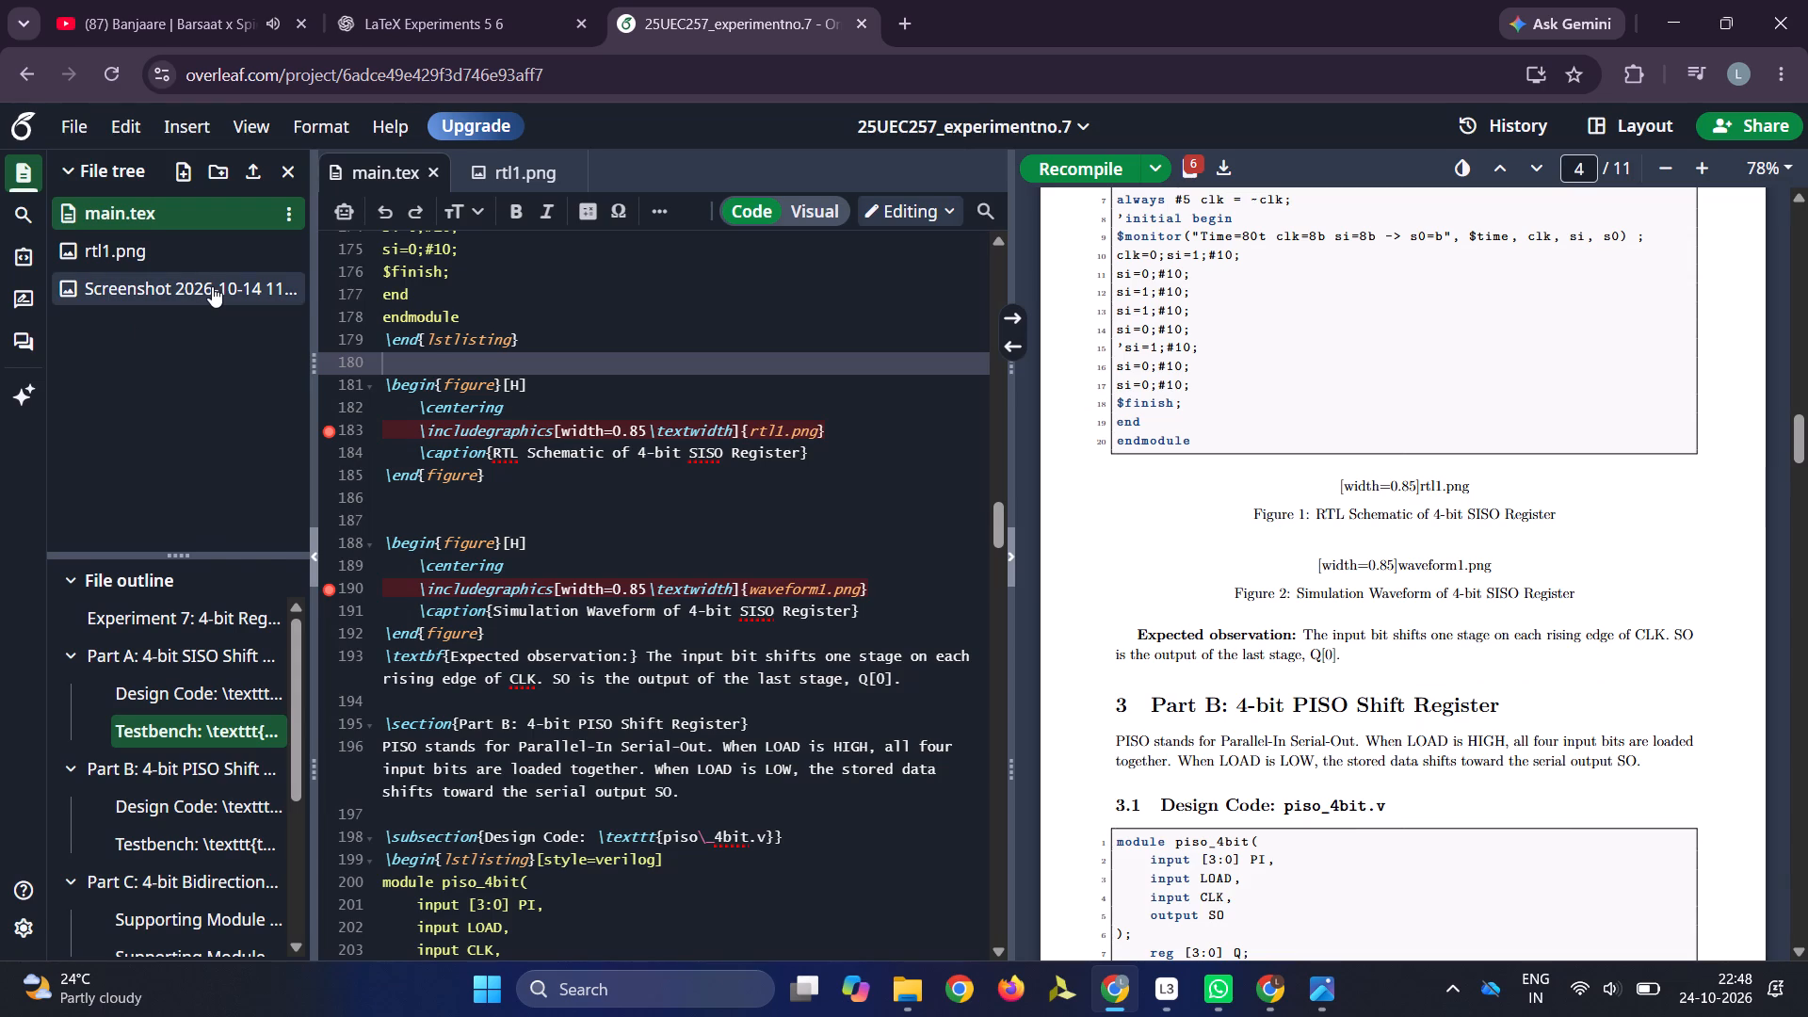
Rename the uploaded screenshot file as waveform1.png.
right_click(212, 286)
left_click(245, 319)
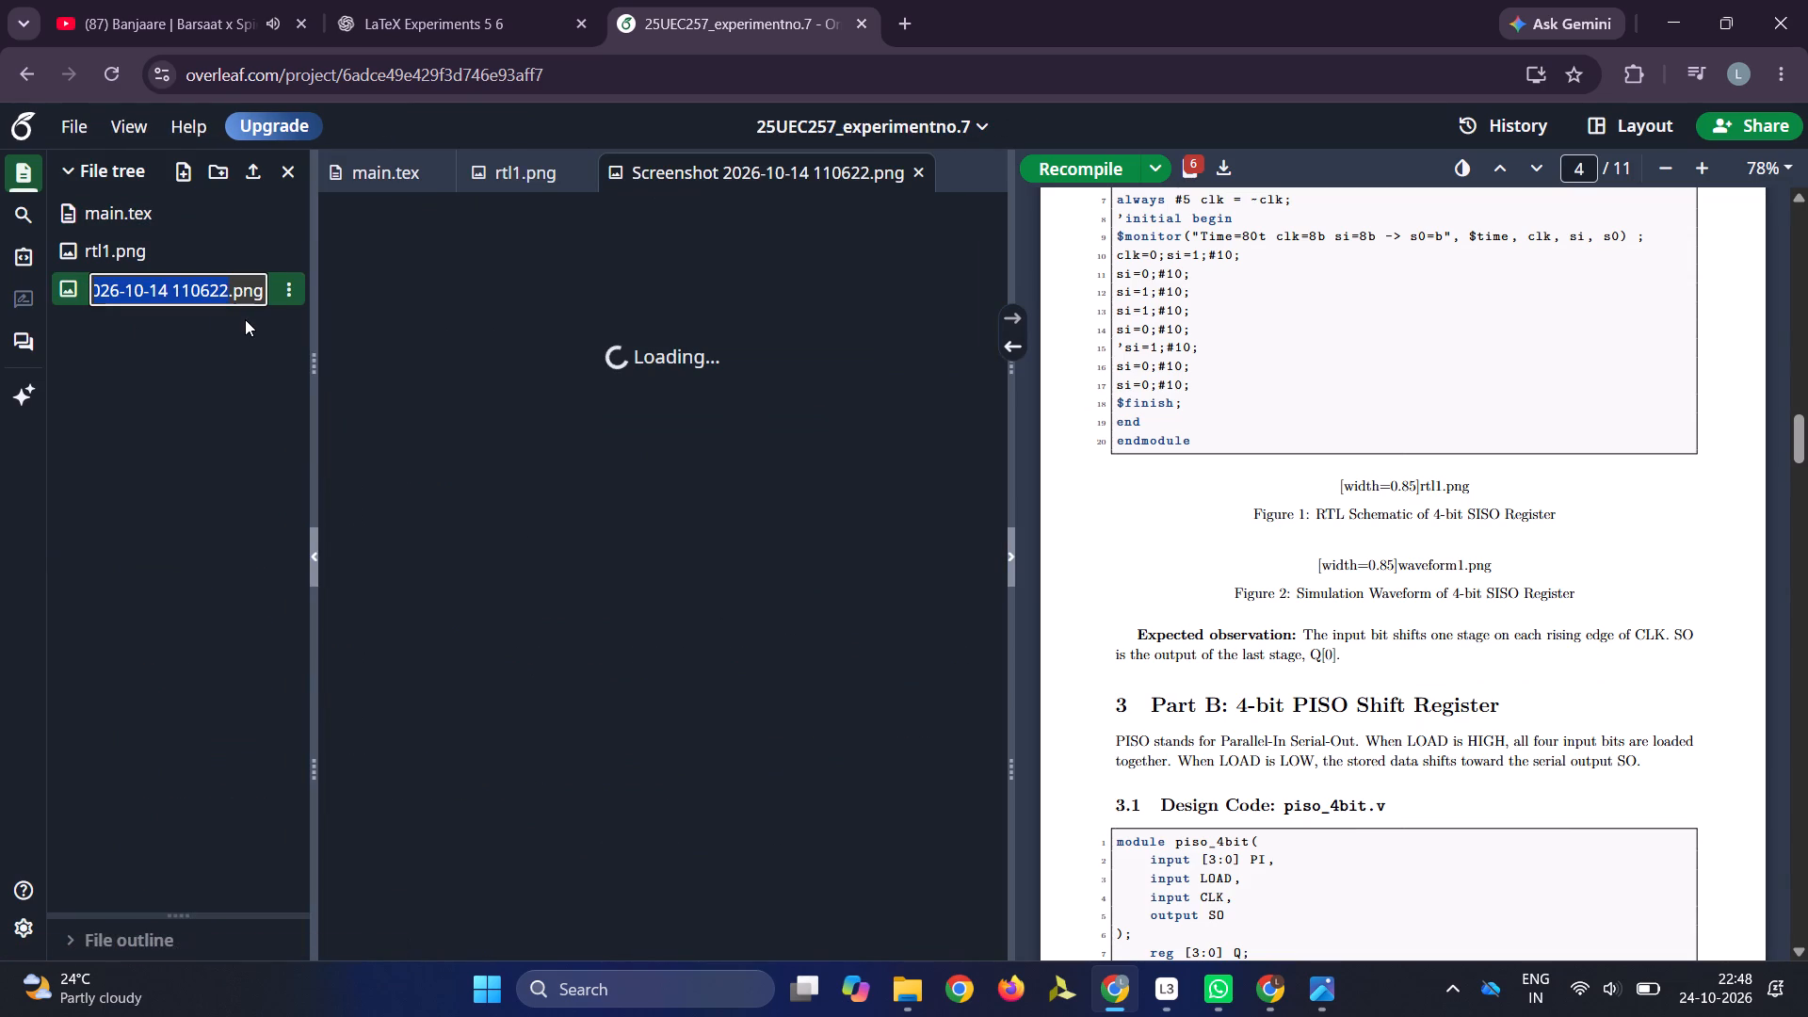
type("waveform")
key("1")
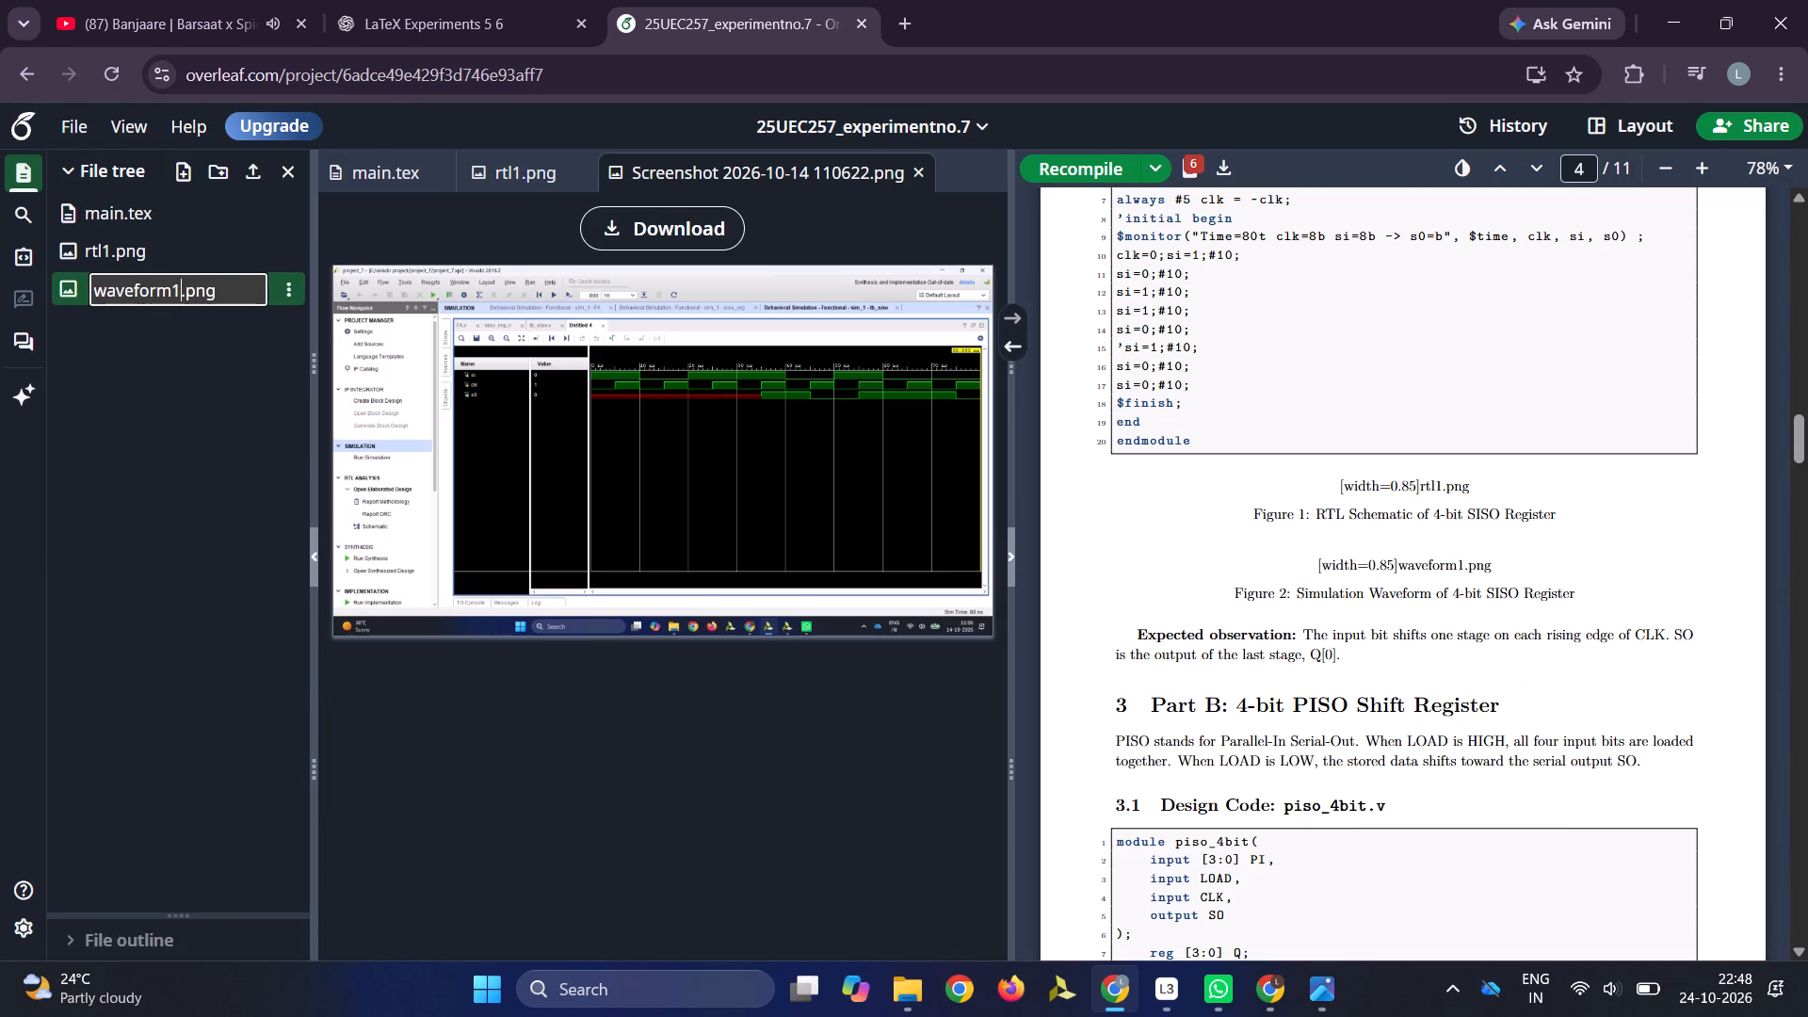
key("Return")
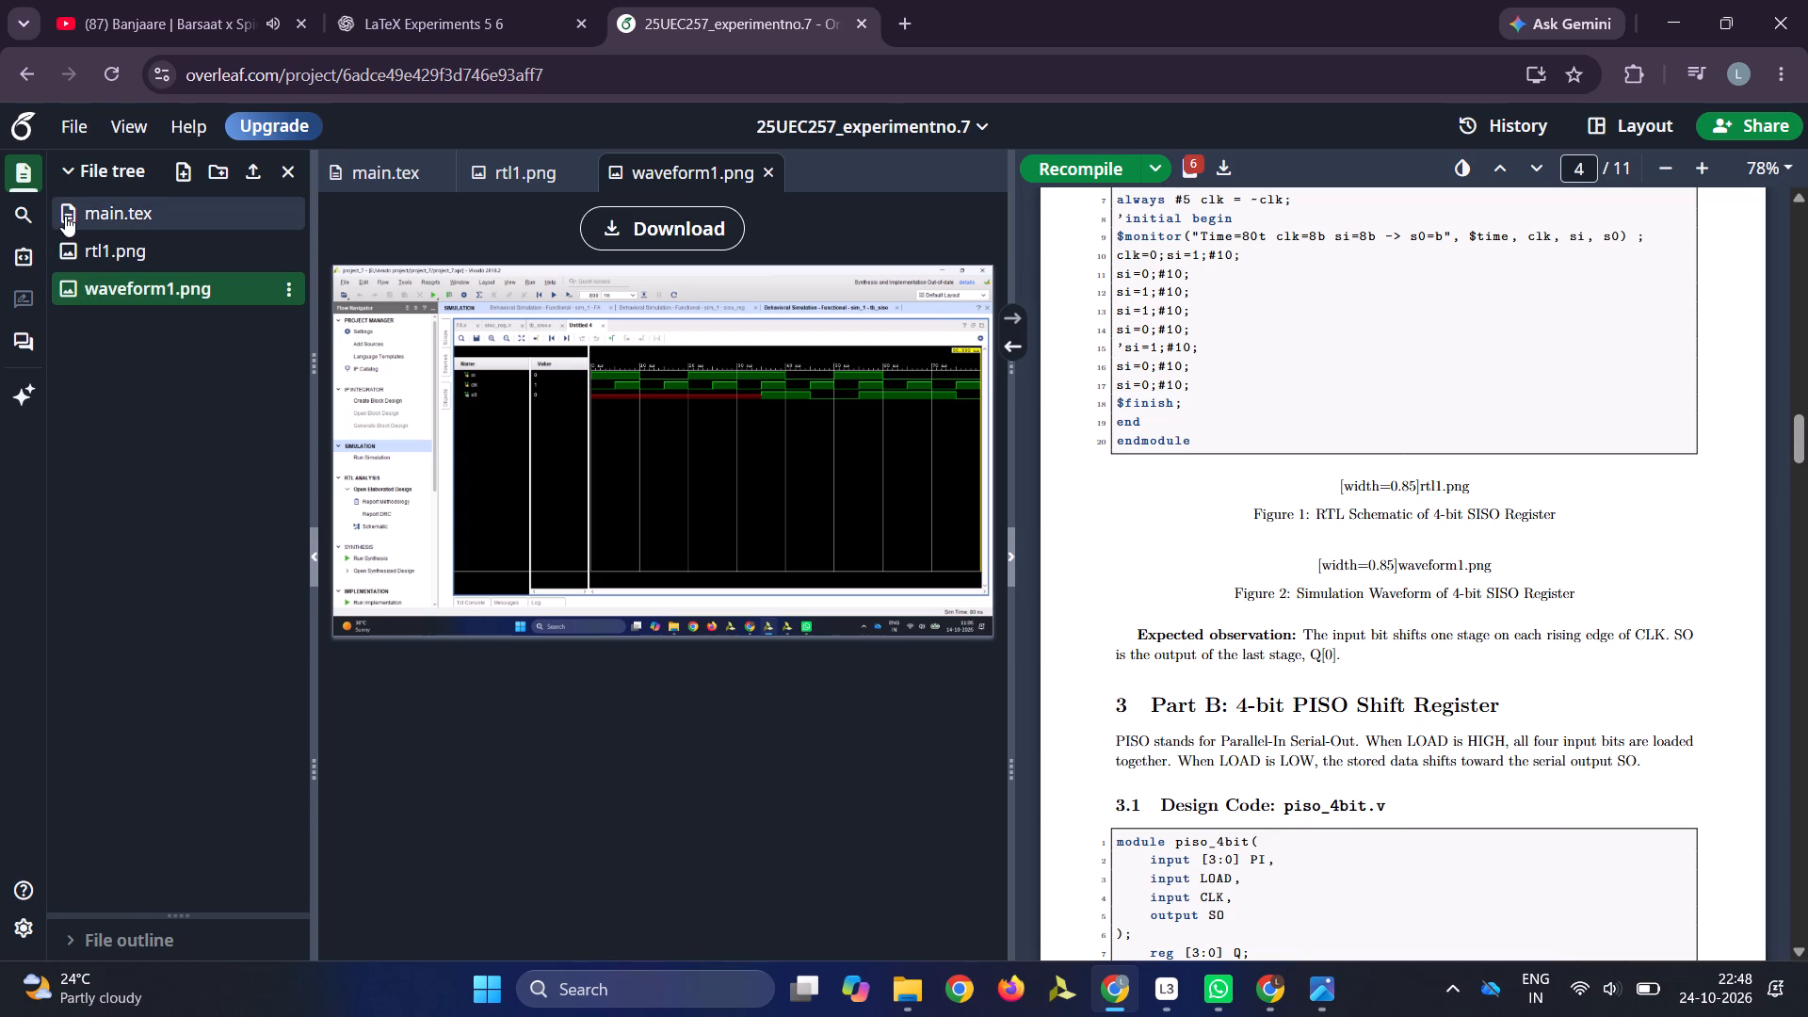
In main.tex, insert two line breaks between the SISO waveform figure block and the "Expected observation" paragraph.
left_click(67, 215)
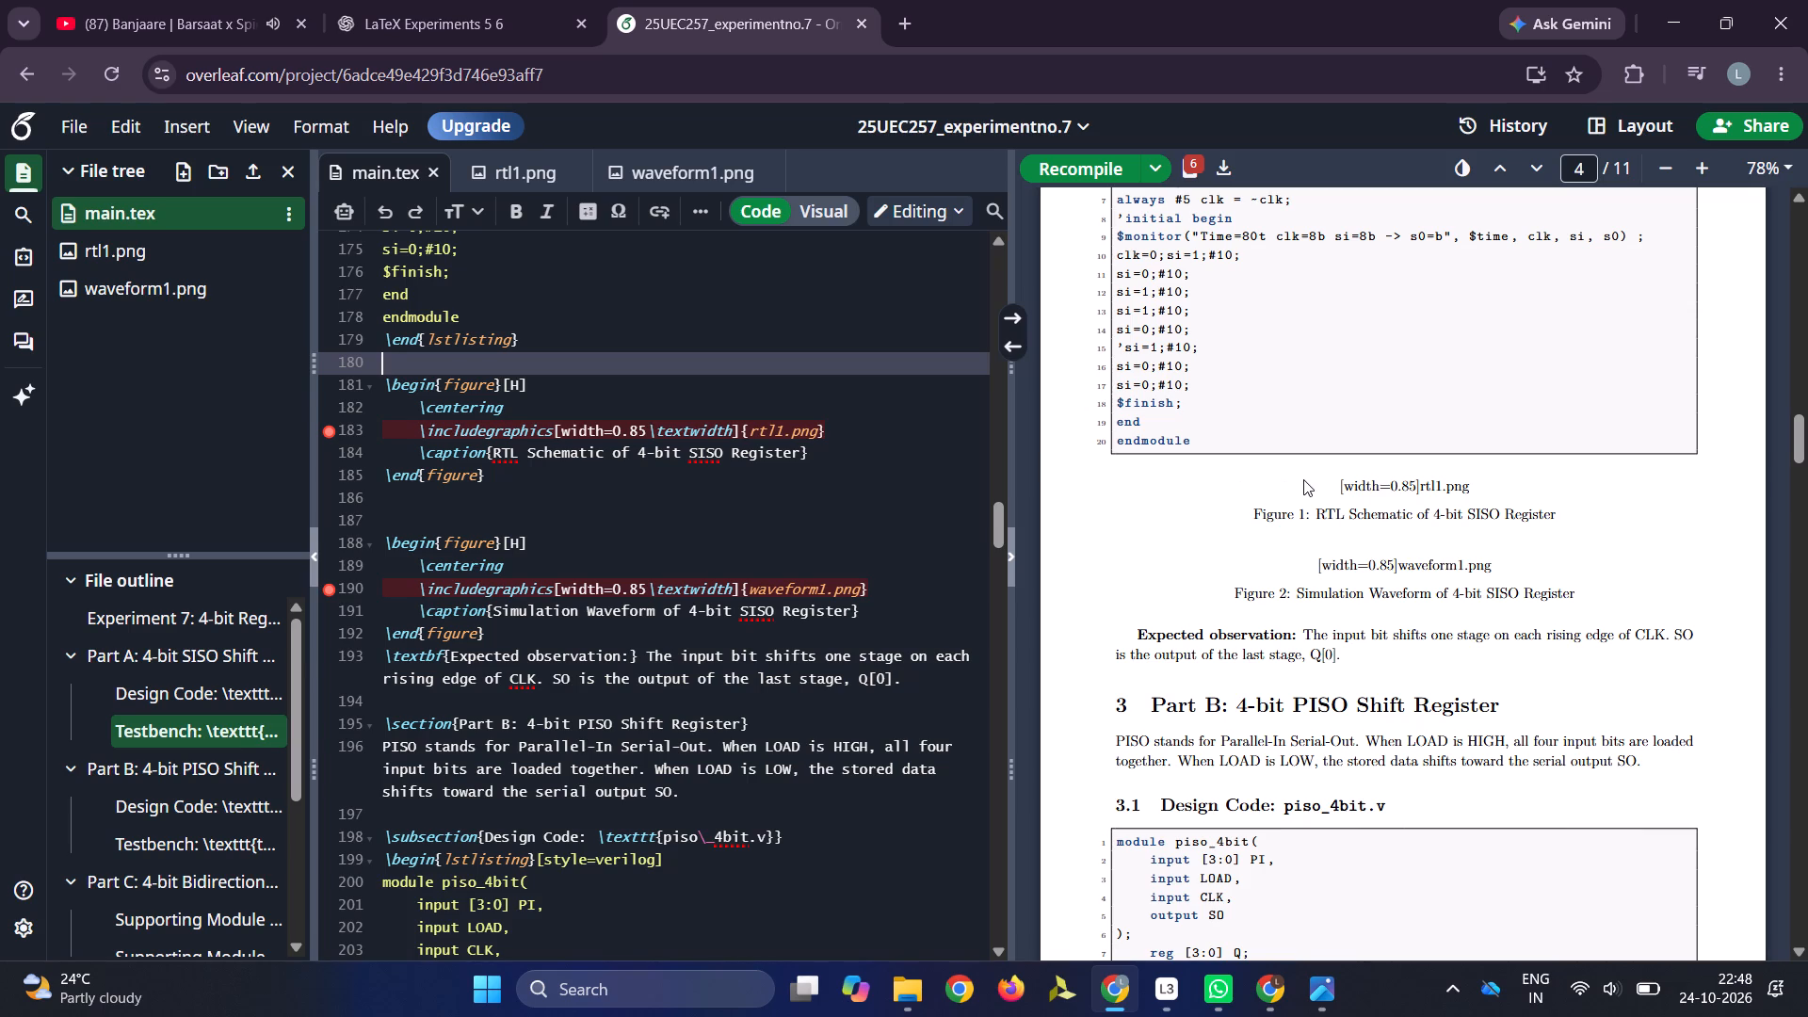
scroll(1316, 531, "down", 1)
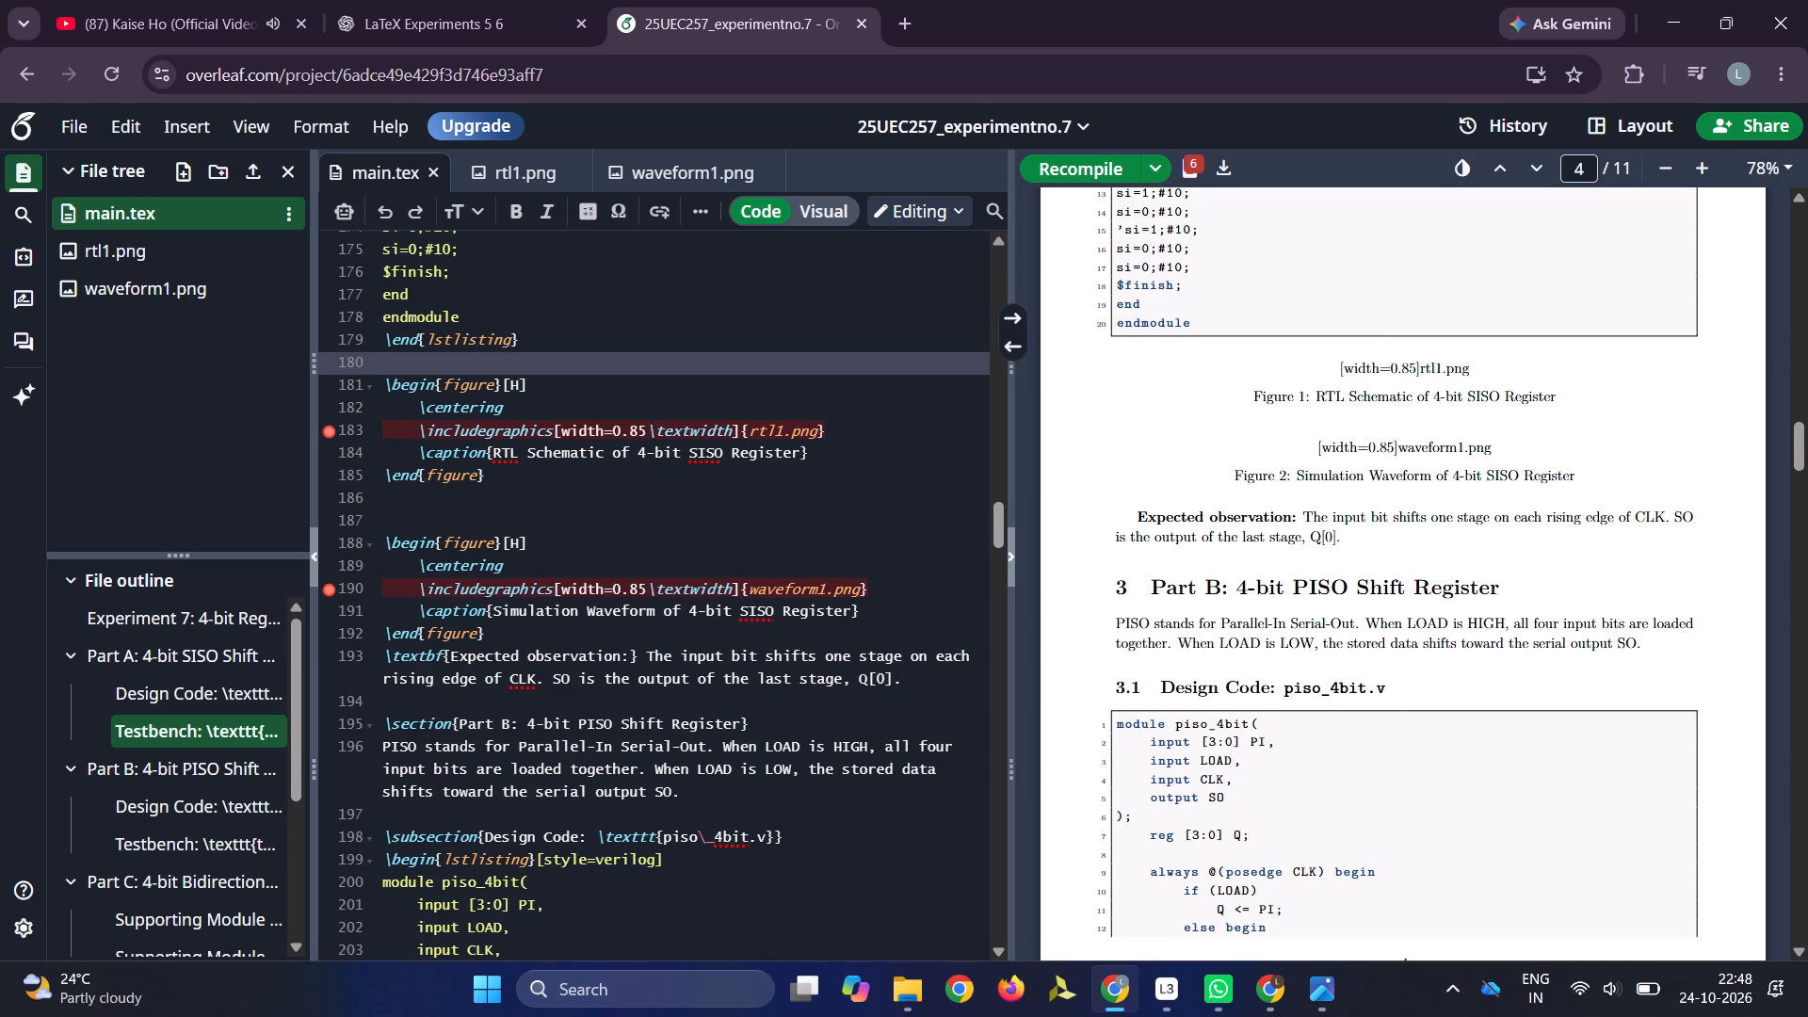
scroll(591, 506, "down", 1)
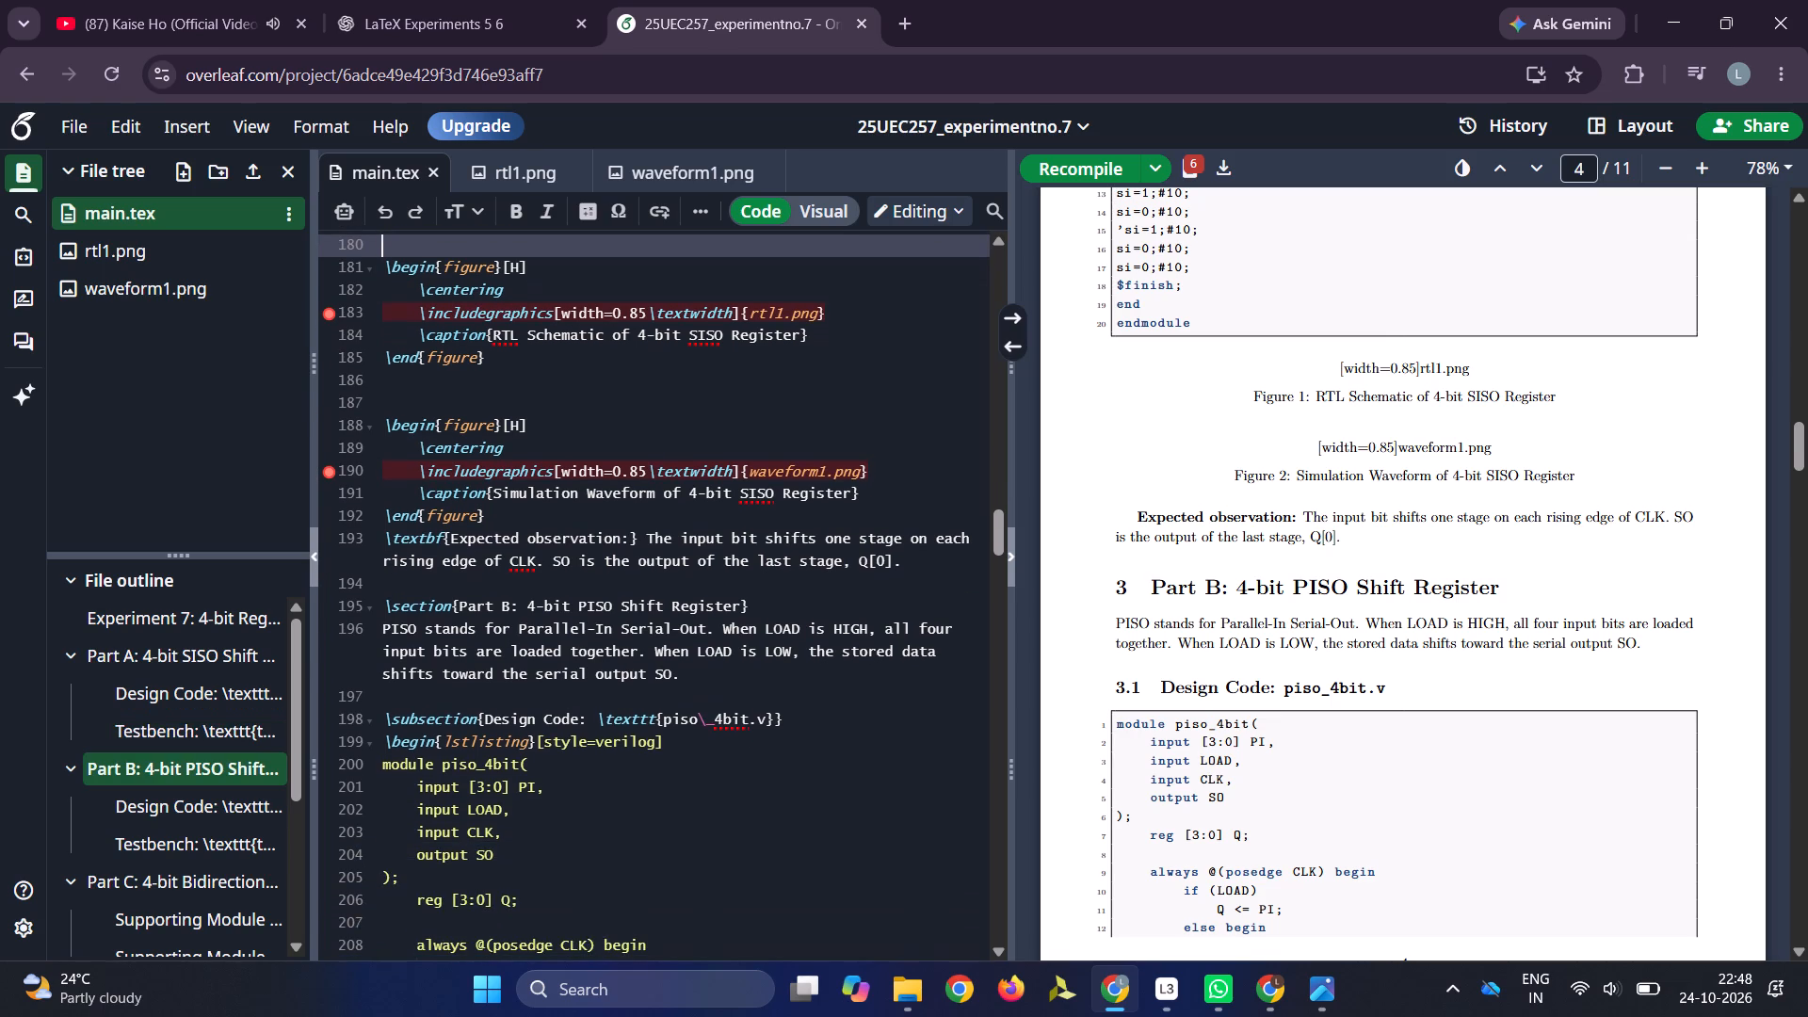
left_click(534, 512)
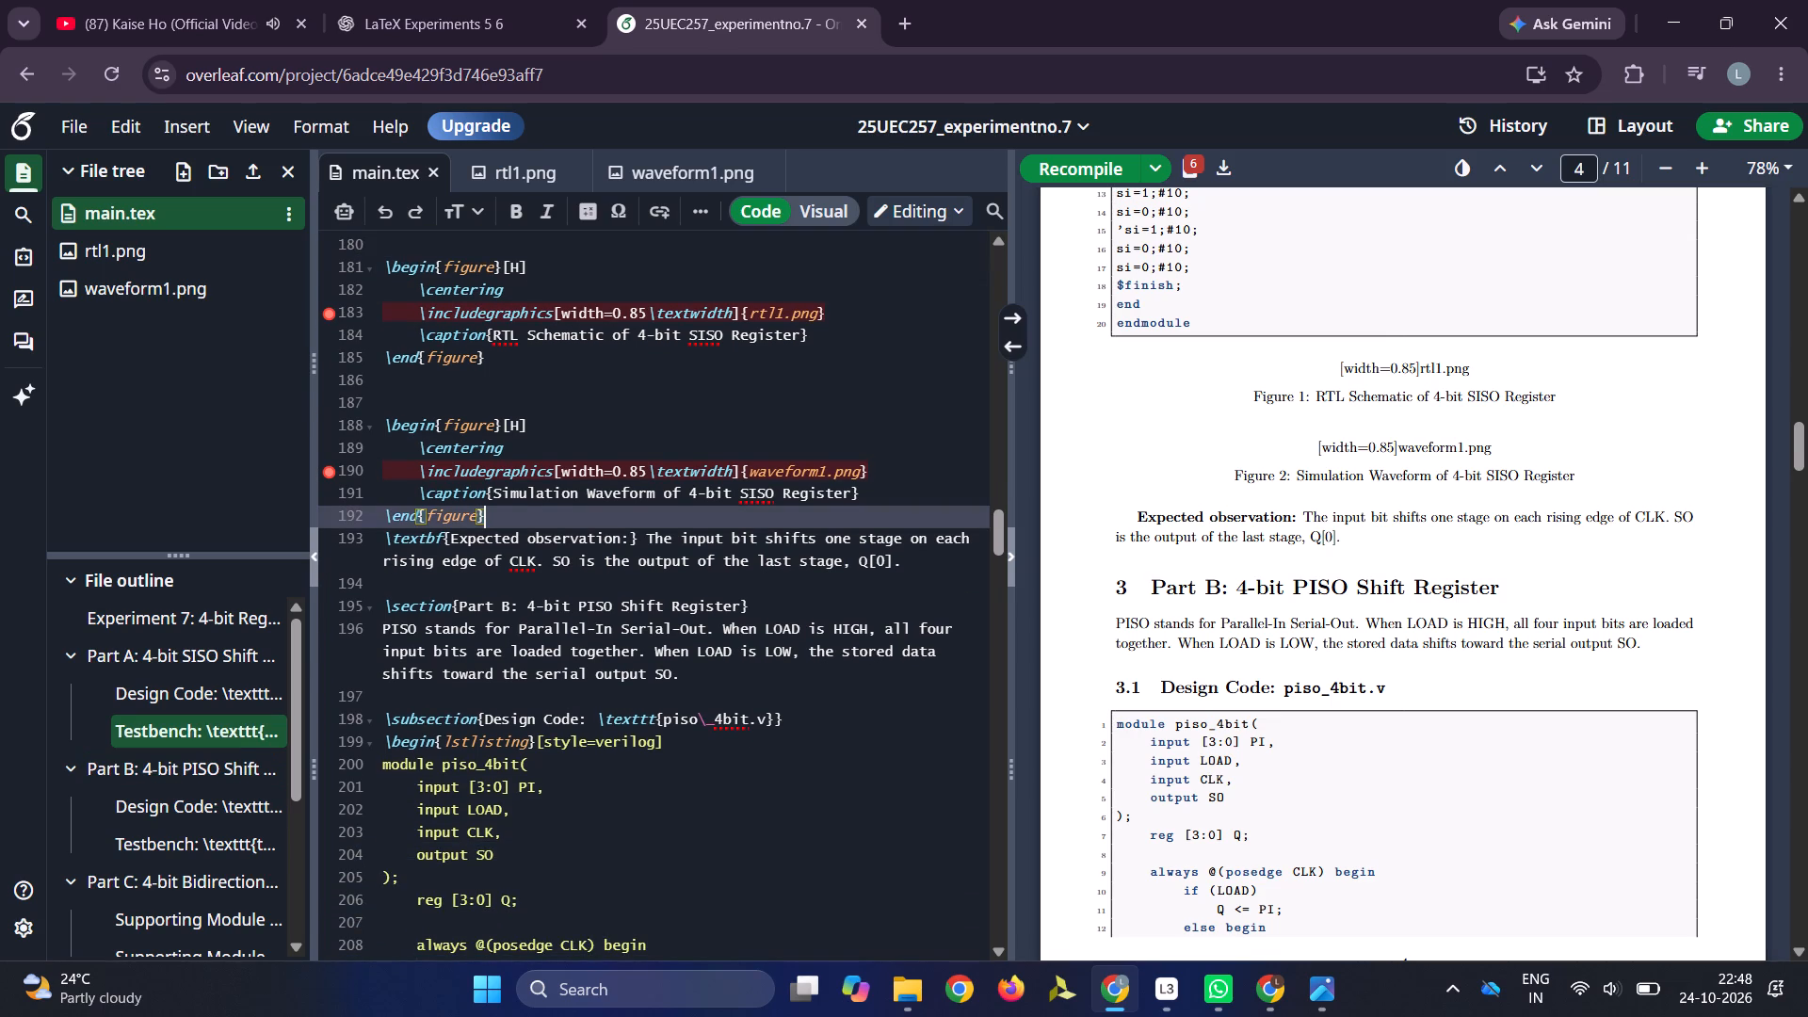
key("Return")
key("Return")
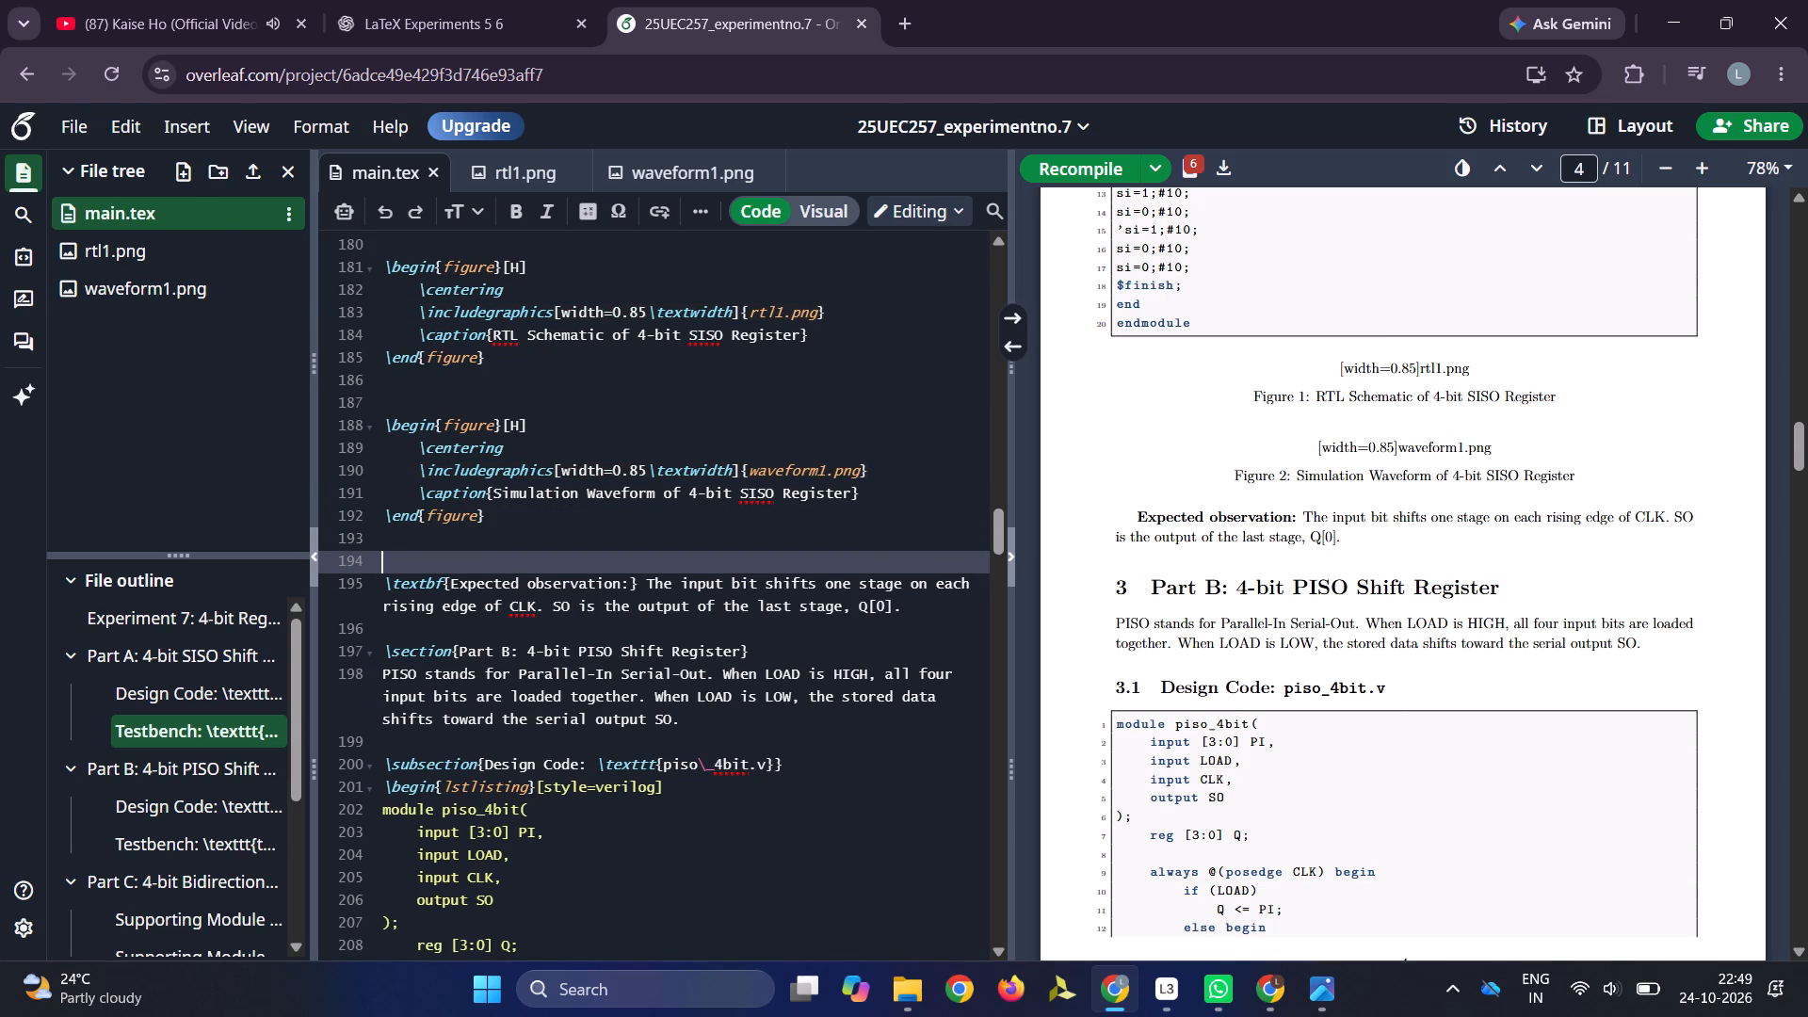
scroll(543, 547, "up", 1)
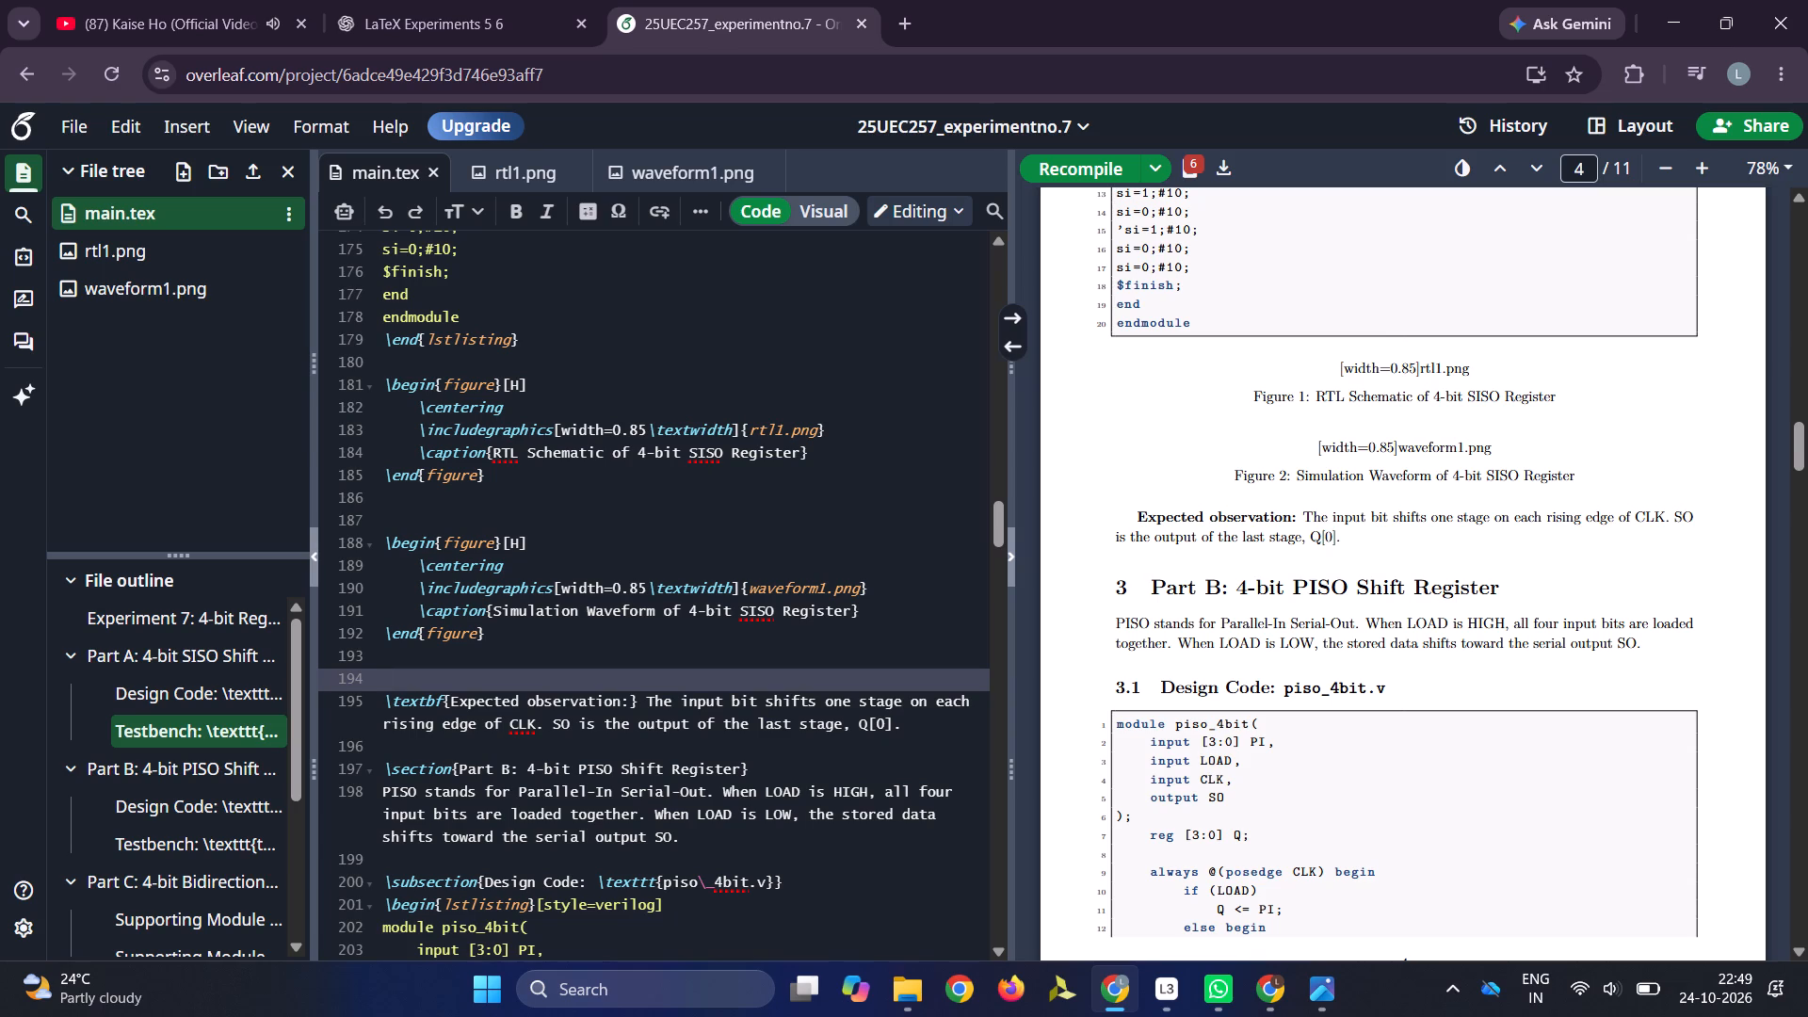
left_click(918, 0)
left_click(848, 75)
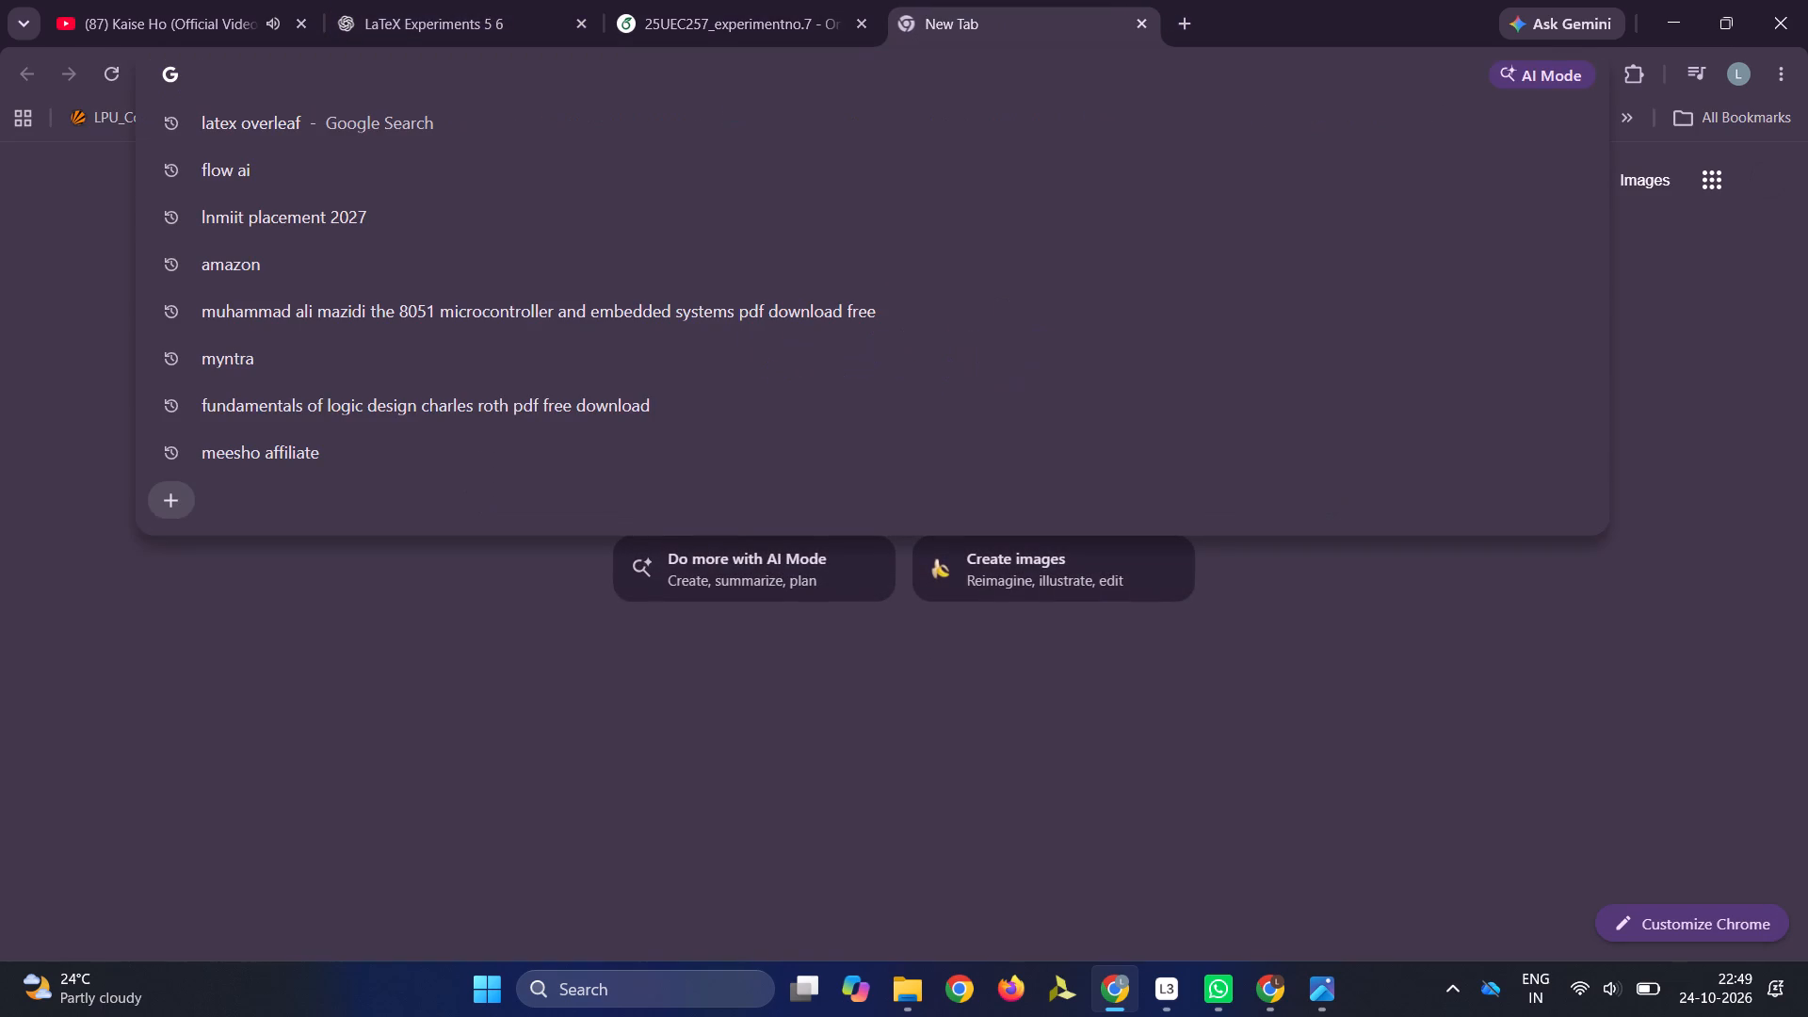
left_click(872, 120)
left_click(552, 362)
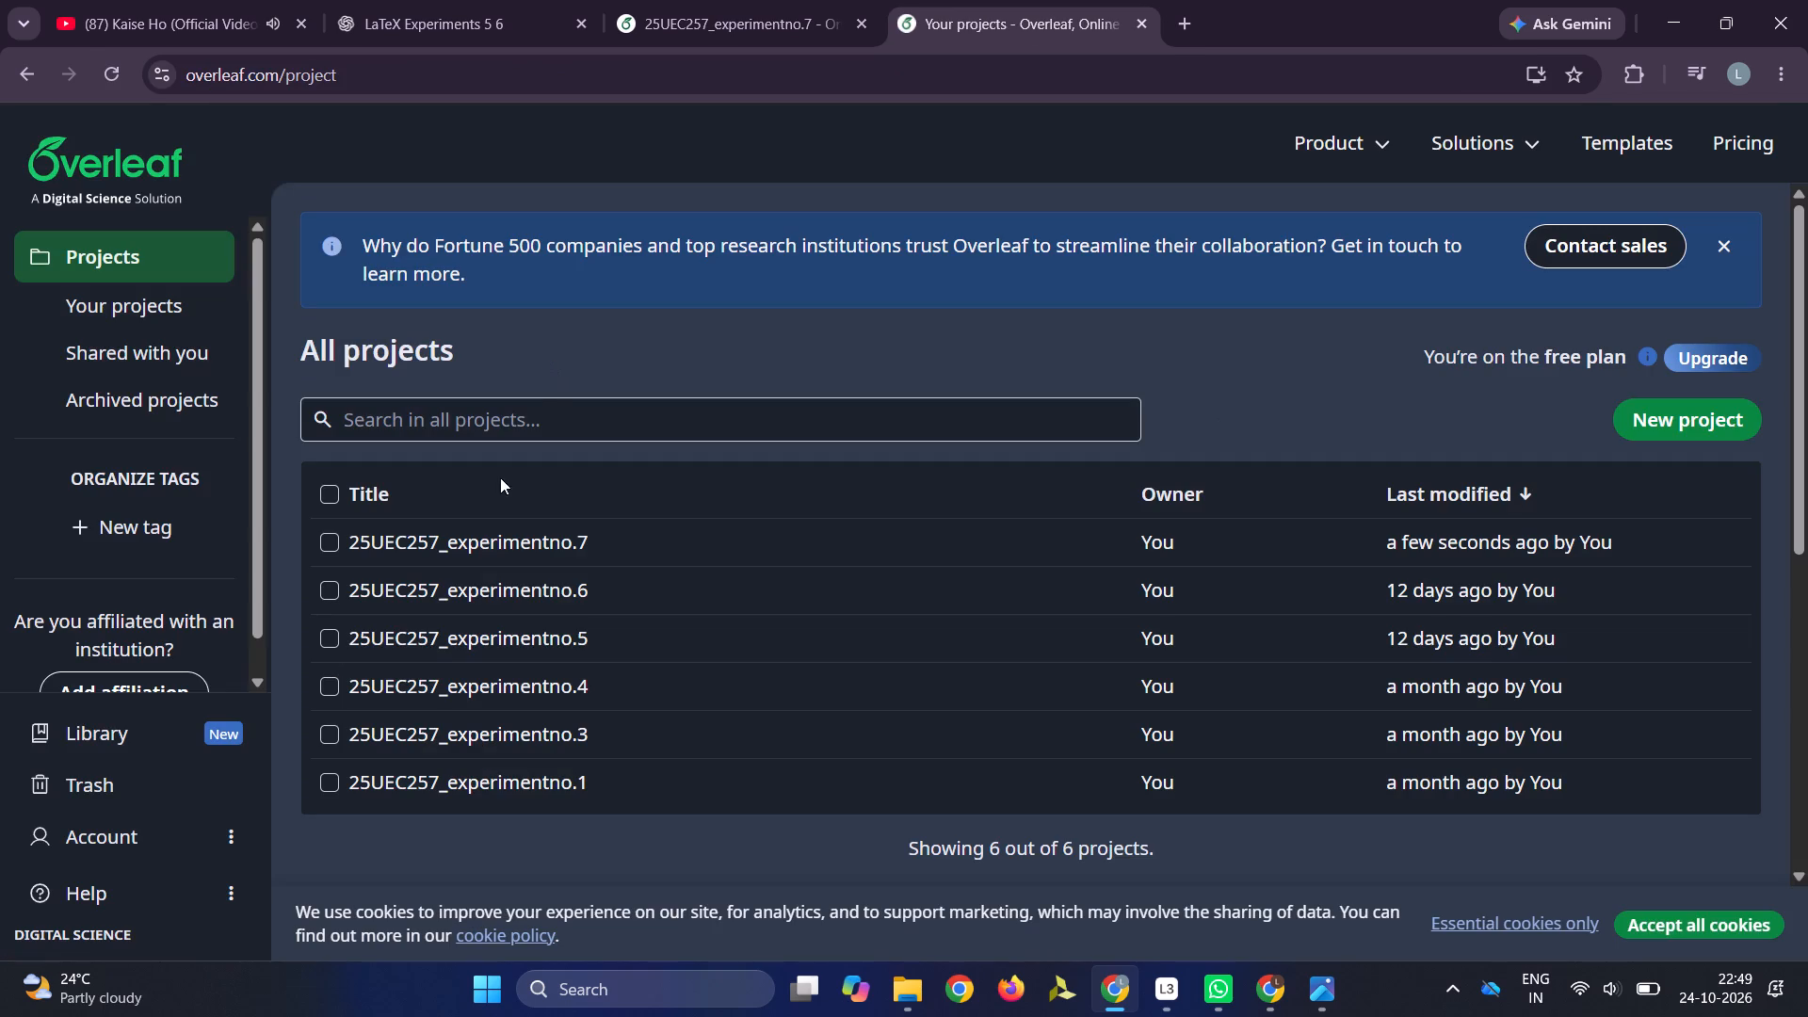
left_click(502, 597)
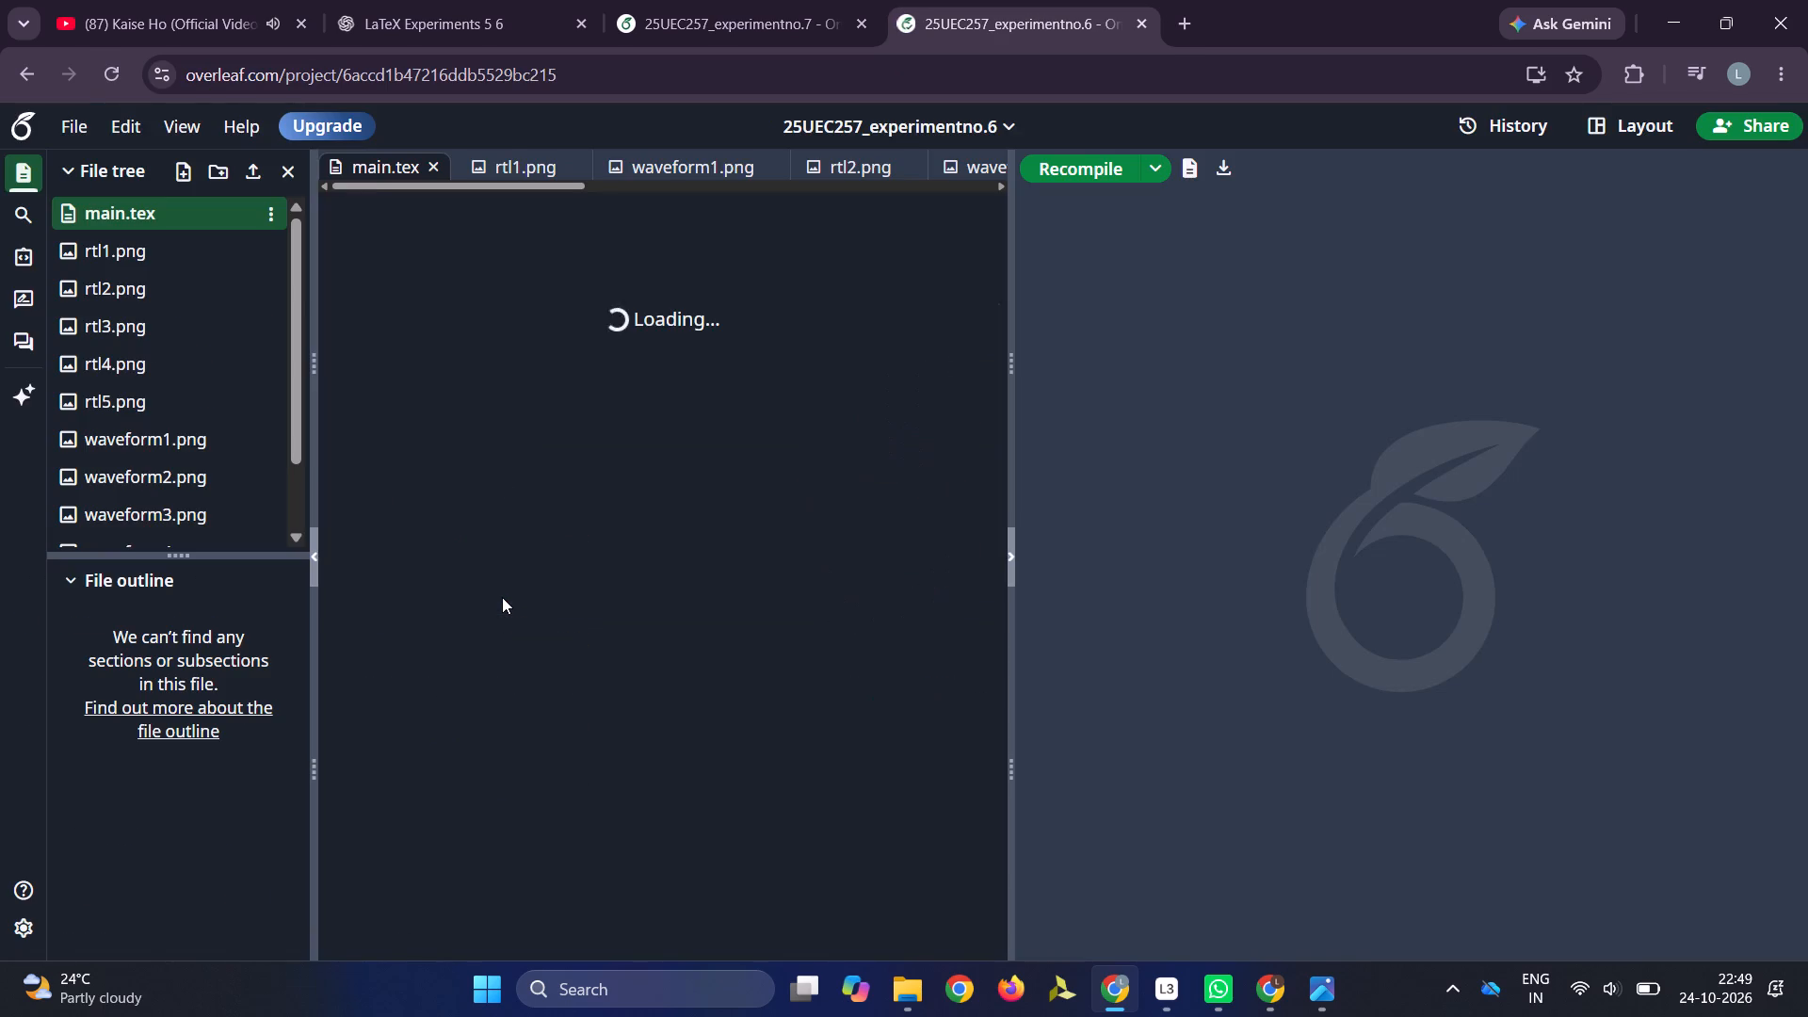
Compare the D latch figure code in the Experiment 6 main.tex with the SISO figure blocks in the Experiment 7 project.
scroll(502, 597, "up", 1)
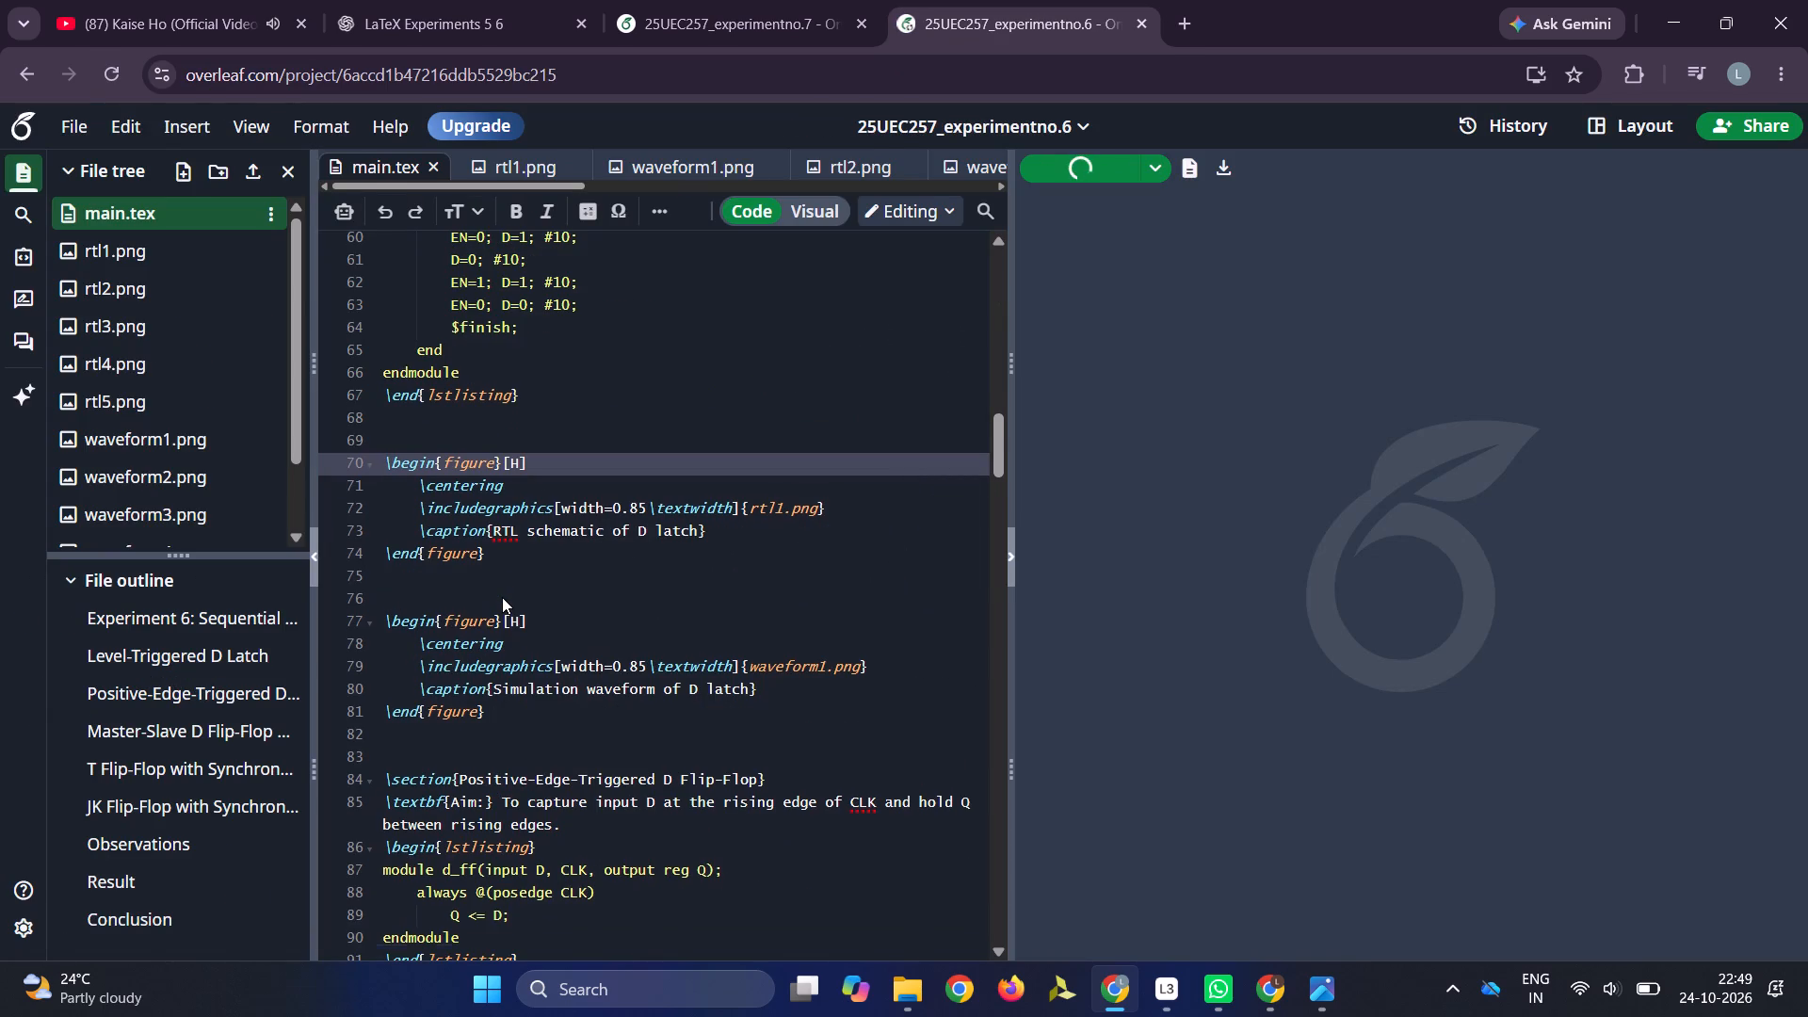
scroll(502, 597, "down", 2)
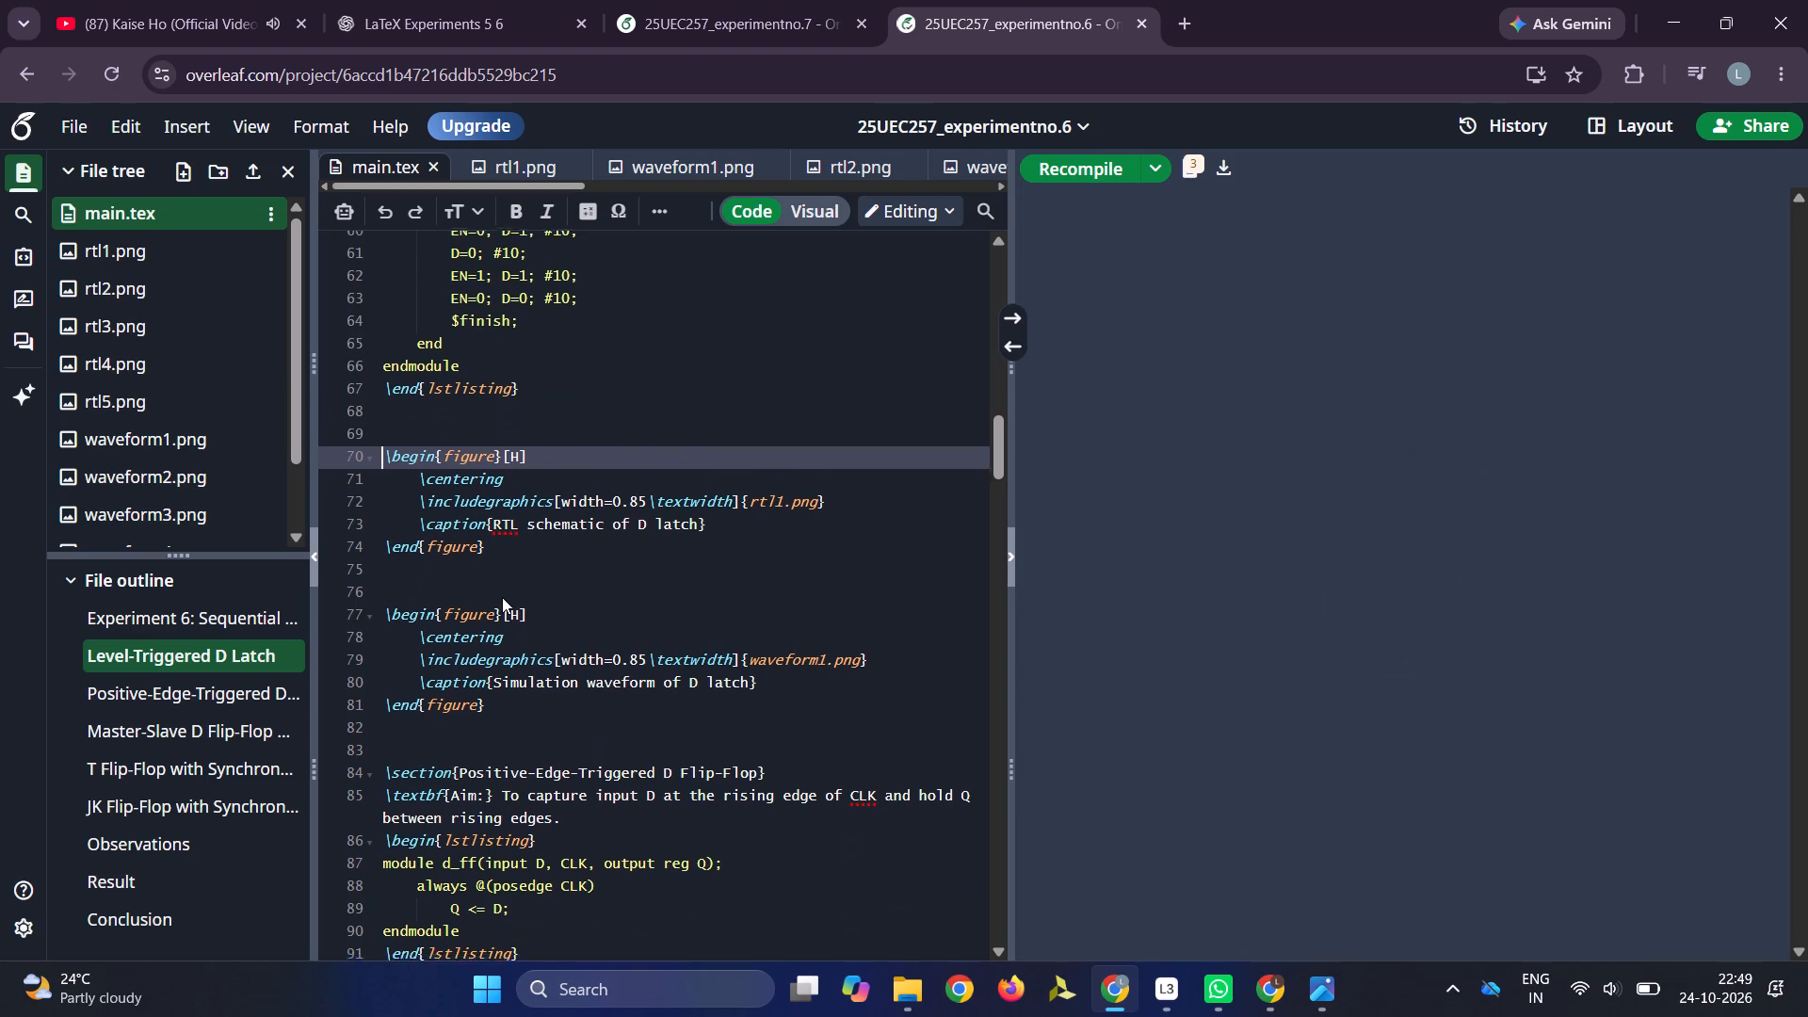
scroll(502, 597, "up", 4)
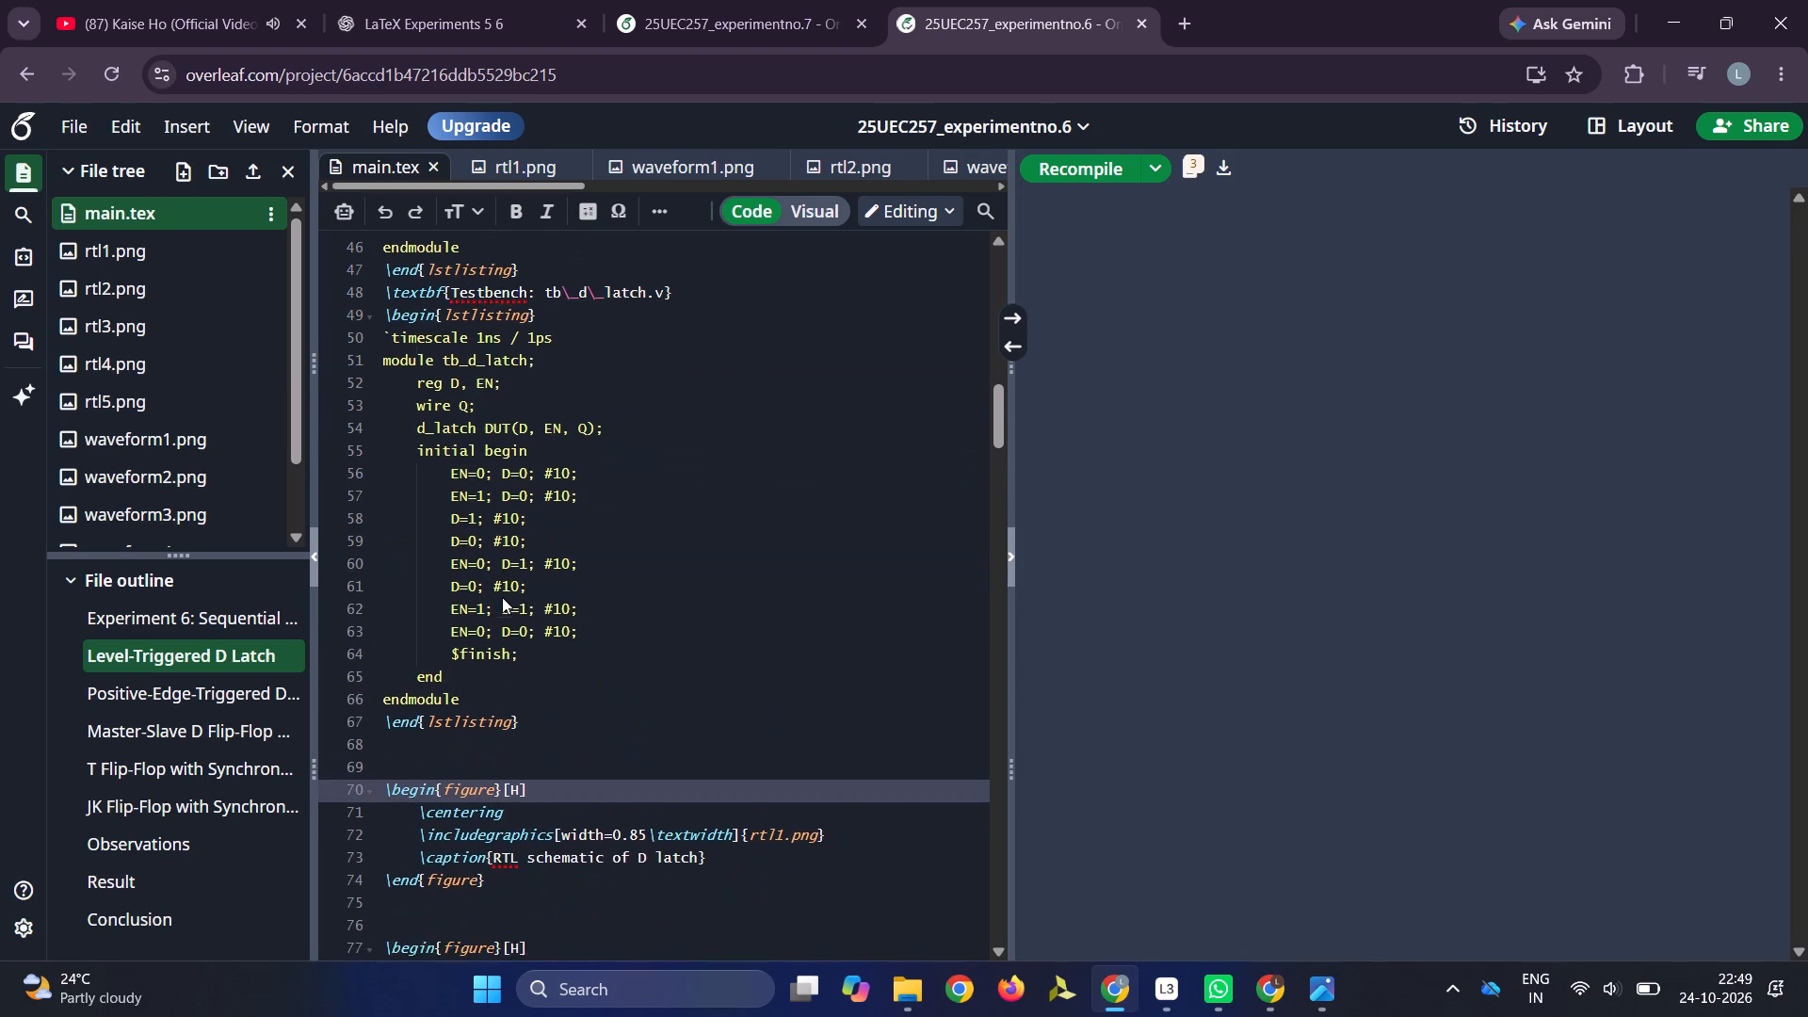
scroll(502, 597, "down", 2)
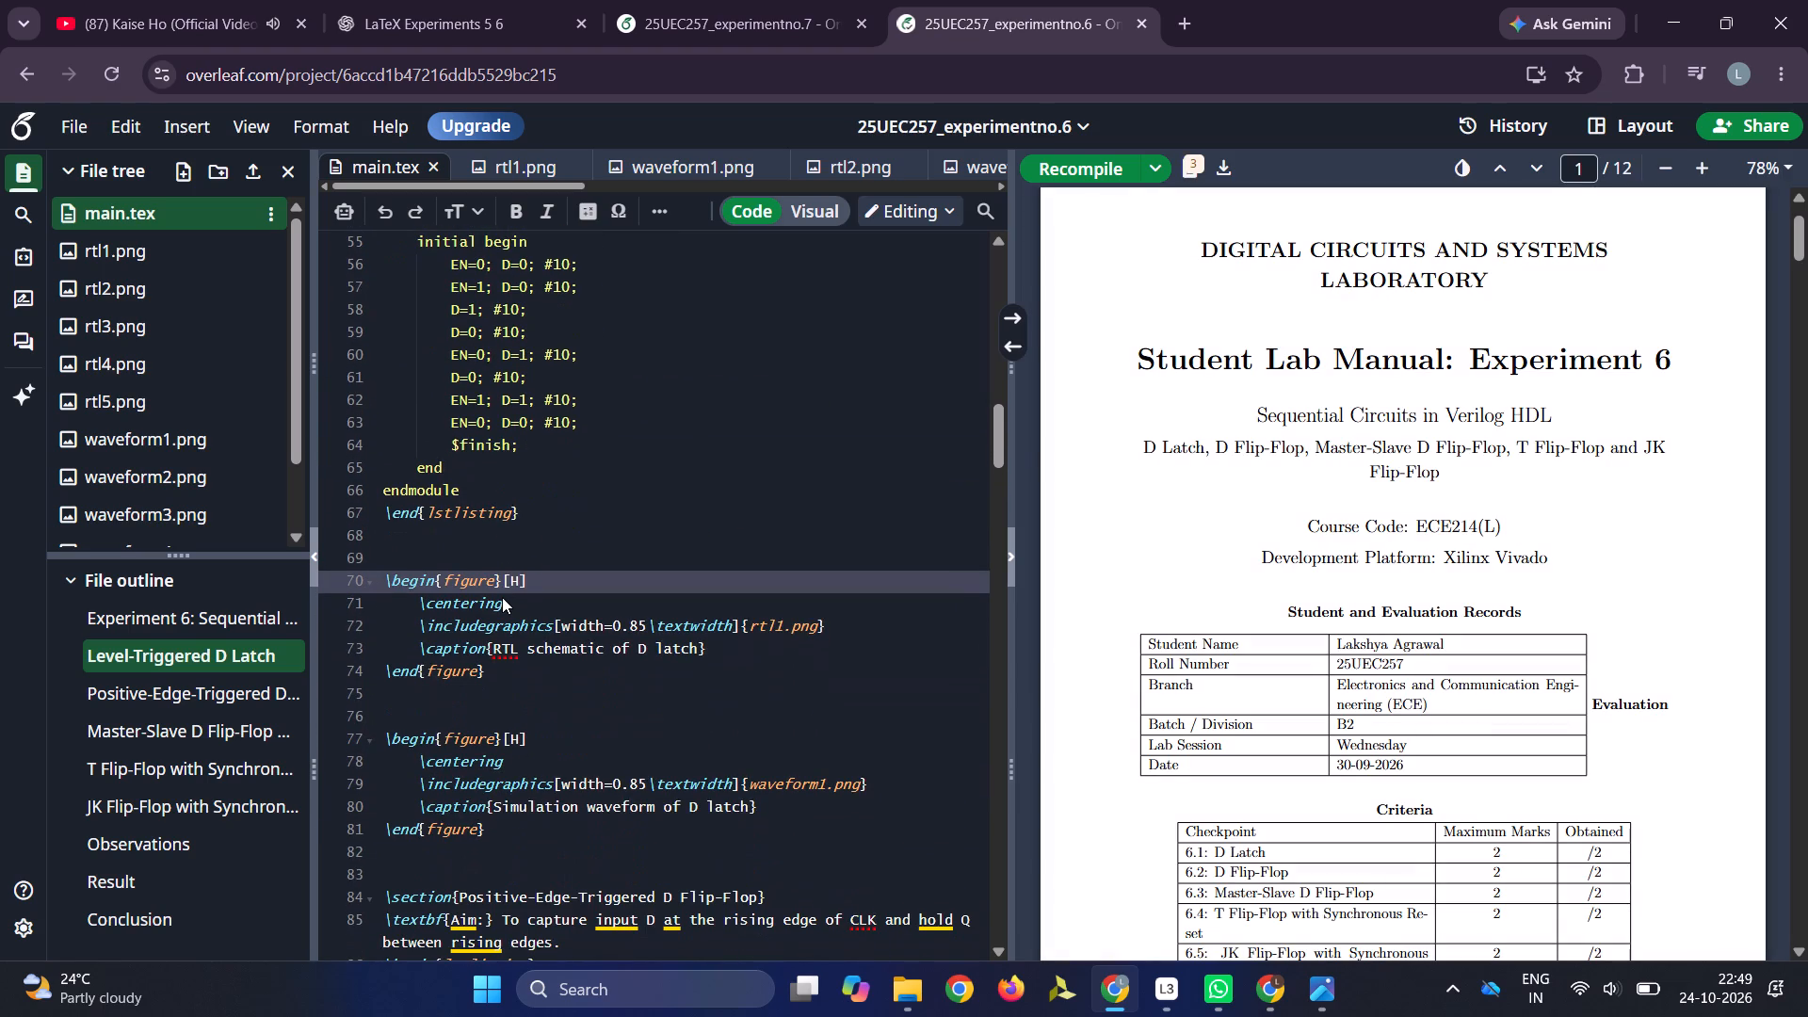
left_click(713, 0)
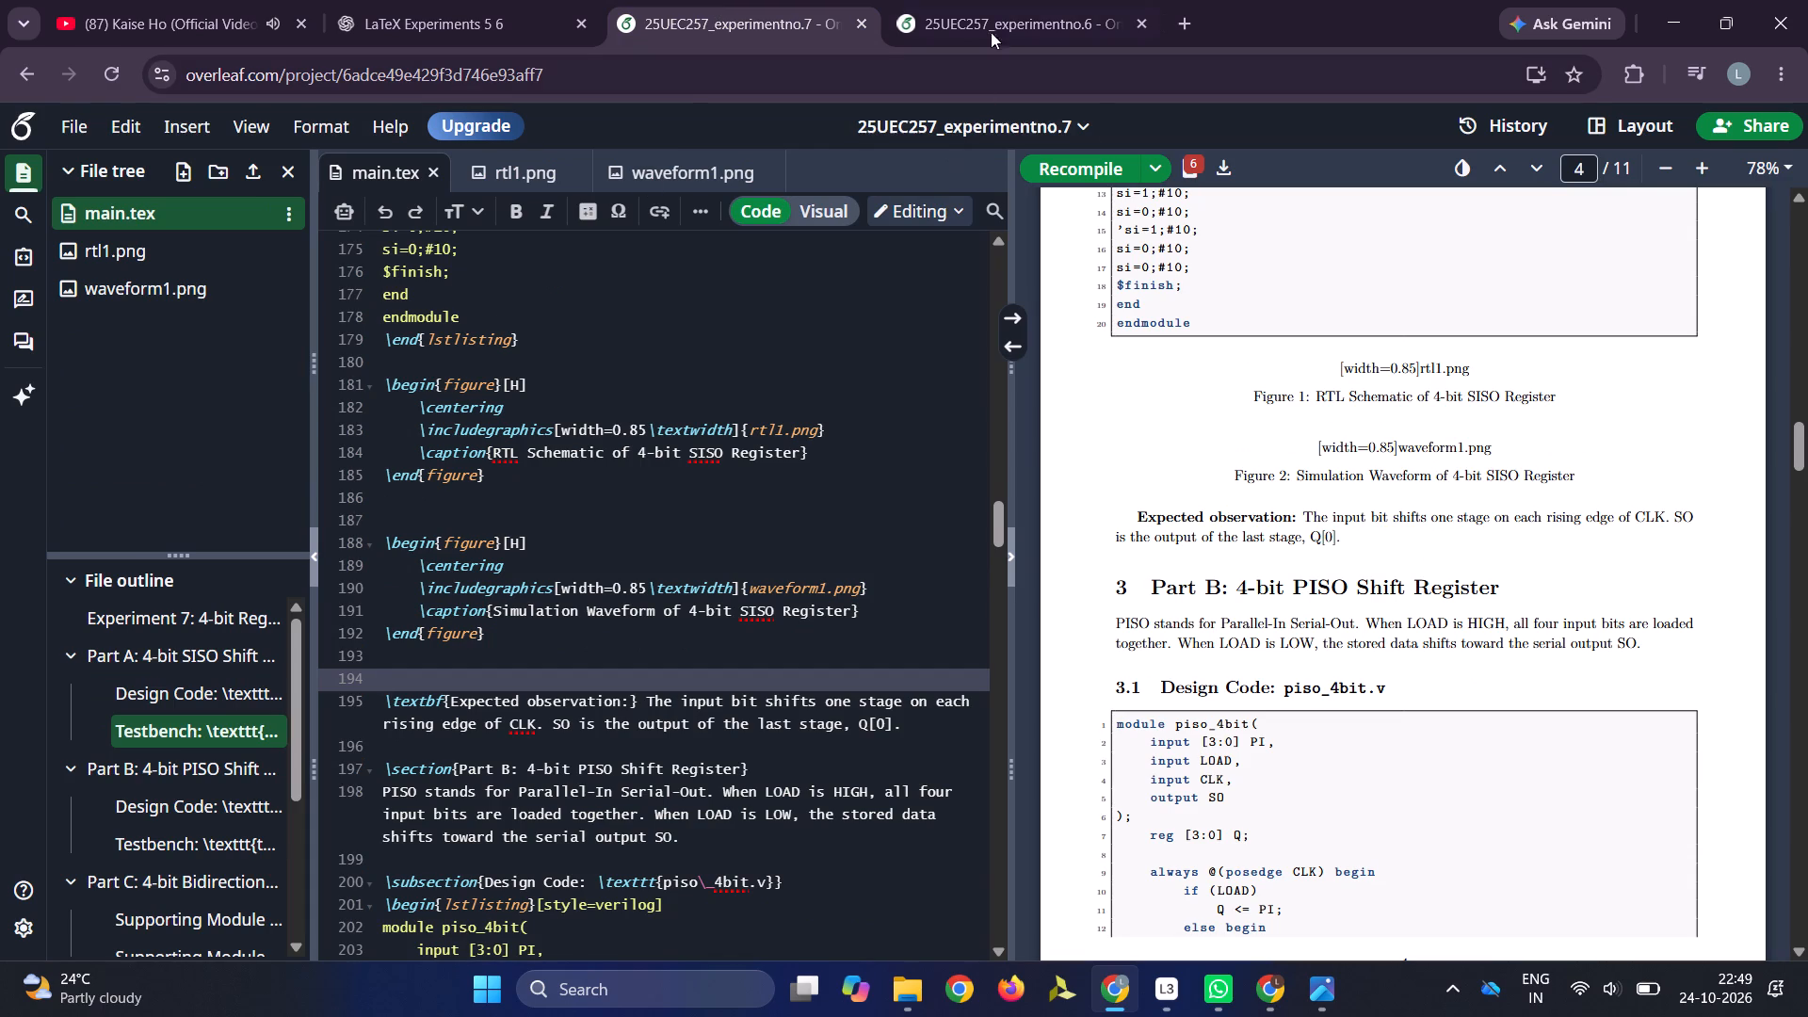
scroll(589, 466, "up", 1)
scroll(589, 466, "down", 2)
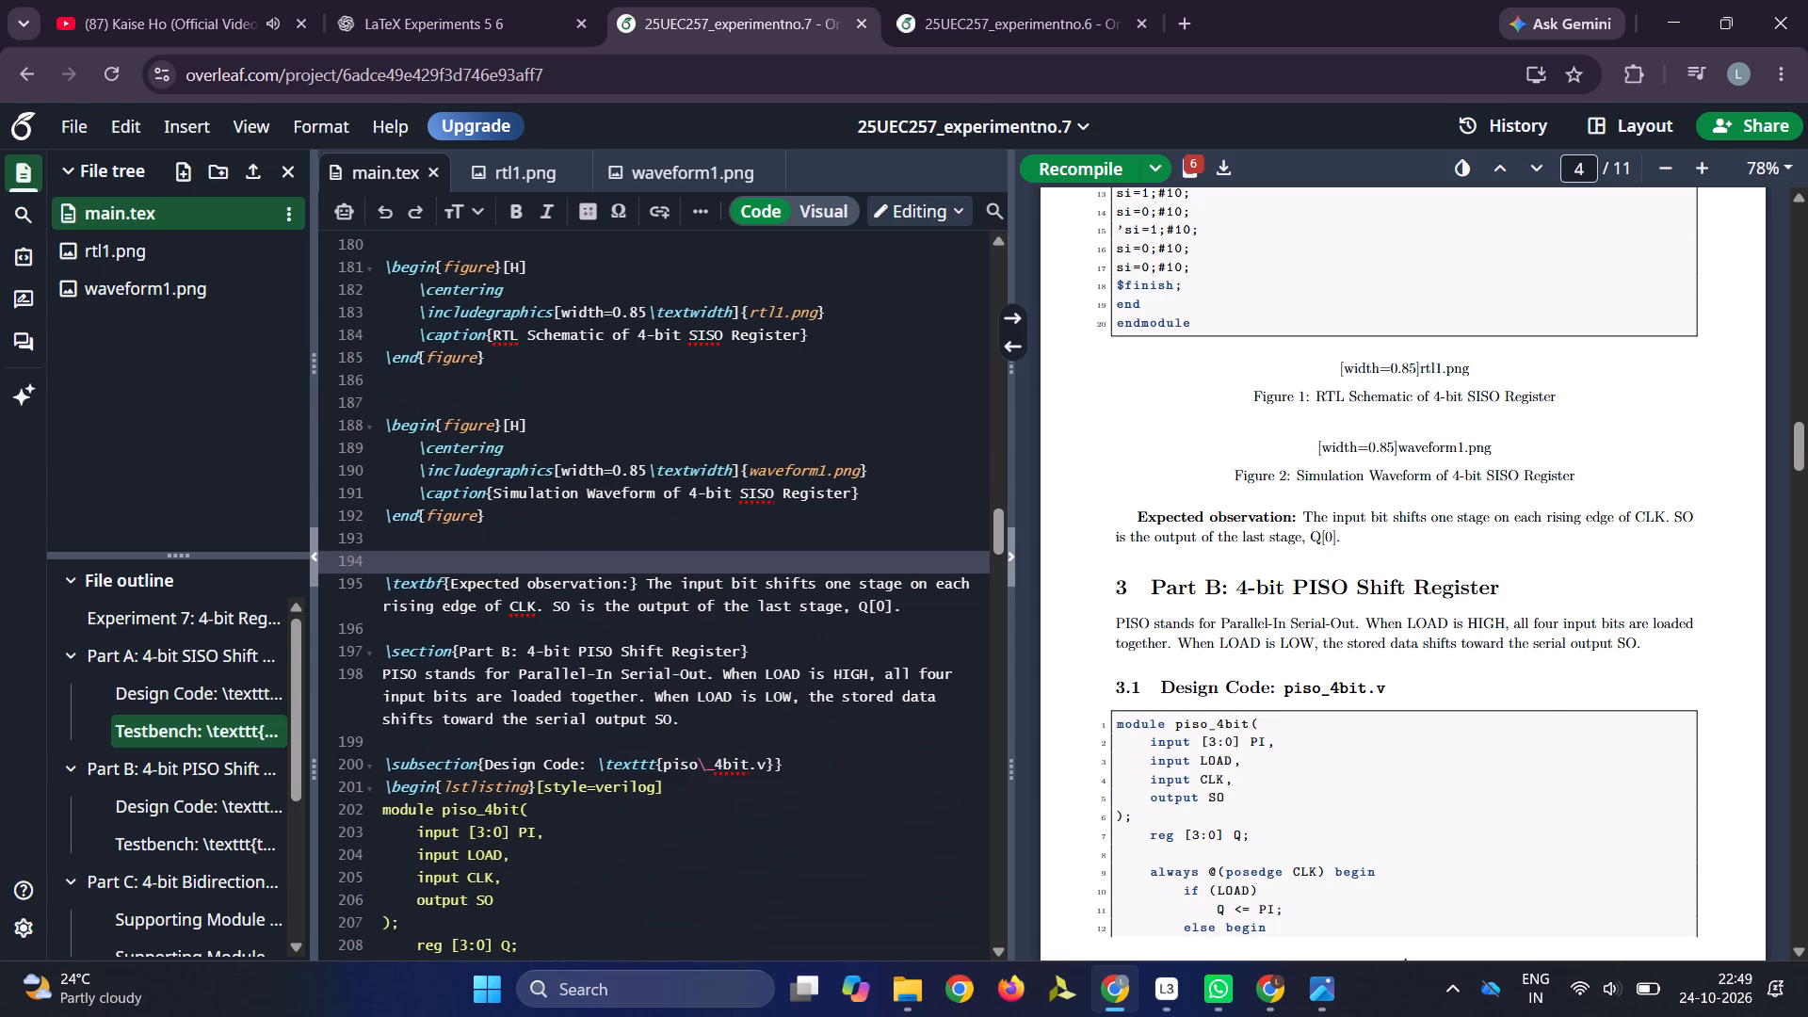
scroll(589, 466, "up", 1)
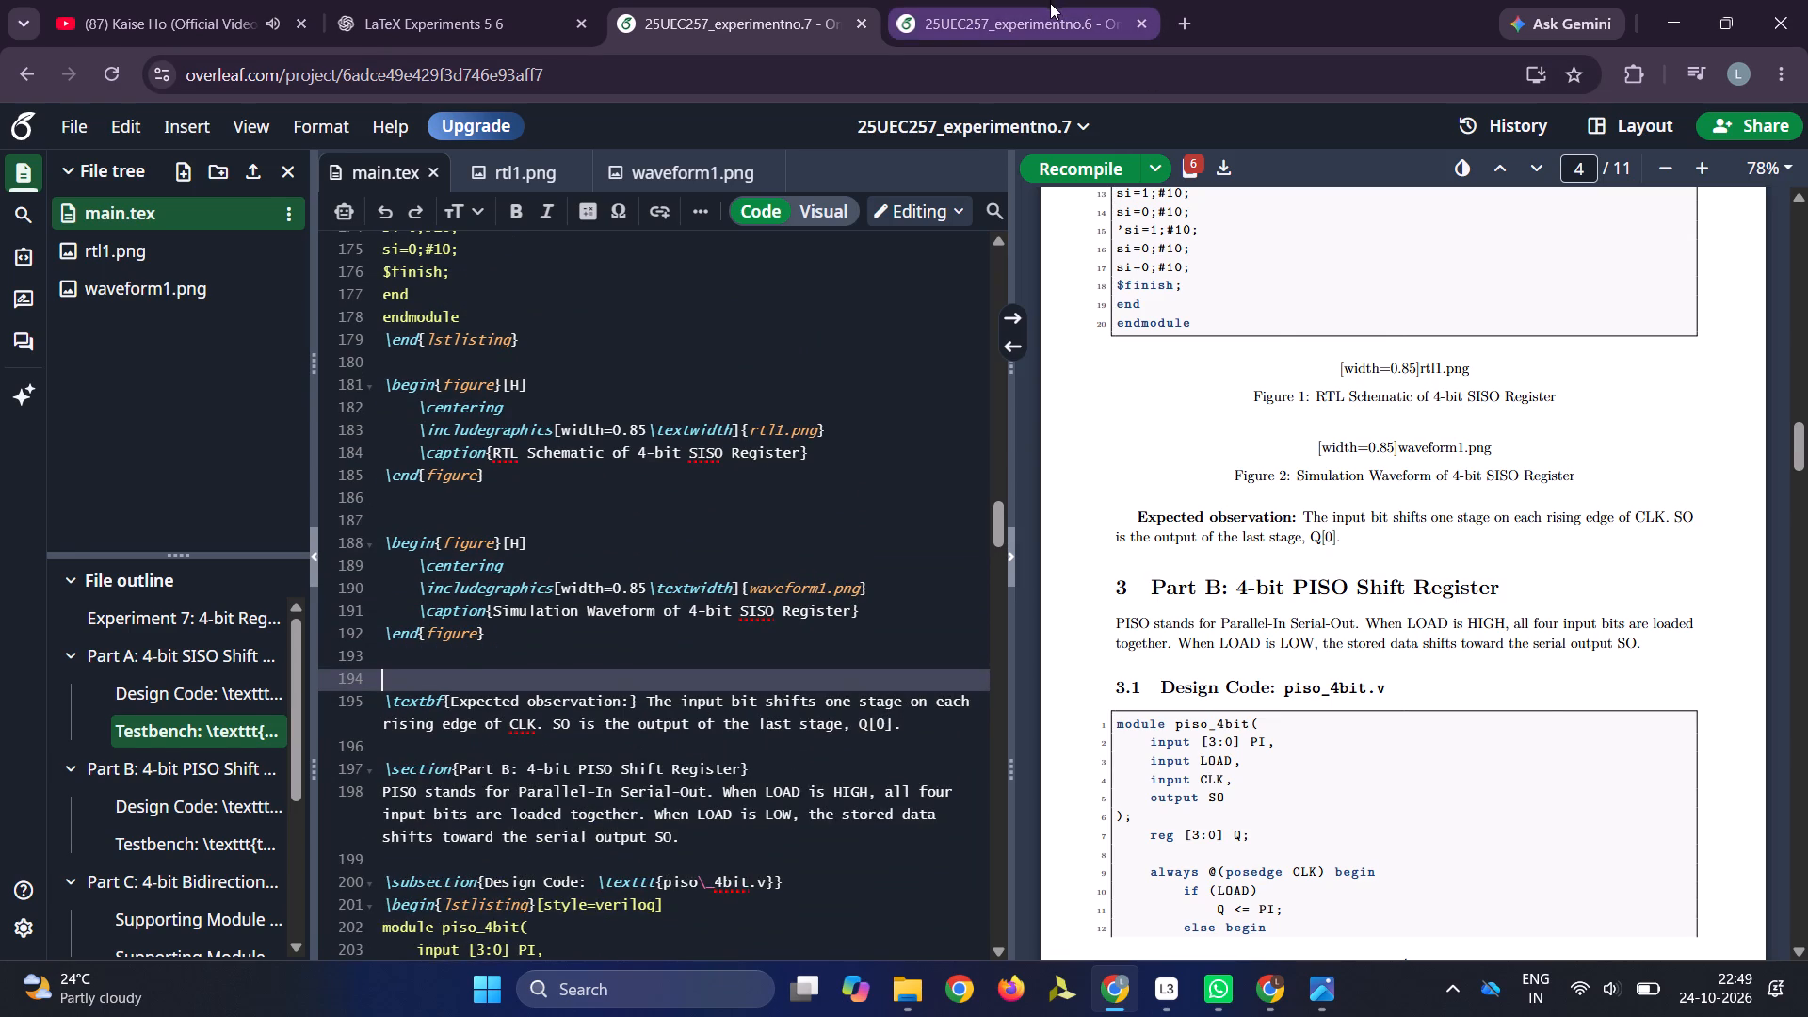
Examine how the D latch RTL and waveform figures render in the compiled Experiment 6 PDF.
left_click(1050, 3)
scroll(579, 561, "down", 3)
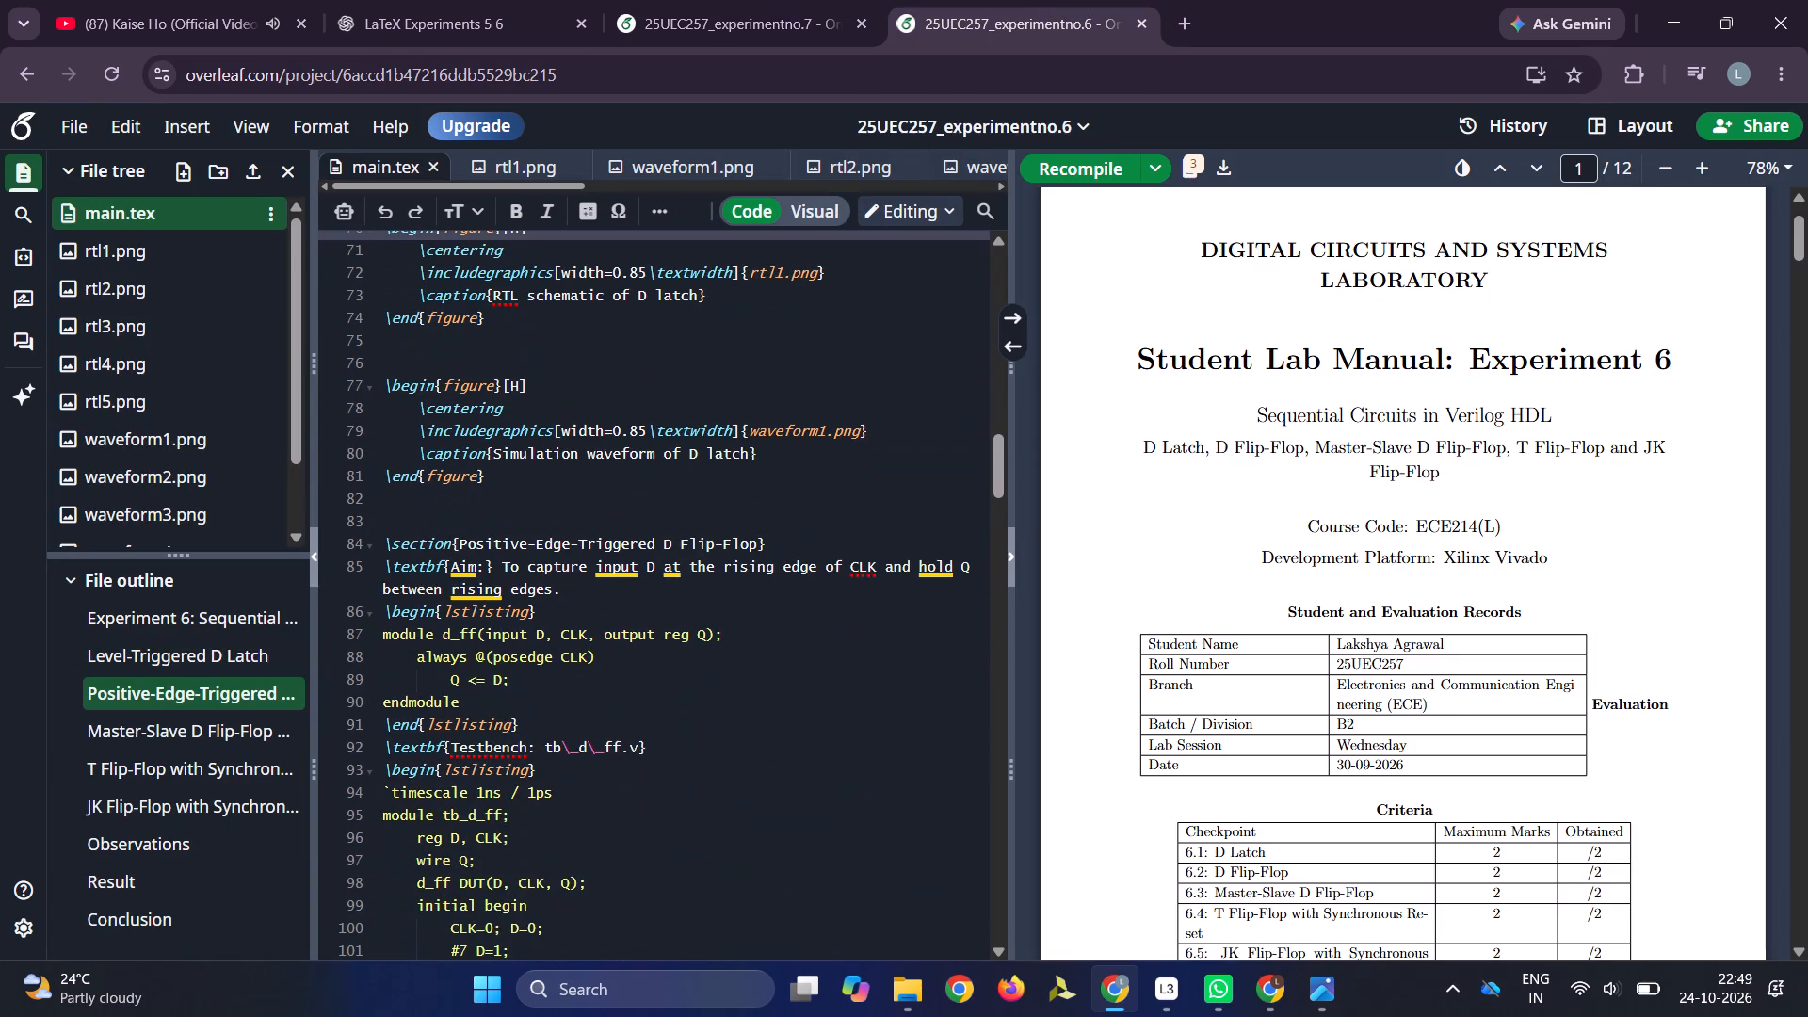
scroll(1449, 705, "down", 7)
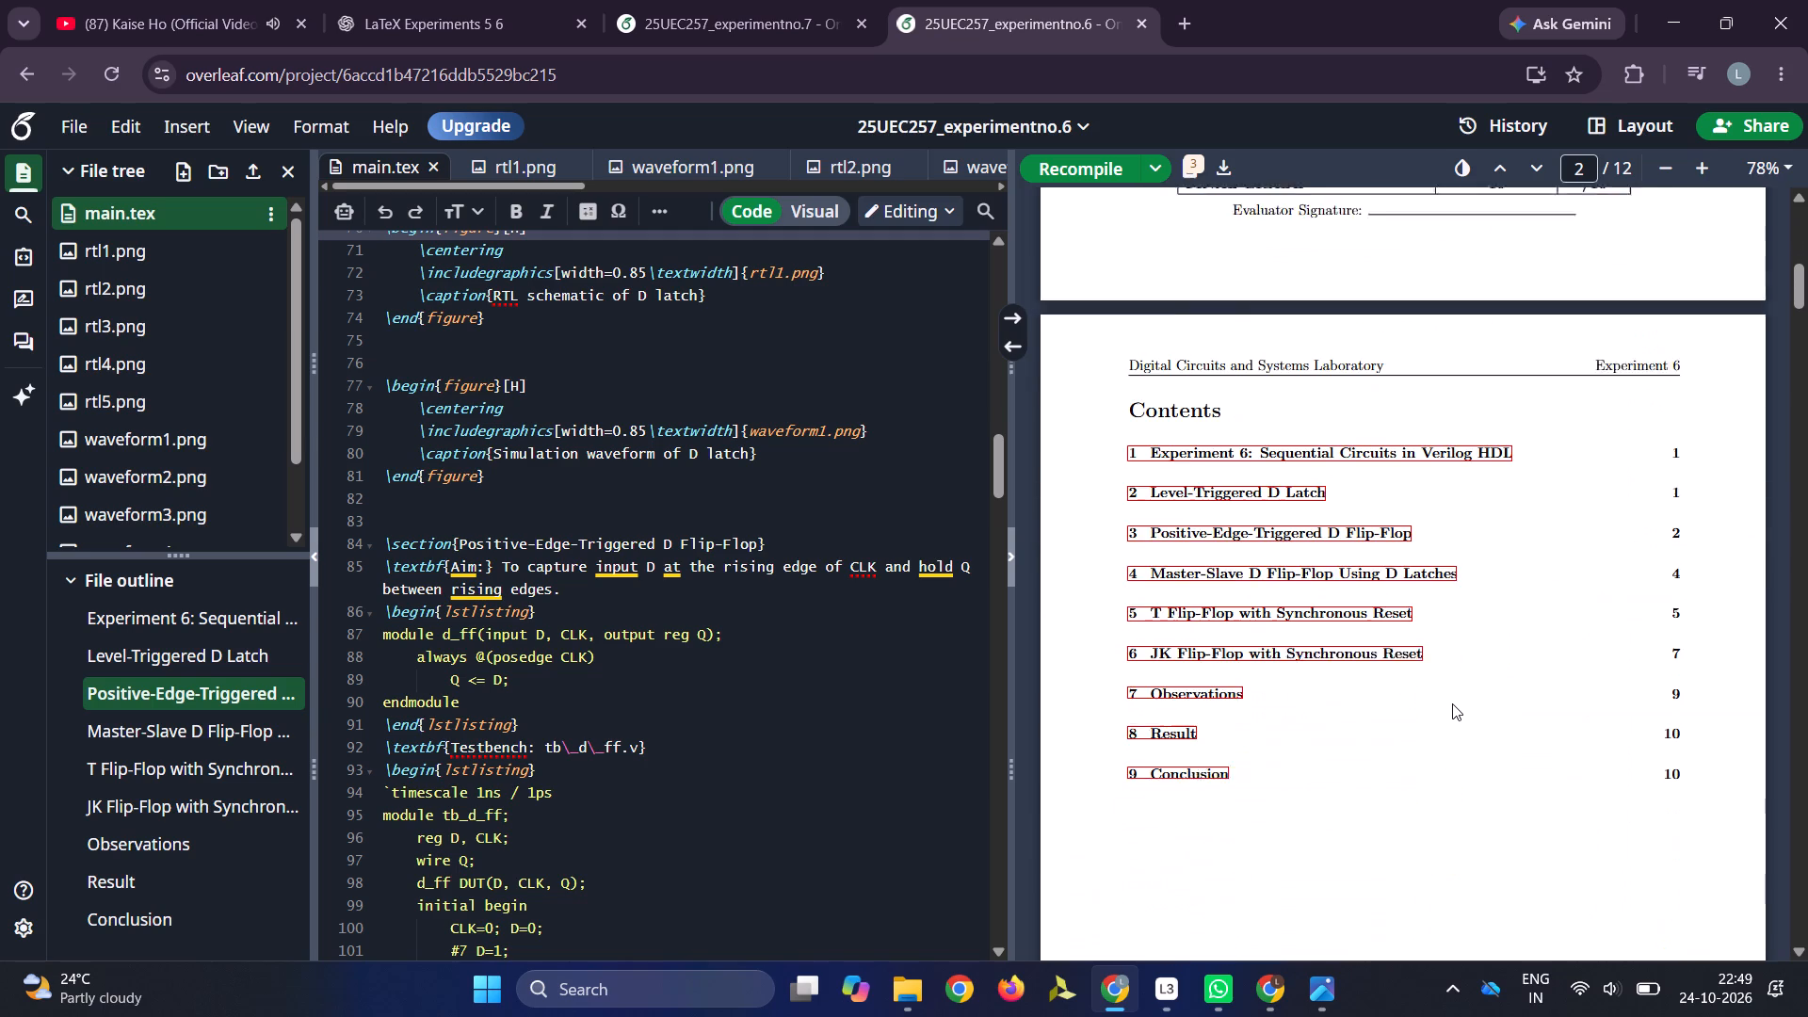
scroll(1452, 703, "down", 14)
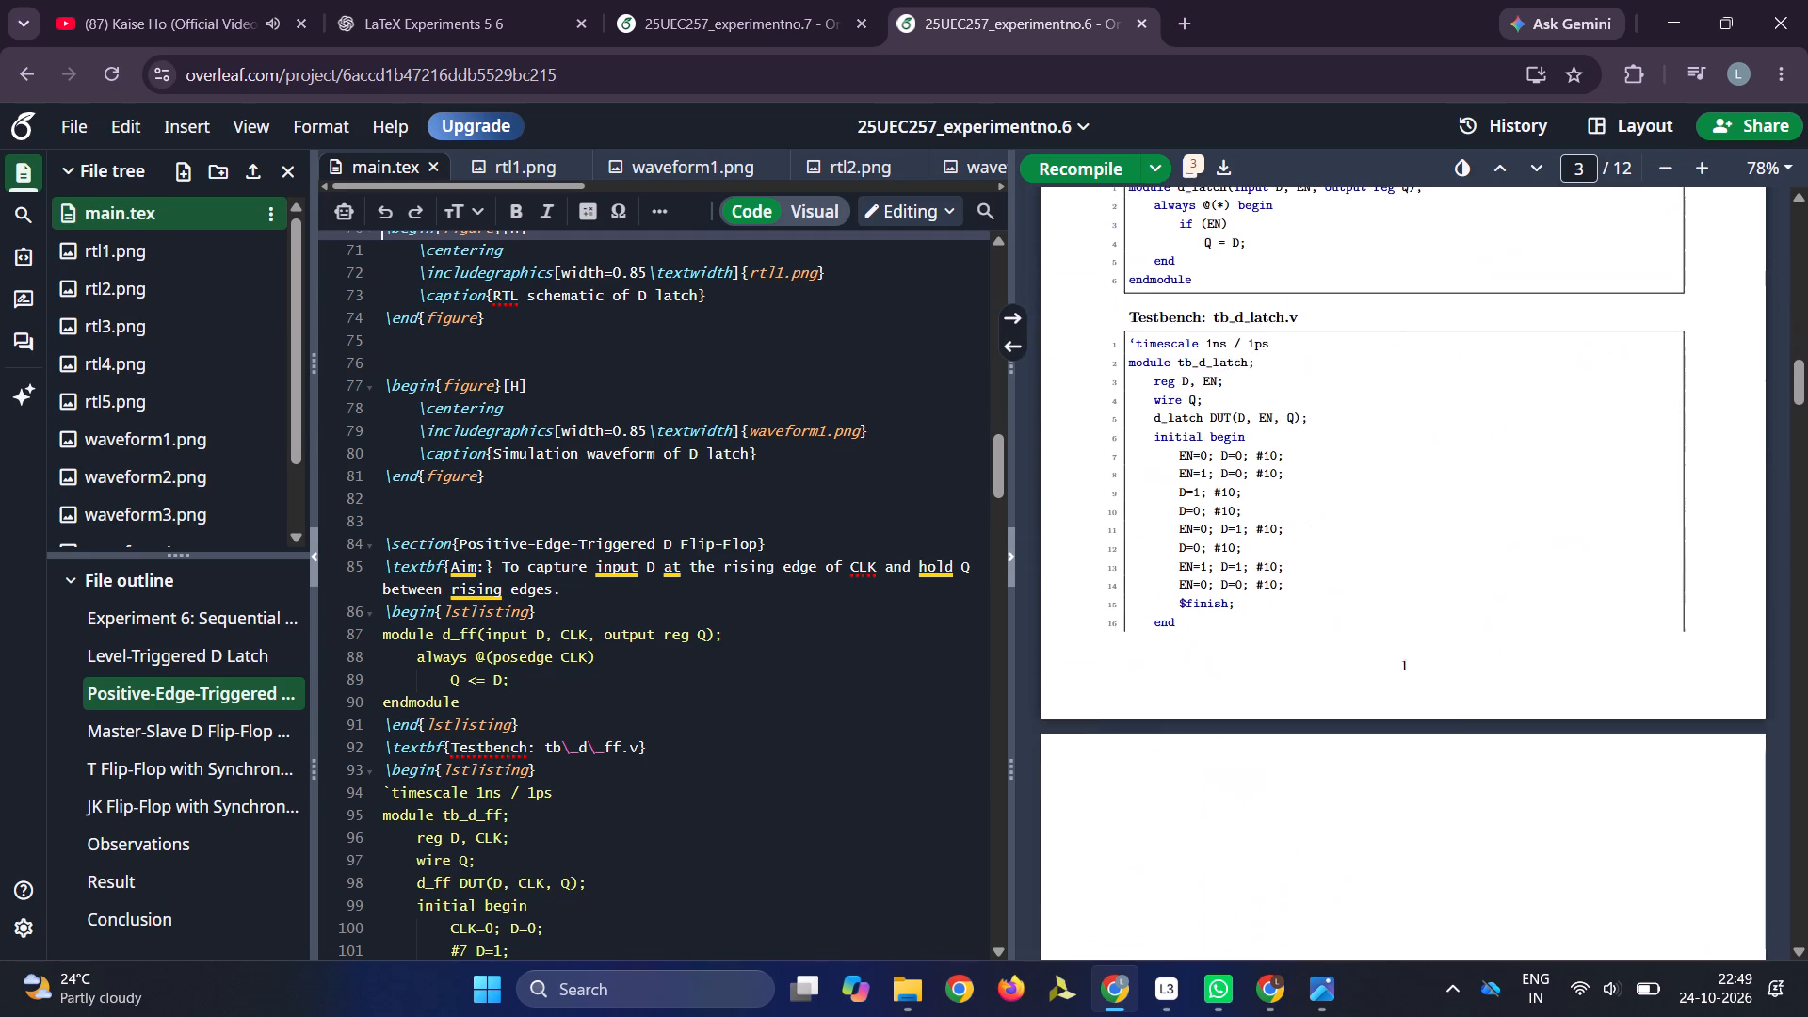
scroll(1452, 703, "down", 7)
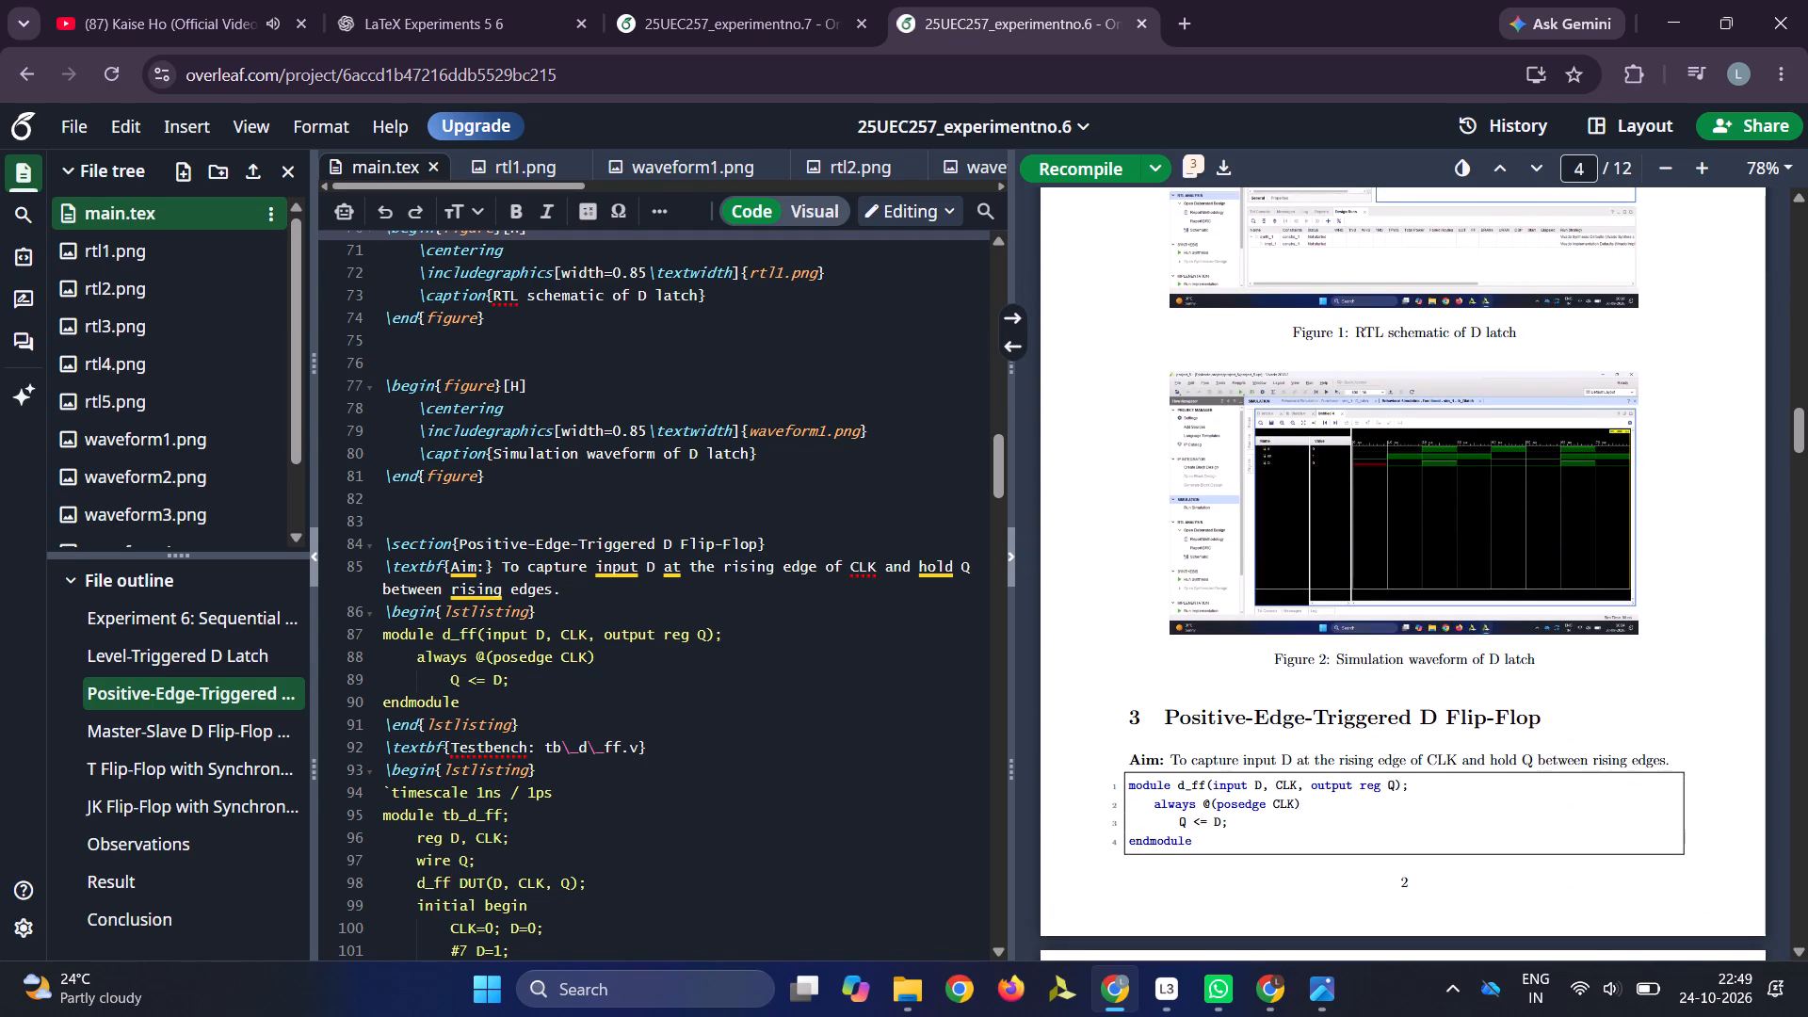
left_click(718, 0)
key("Print")
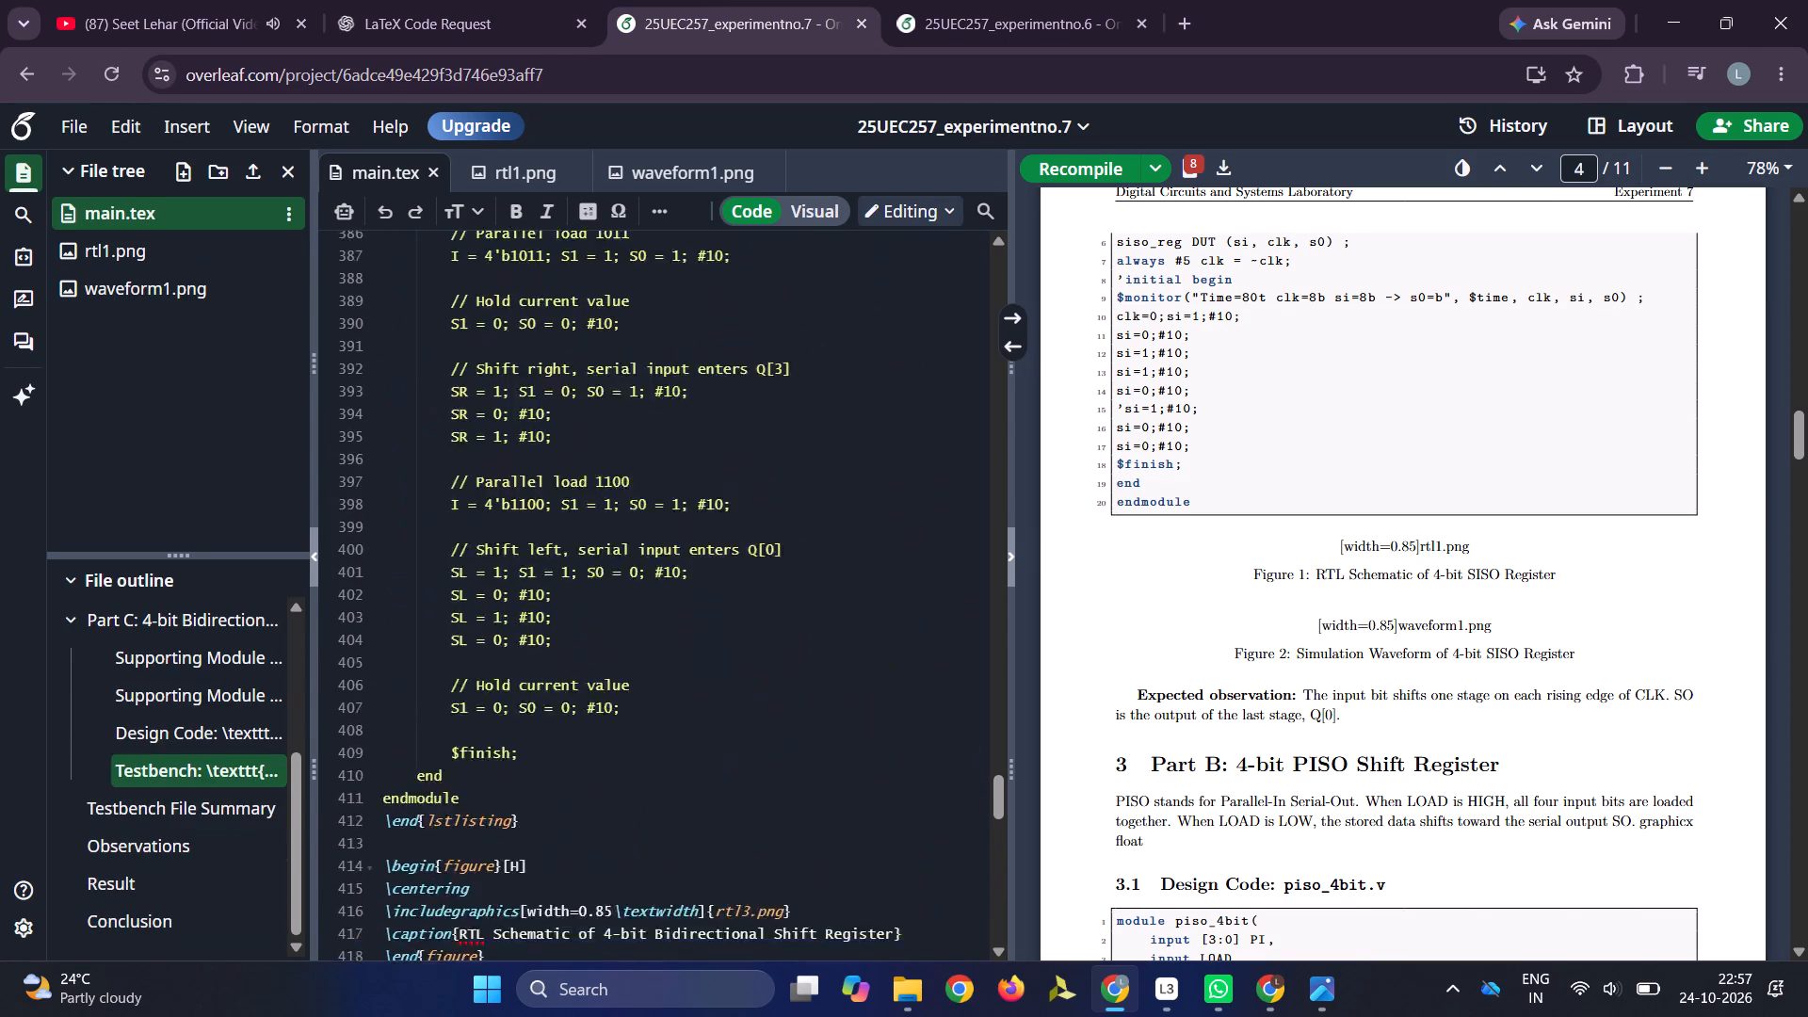
scroll(552, 487, "up", 20)
scroll(552, 487, "up", 20)
scroll(552, 487, "up", 2)
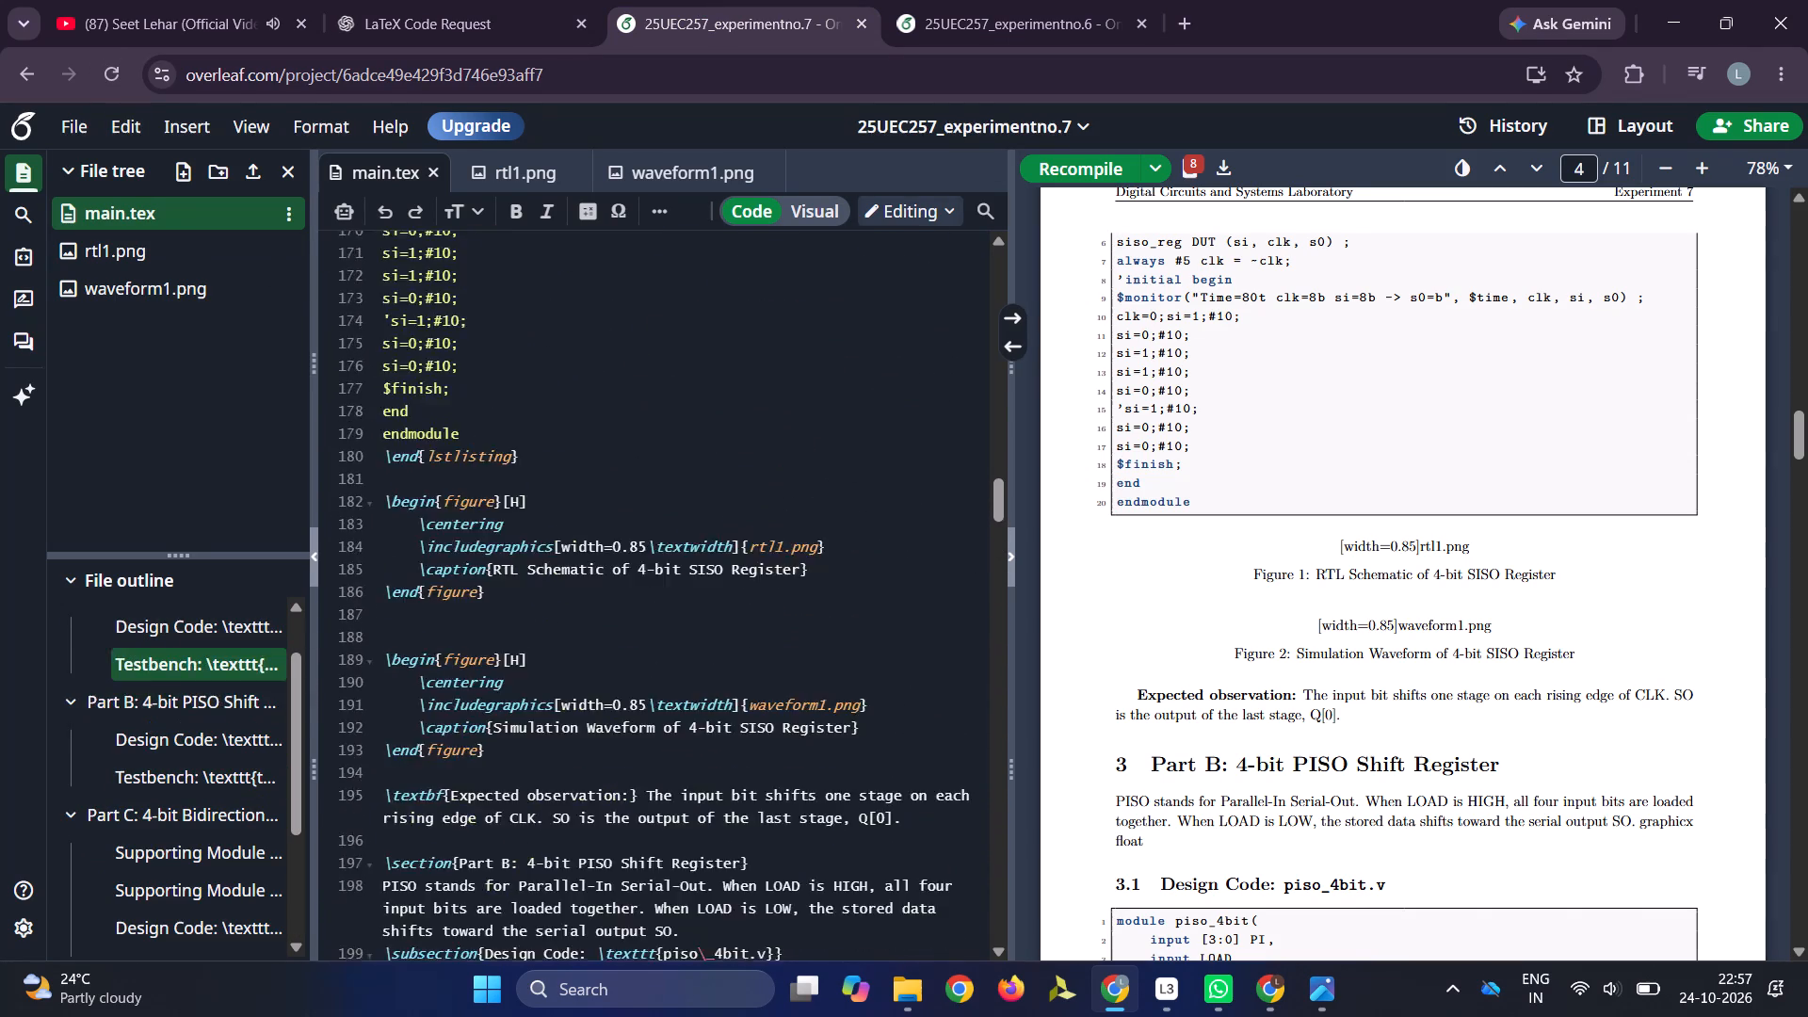
scroll(552, 487, "up", 20)
scroll(552, 487, "up", 17)
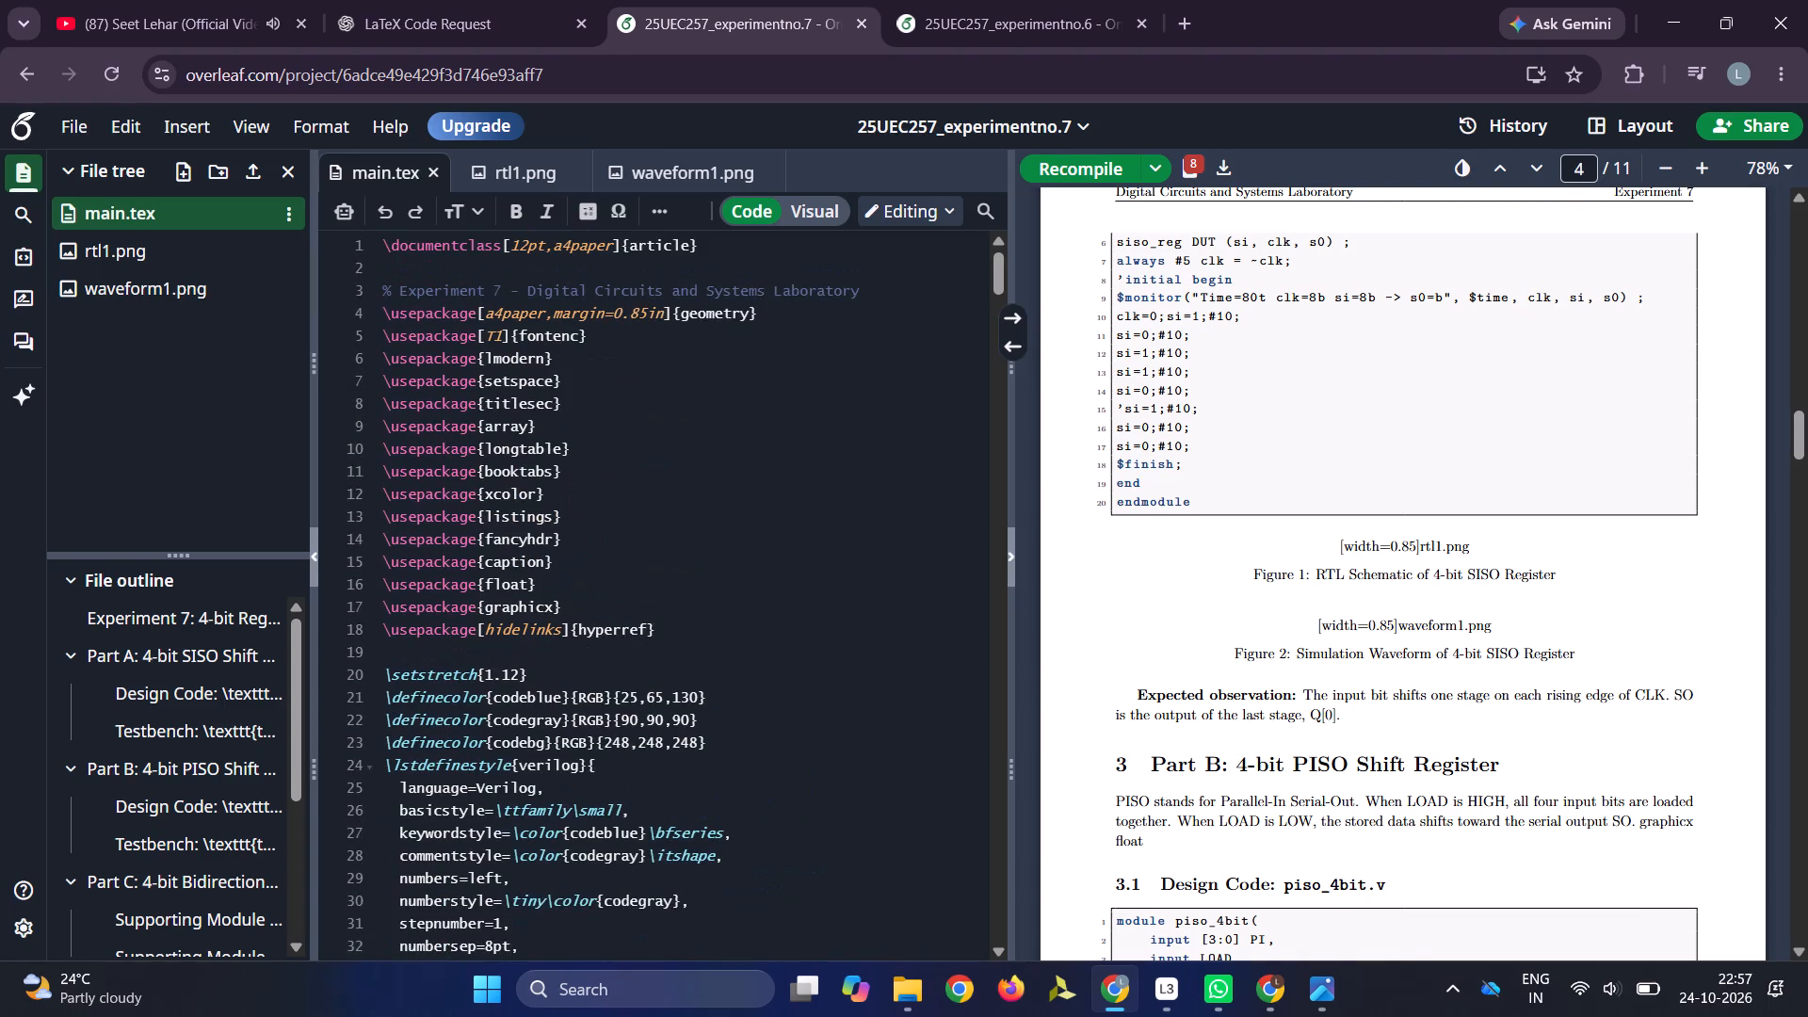
scroll(552, 487, "up", 3)
scroll(544, 702, "down", 4)
scroll(544, 702, "up", 4)
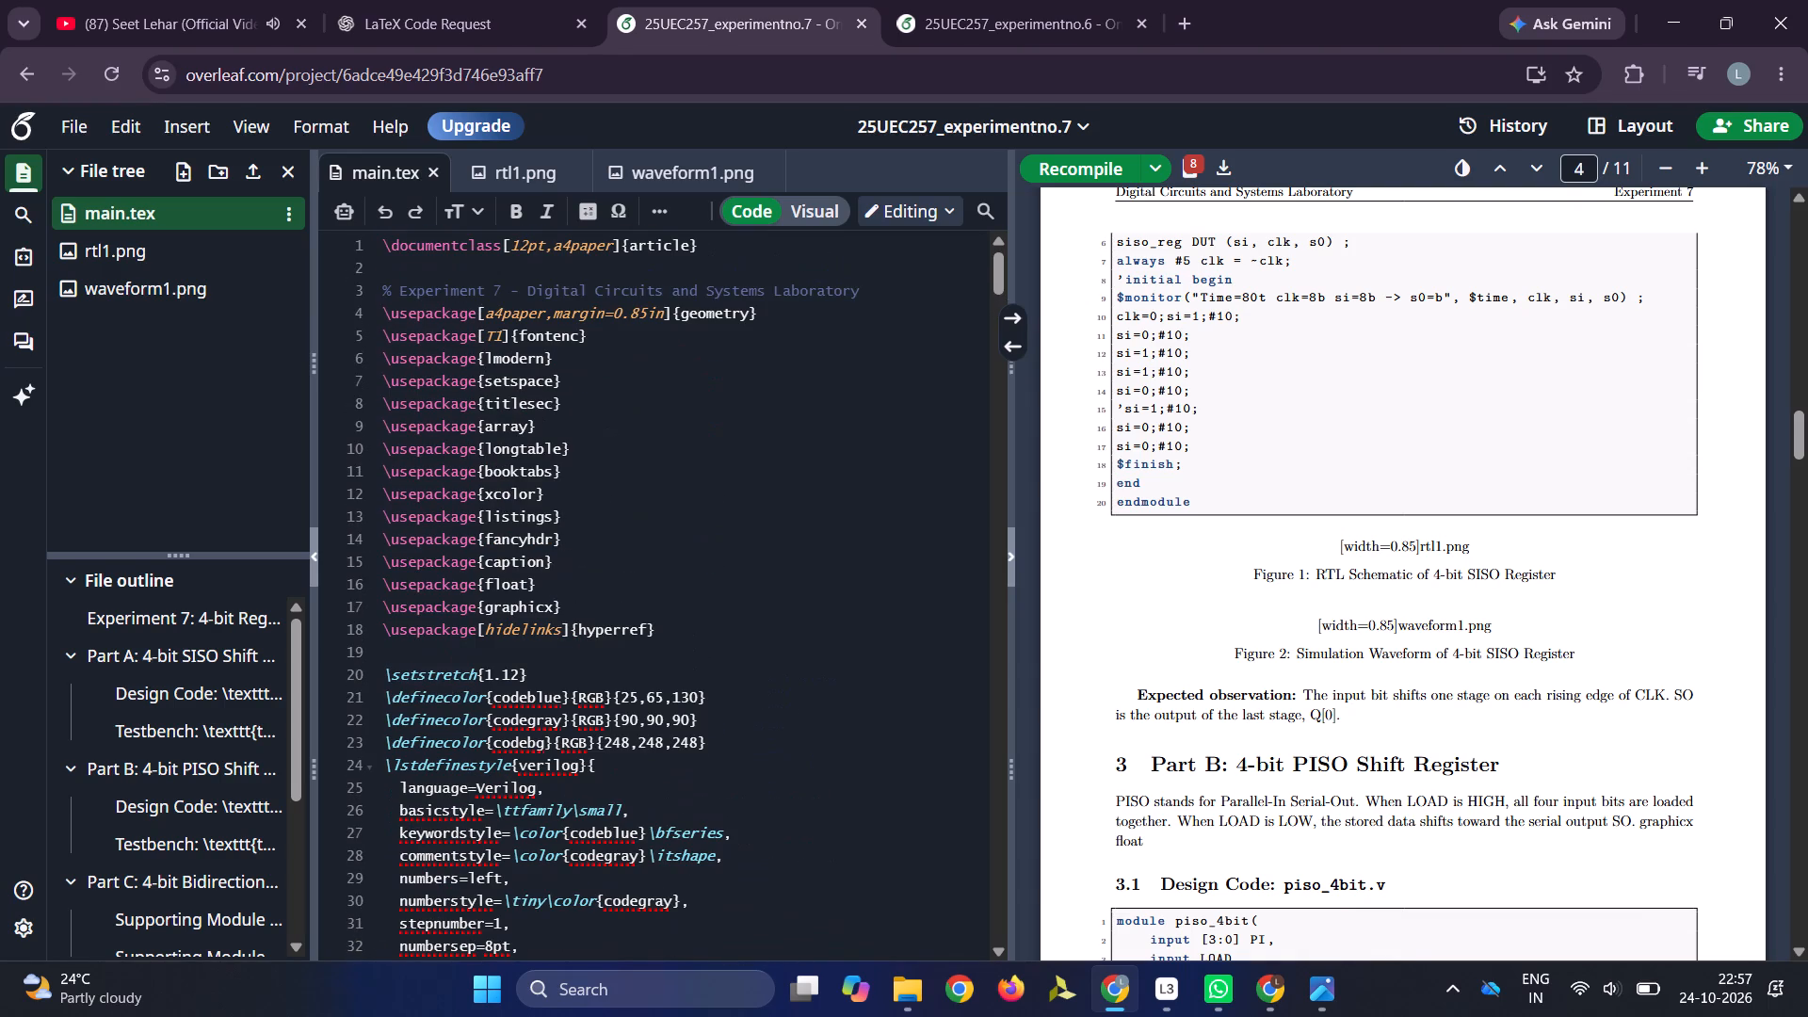
scroll(547, 702, "up", 5)
scroll(551, 560, "down", 3)
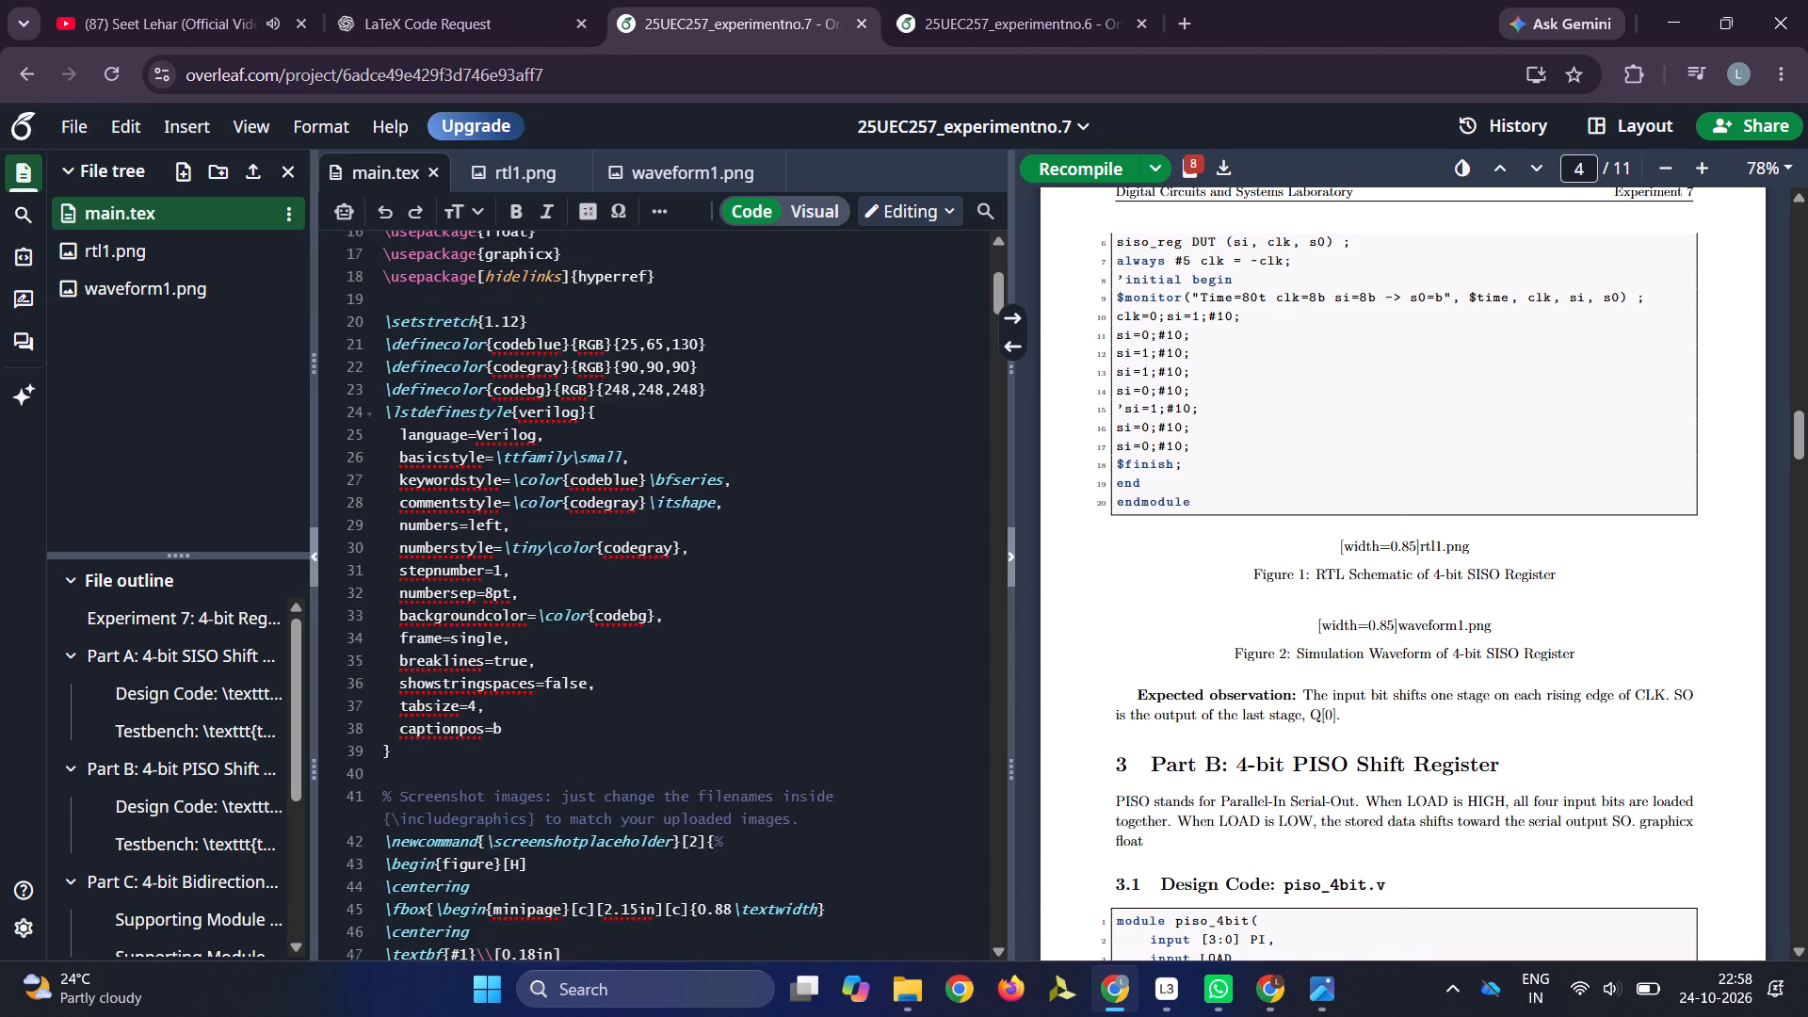
scroll(551, 561, "down", 7)
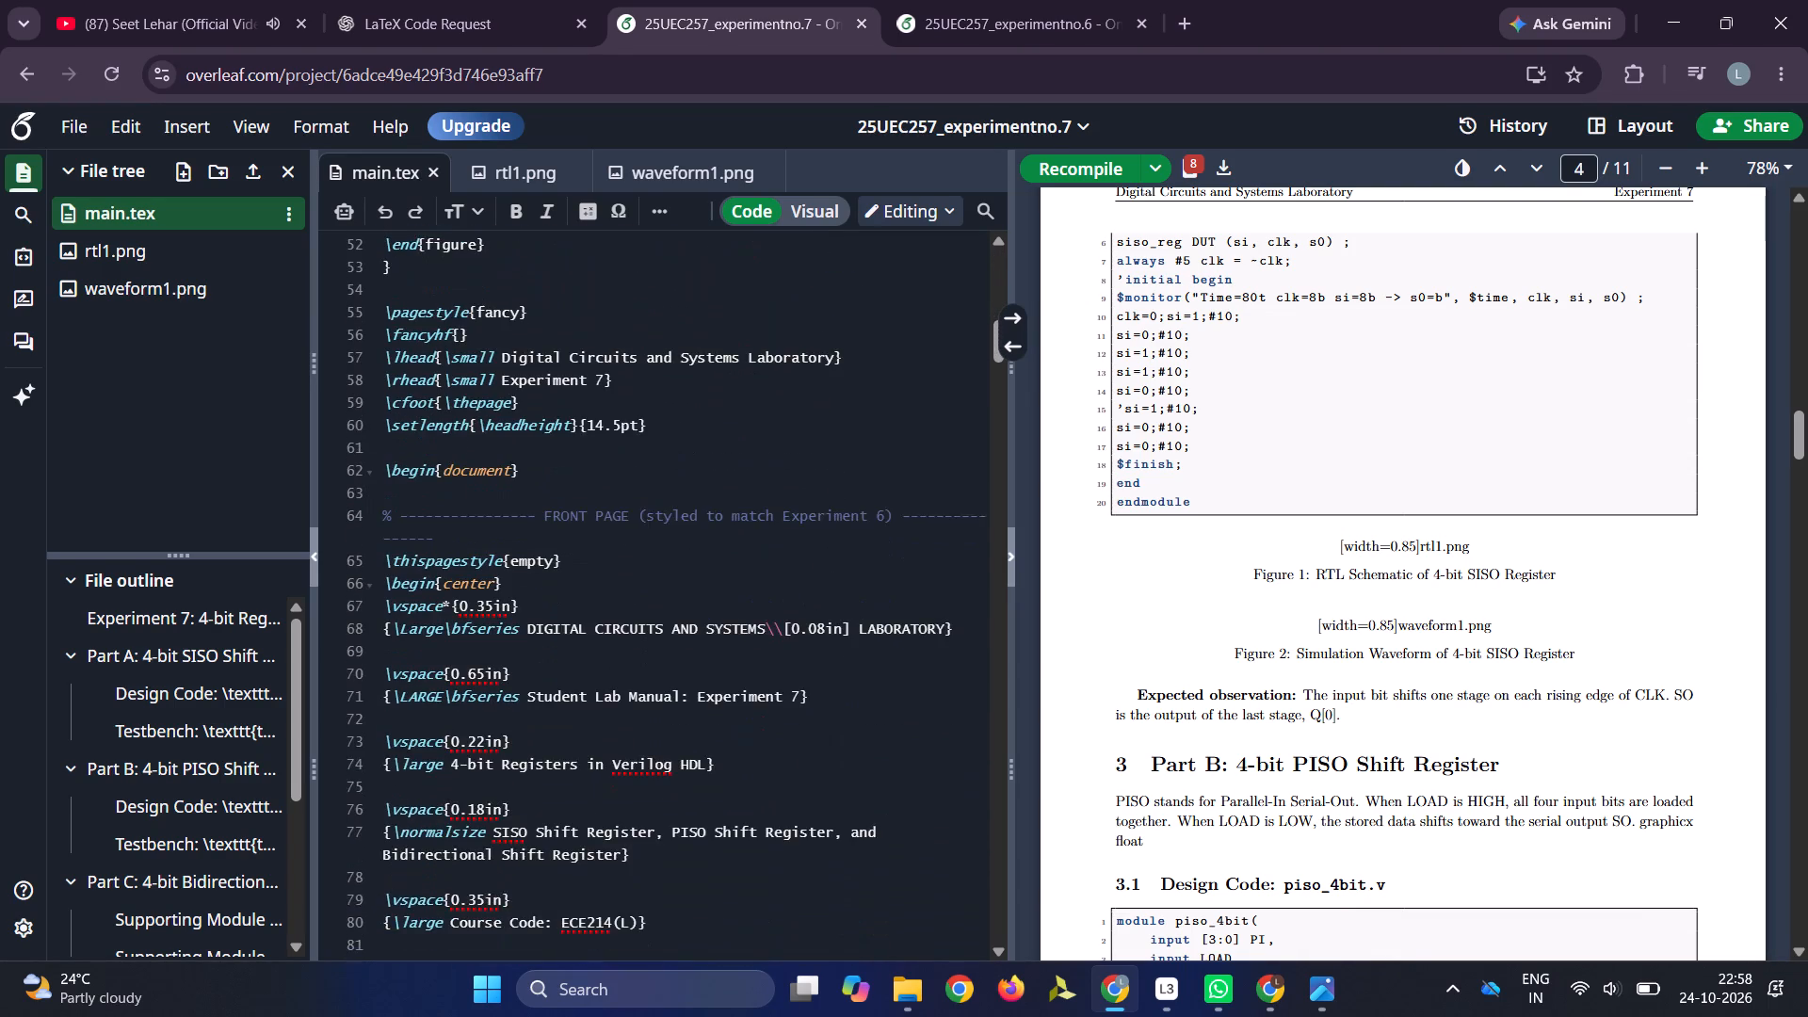
scroll(551, 561, "down", 10)
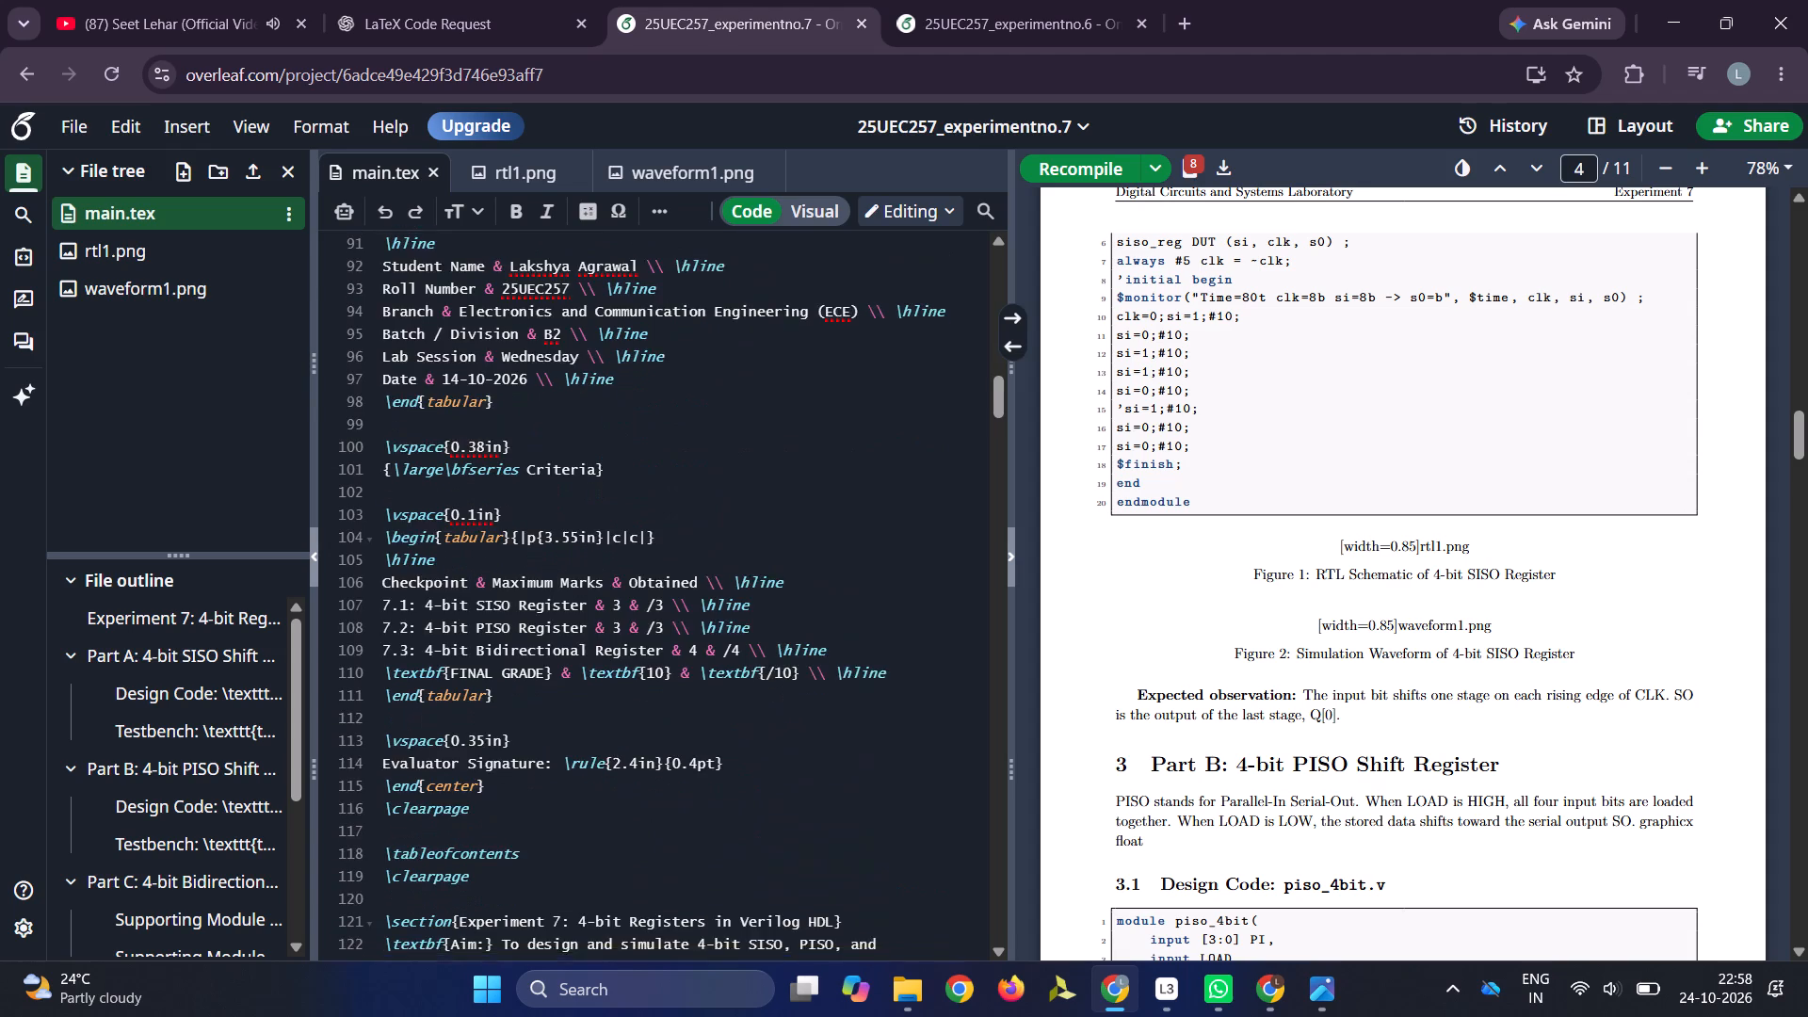
scroll(551, 561, "down", 7)
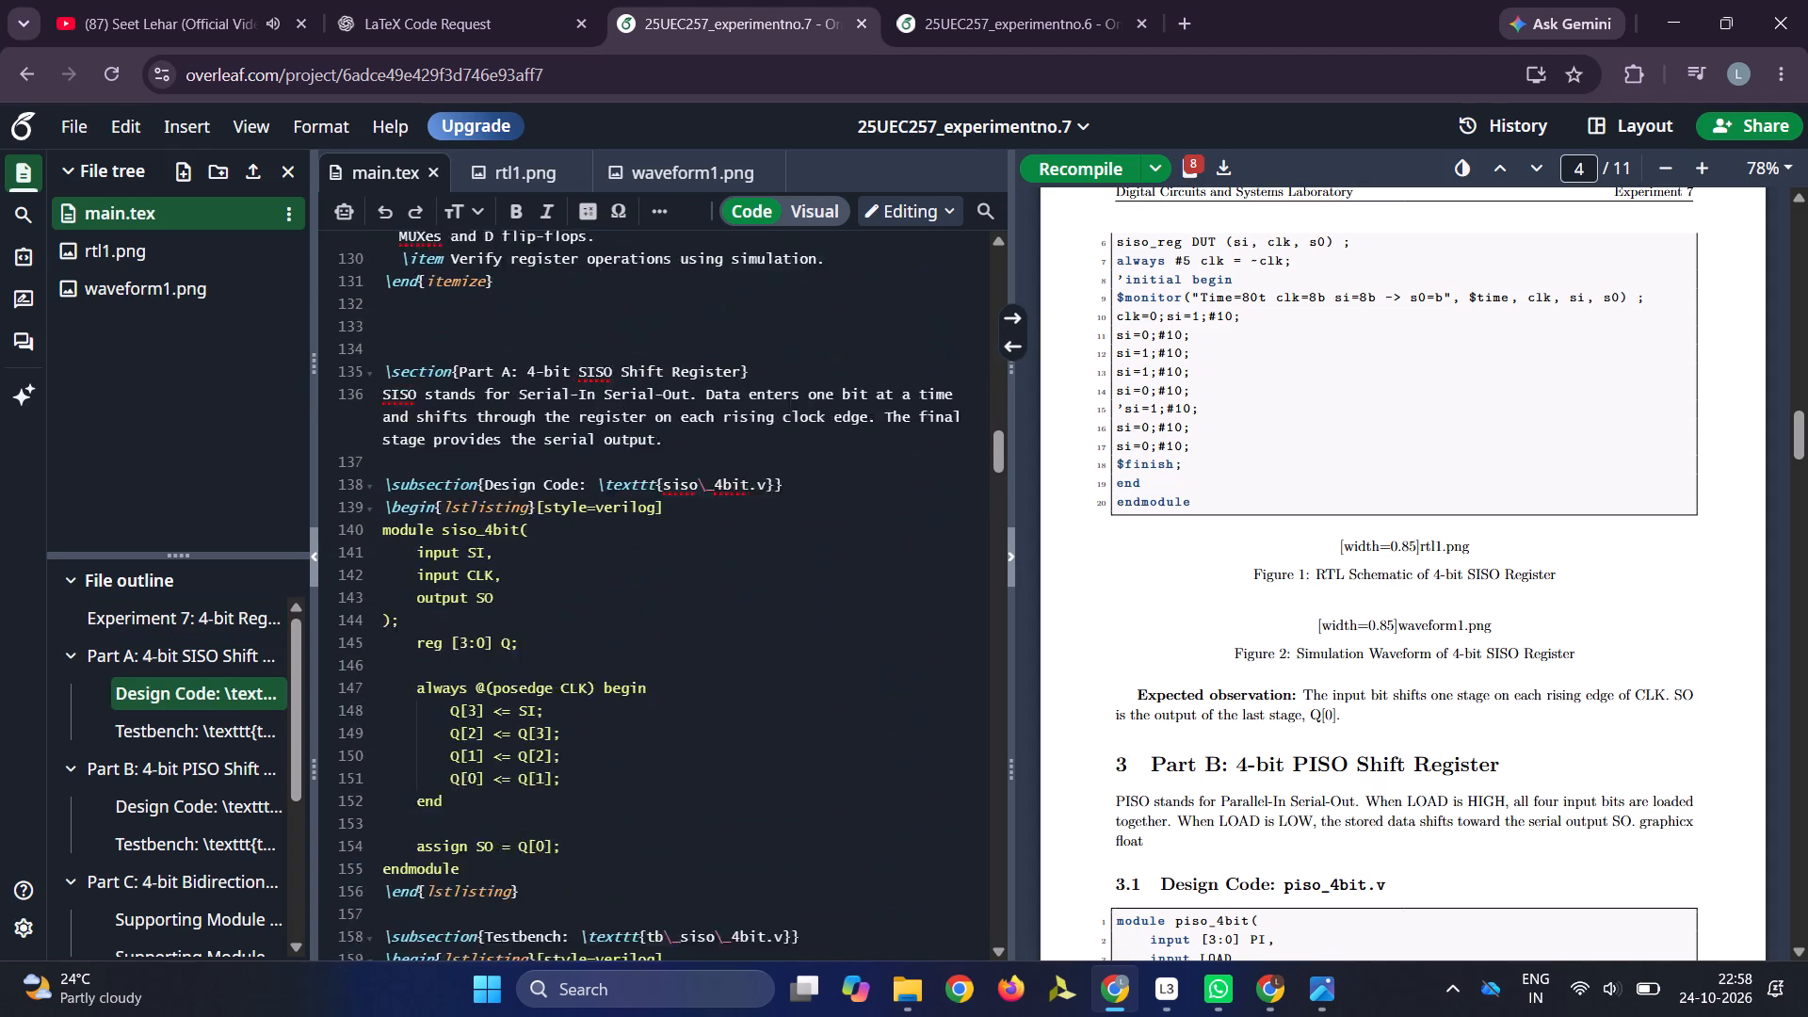
scroll(551, 561, "down", 6)
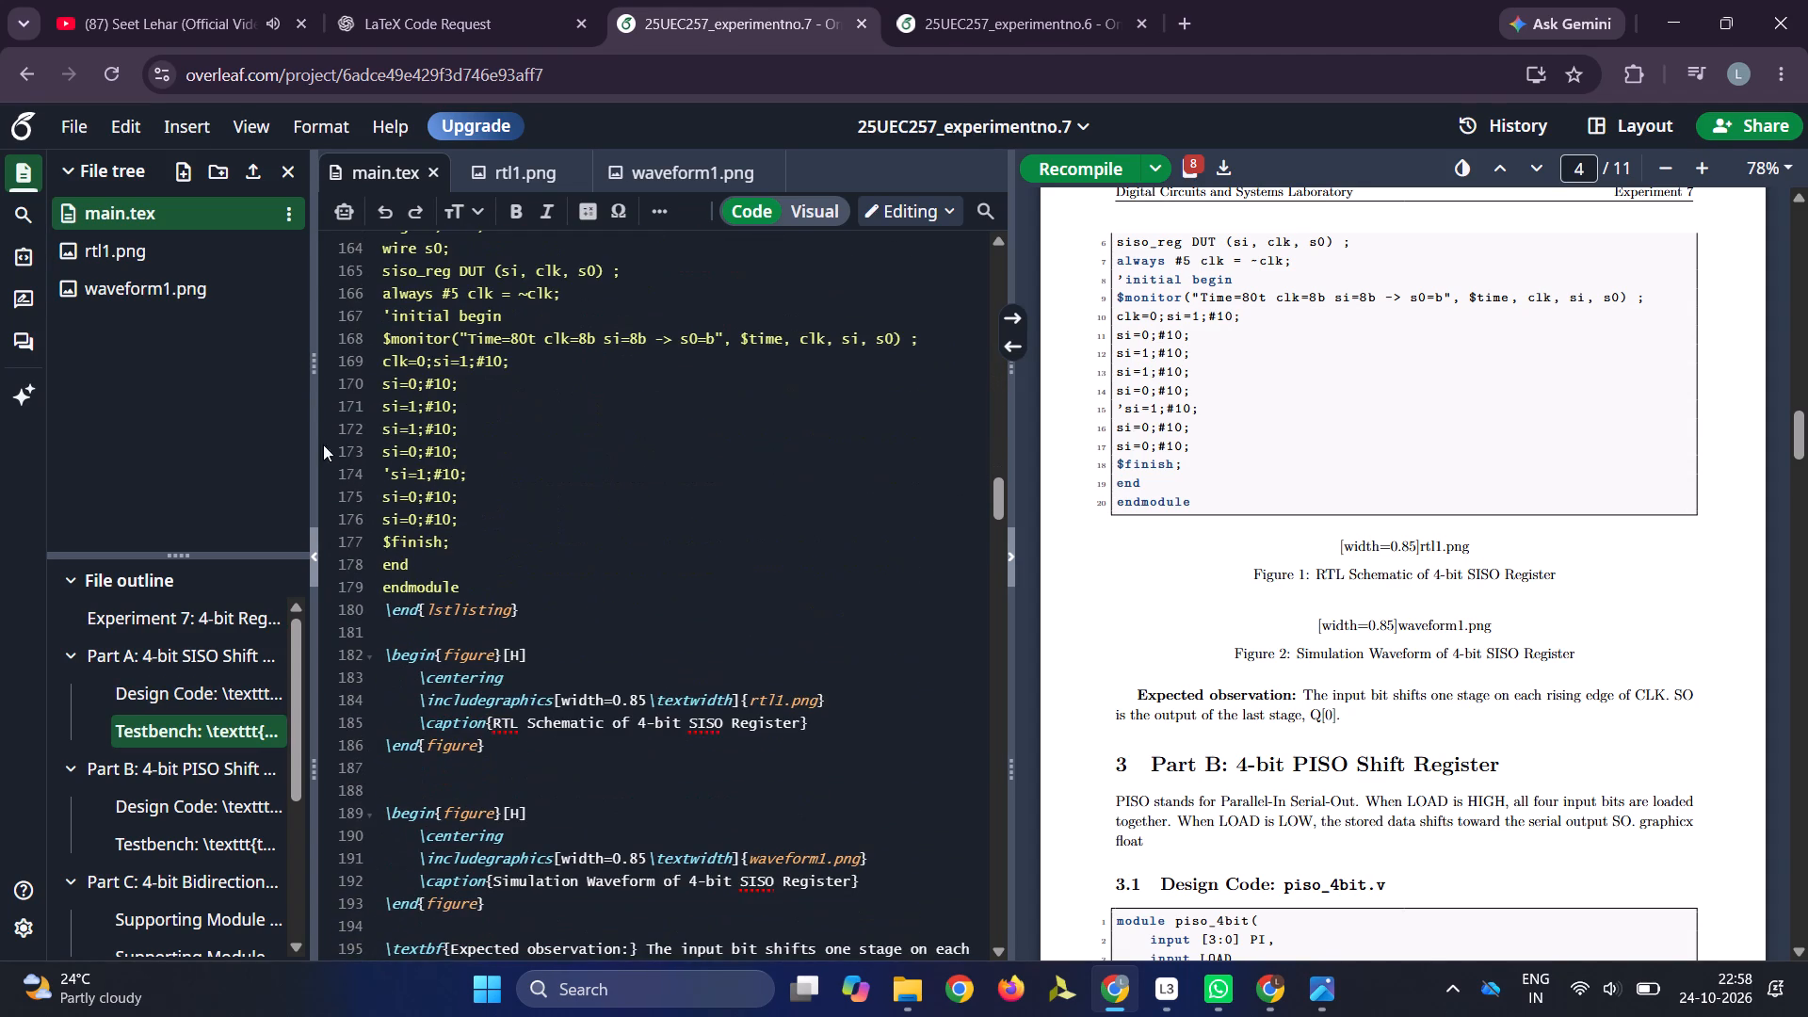
Reload the Experiment 7 project to recompile it with the replaced code.
left_click(120, 69)
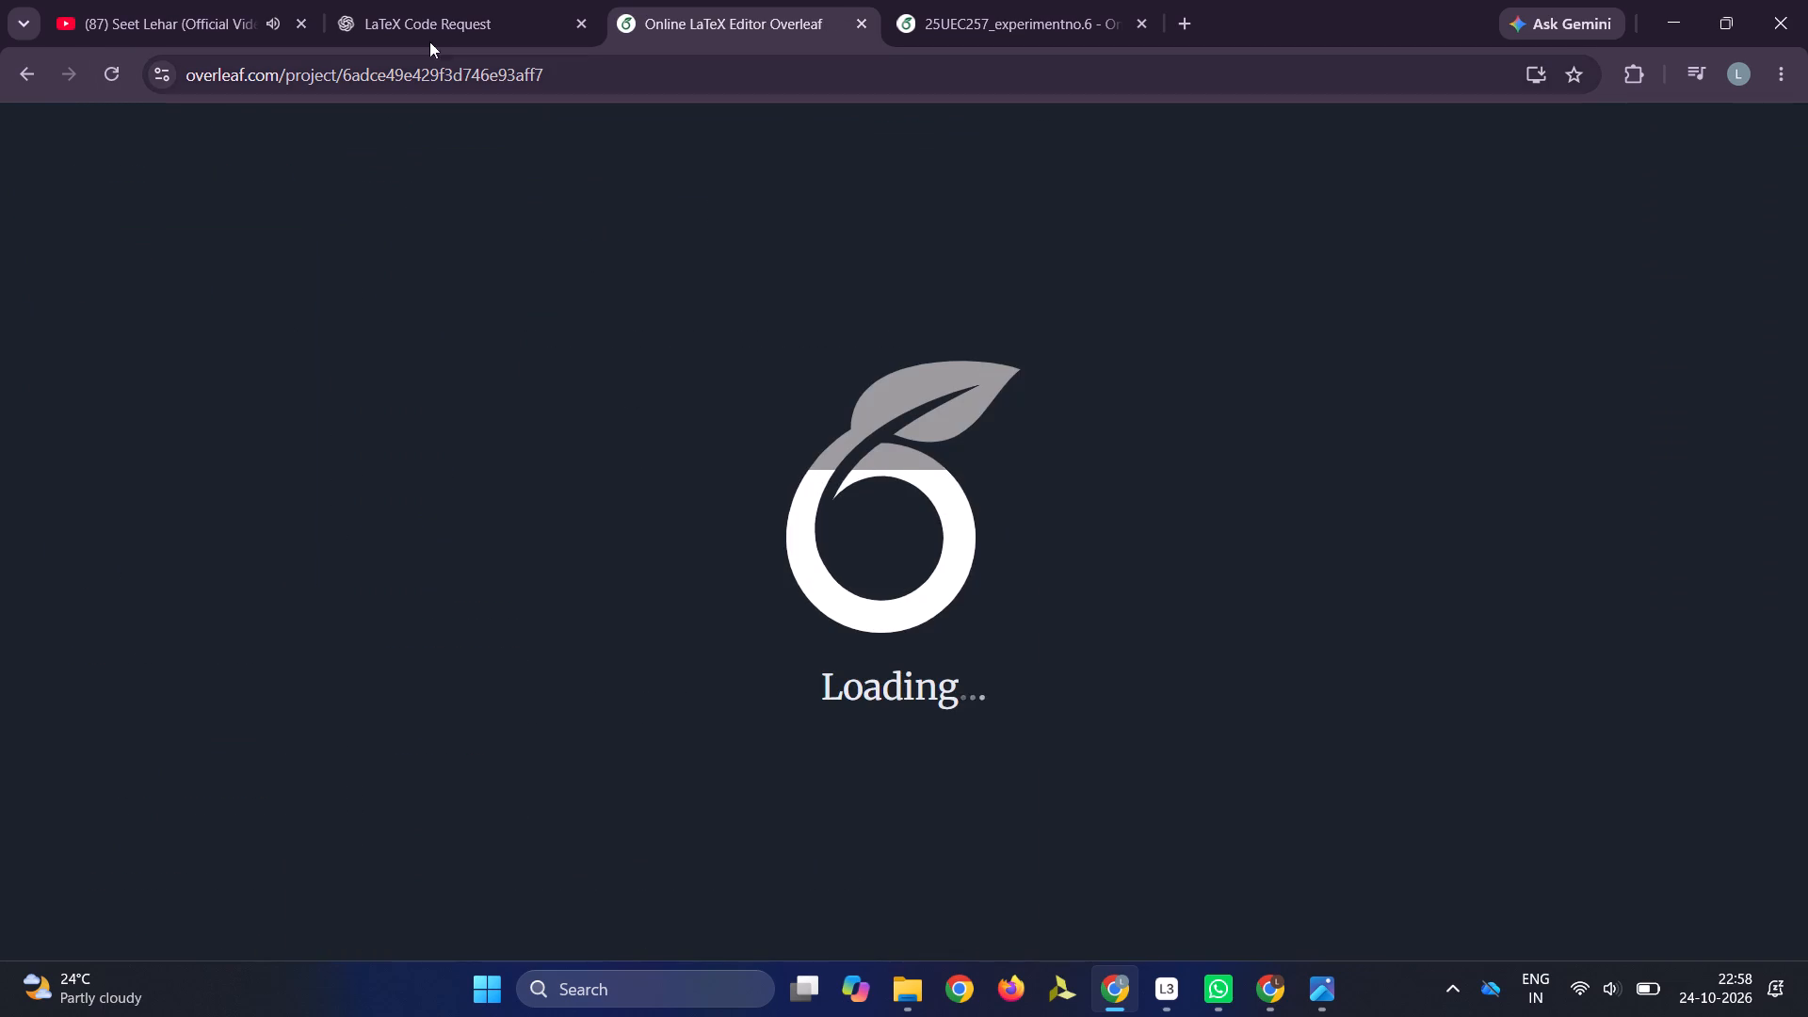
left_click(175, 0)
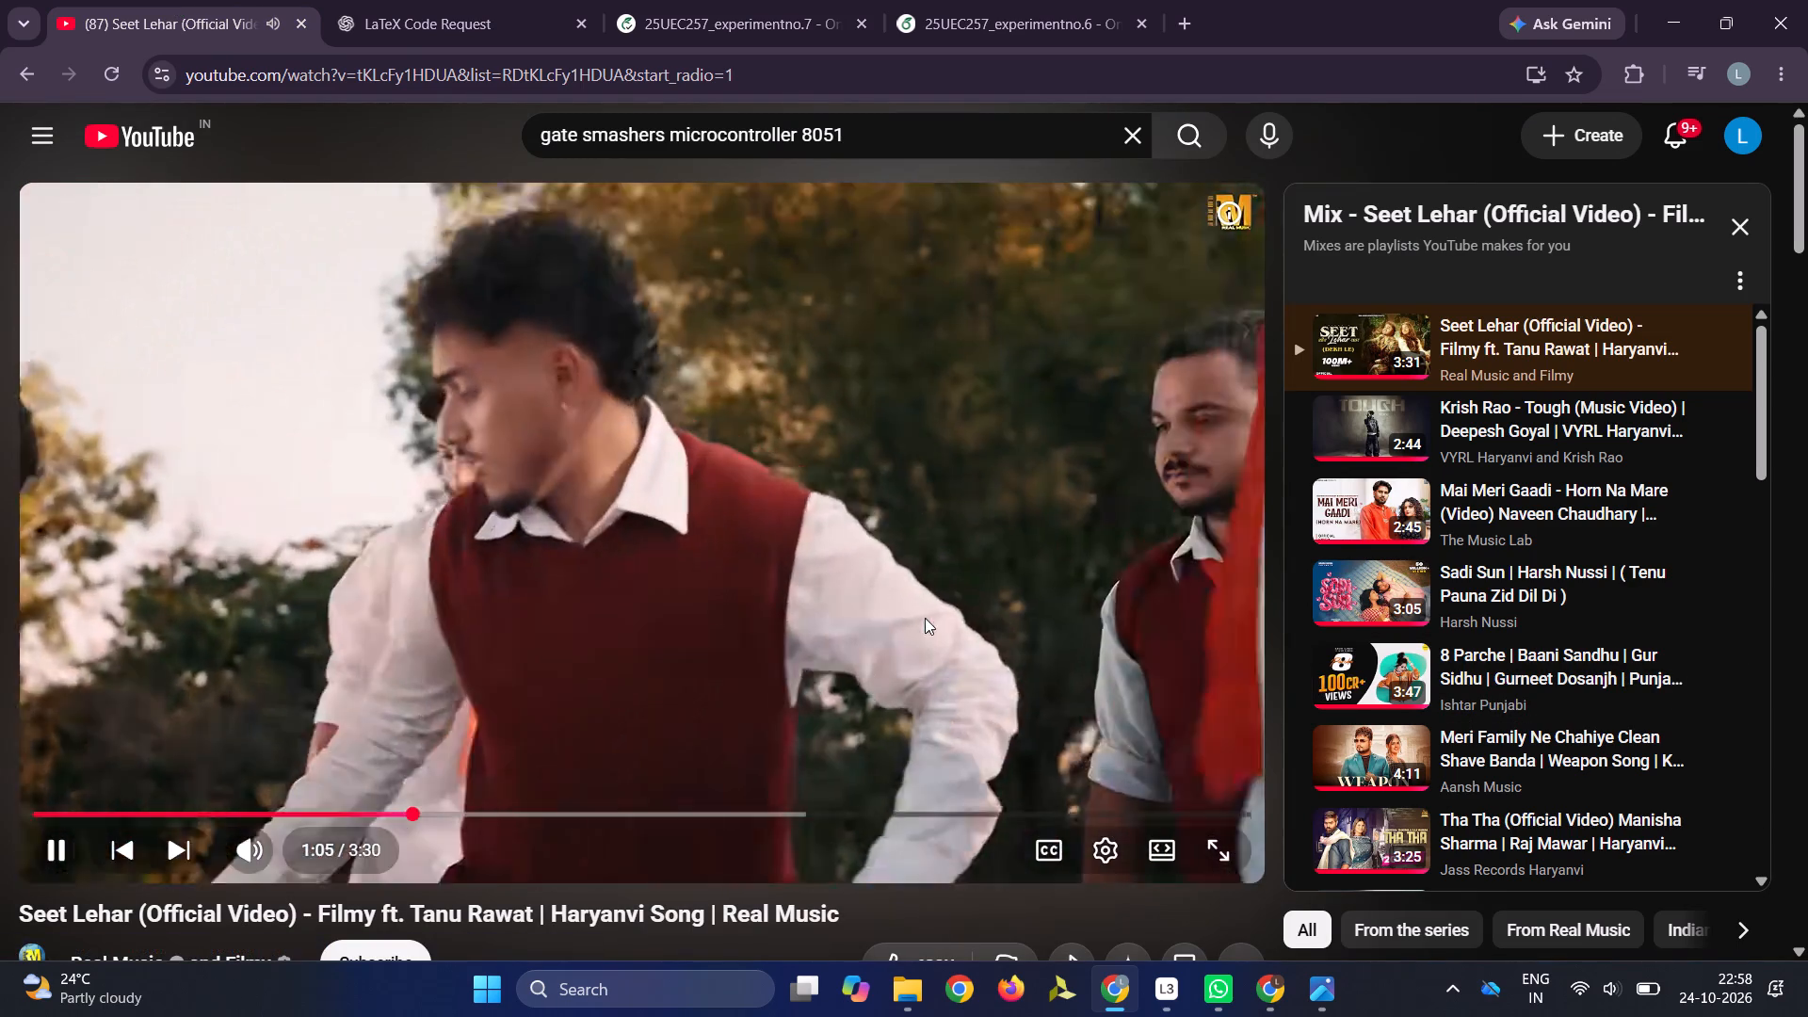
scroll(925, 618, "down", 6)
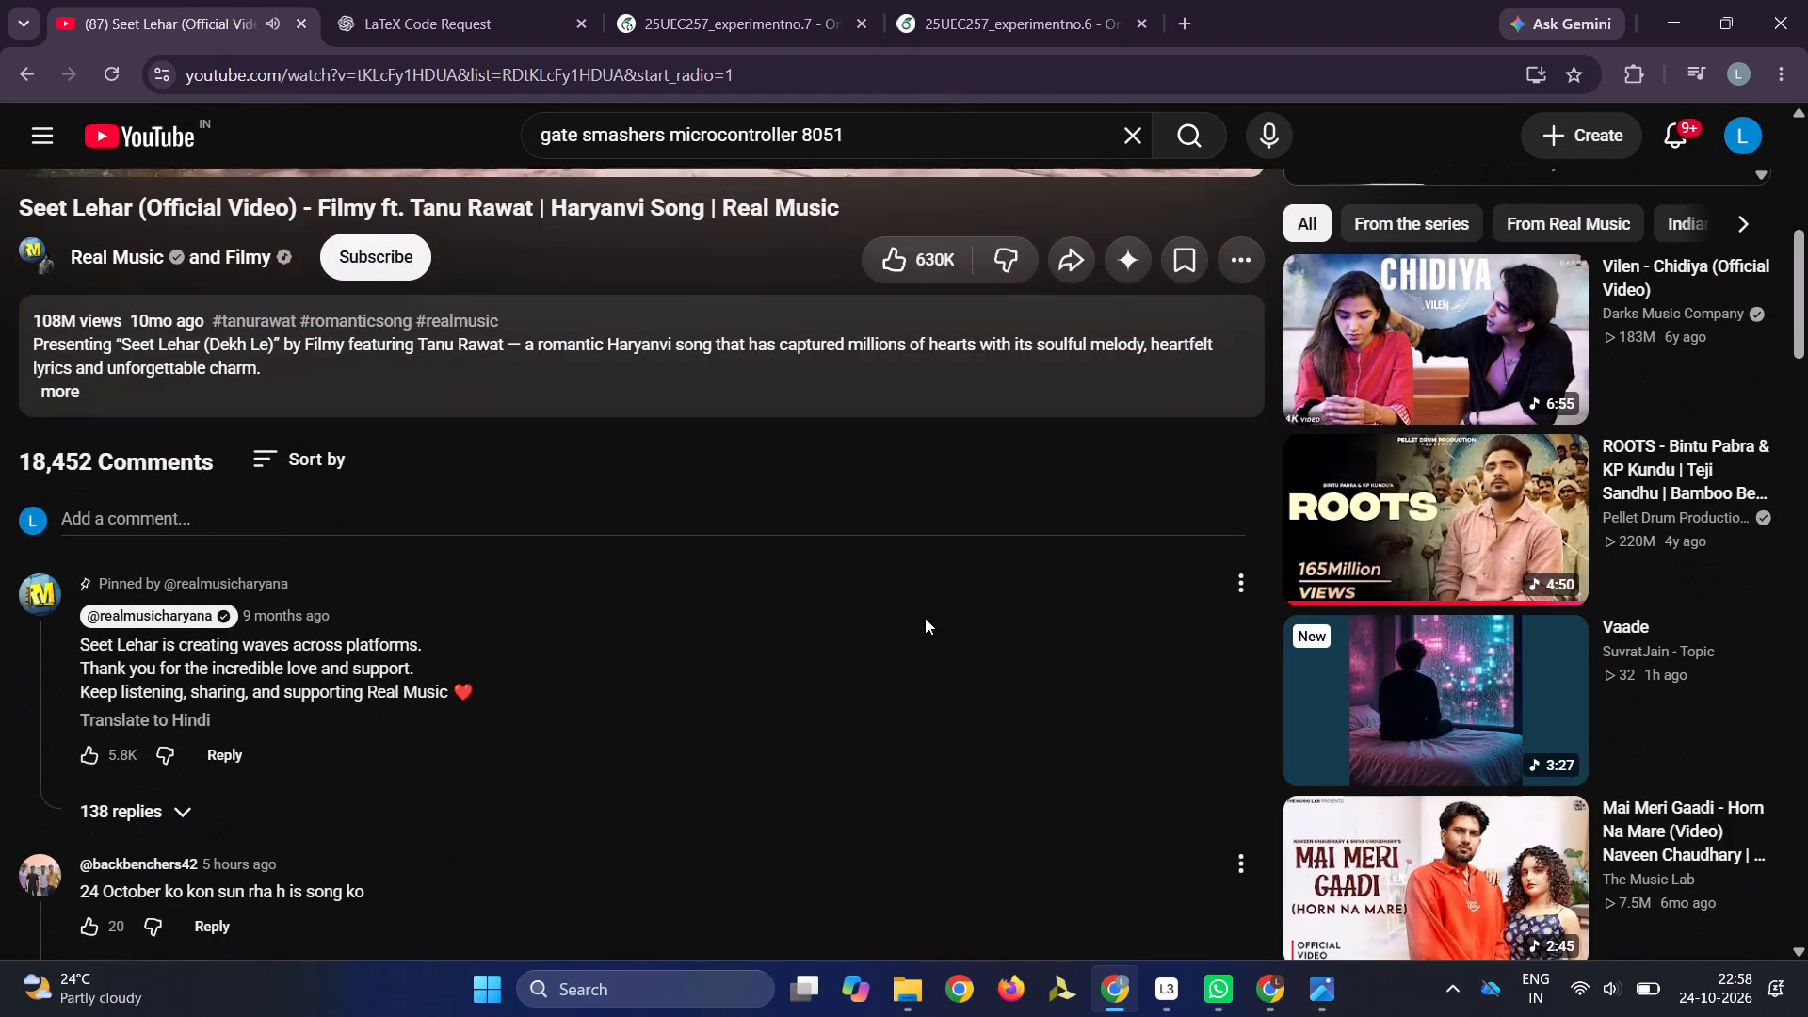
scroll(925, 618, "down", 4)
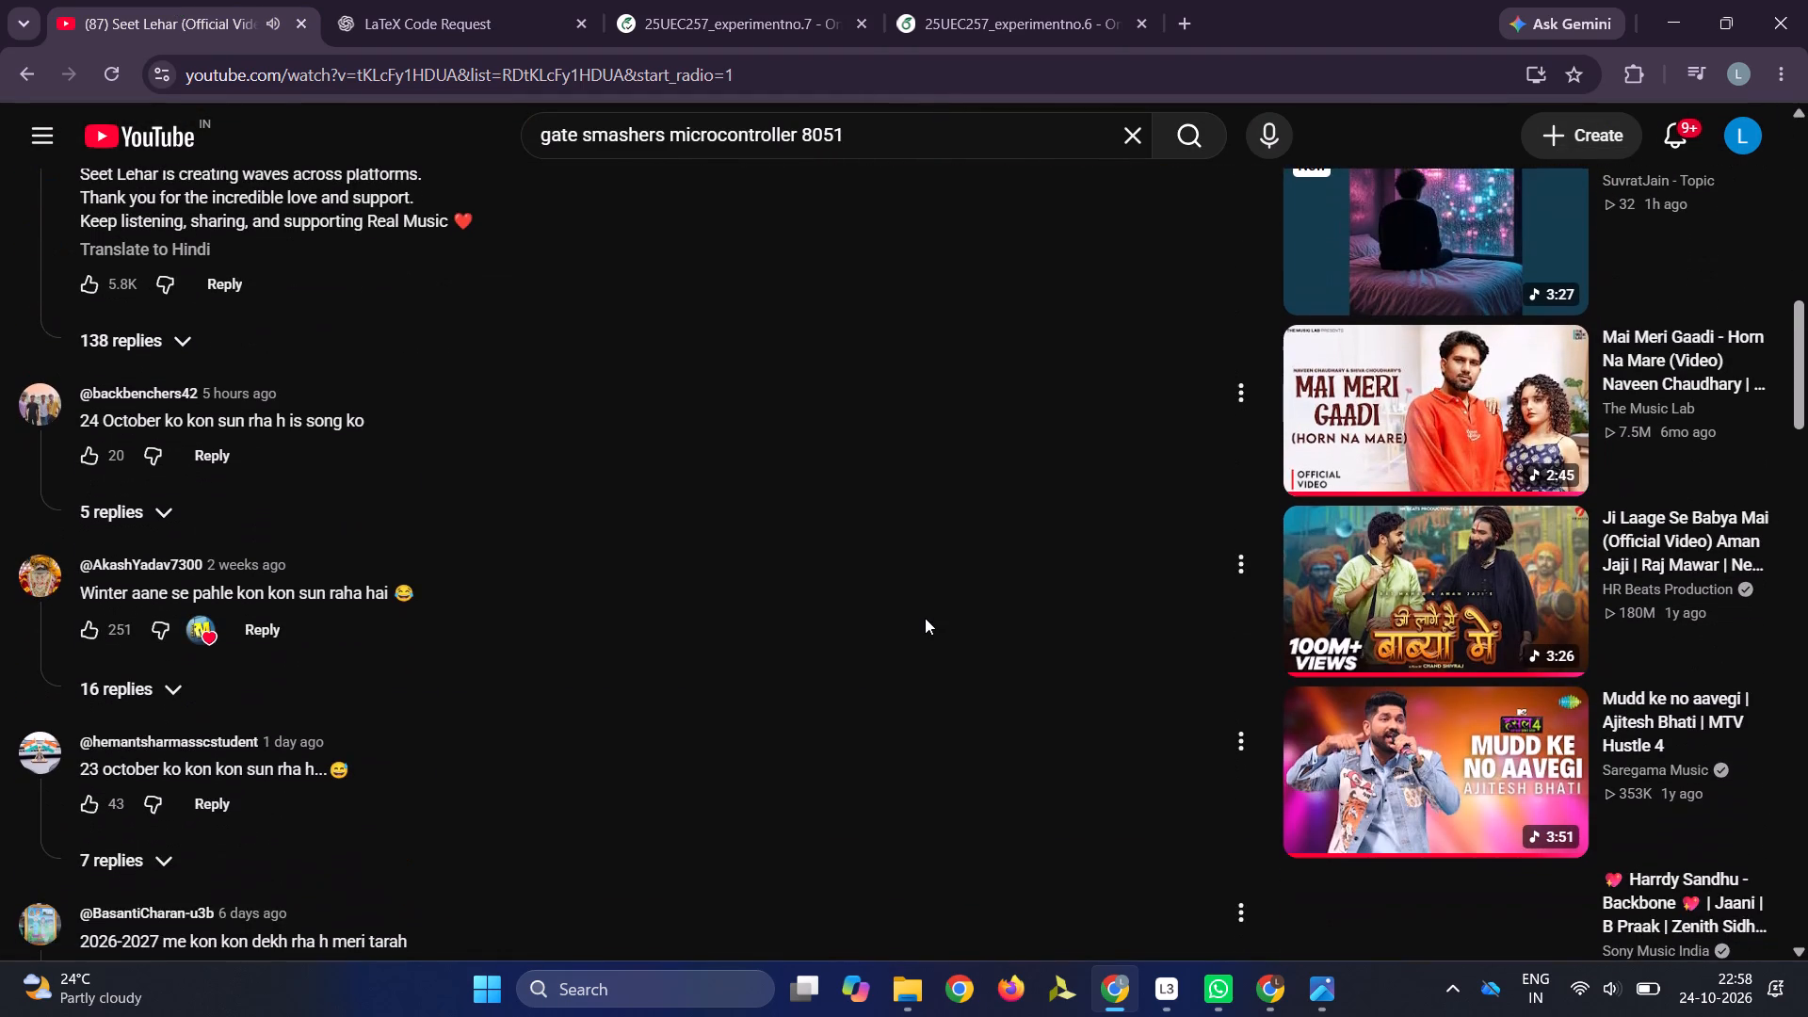
Play the suggested Harrdy Sandhu Backbone music video and skip ahead about 10 seconds.
scroll(925, 618, "down", 4)
left_click(1383, 460)
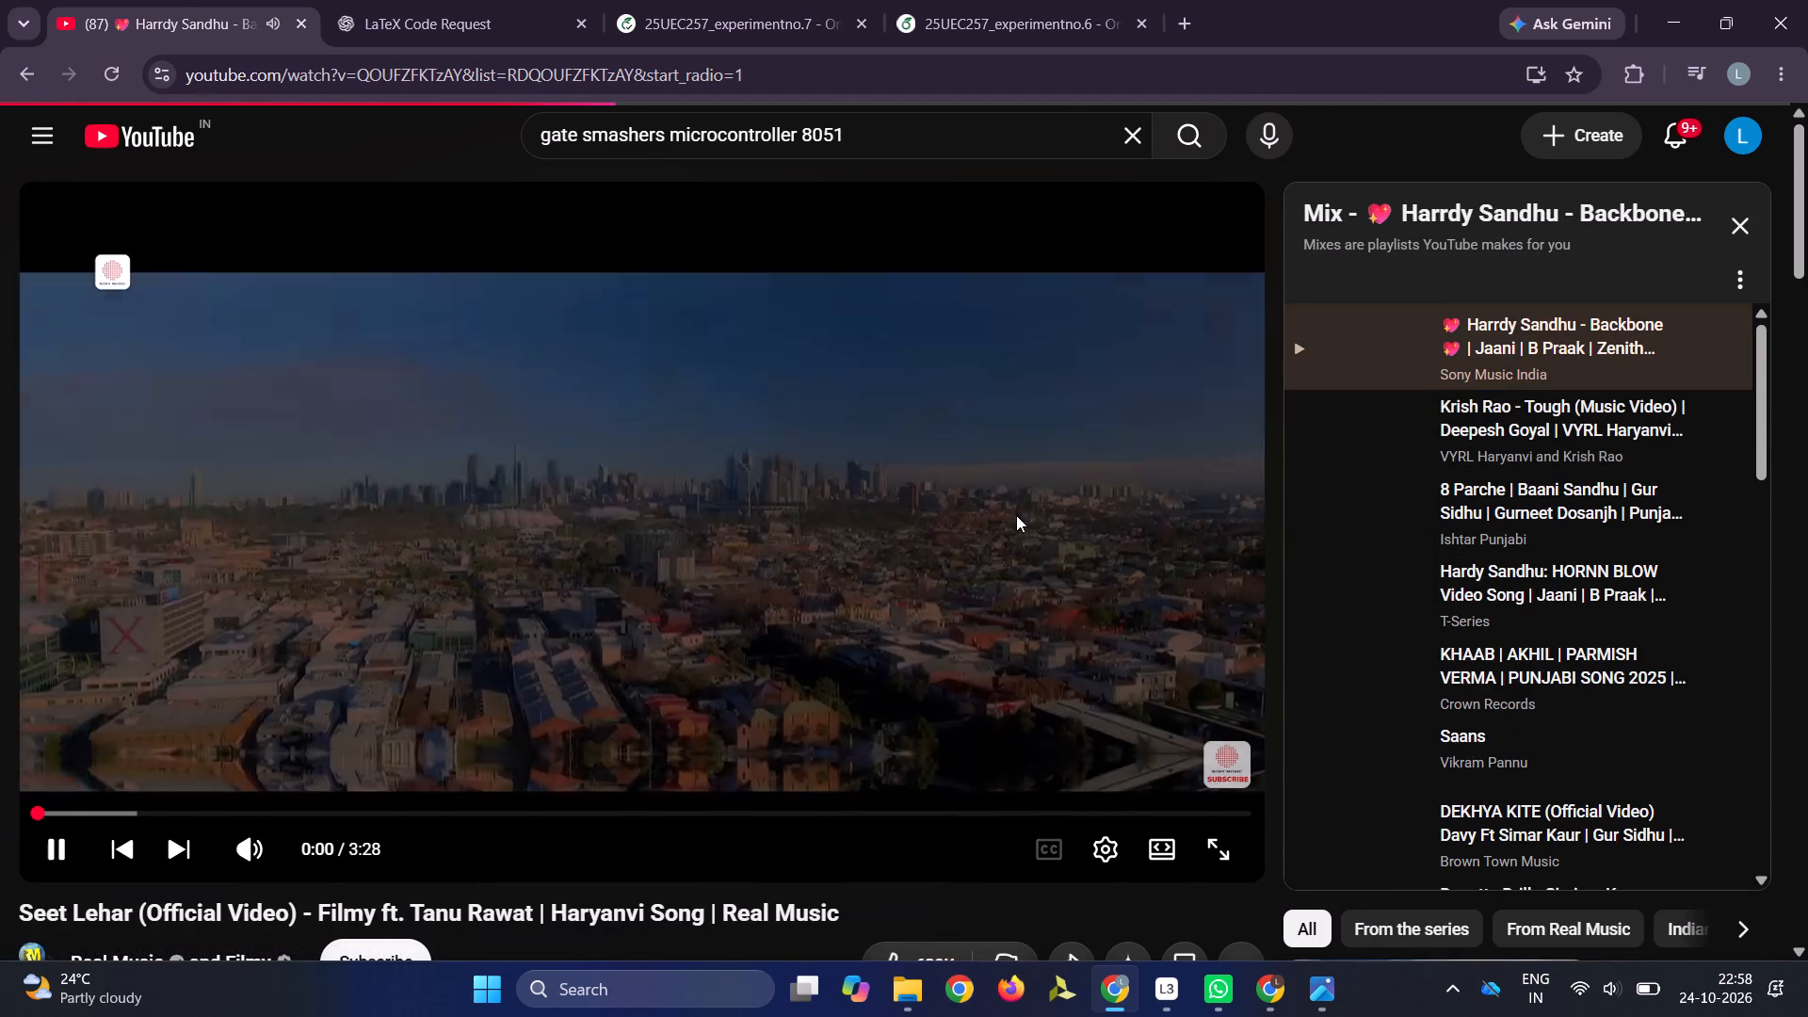
key("Right")
key("Right")
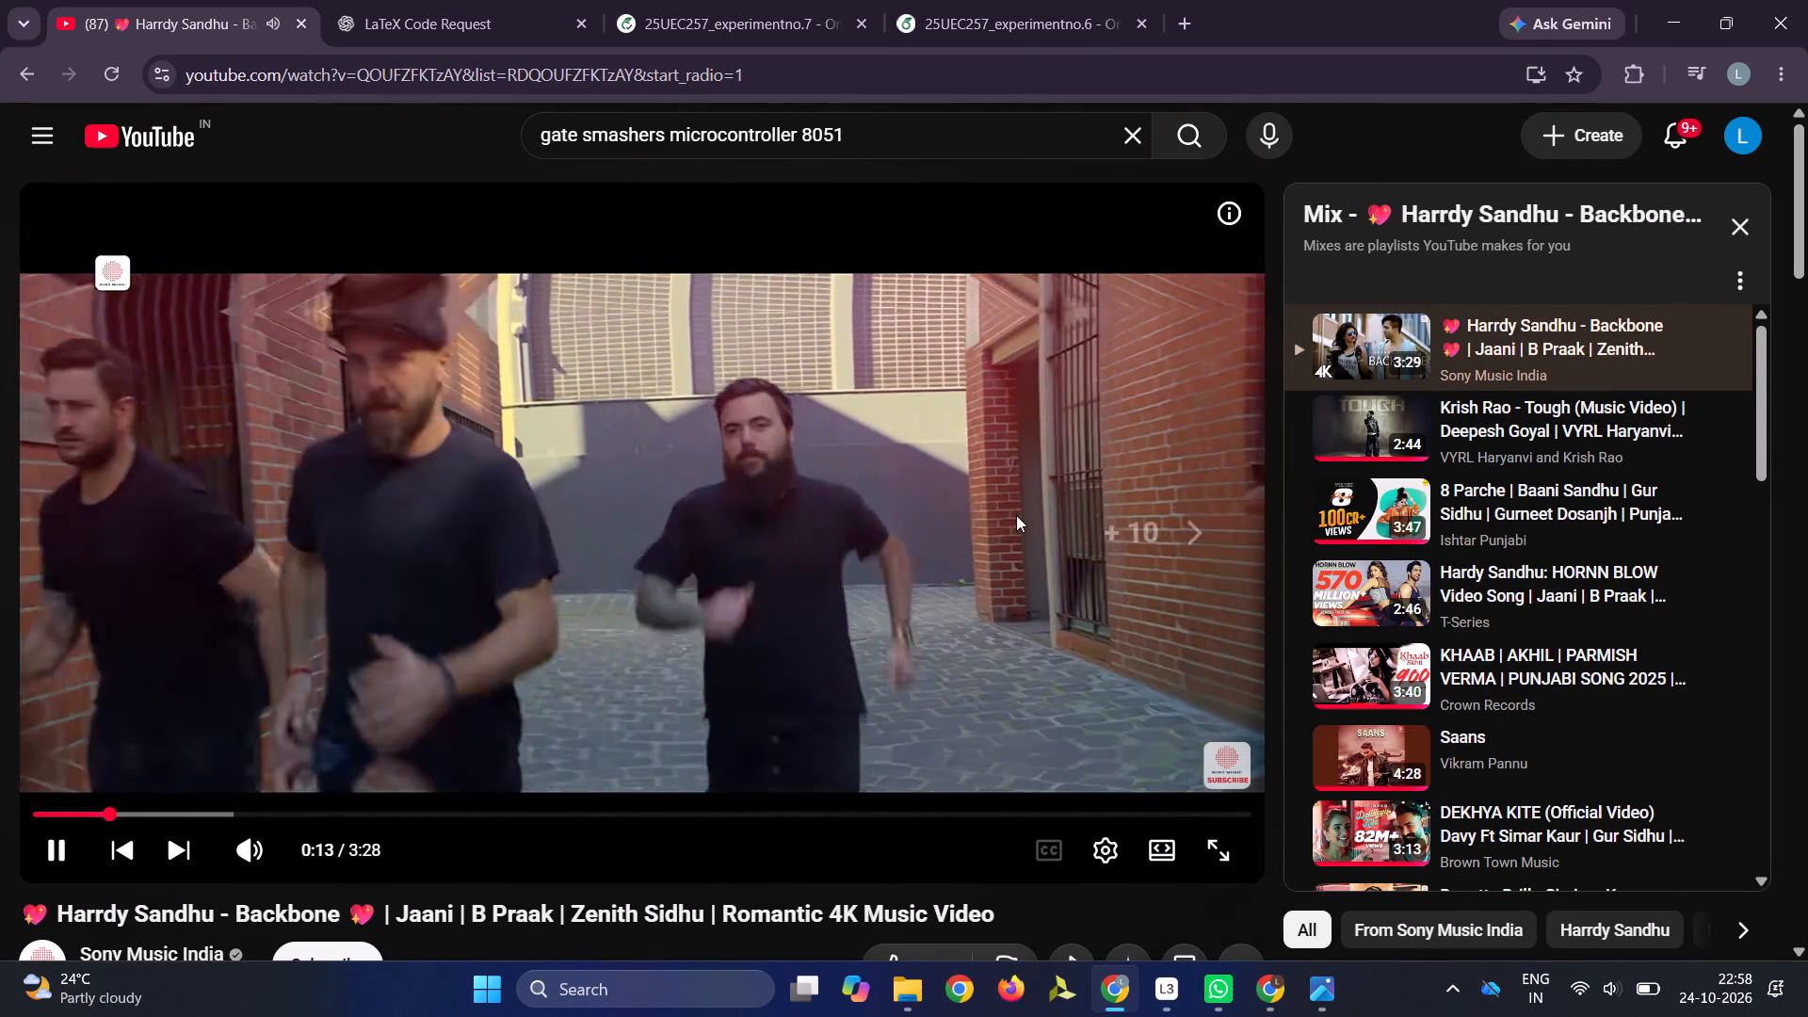
Switch to the Experiment 7 Overleaf project and examine the compiled PDF from the SISO part through the start of Part B.
left_click(770, 0)
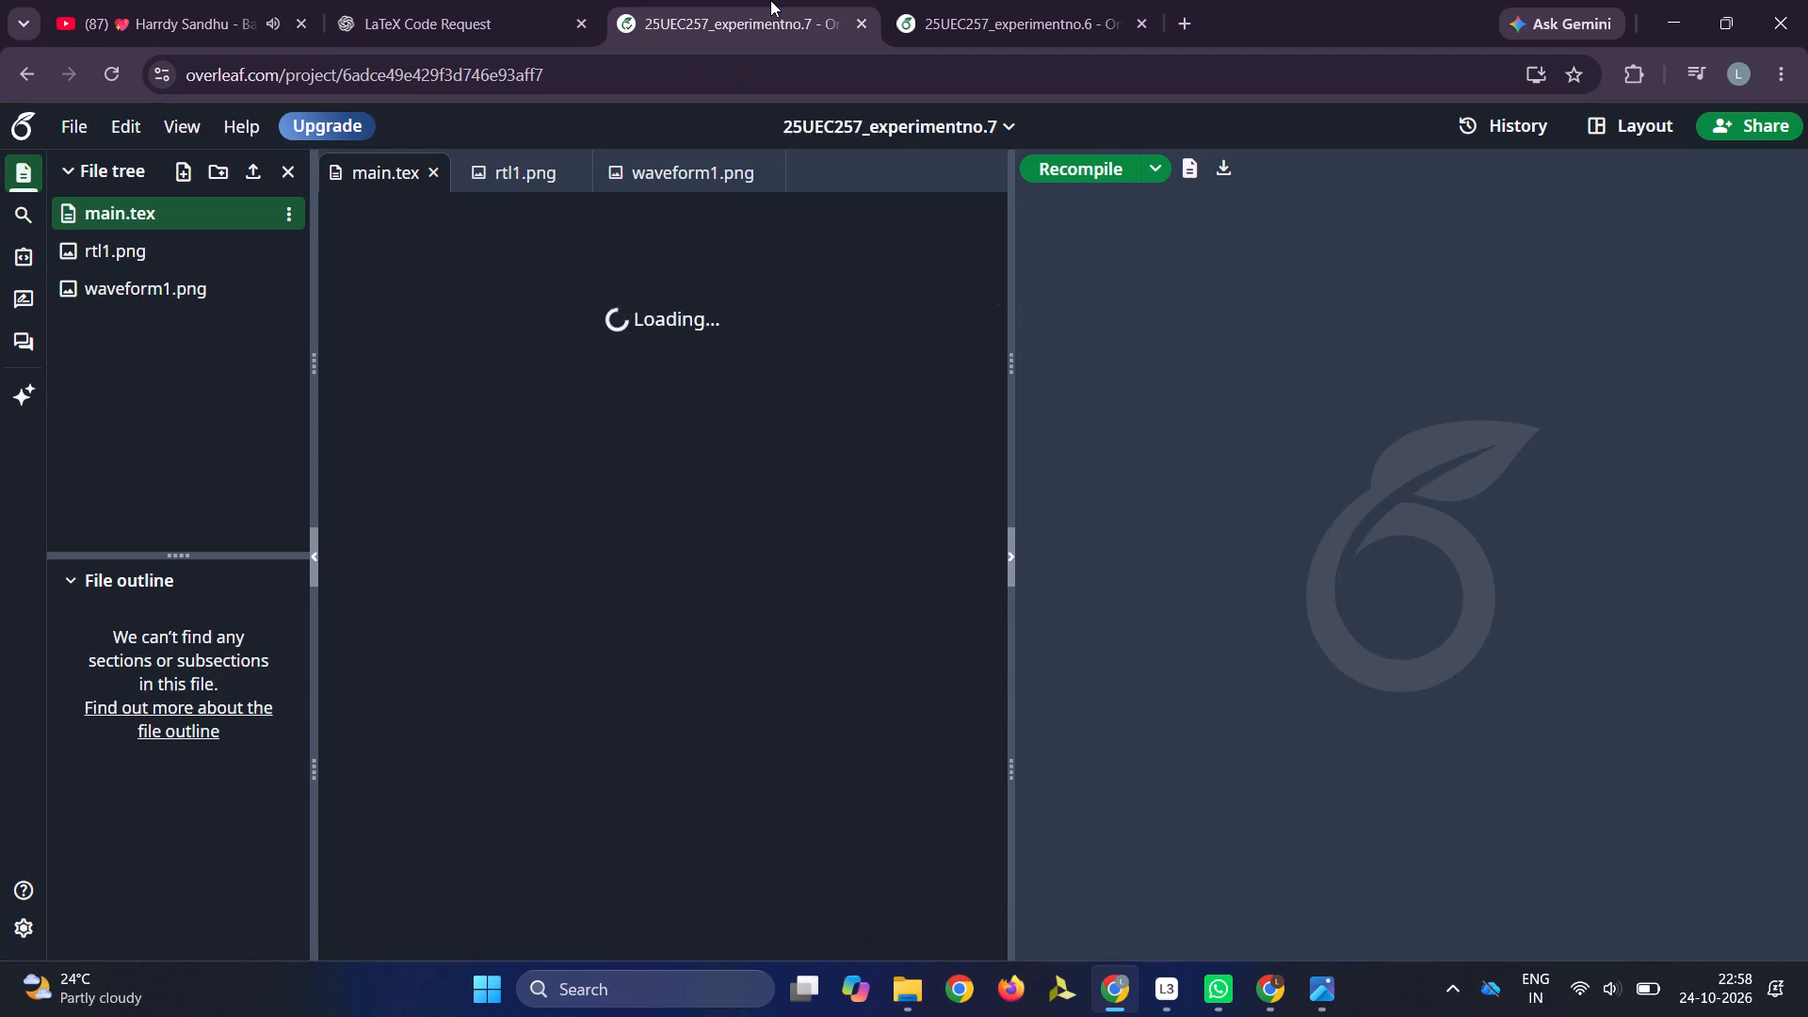
scroll(1267, 654, "up", 16)
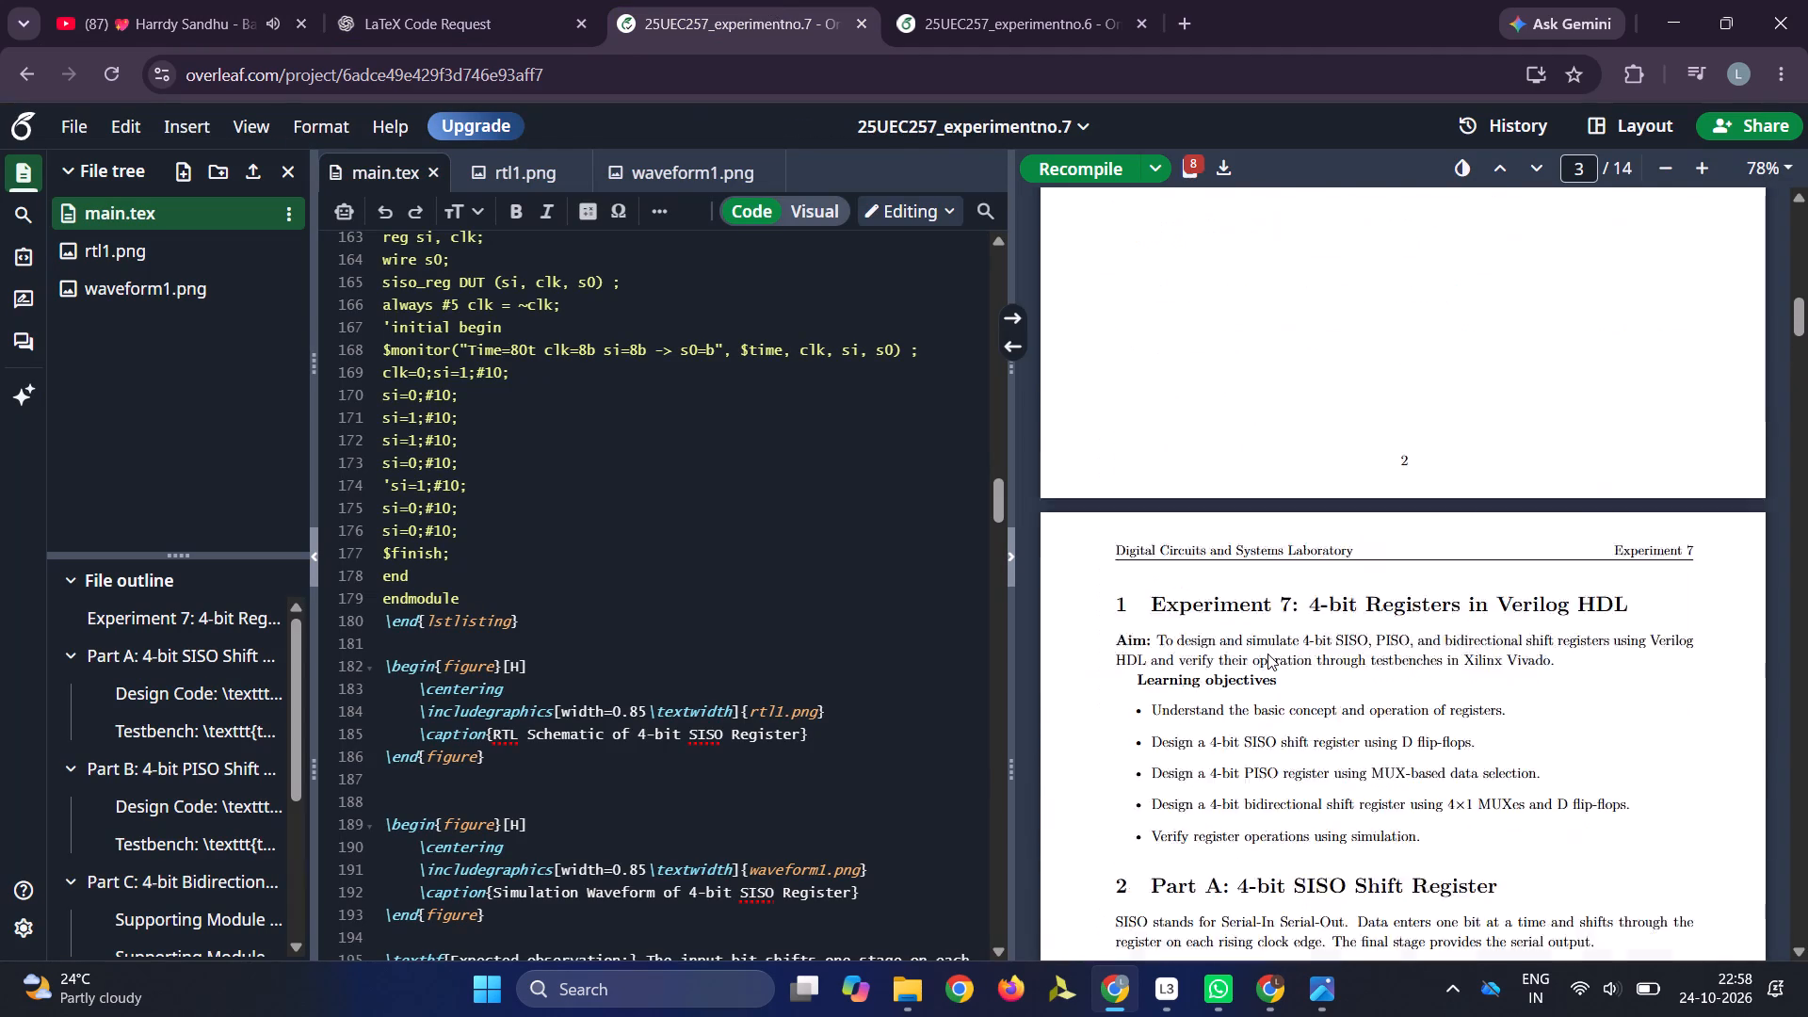
scroll(1267, 654, "down", 17)
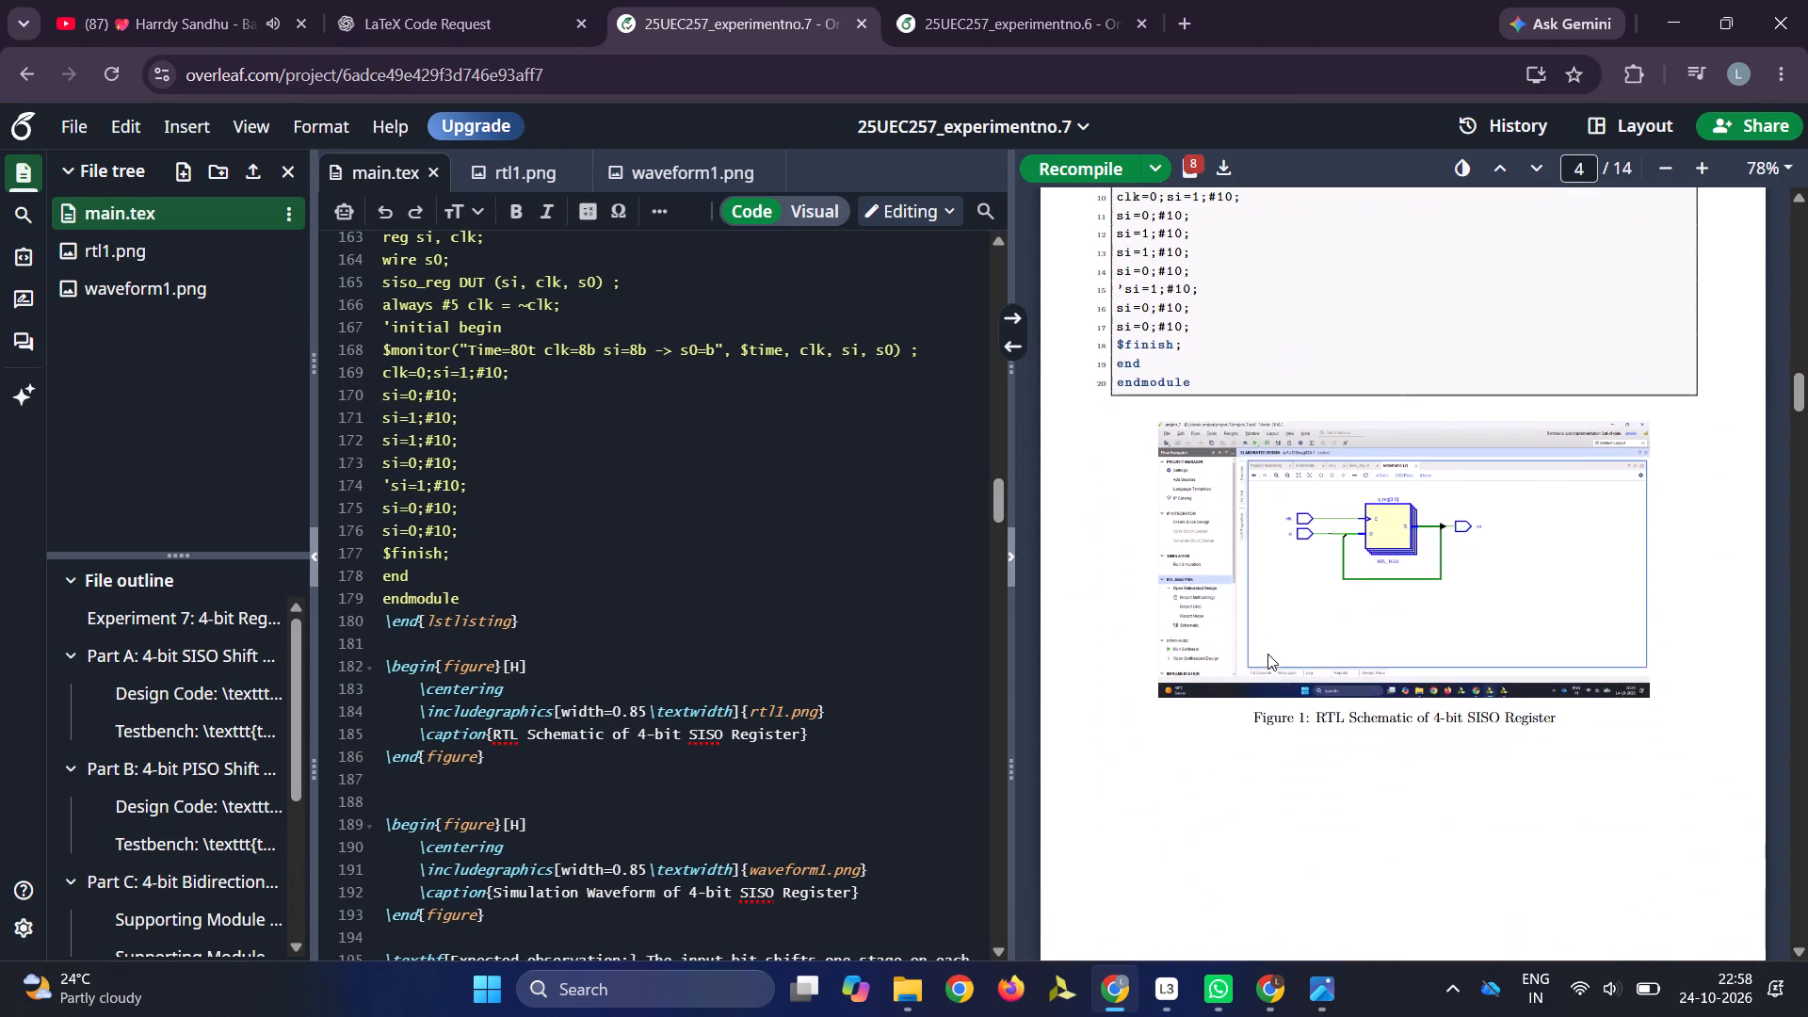
scroll(1267, 654, "down", 11)
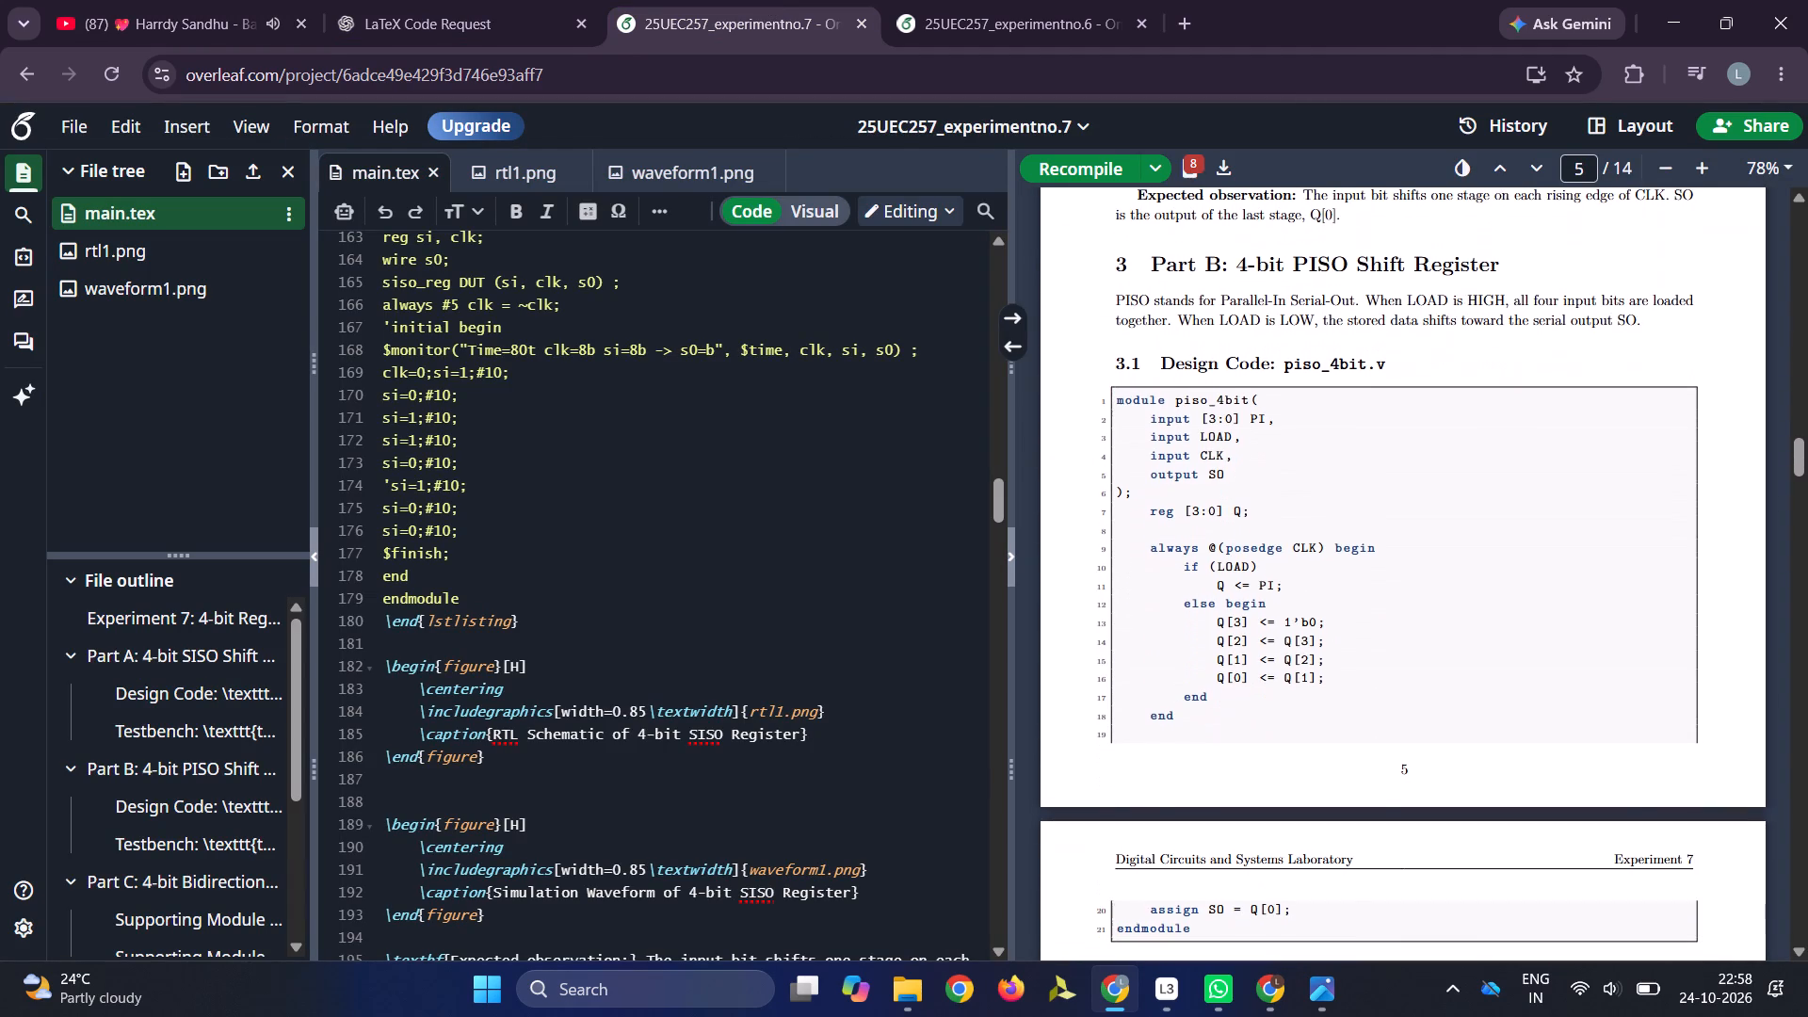
Copy the PISO RTL schematic, Screenshot 2026-10-14 111258.png, from Photos and upload it to the Experiment 7 Overleaf project.
left_click(1321, 994)
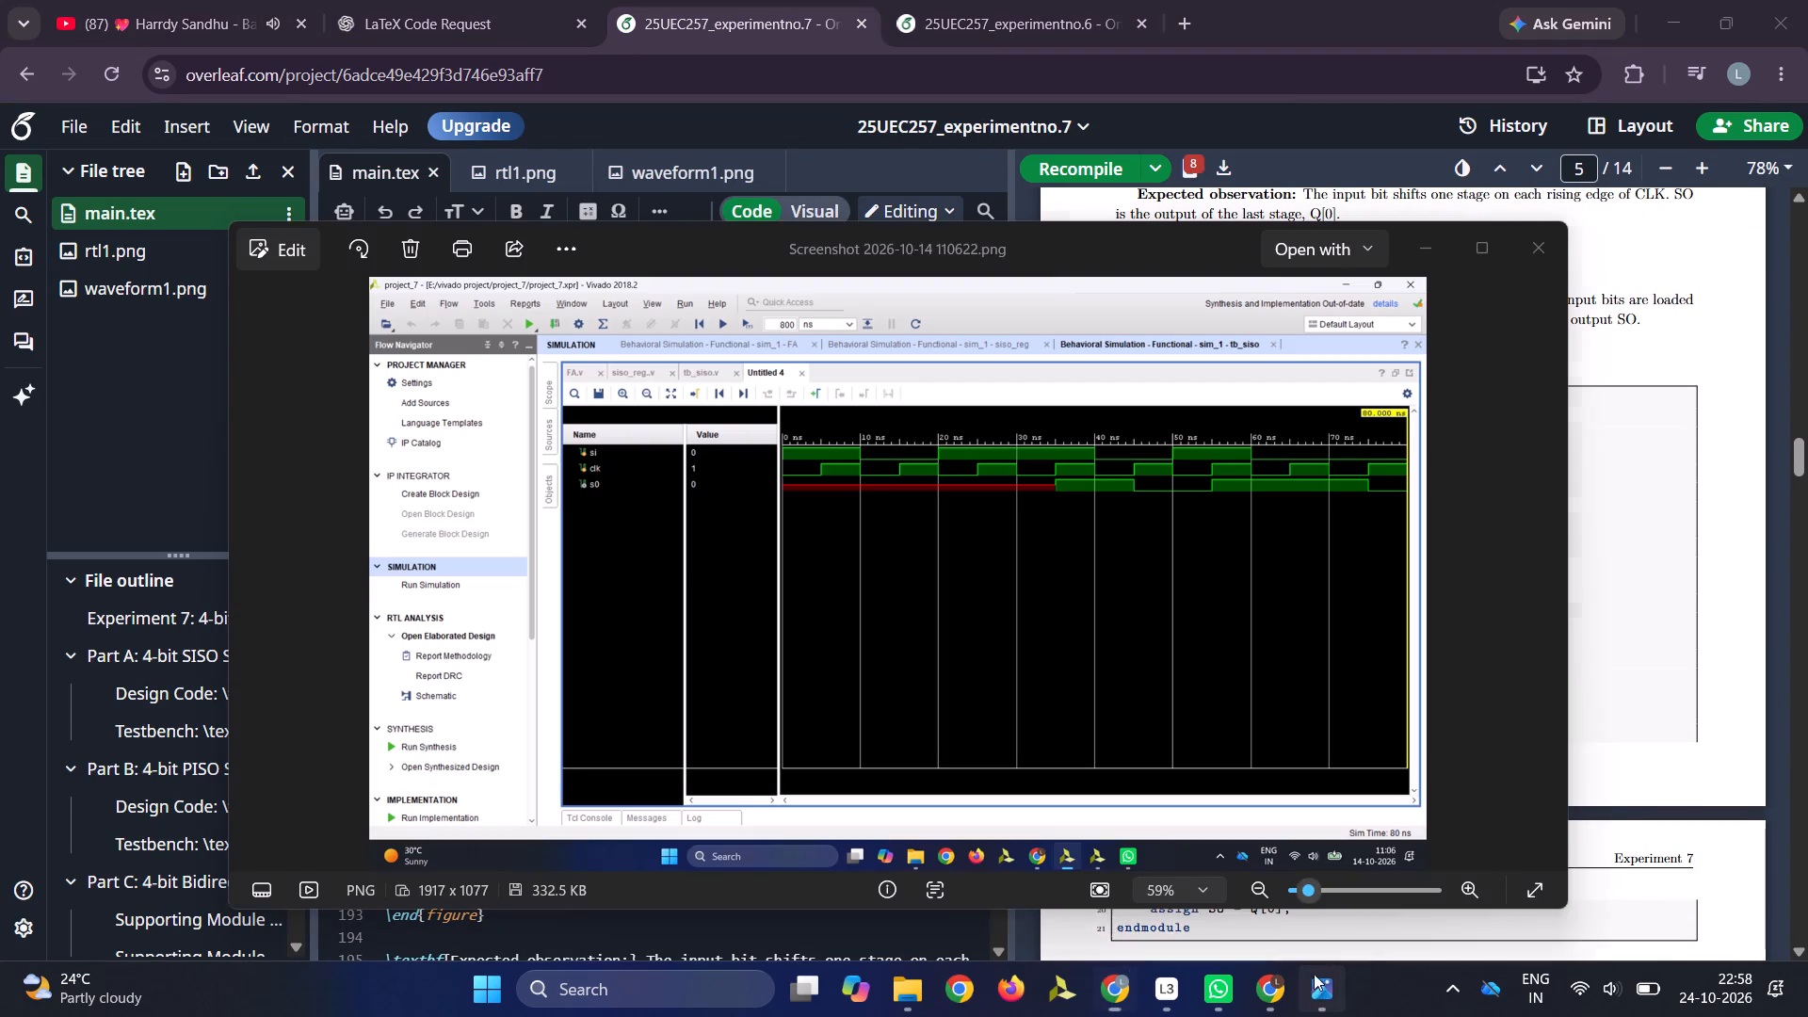
left_click(1547, 578)
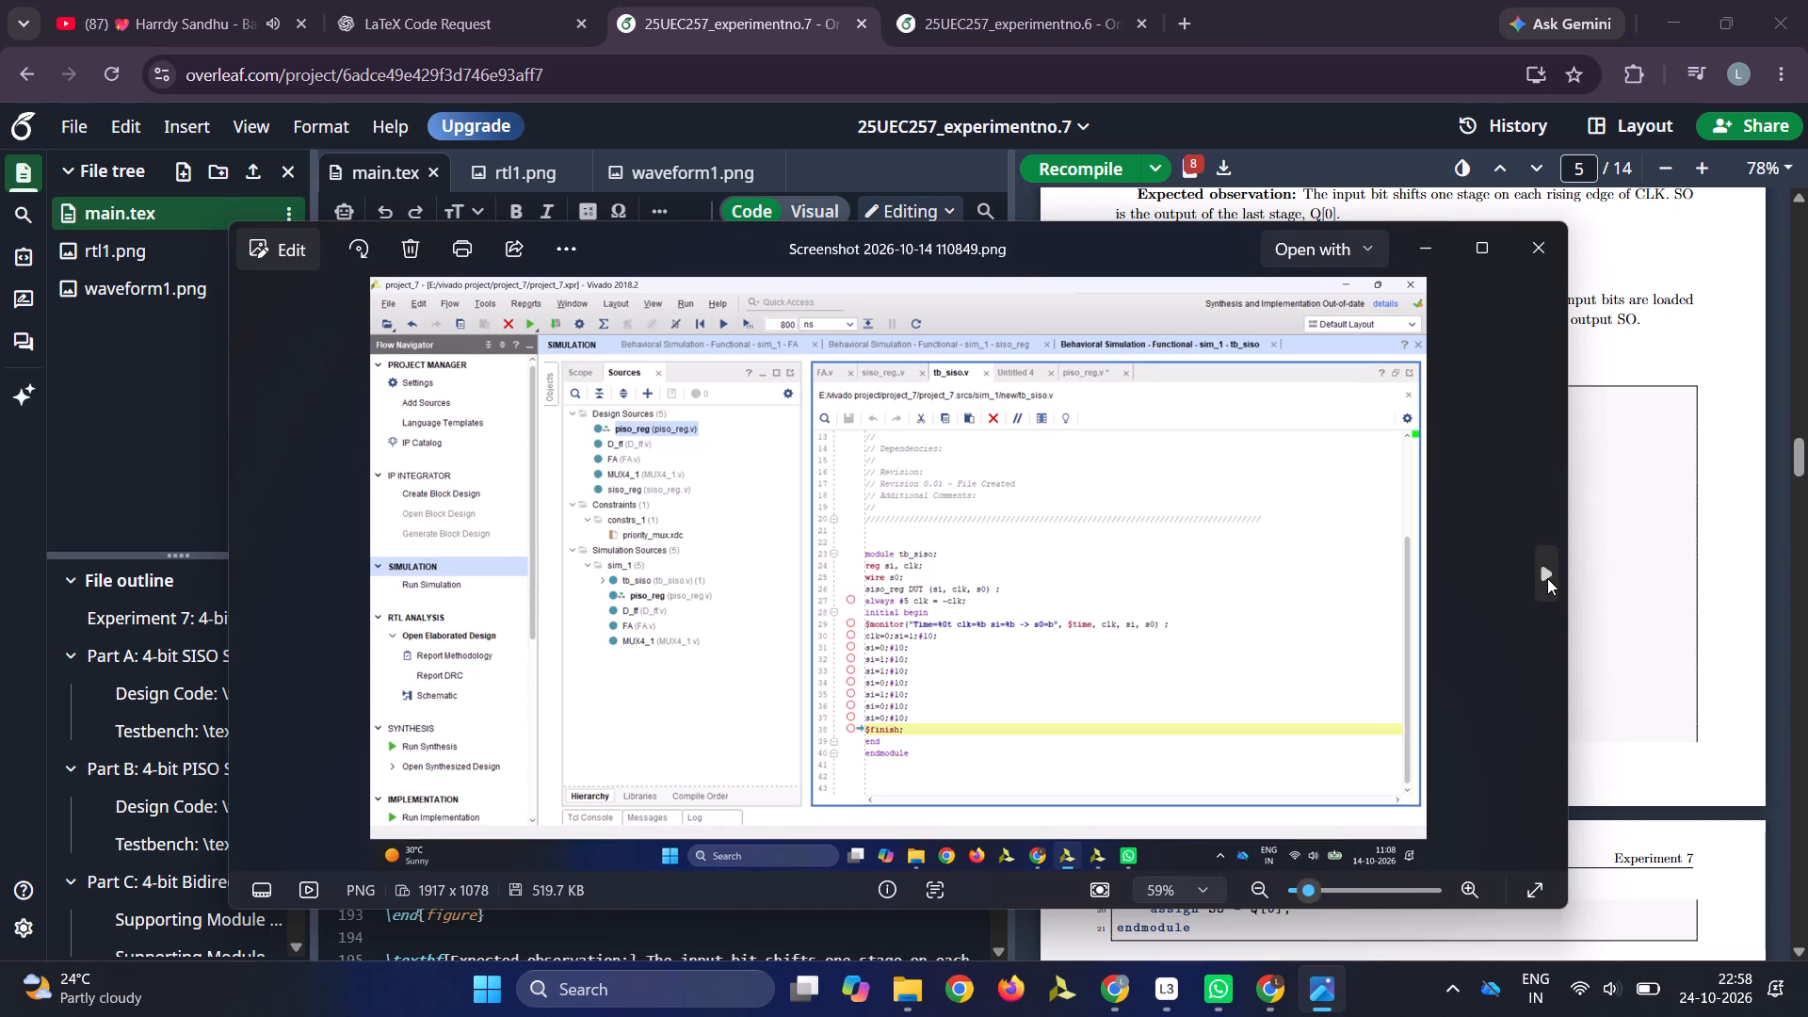
scroll(883, 625, "up", 4)
scroll(883, 625, "down", 7)
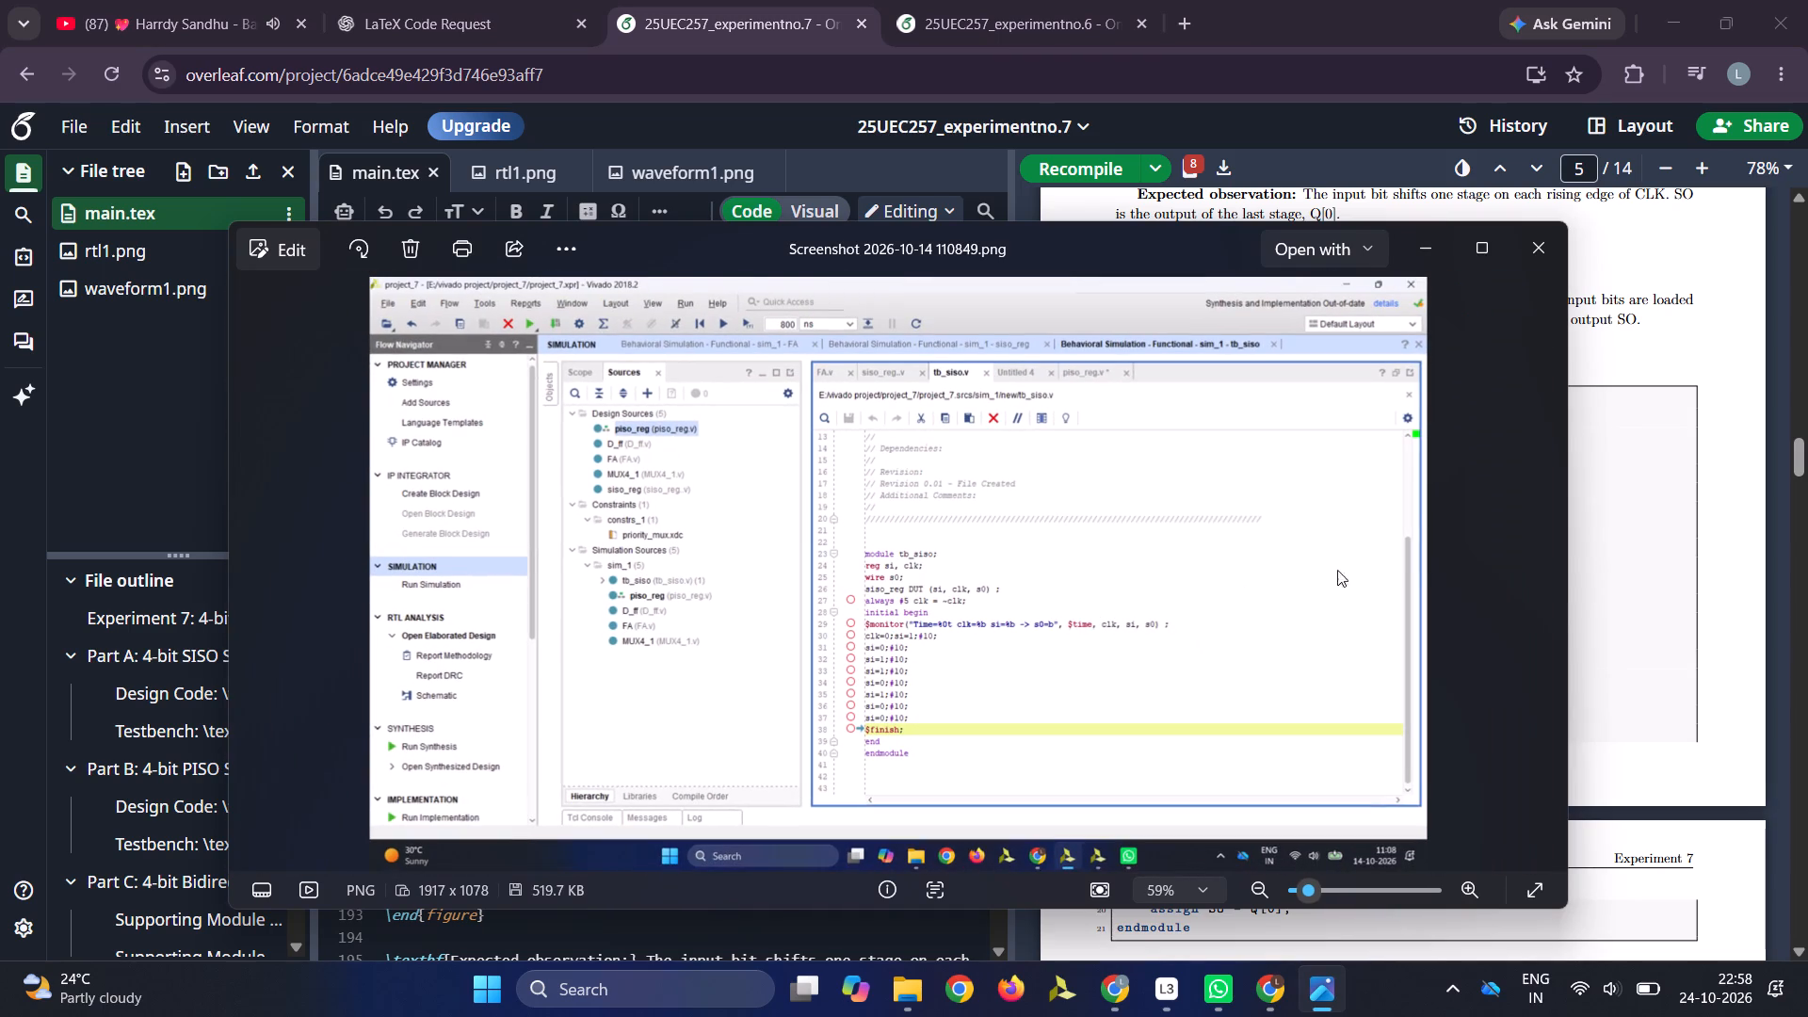
left_click(1543, 570)
left_click(1146, 595)
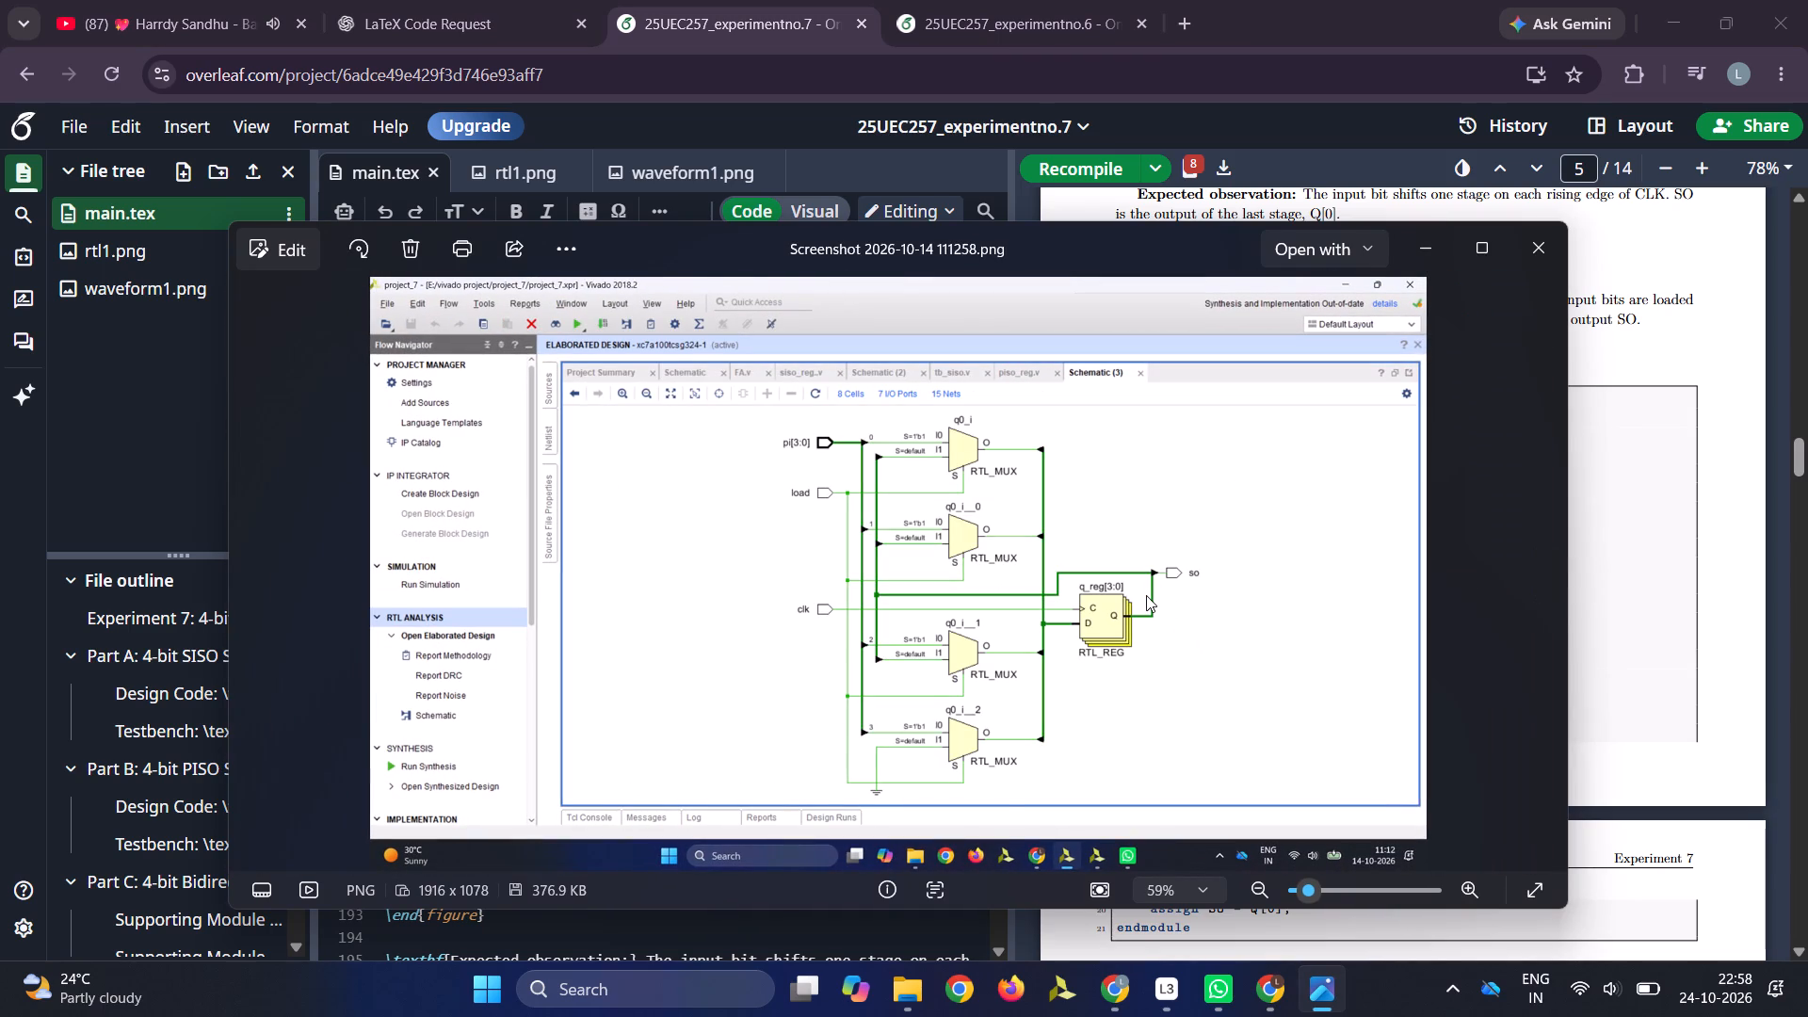
key("ctrl+c")
left_click(251, 177)
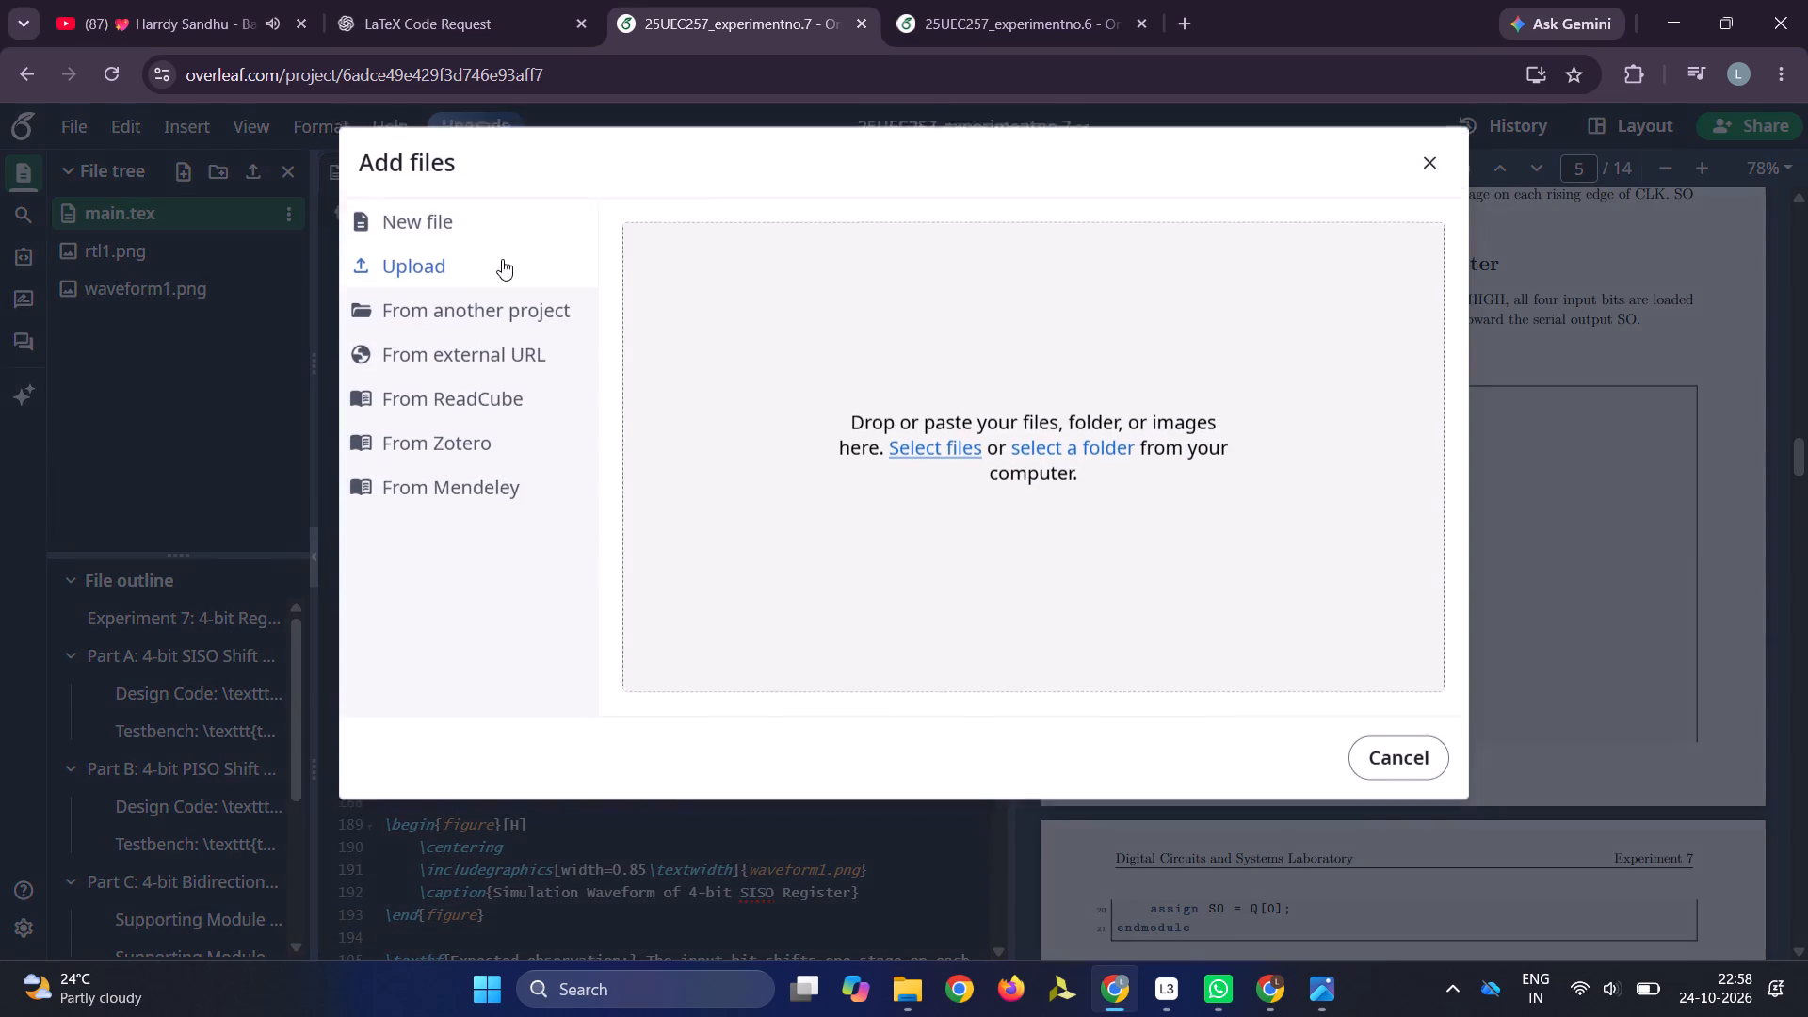
left_click(833, 581)
key("ctrl+v")
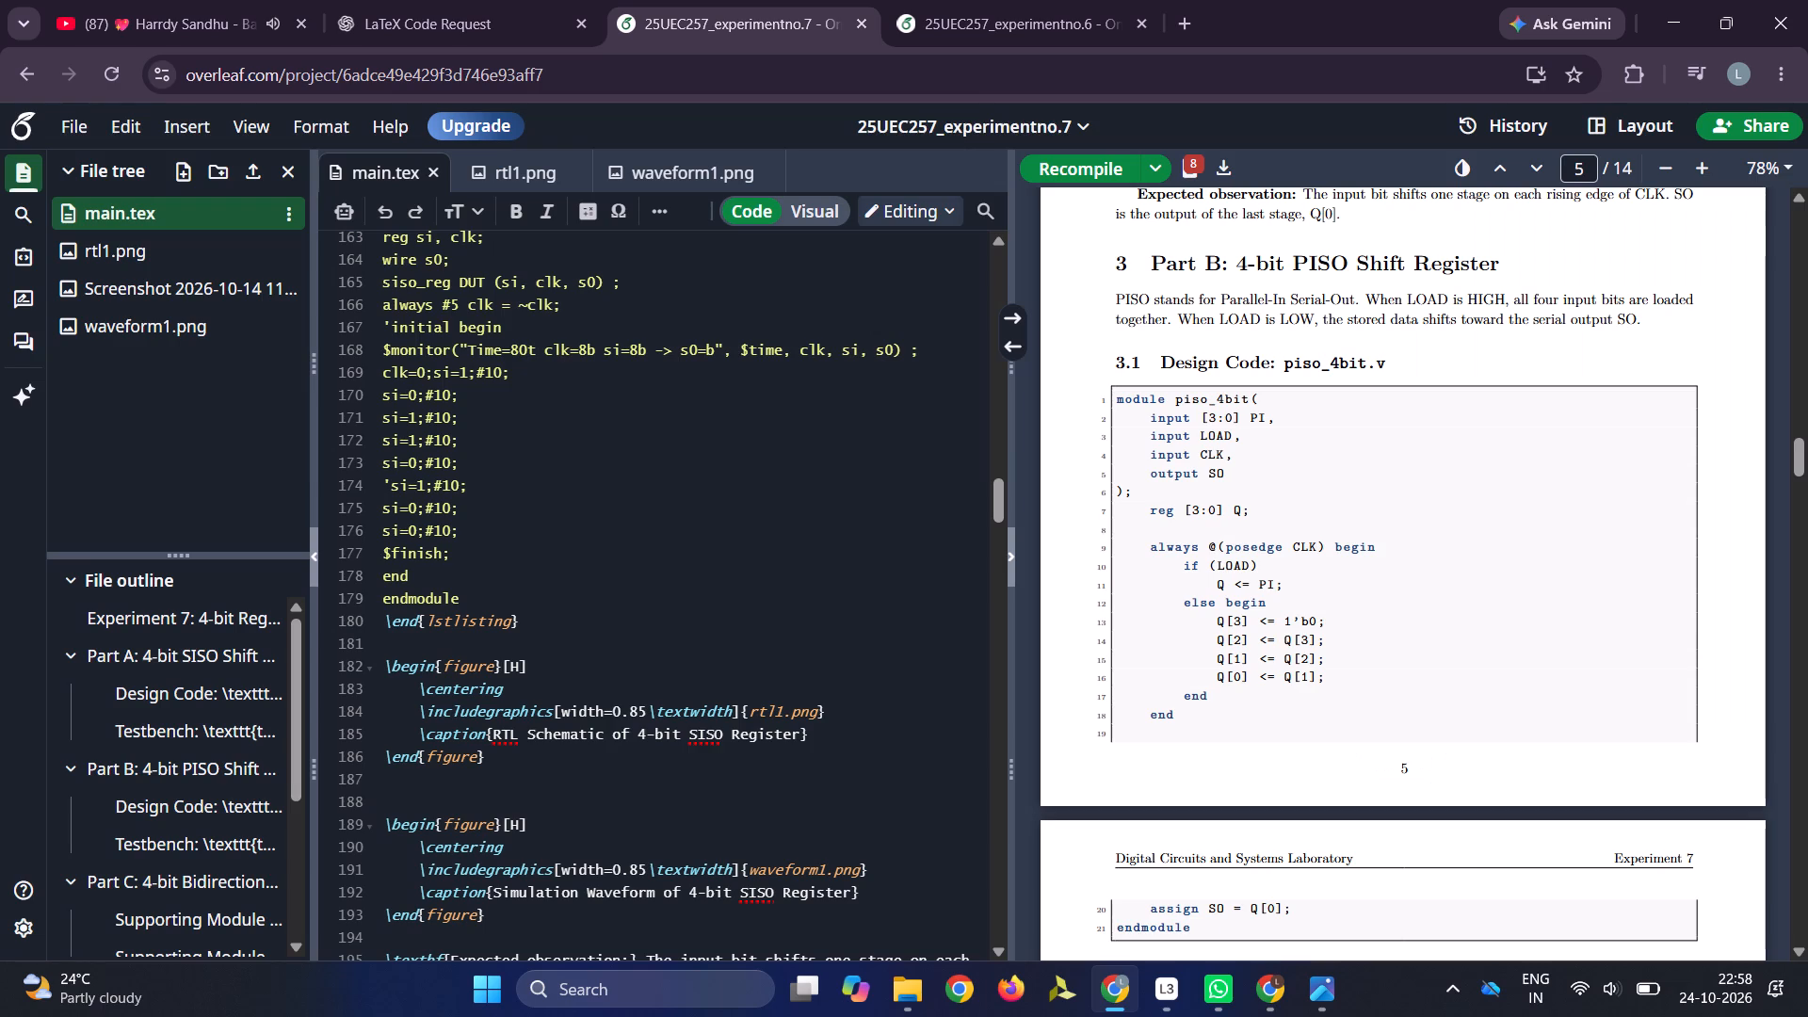
Rename the uploaded PISO schematic screenshot as rtl2.png in the project files.
right_click(187, 331)
left_click(234, 367)
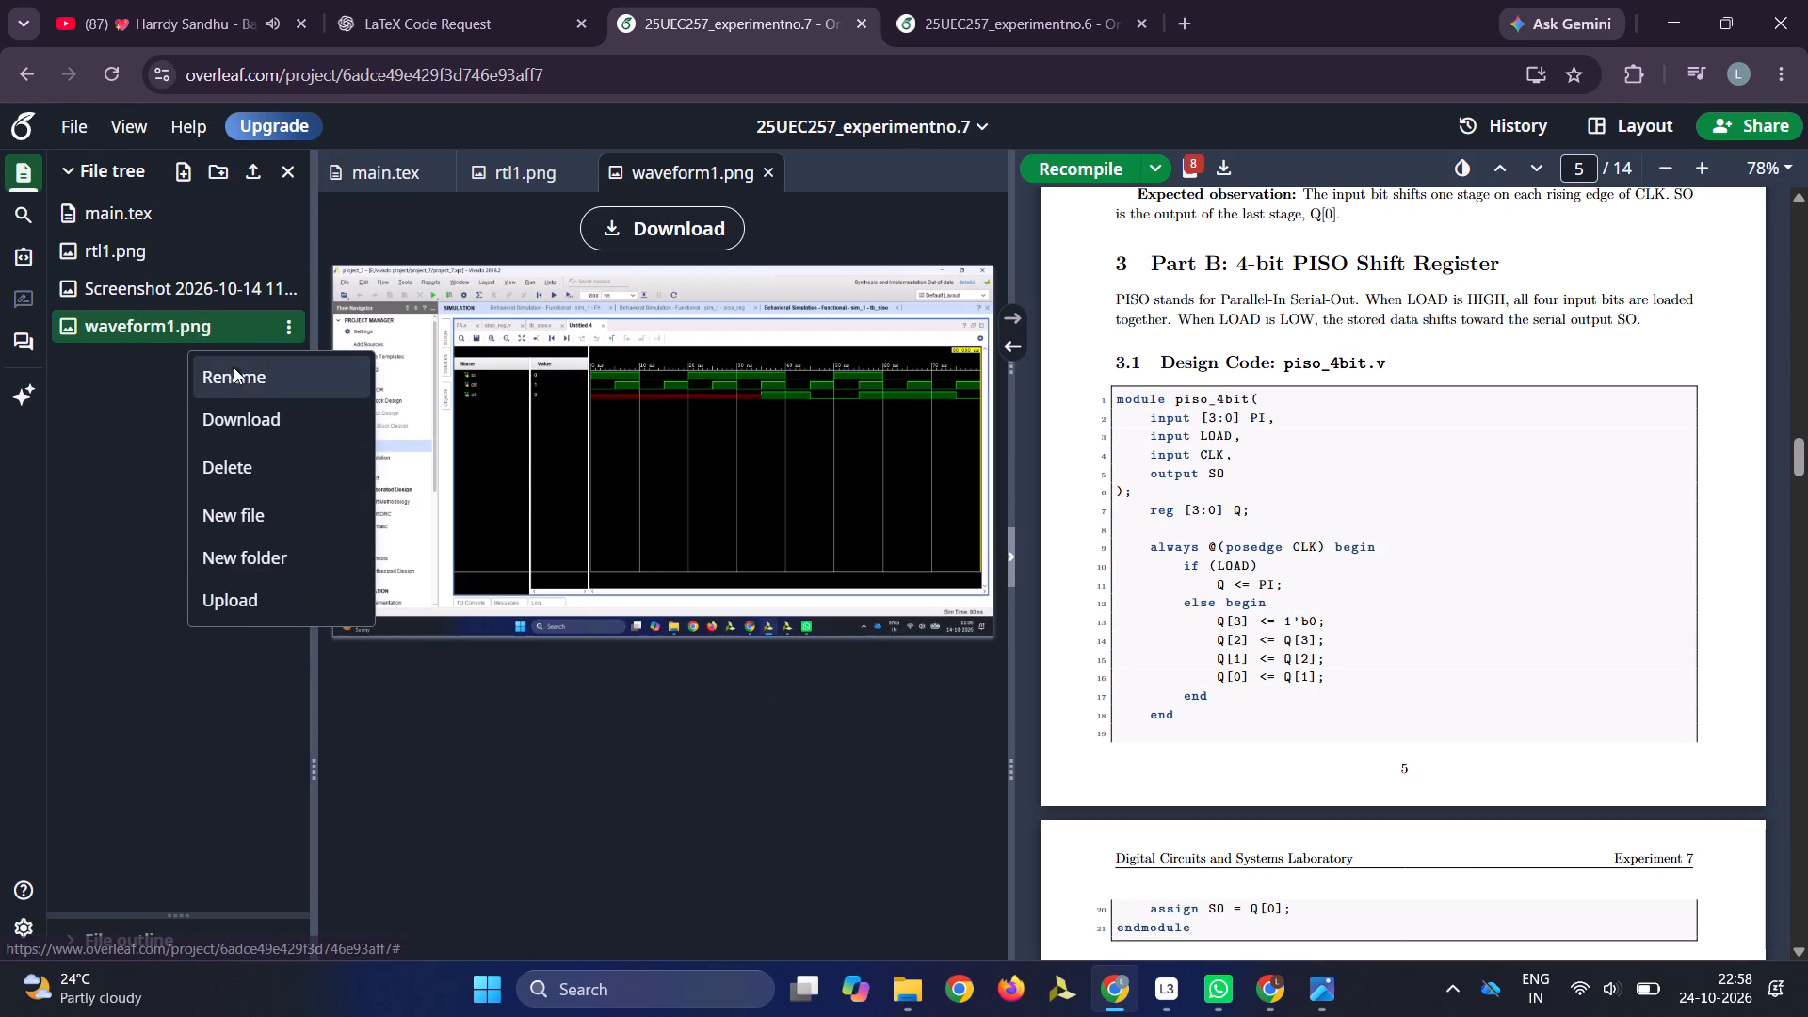
left_click(218, 280)
right_click(218, 280)
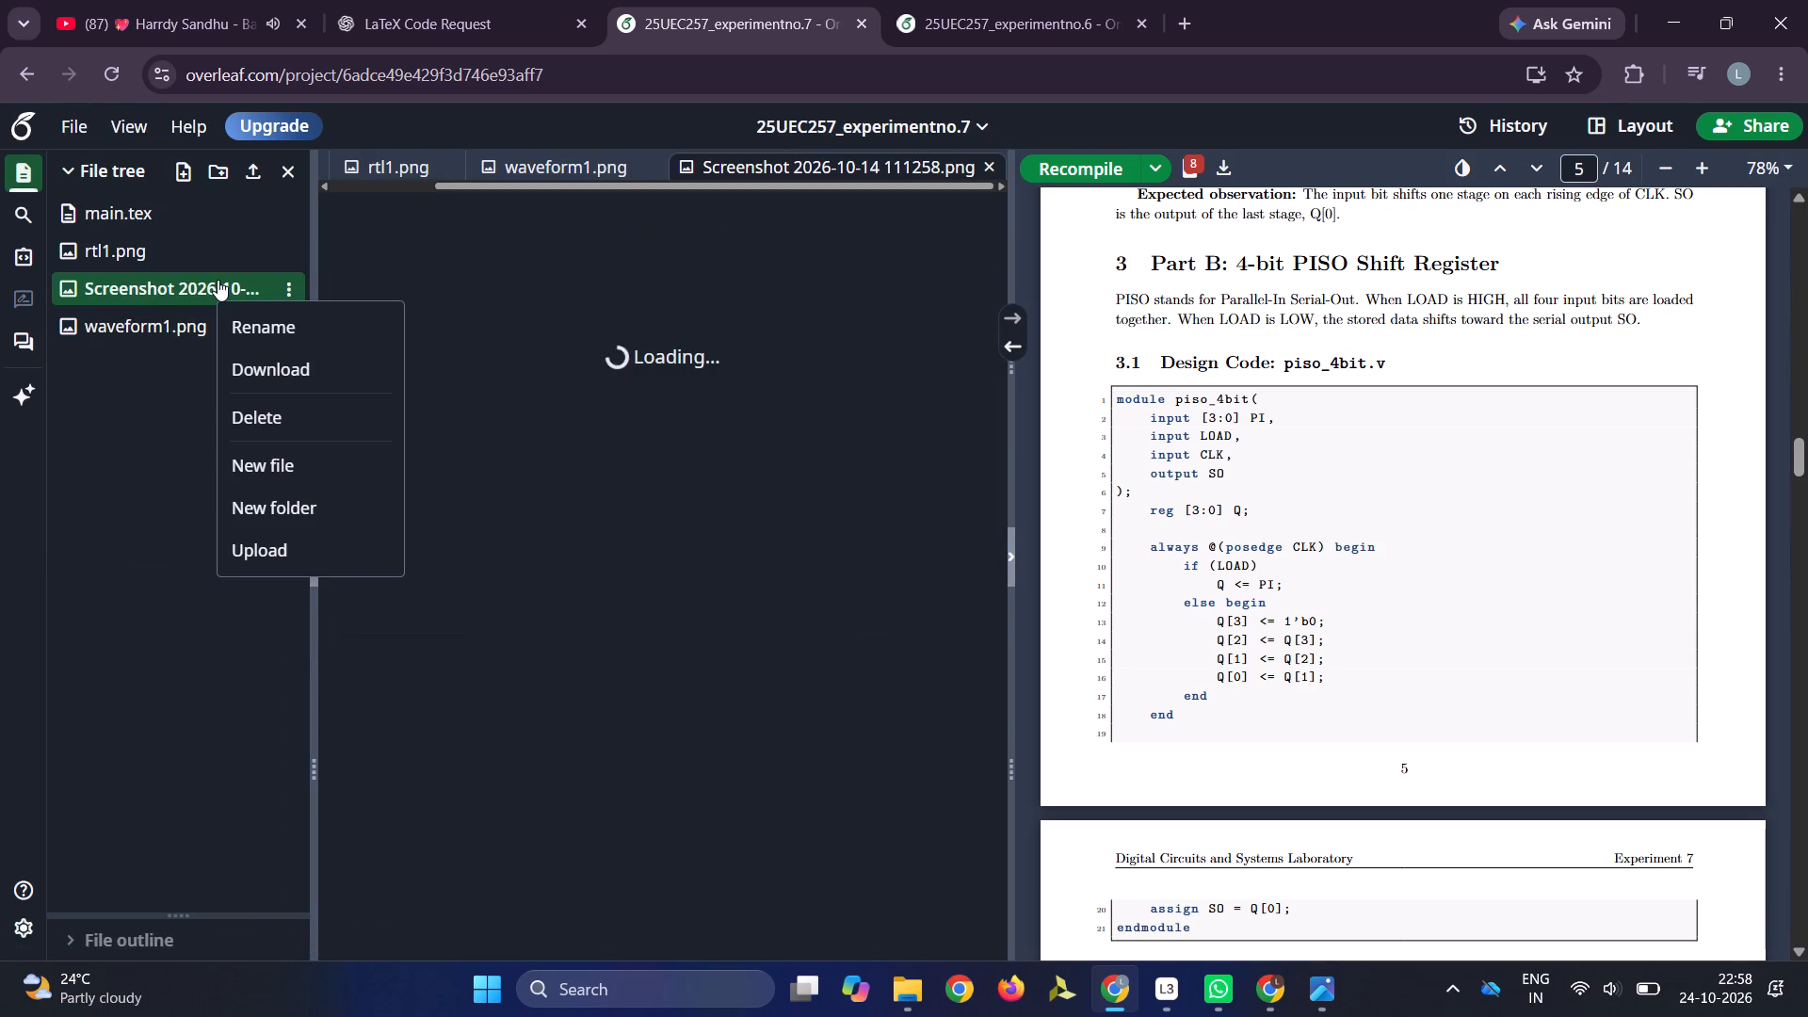
left_click(246, 328)
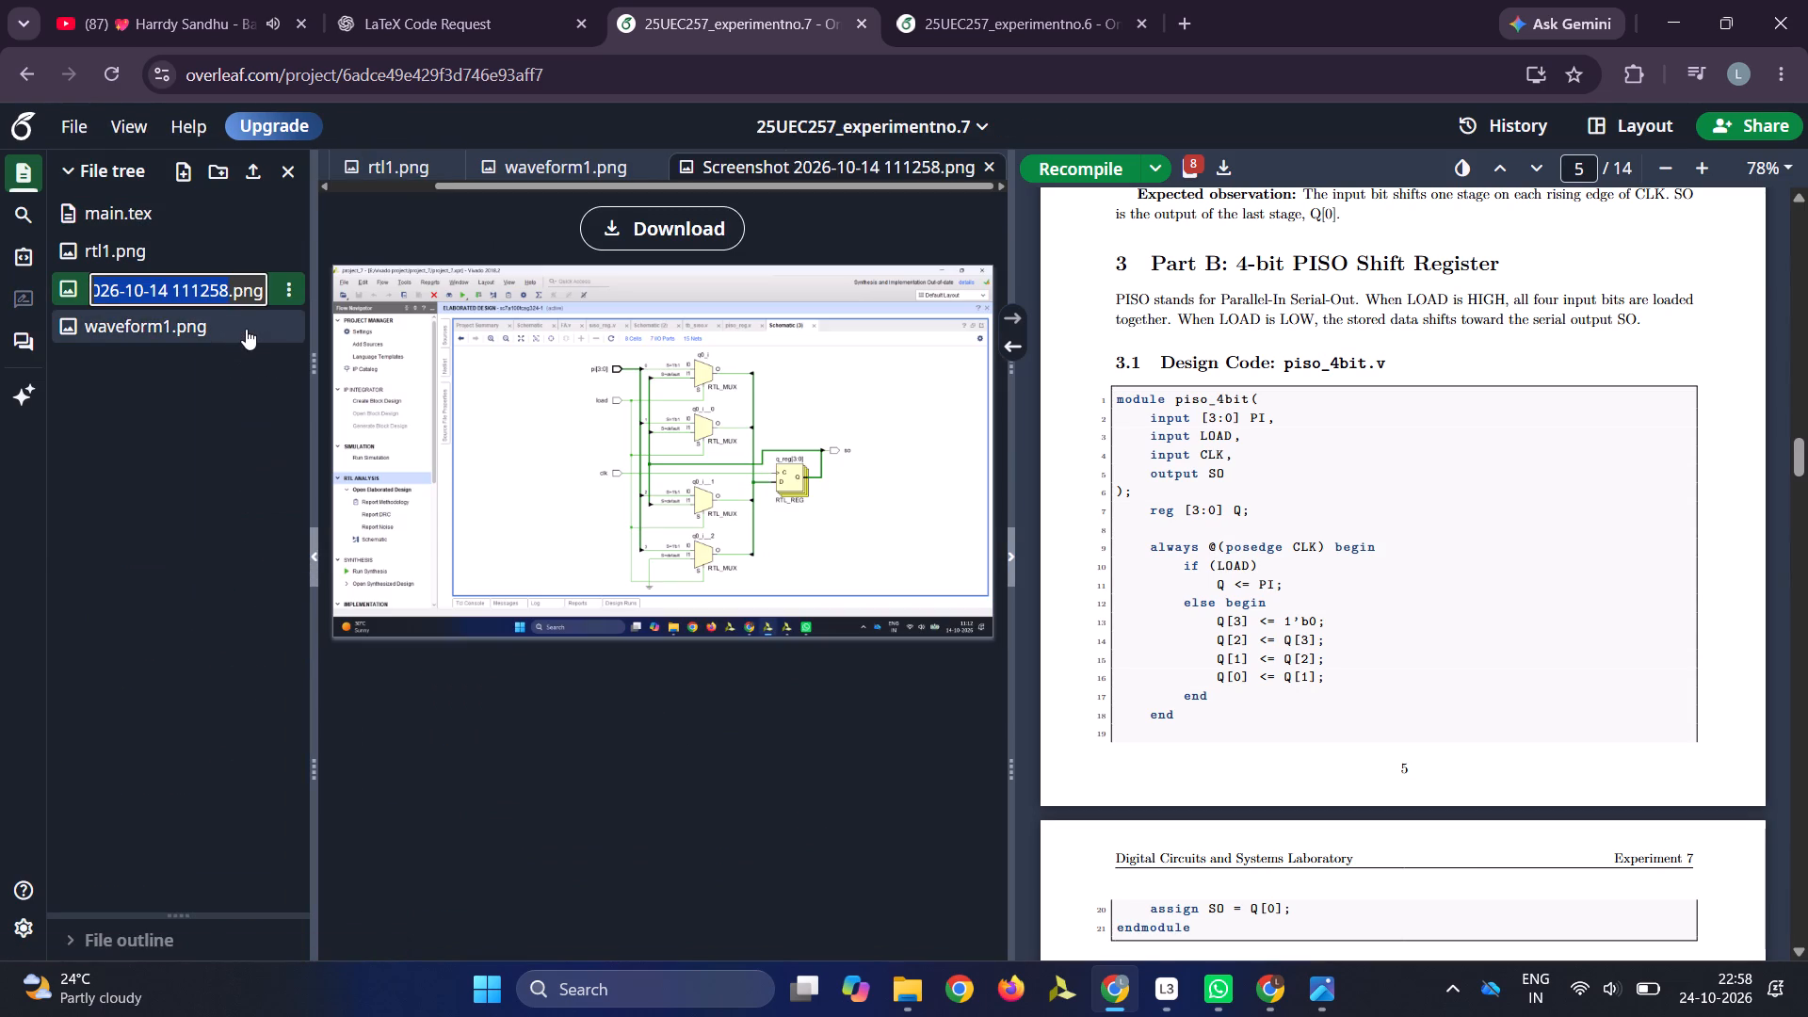
type("rtl2")
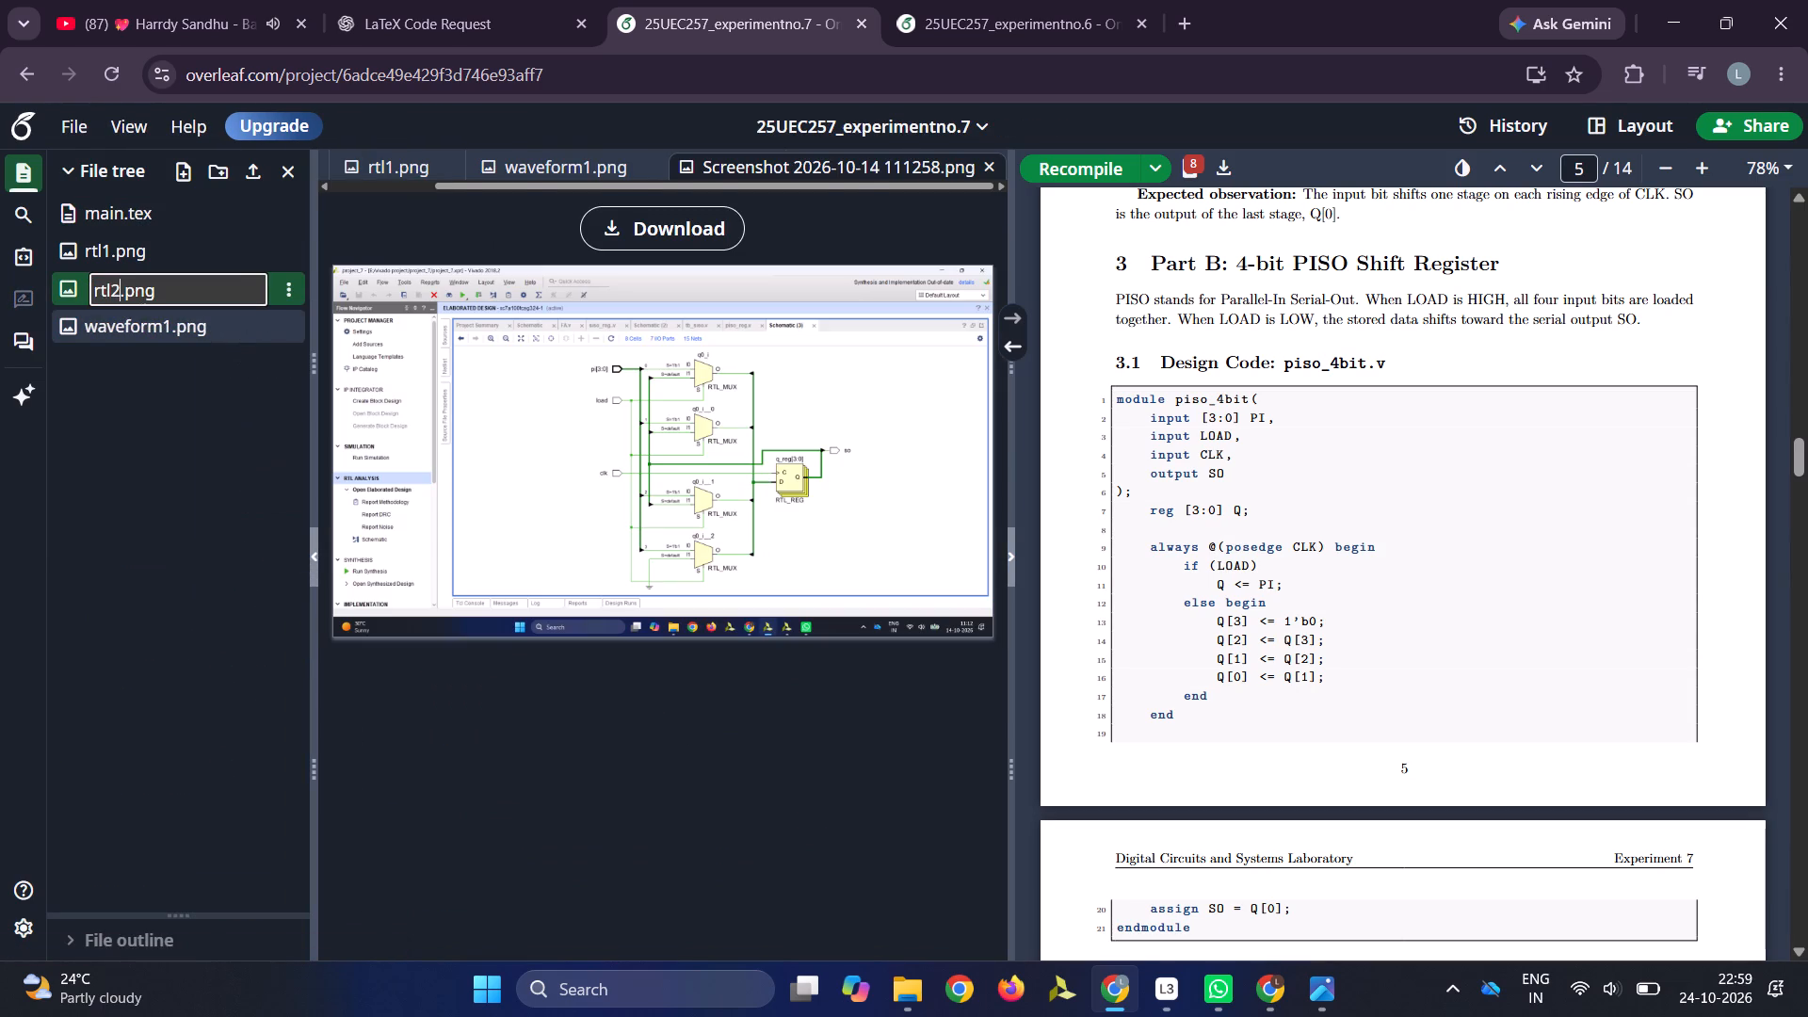
key("Return")
Copy the PISO simulation waveform, Screenshot 2026-10-14 112310.png, from Photos and upload it to the Experiment 7 Overleaf project.
left_click(1332, 993)
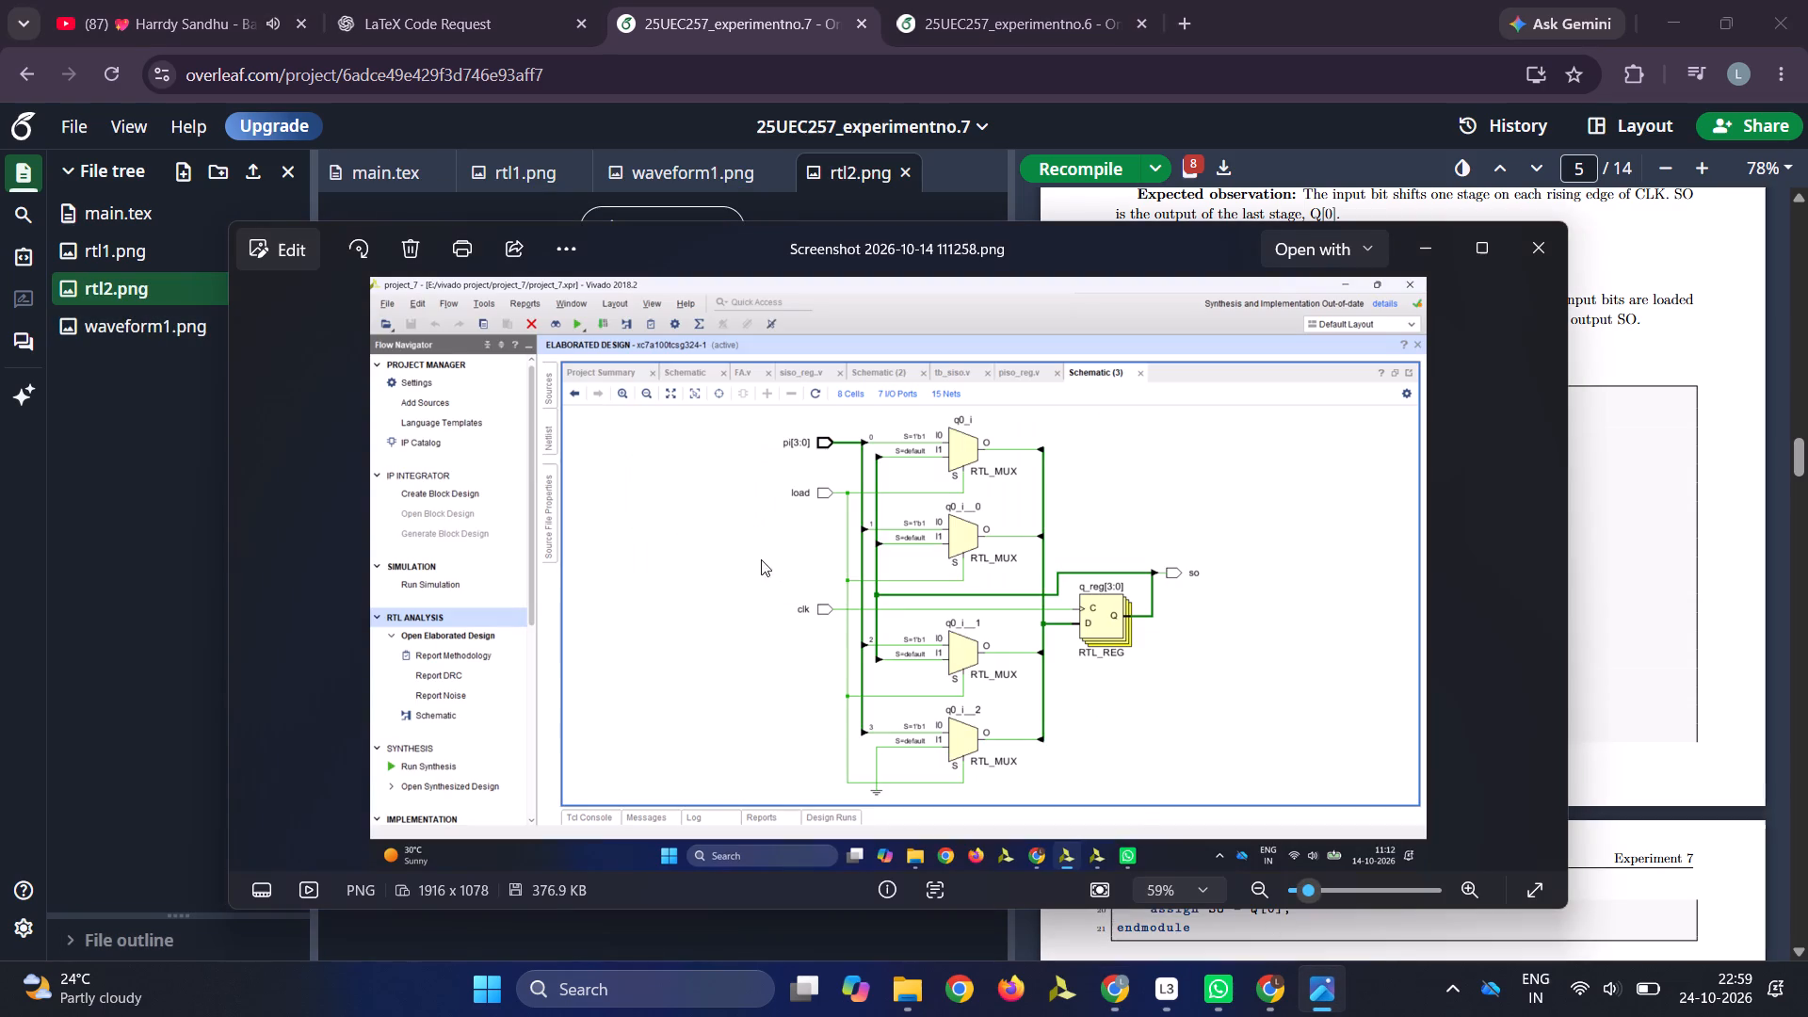
left_click(1548, 576)
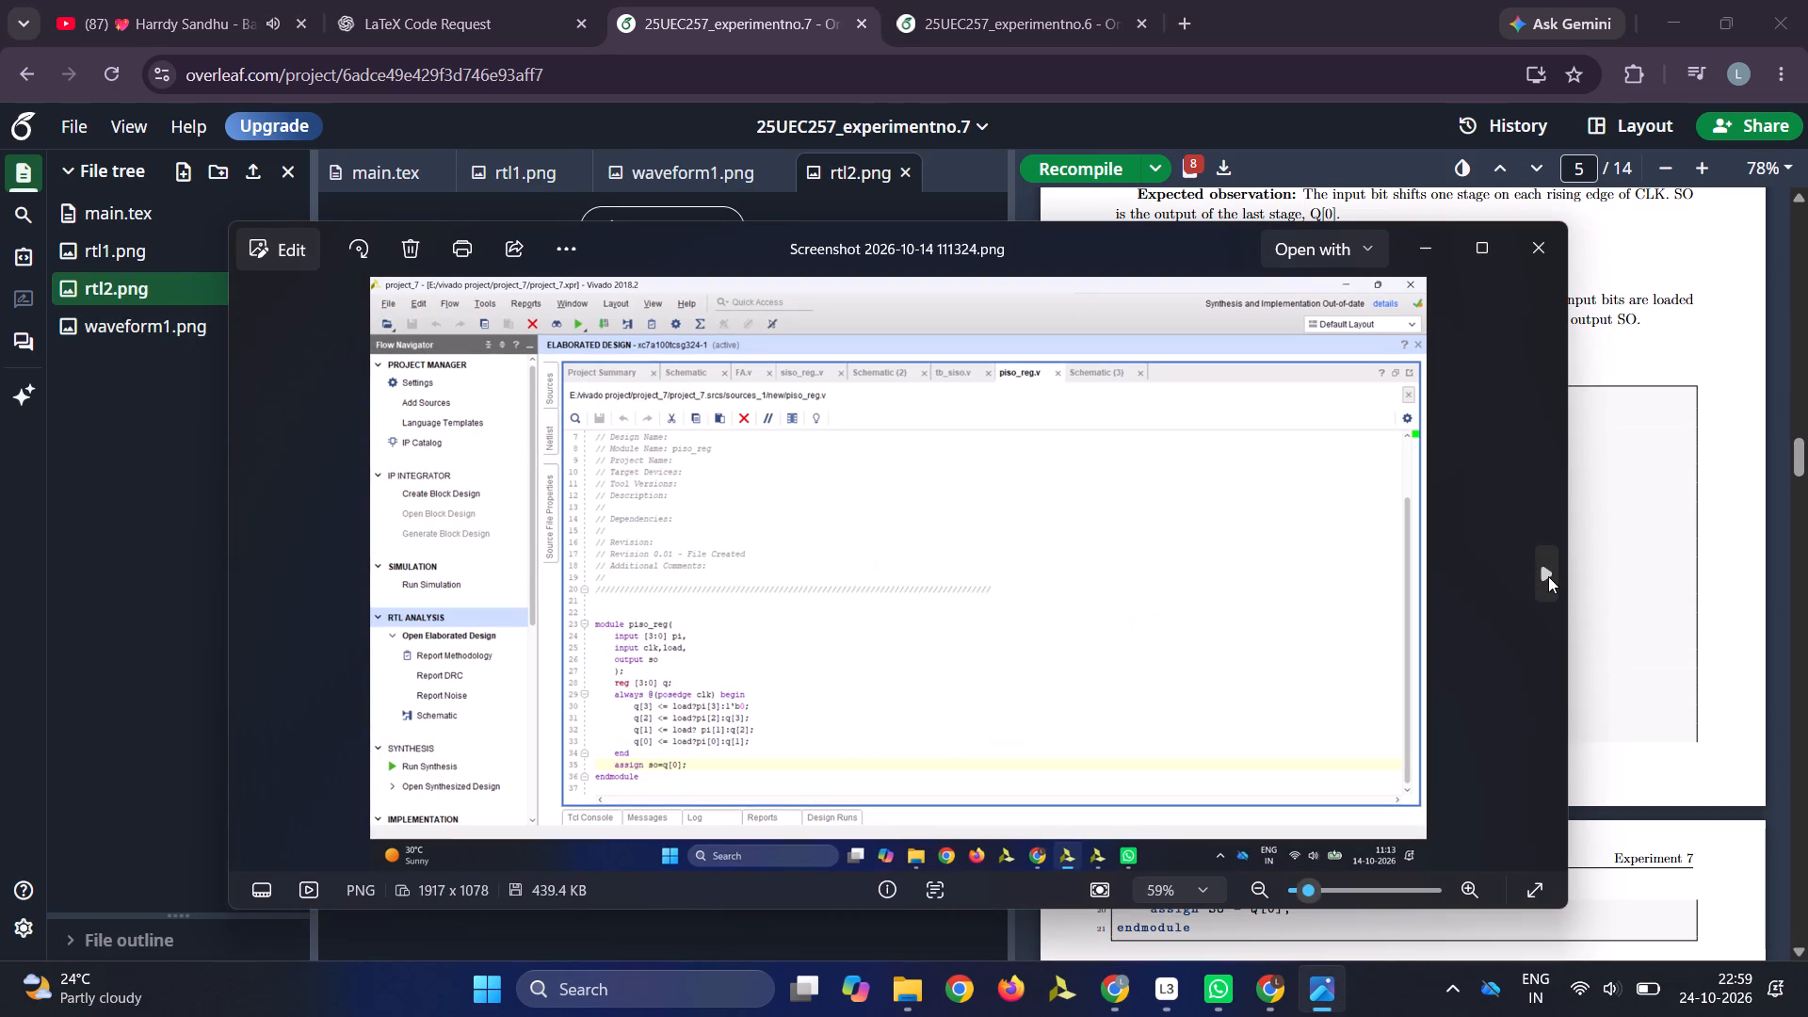
left_click(1548, 576)
left_click(903, 558)
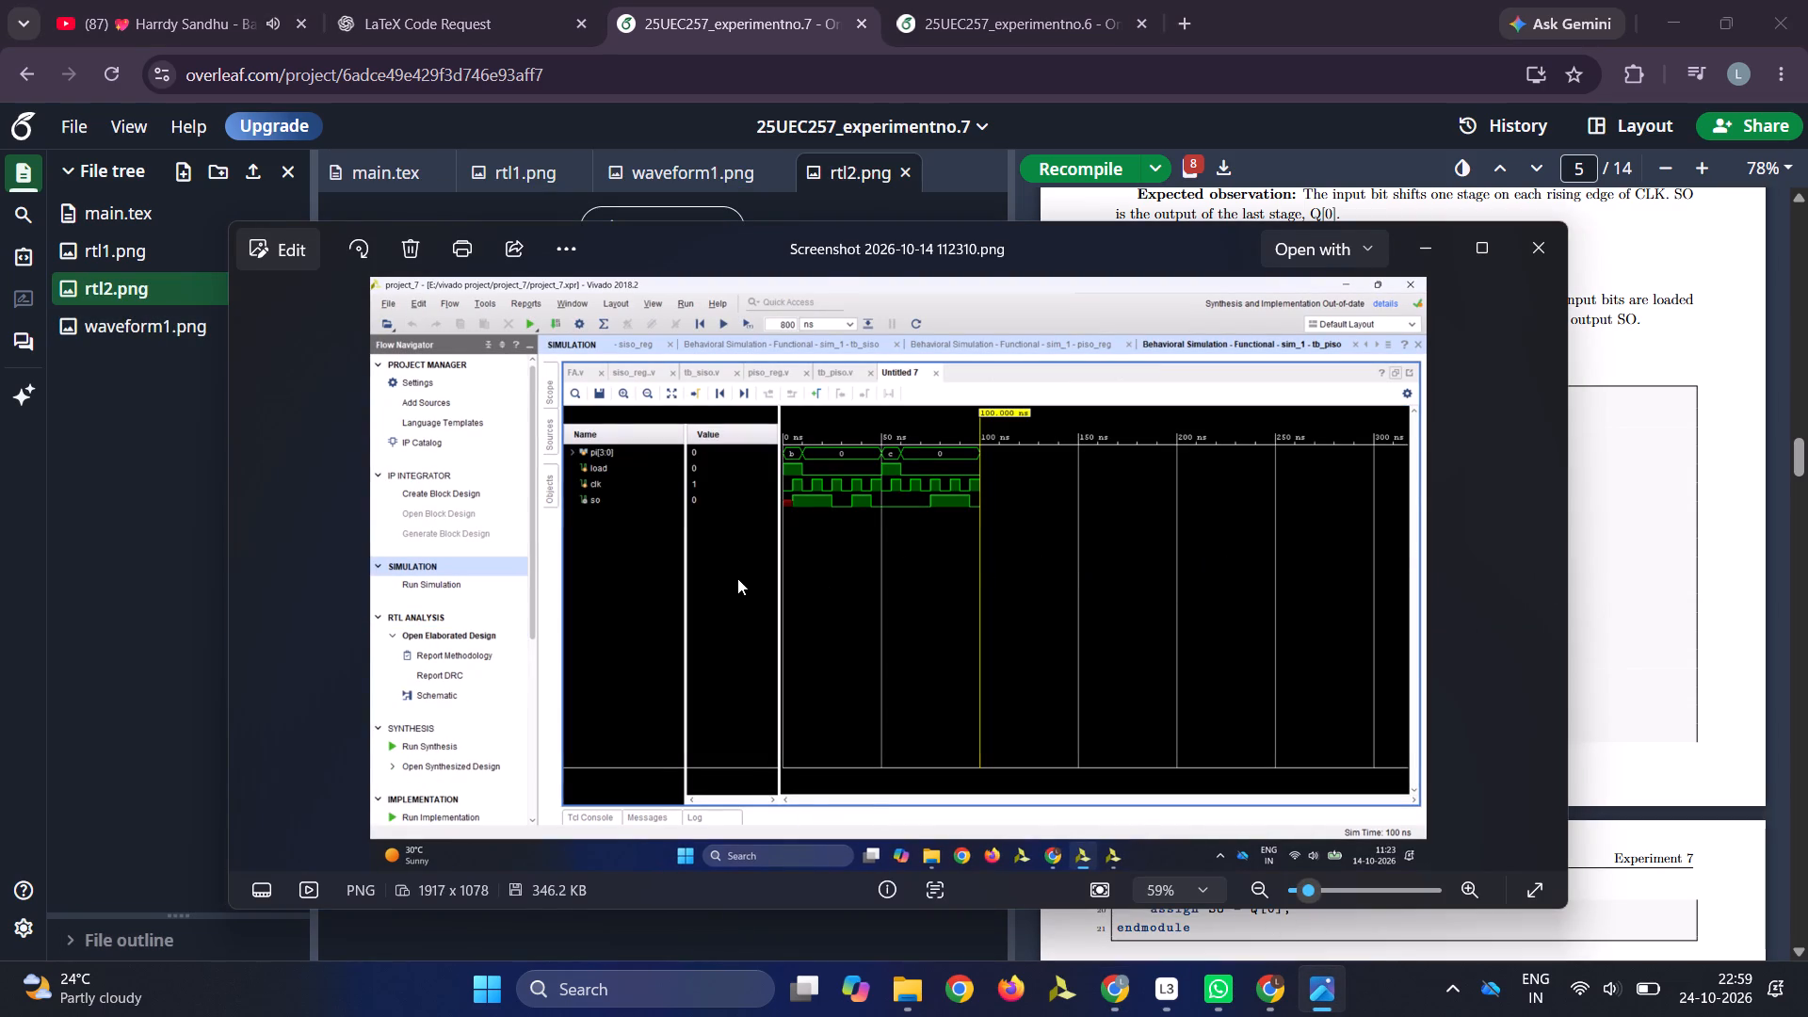
key("ctrl+c")
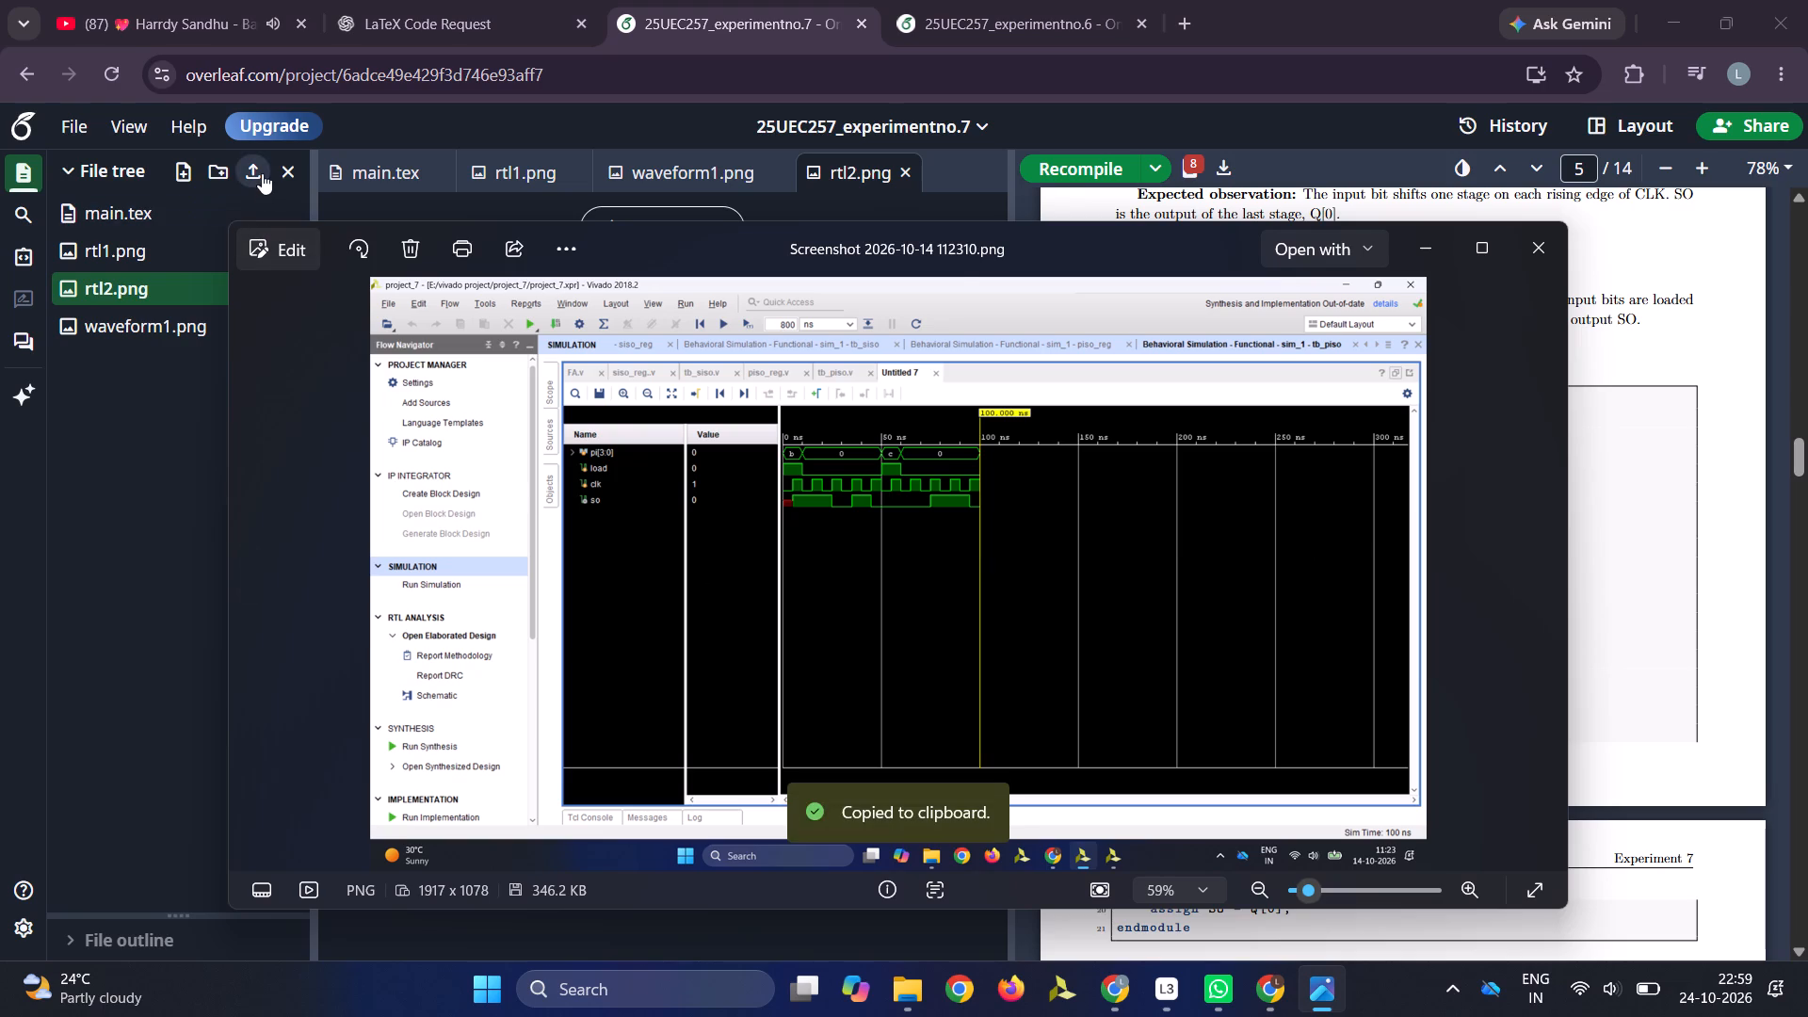
left_click(262, 173)
left_click(769, 548)
key("ctrl+v")
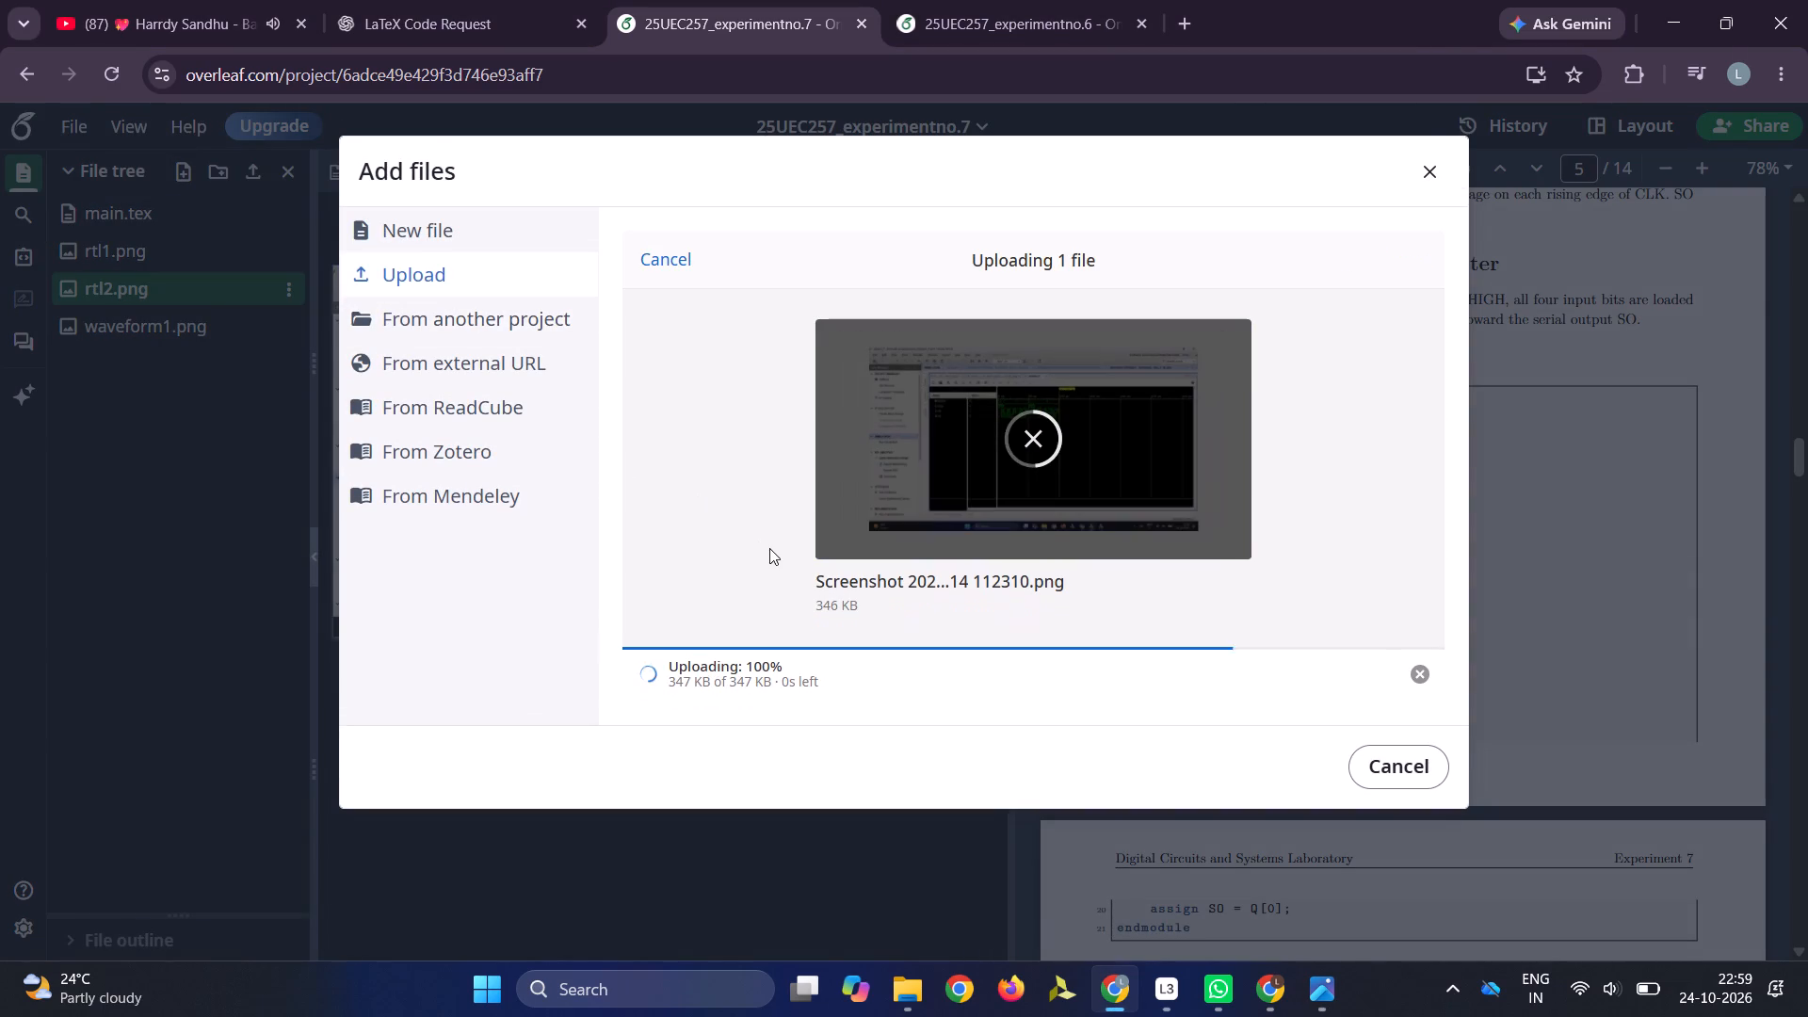
Rename the uploaded PISO waveform screenshot as waveform2.png in the project files.
type("wa")
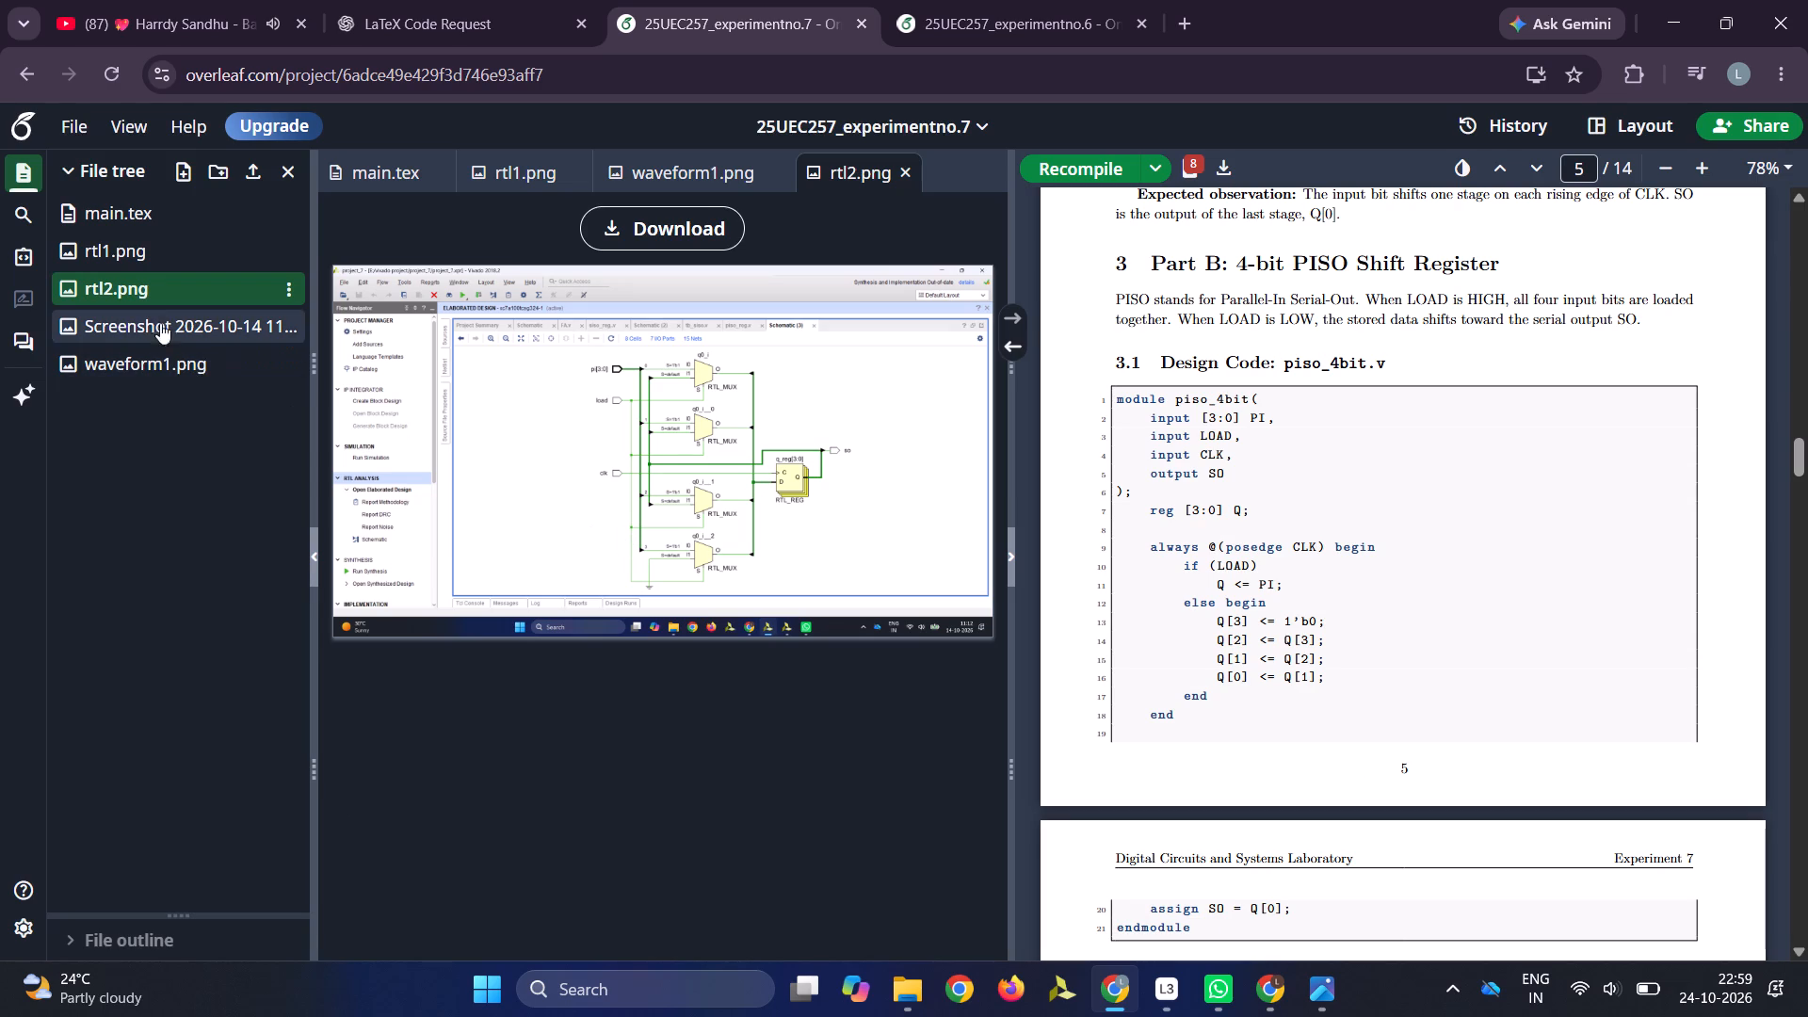
right_click(149, 312)
left_click(183, 340)
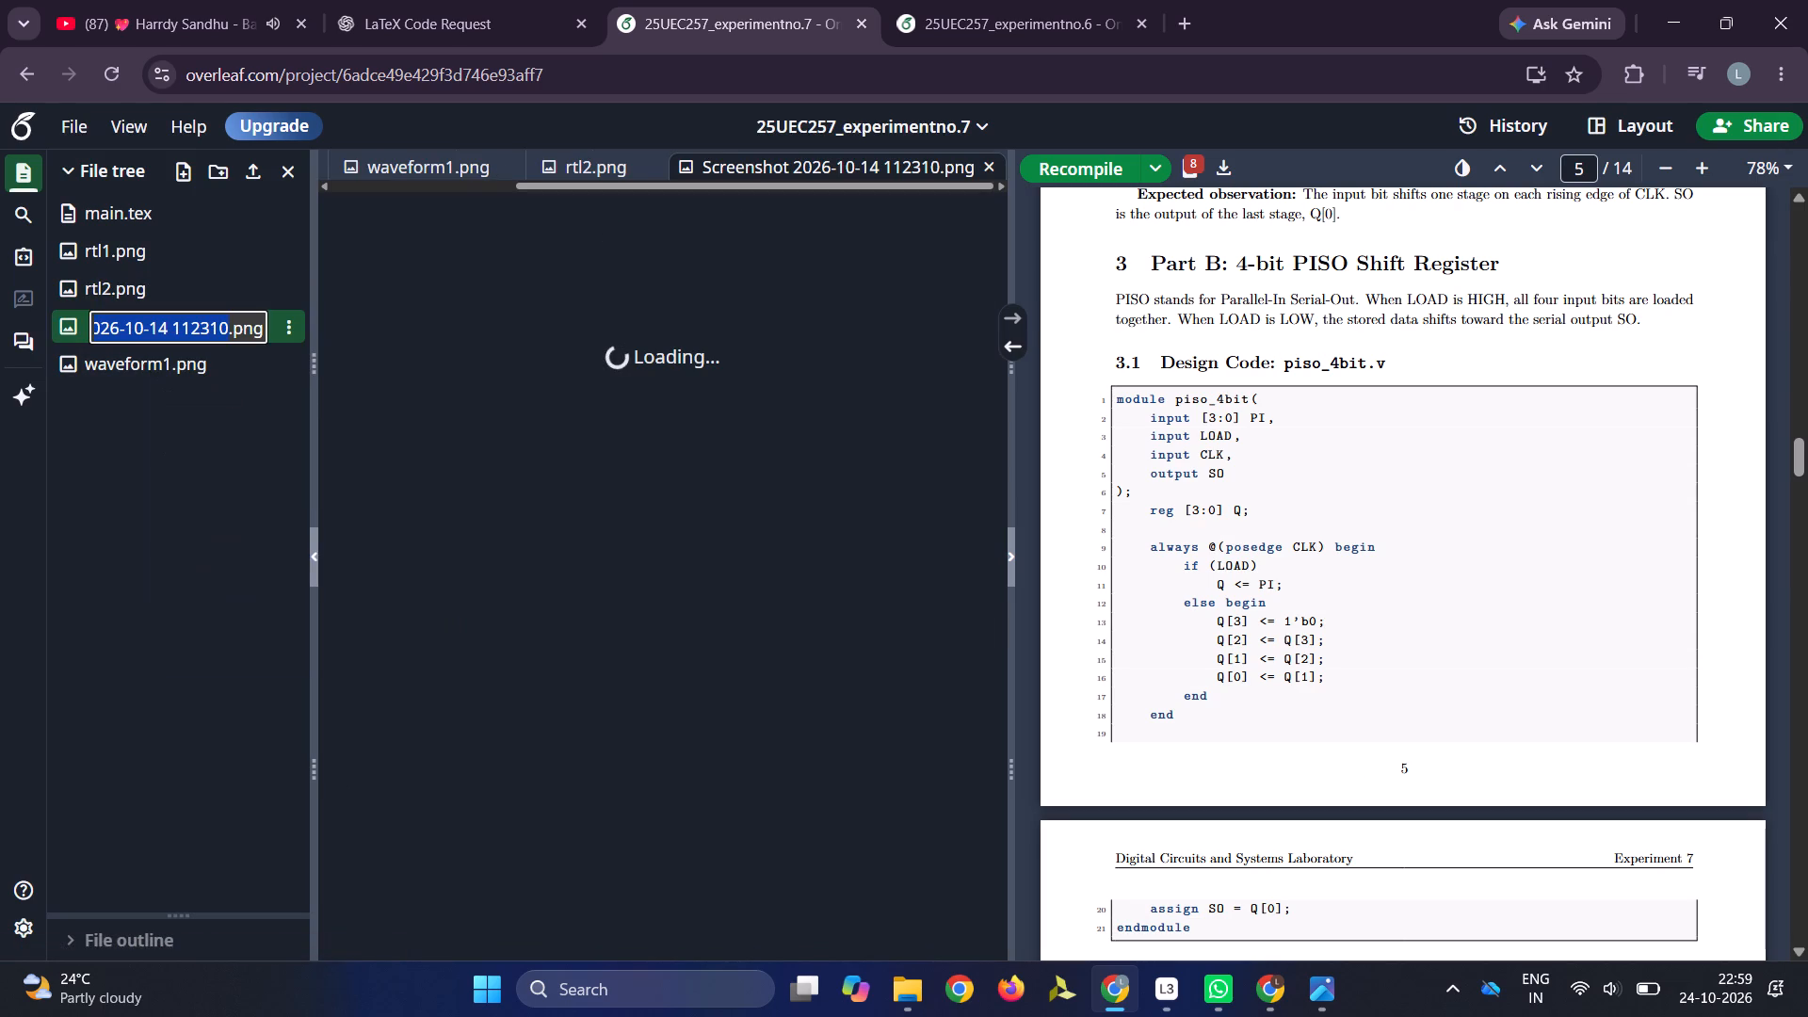
type("wavef")
type("or")
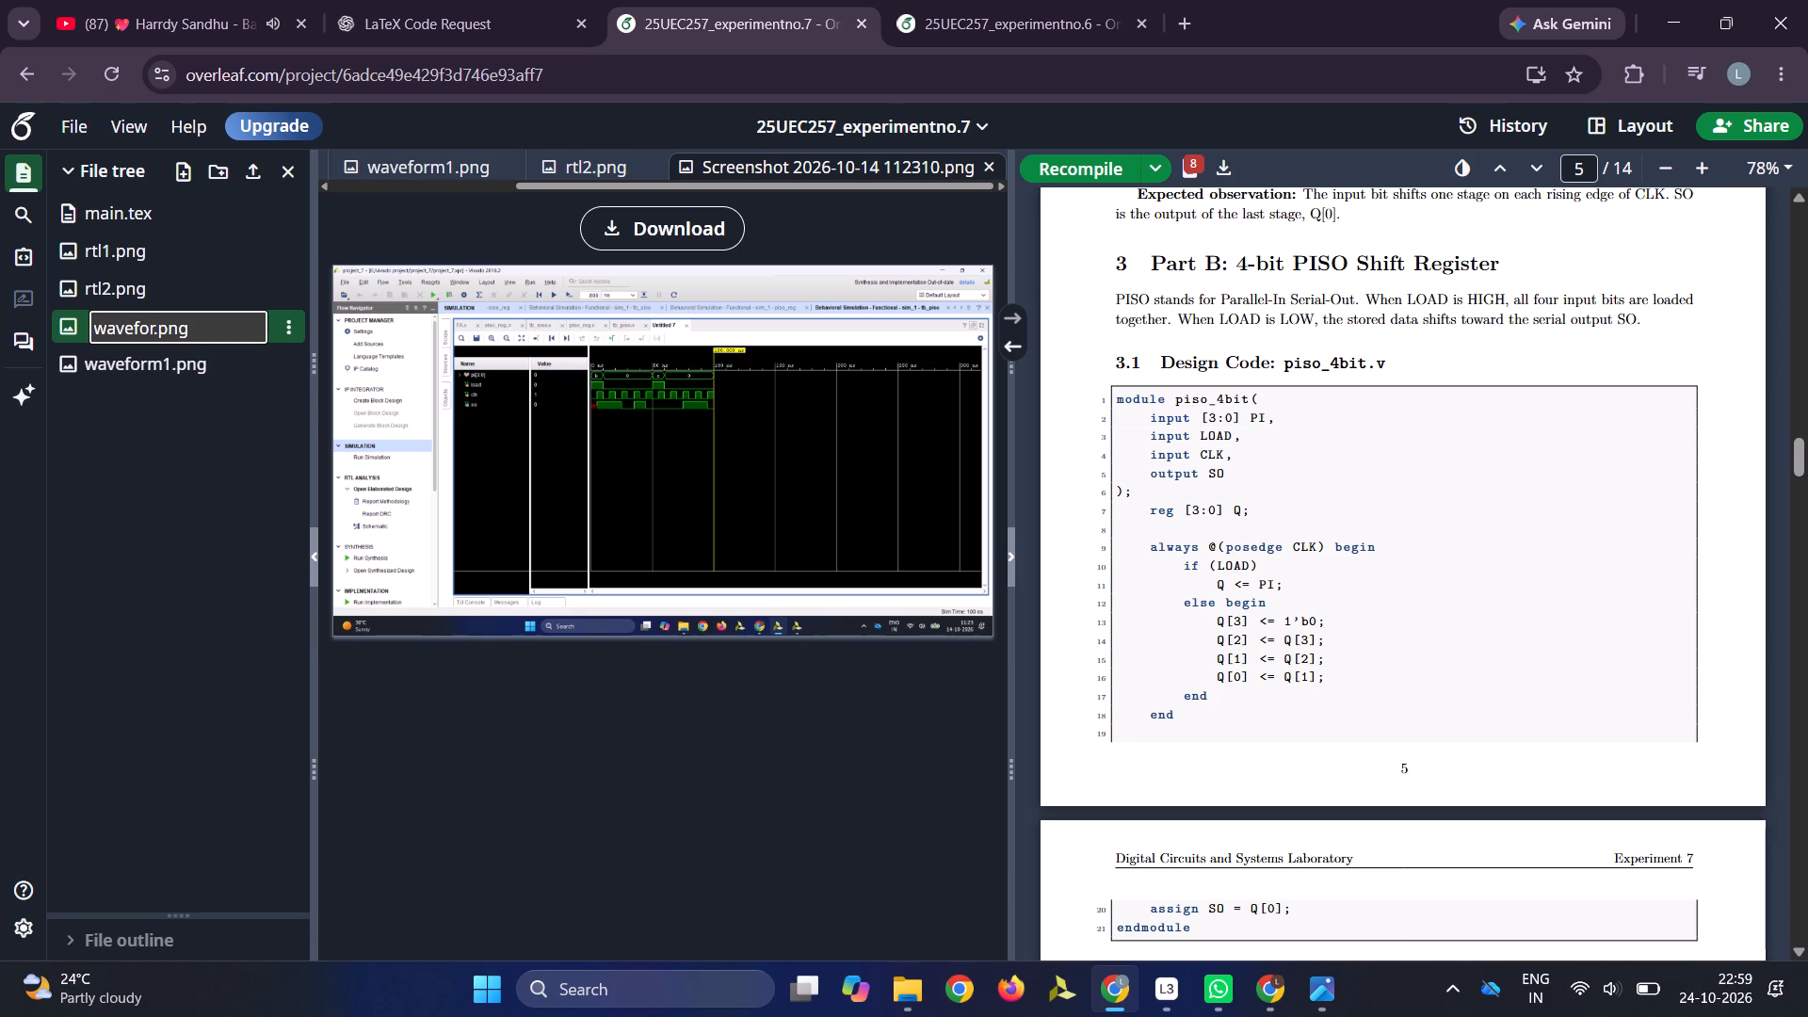
type("m2")
key("Return")
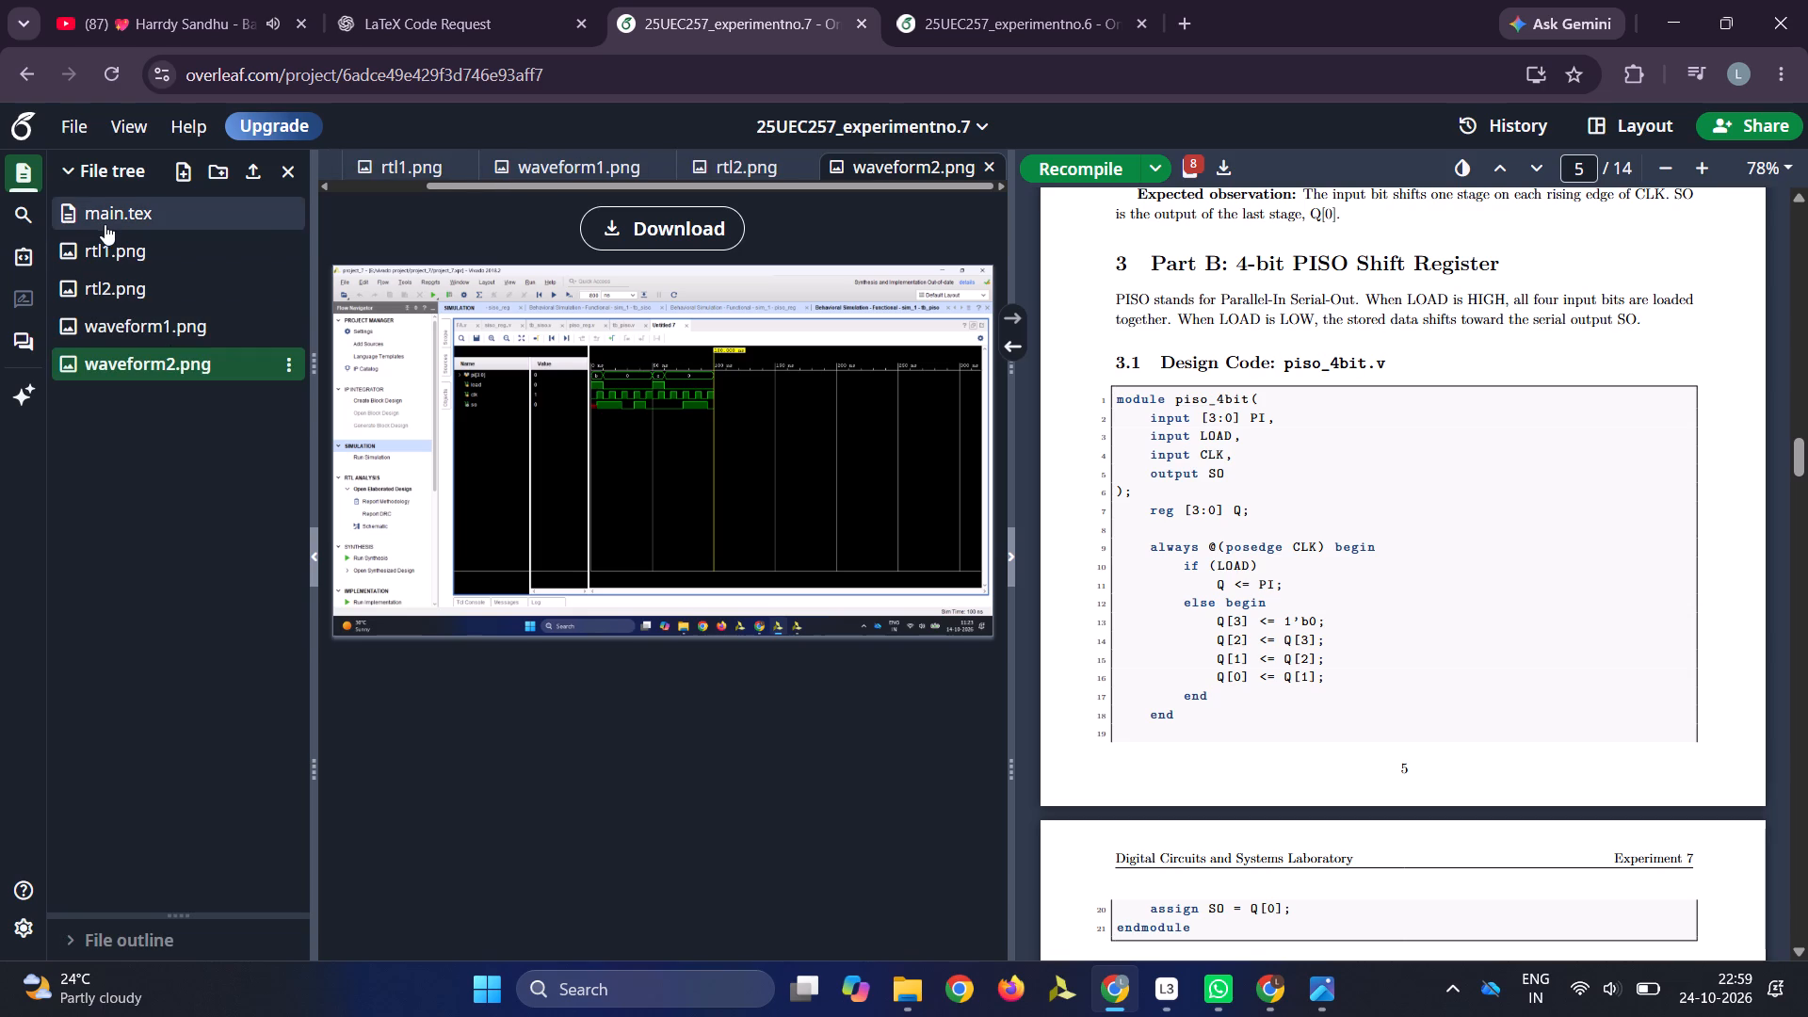
Open main.tex and examine the Part B PISO figure blocks and the beginning of the Part C bidirectional register section.
left_click(112, 223)
scroll(465, 505, "down", 5)
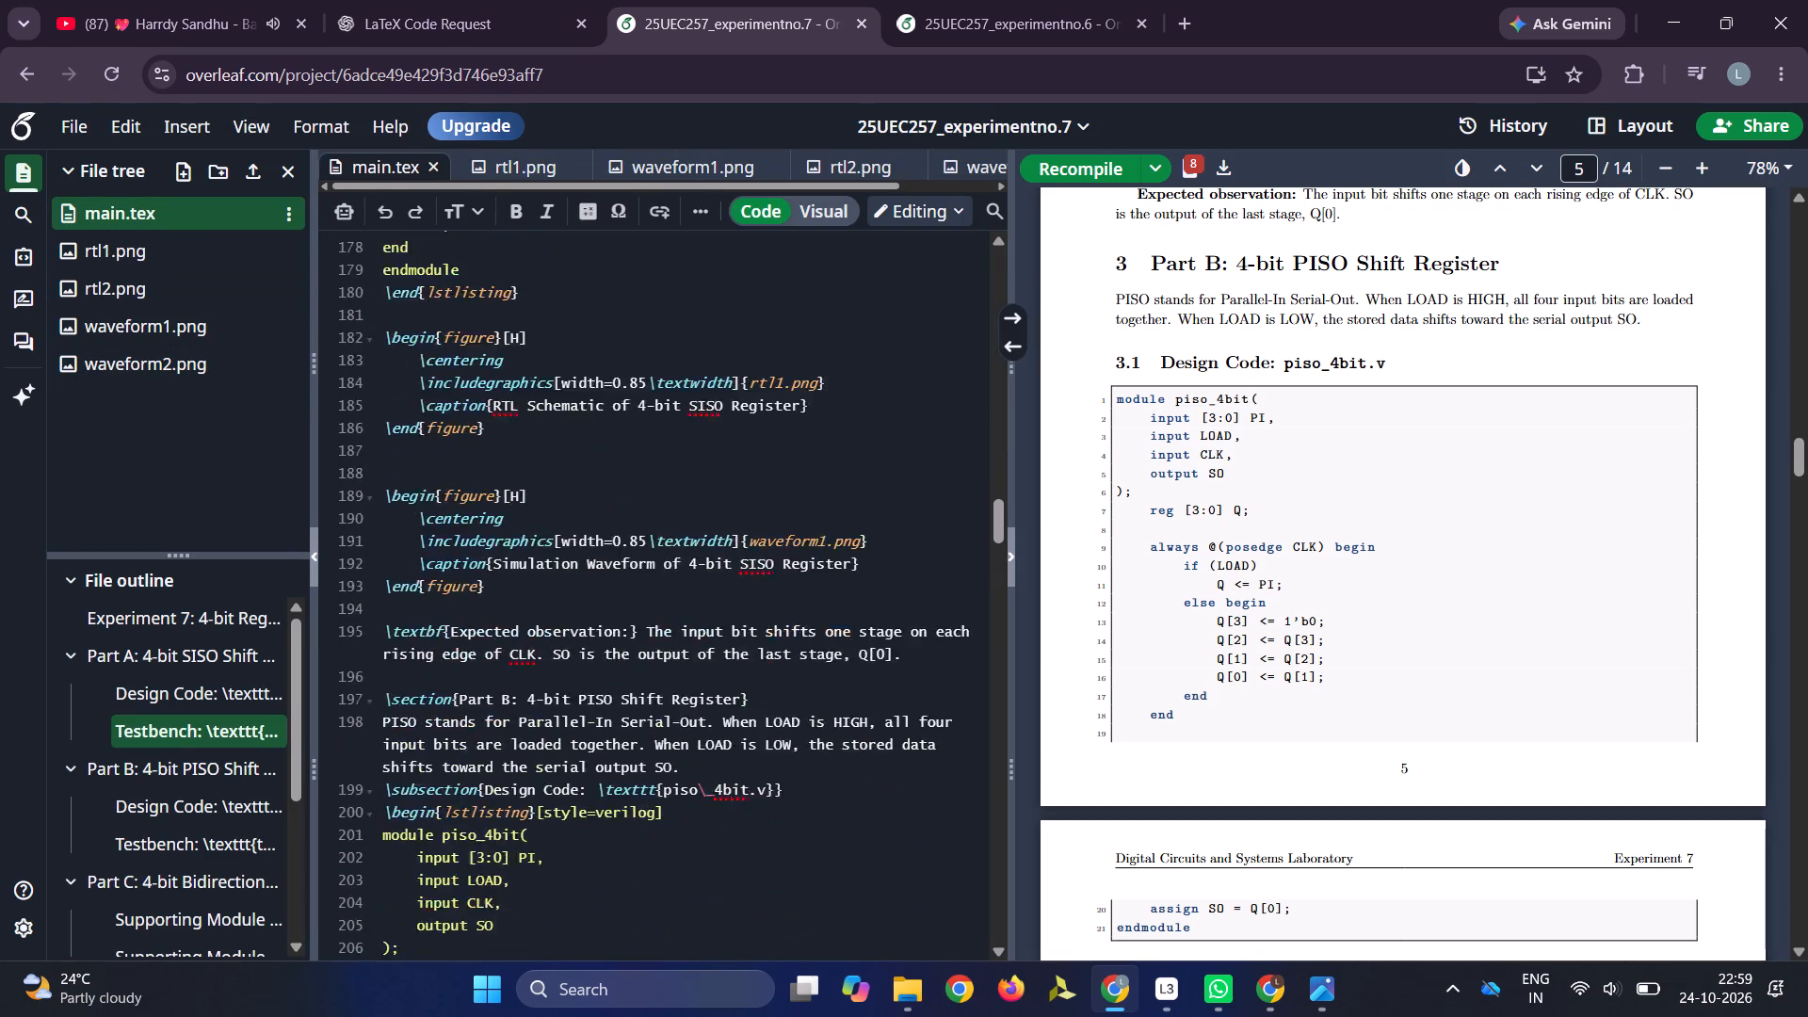
scroll(465, 505, "down", 11)
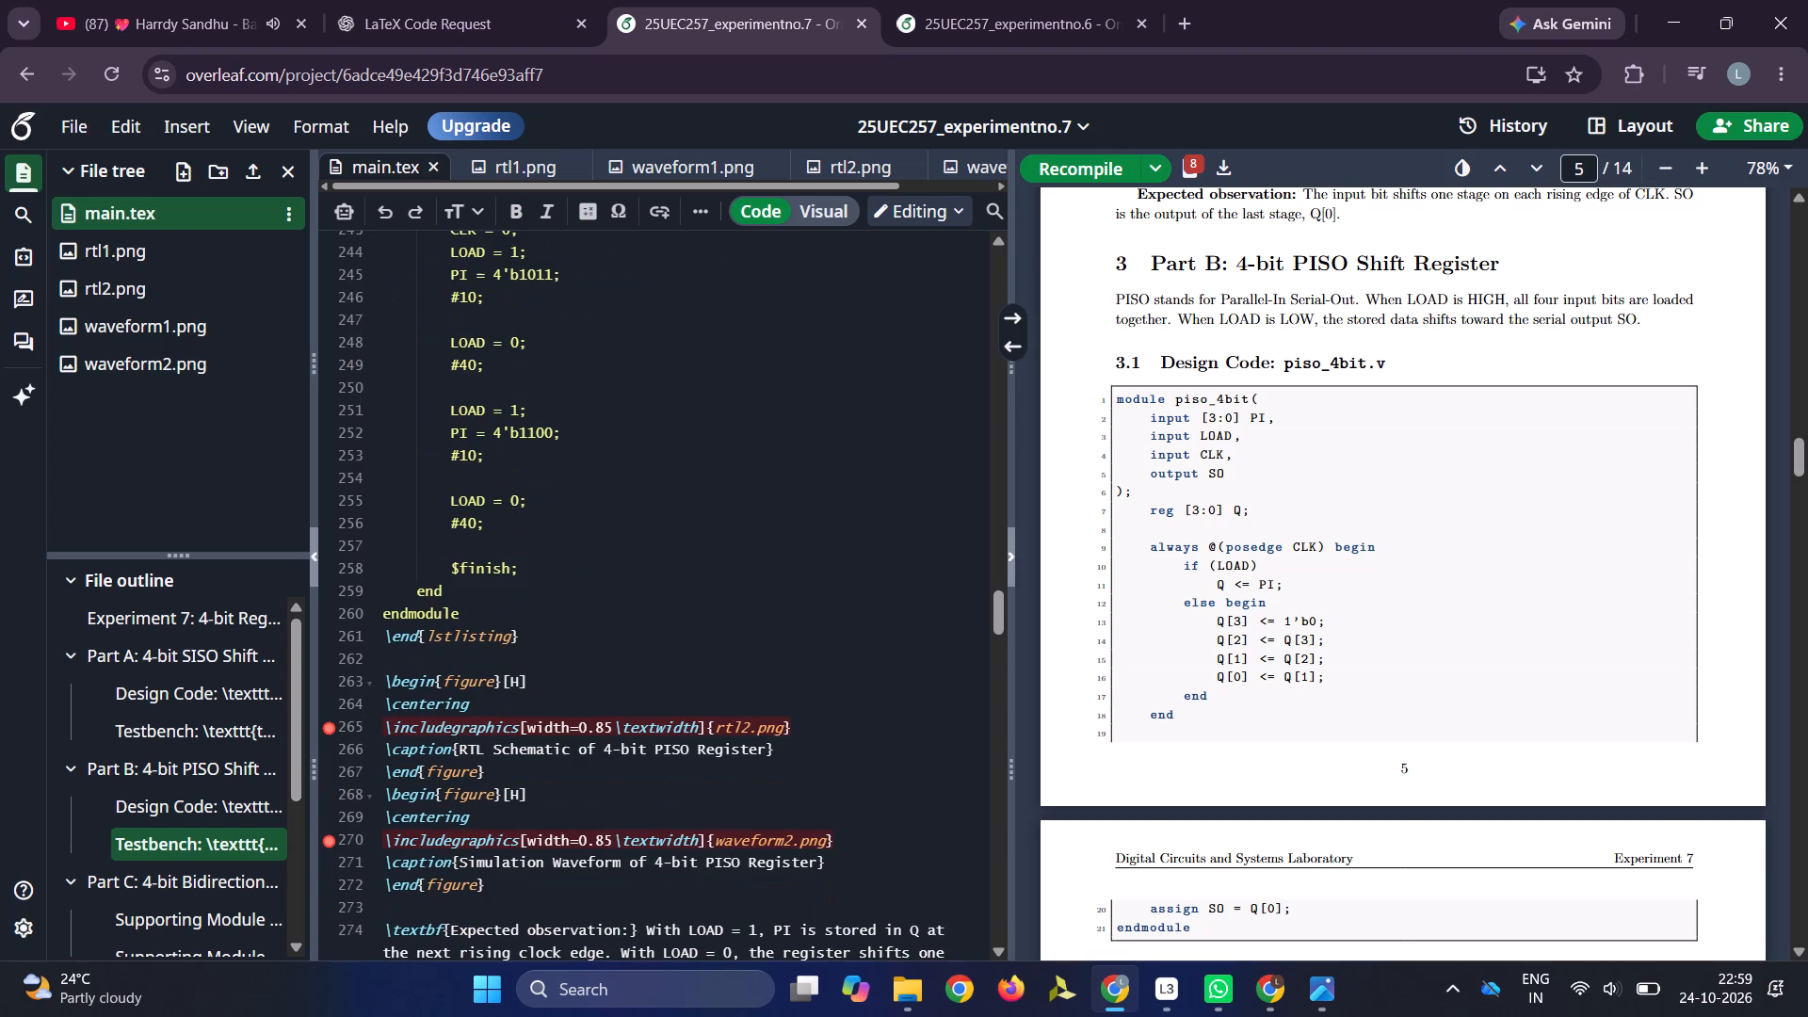
scroll(465, 505, "down", 1)
scroll(719, 598, "down", 2)
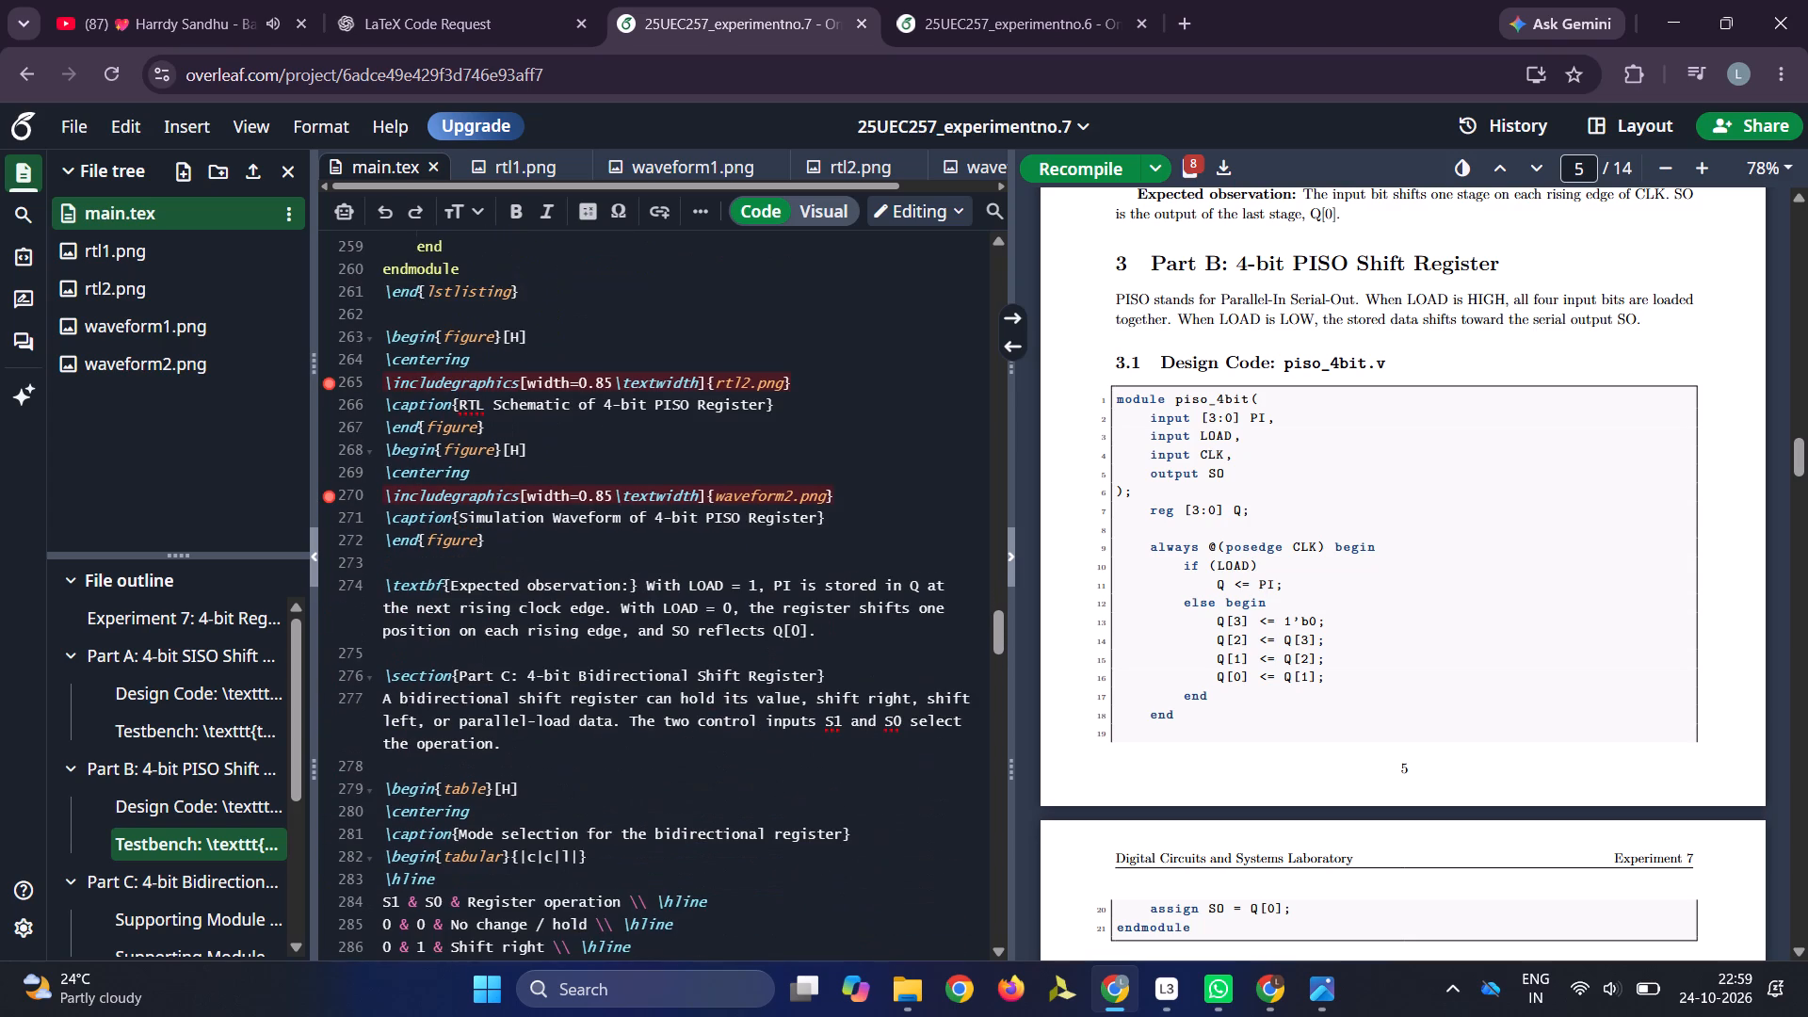
Copy the bidirectional register waveform, Screenshot 2026-10-14 115521.png, from Photos and upload it to the Experiment 7 Overleaf project.
left_click(1323, 996)
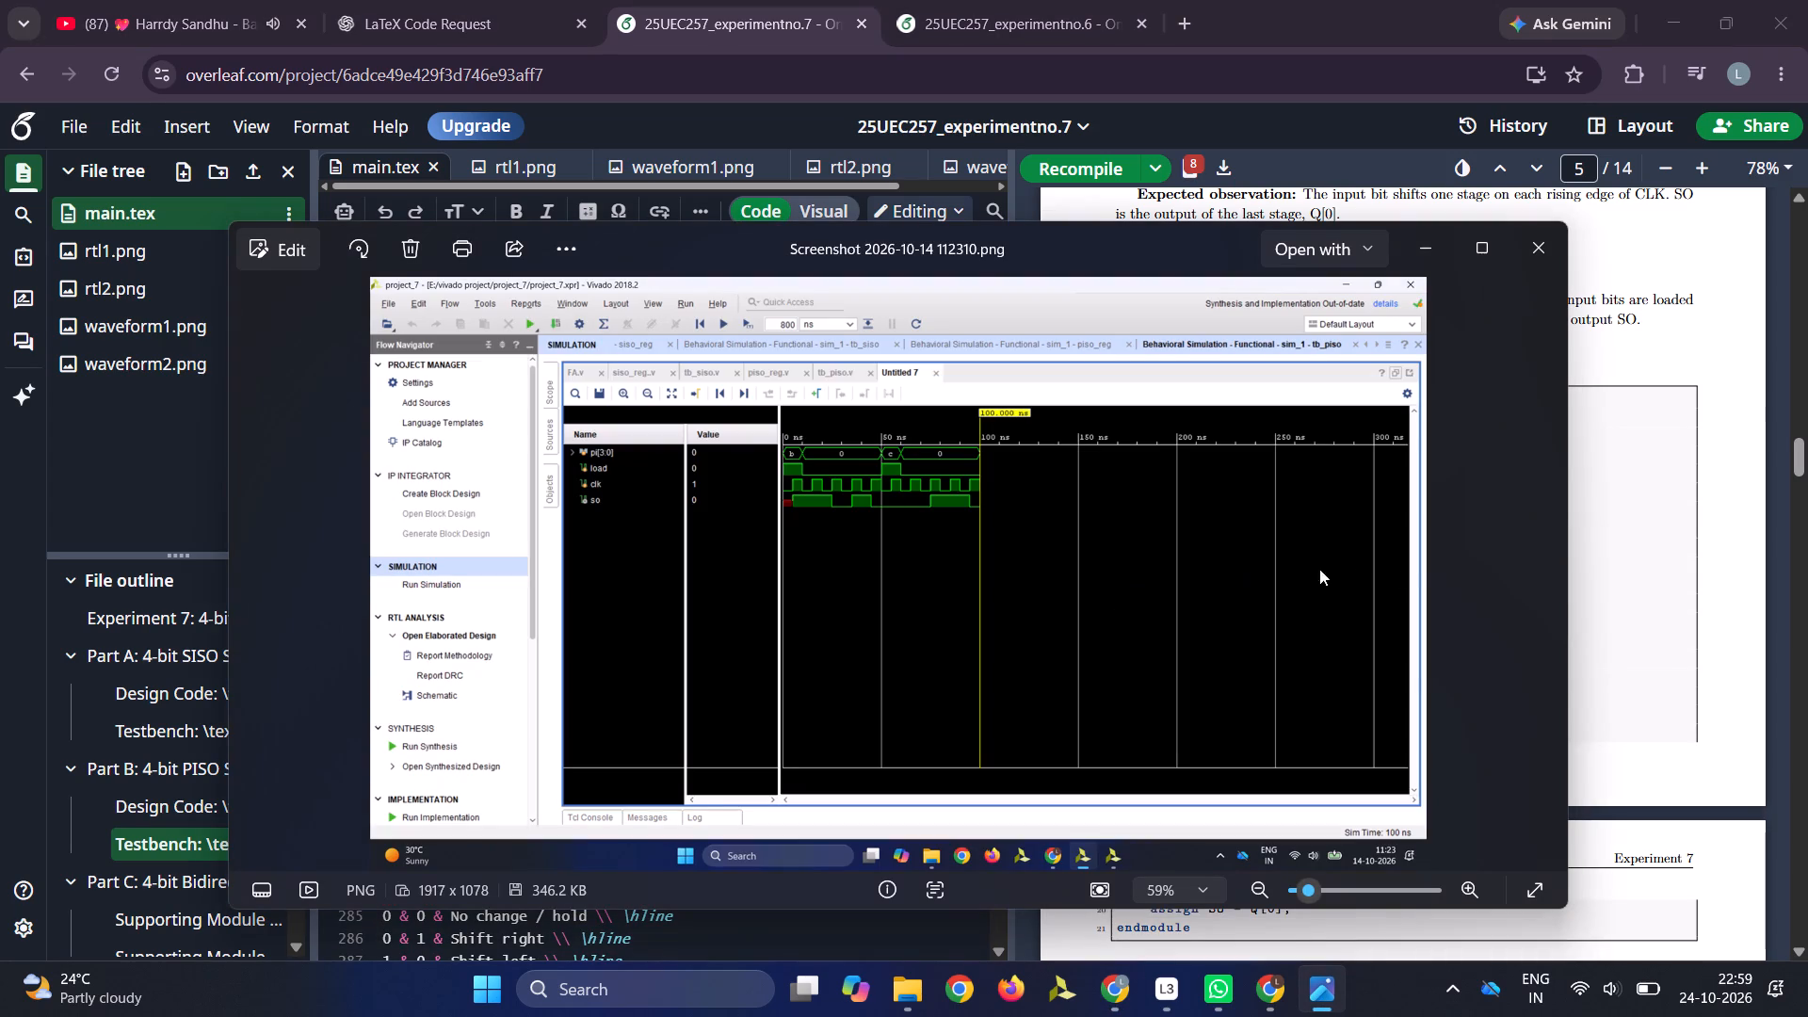
left_click(1542, 565)
left_click(1542, 565)
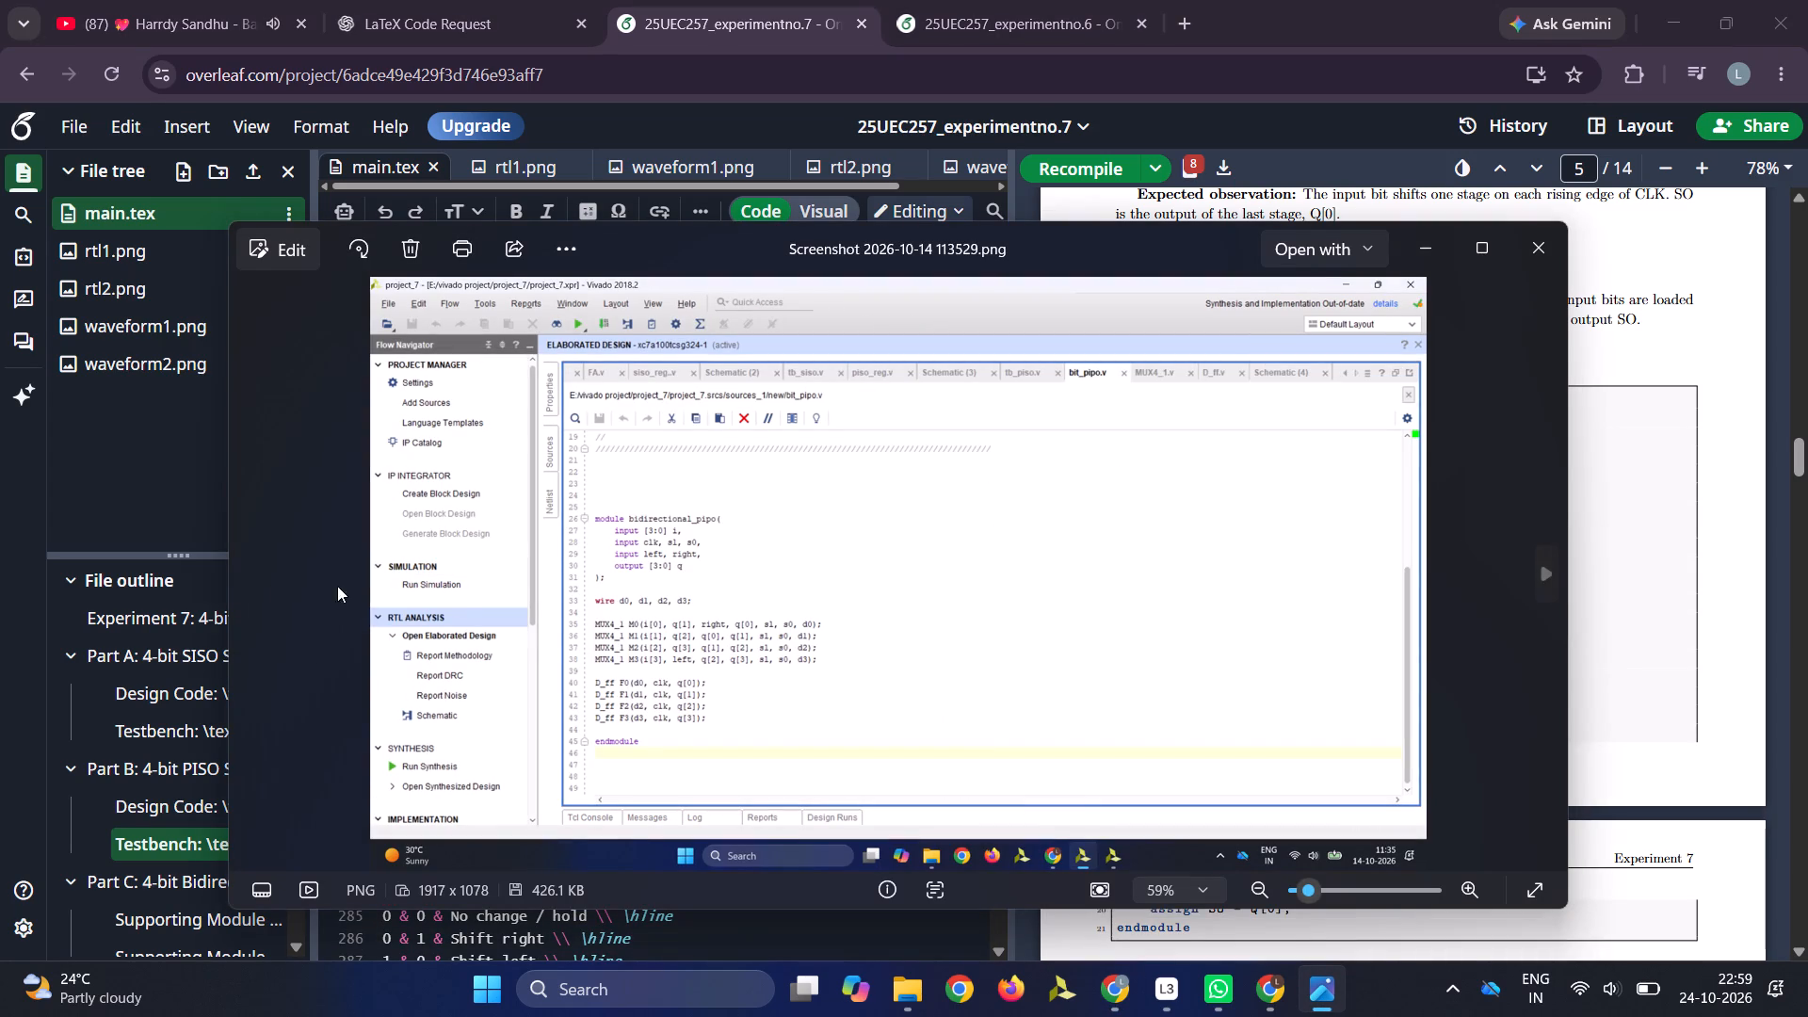
left_click(1548, 572)
left_click(1544, 581)
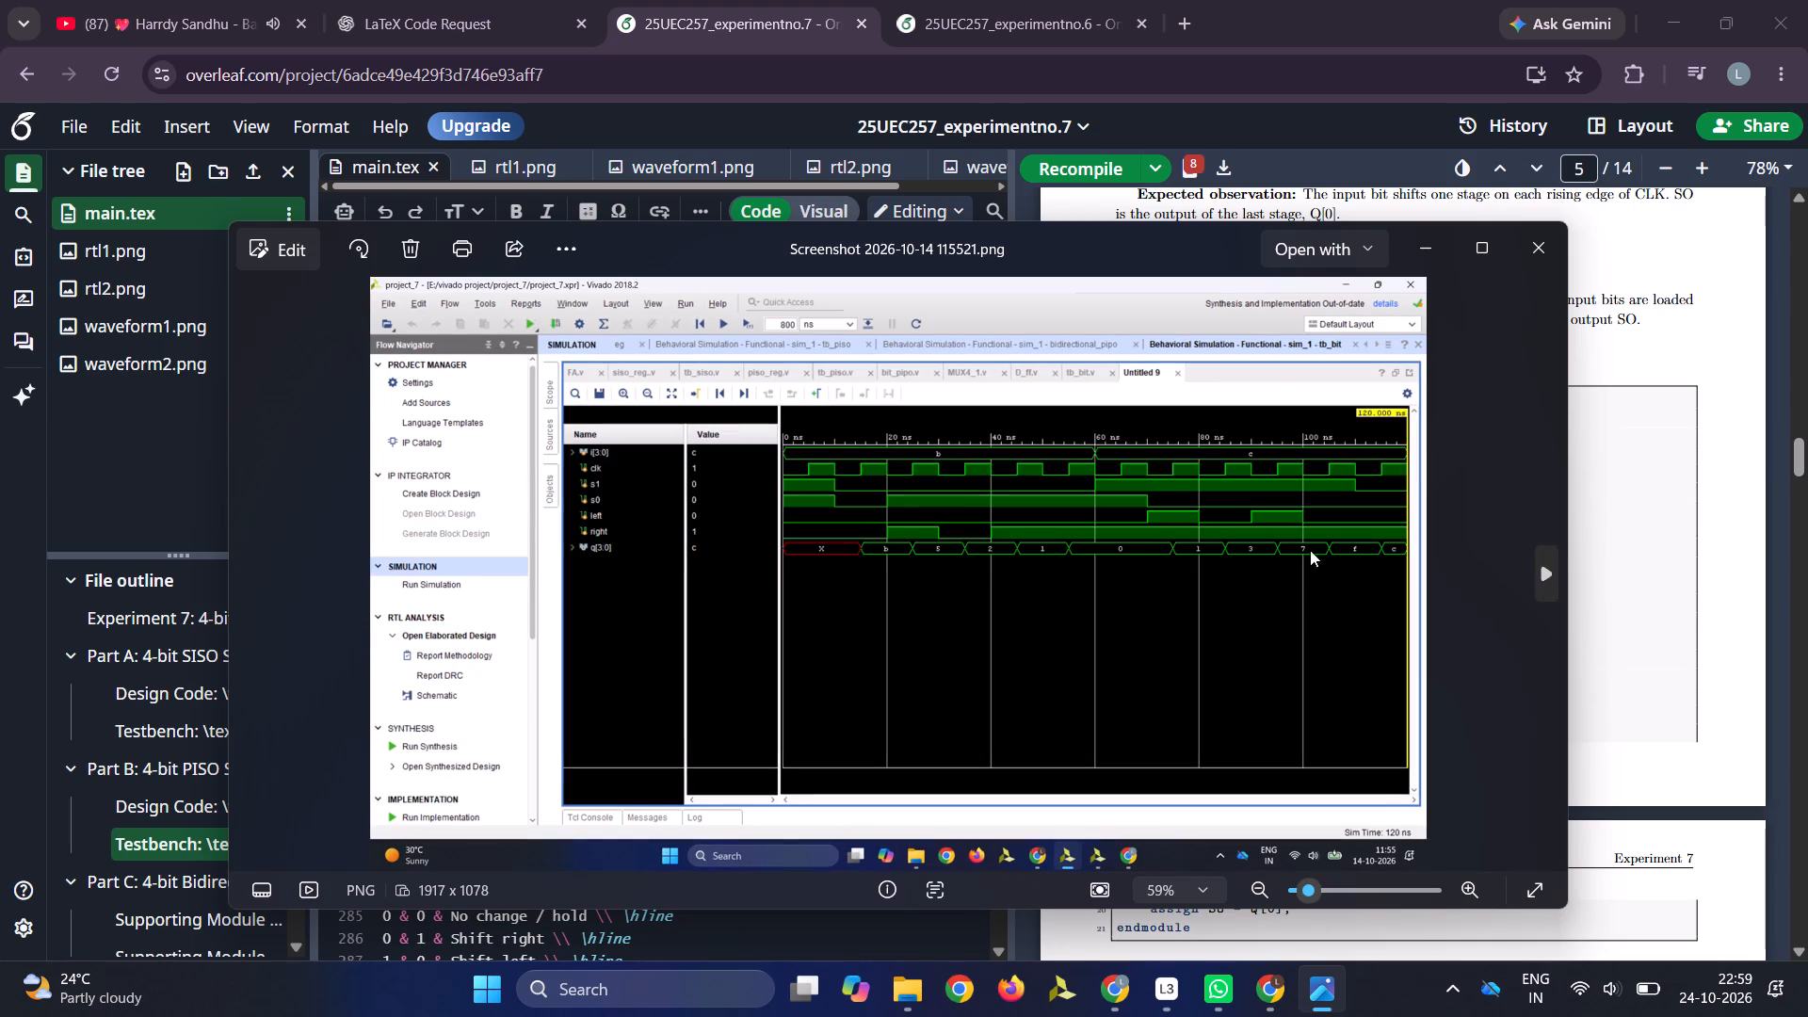
left_click(912, 523)
key("ctrl+c")
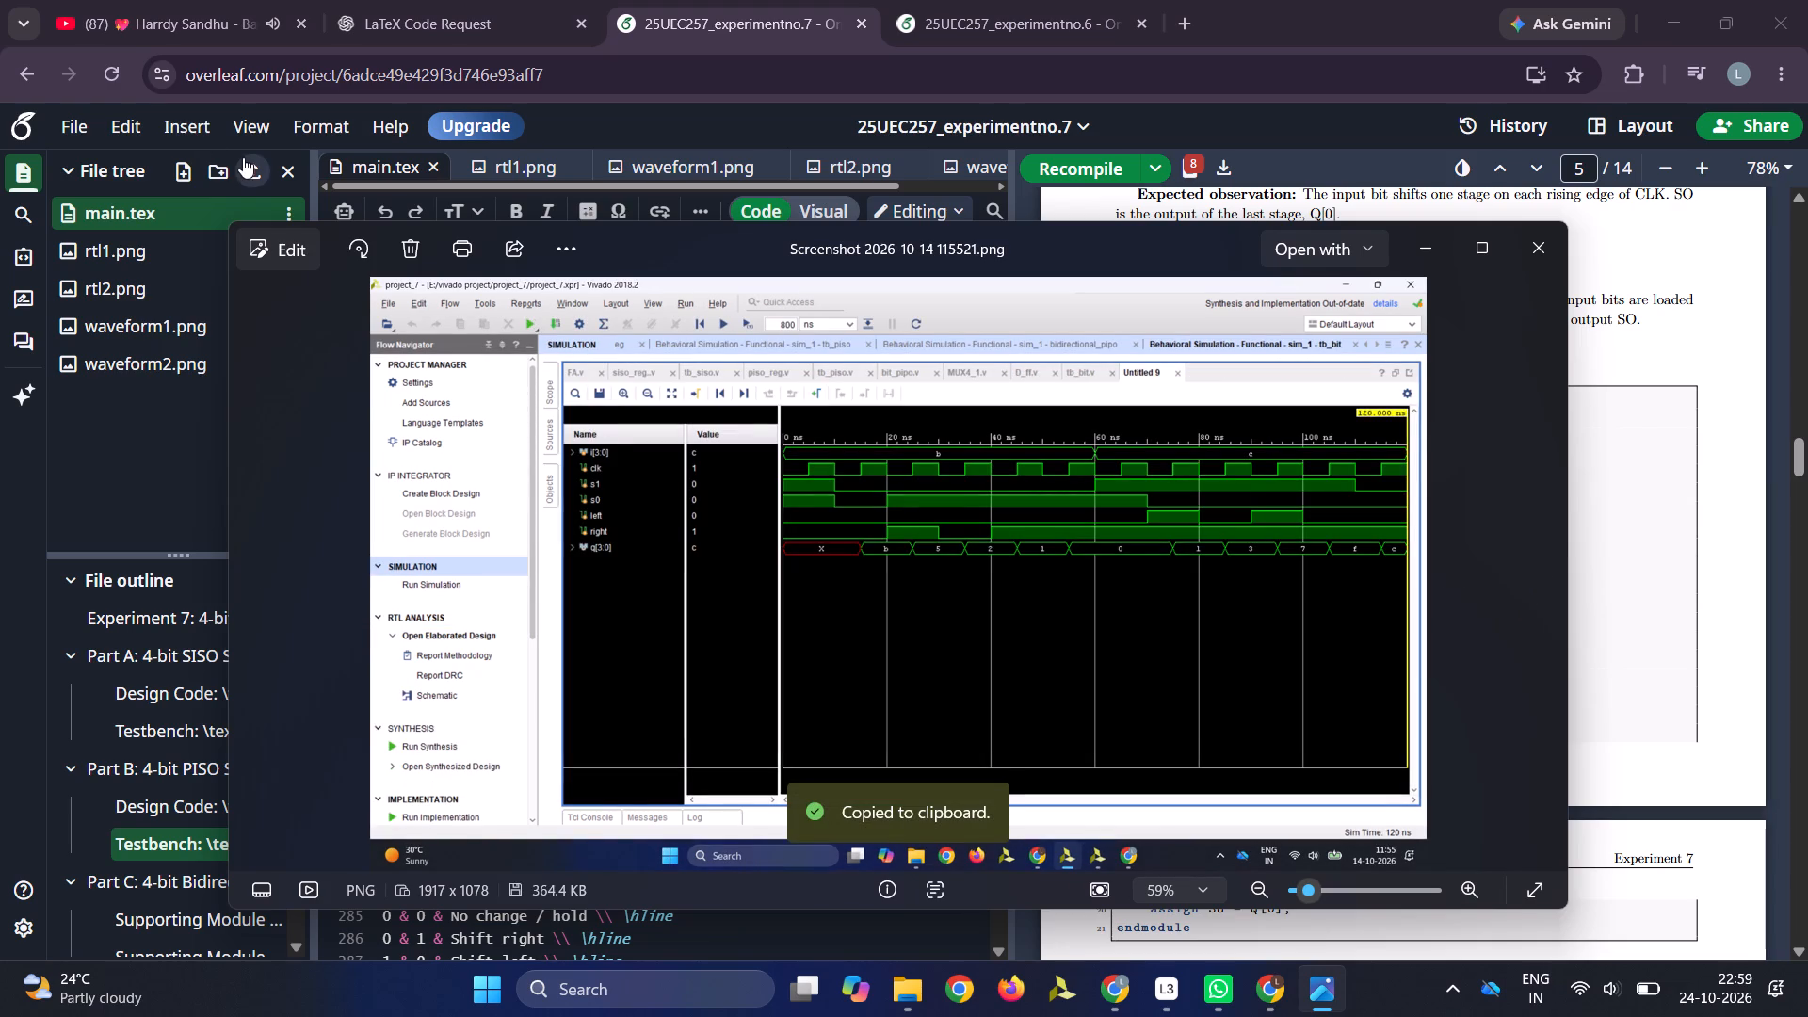
left_click(245, 157)
left_click(796, 621)
key("ctrl+v")
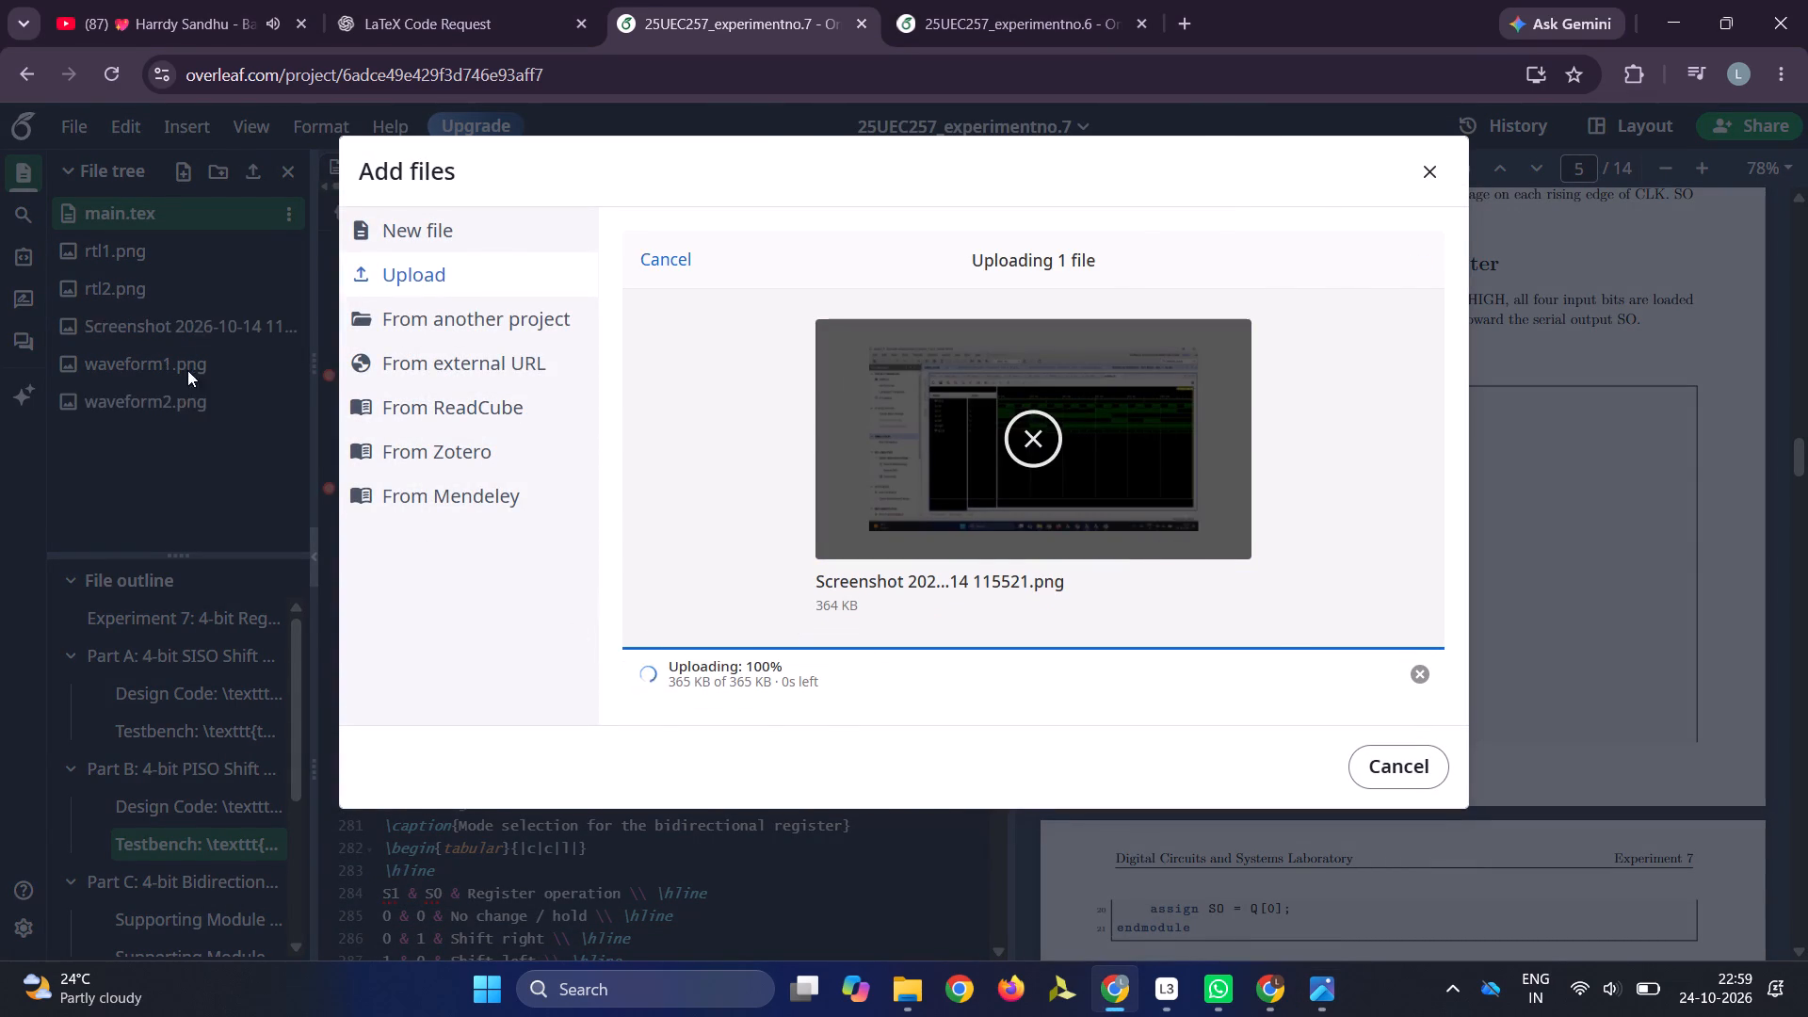
Rename the uploaded bidirectional register waveform screenshot as wavefform3.png in the project files.
right_click(186, 338)
left_click(260, 382)
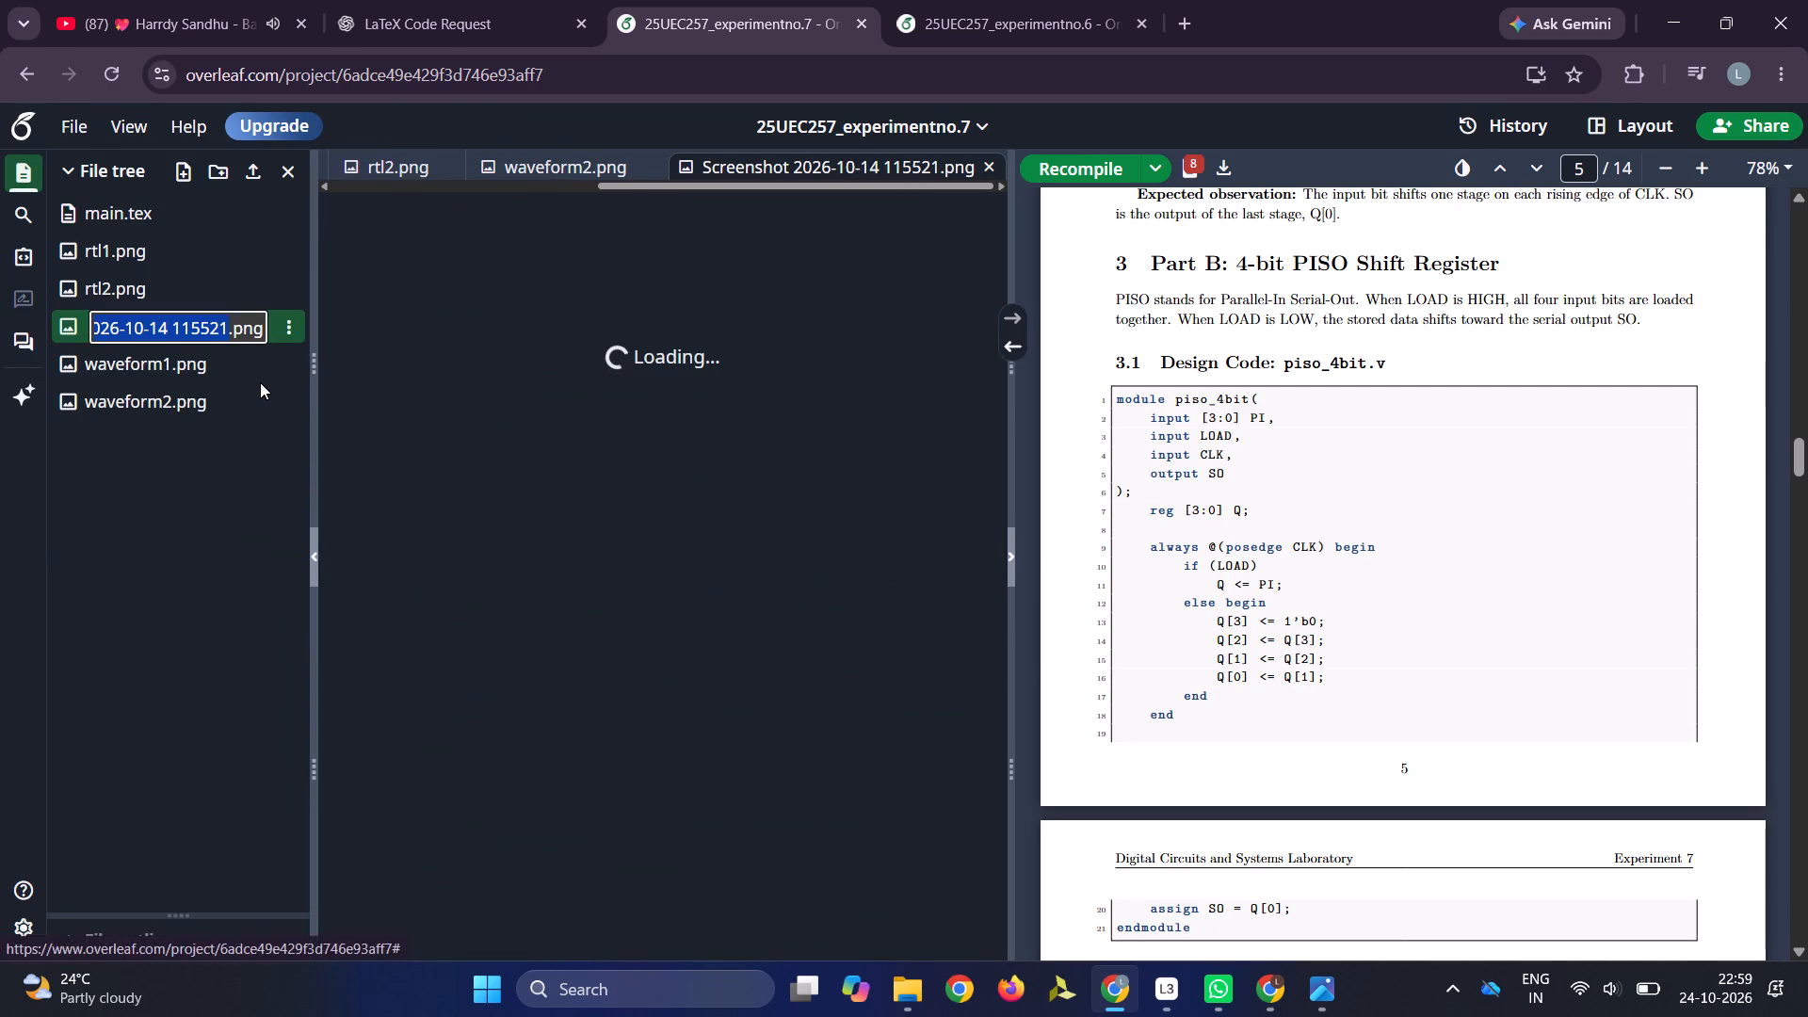
key("r")
key("BackSpace")
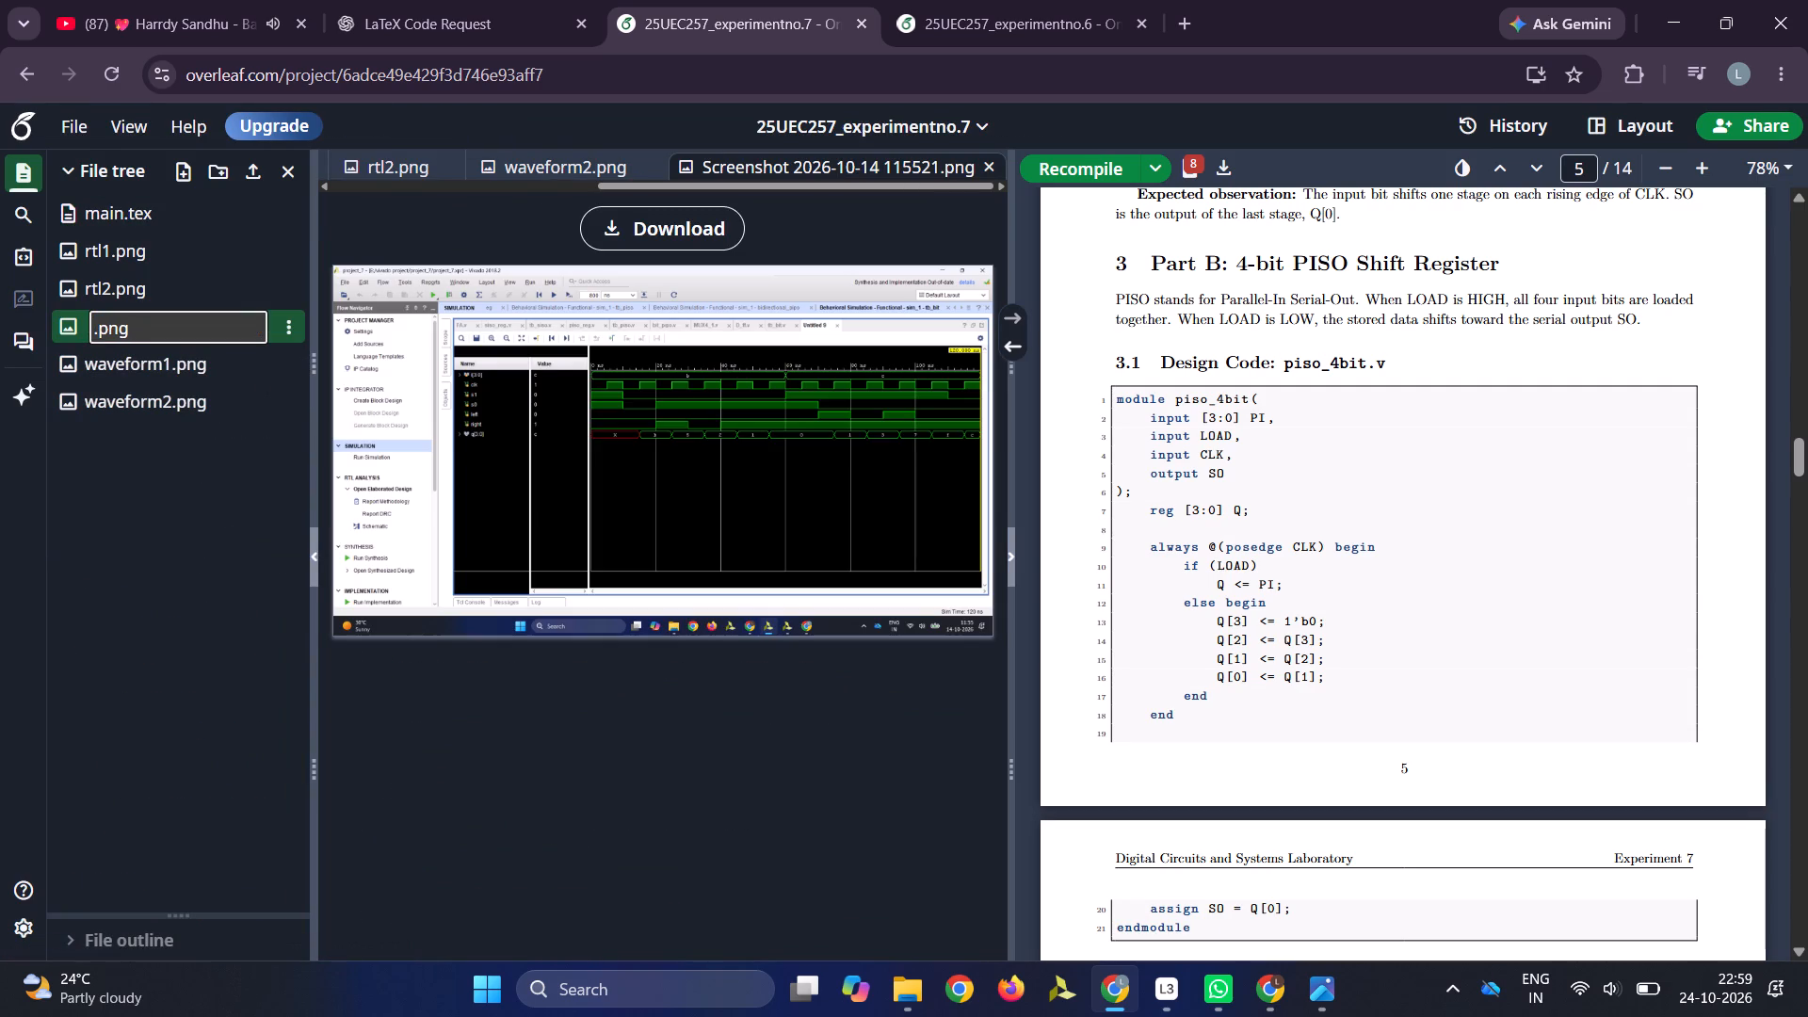
type("waveffor")
key("m")
key("3")
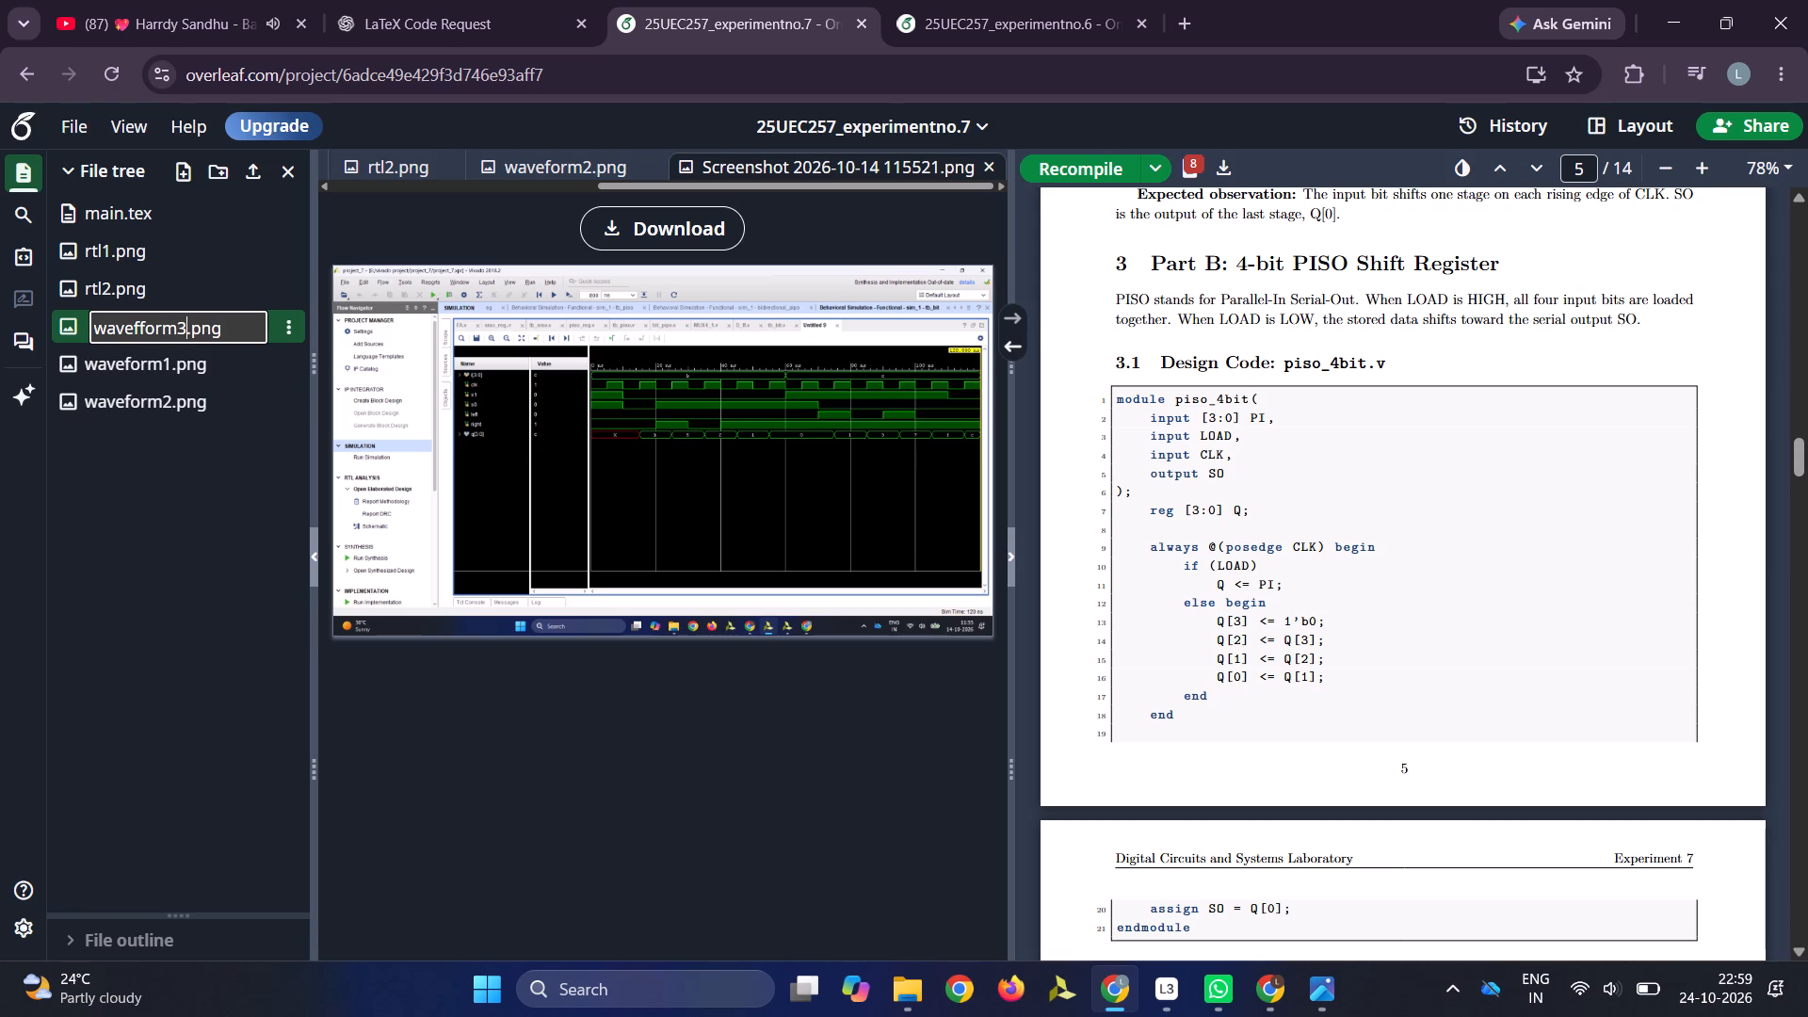
key("Return")
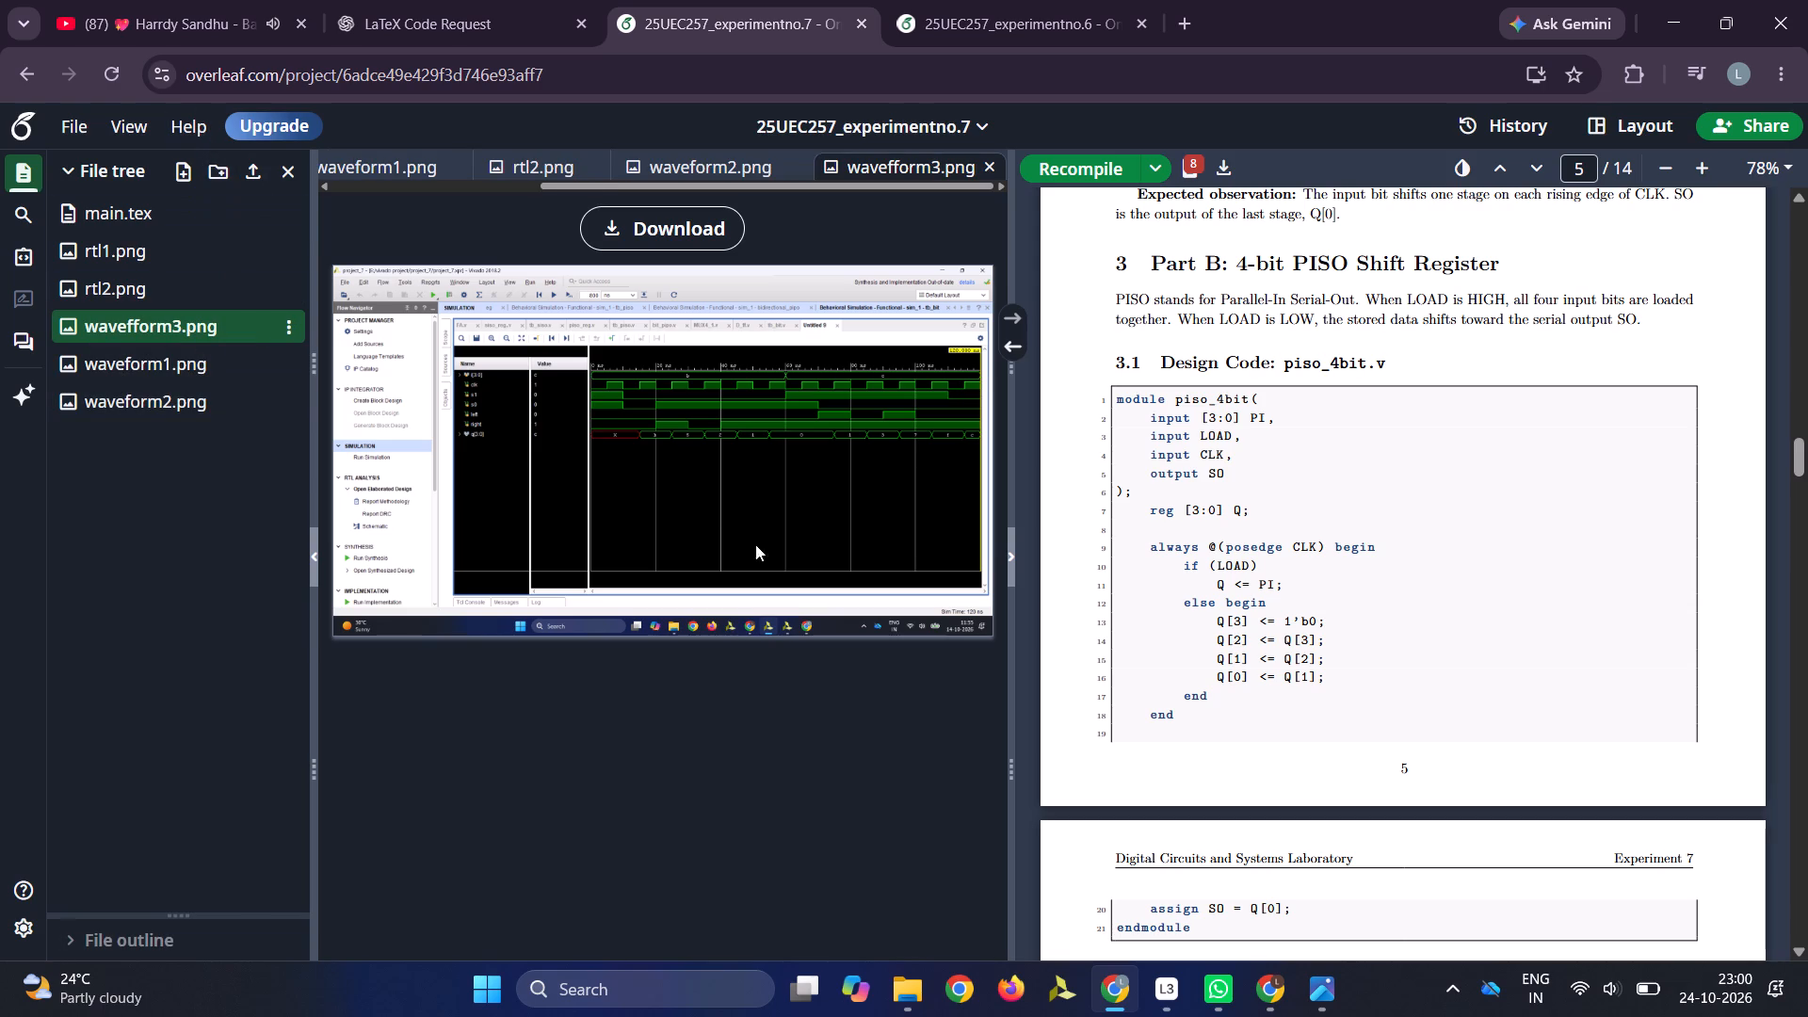
Copy the bidirectional register RTL schematic, Screenshot 2026-10-14 113412.png, from Photos and upload it to the Experiment 7 Overleaf project.
left_click(1338, 987)
left_click(799, 532)
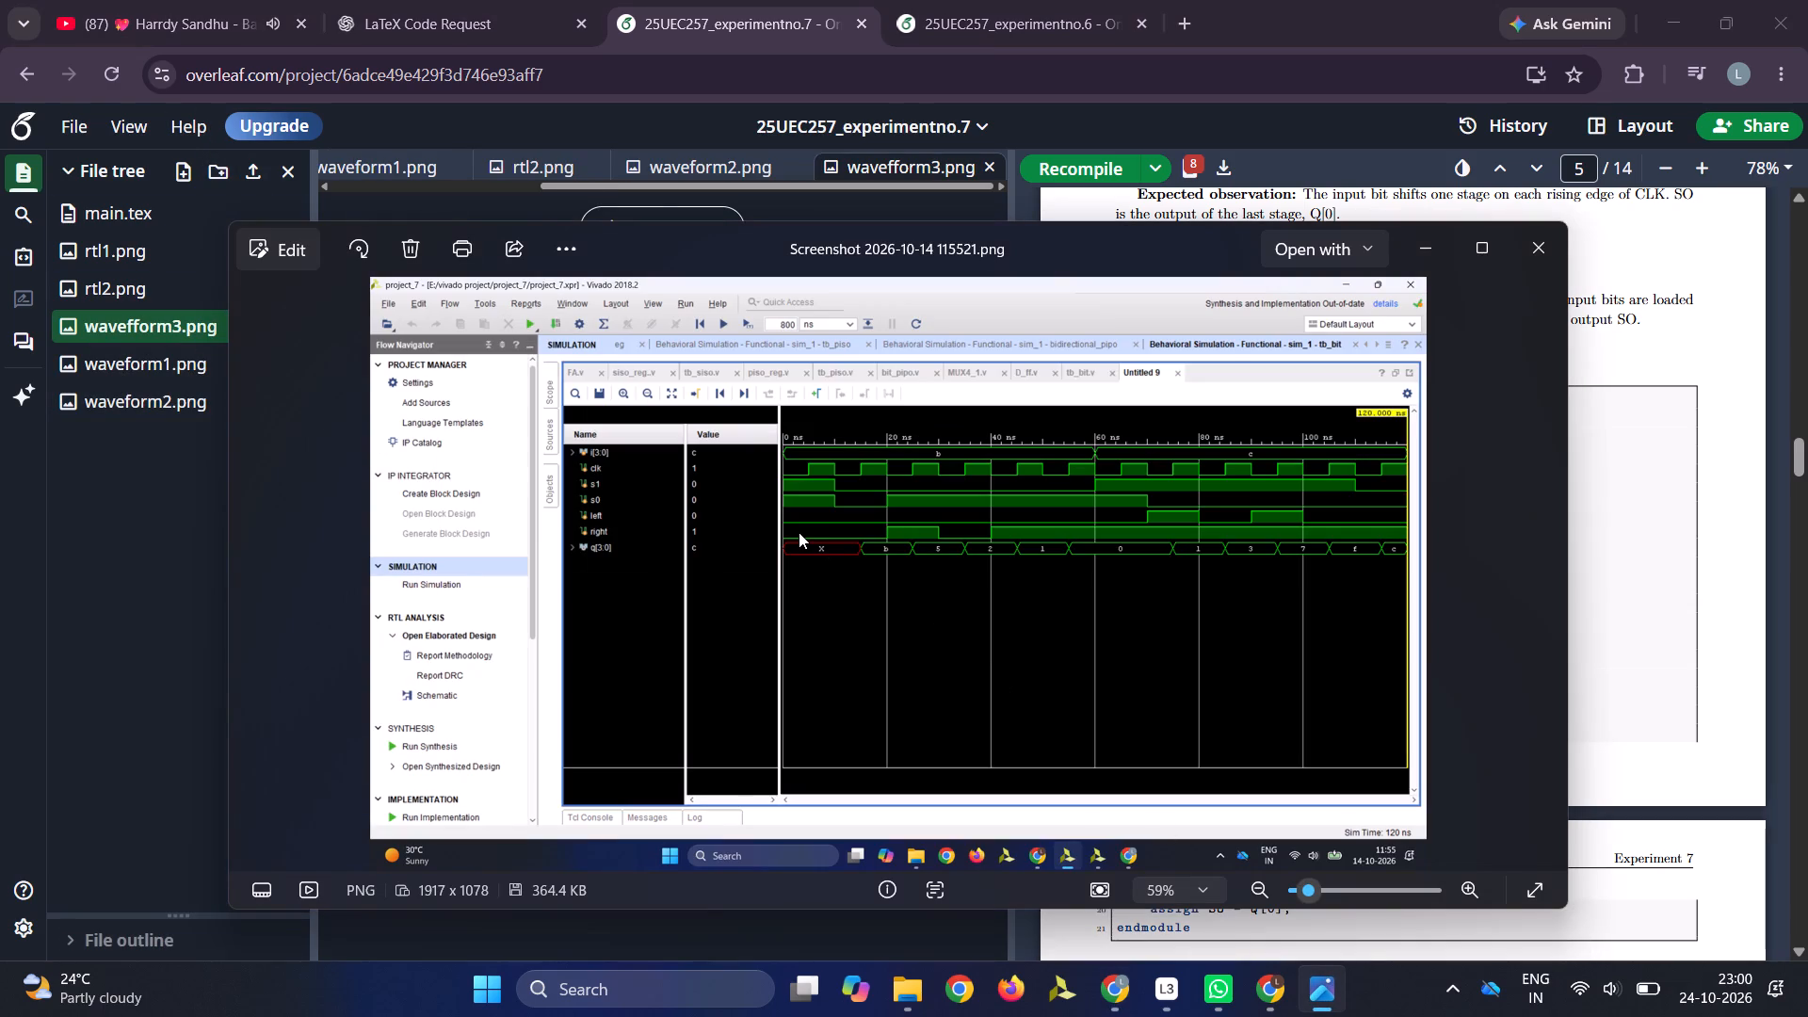
key("a")
left_click(242, 576)
left_click(243, 575)
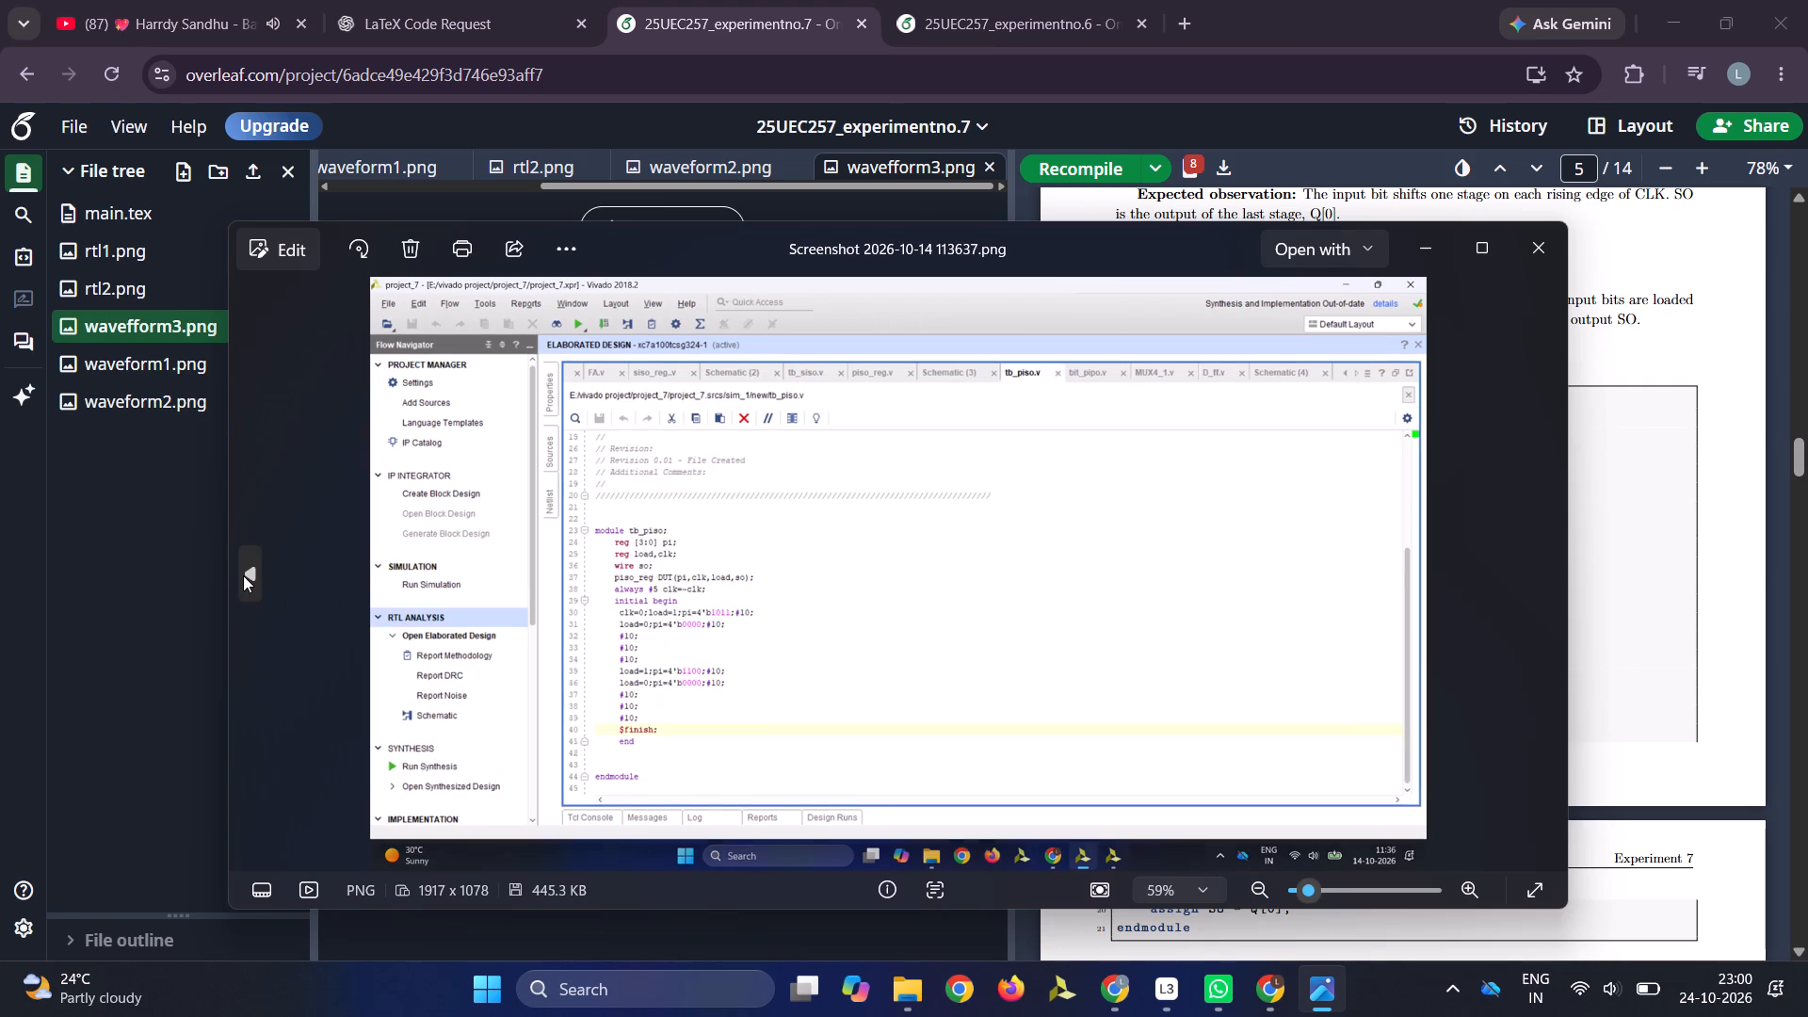
left_click(243, 574)
left_click(854, 631)
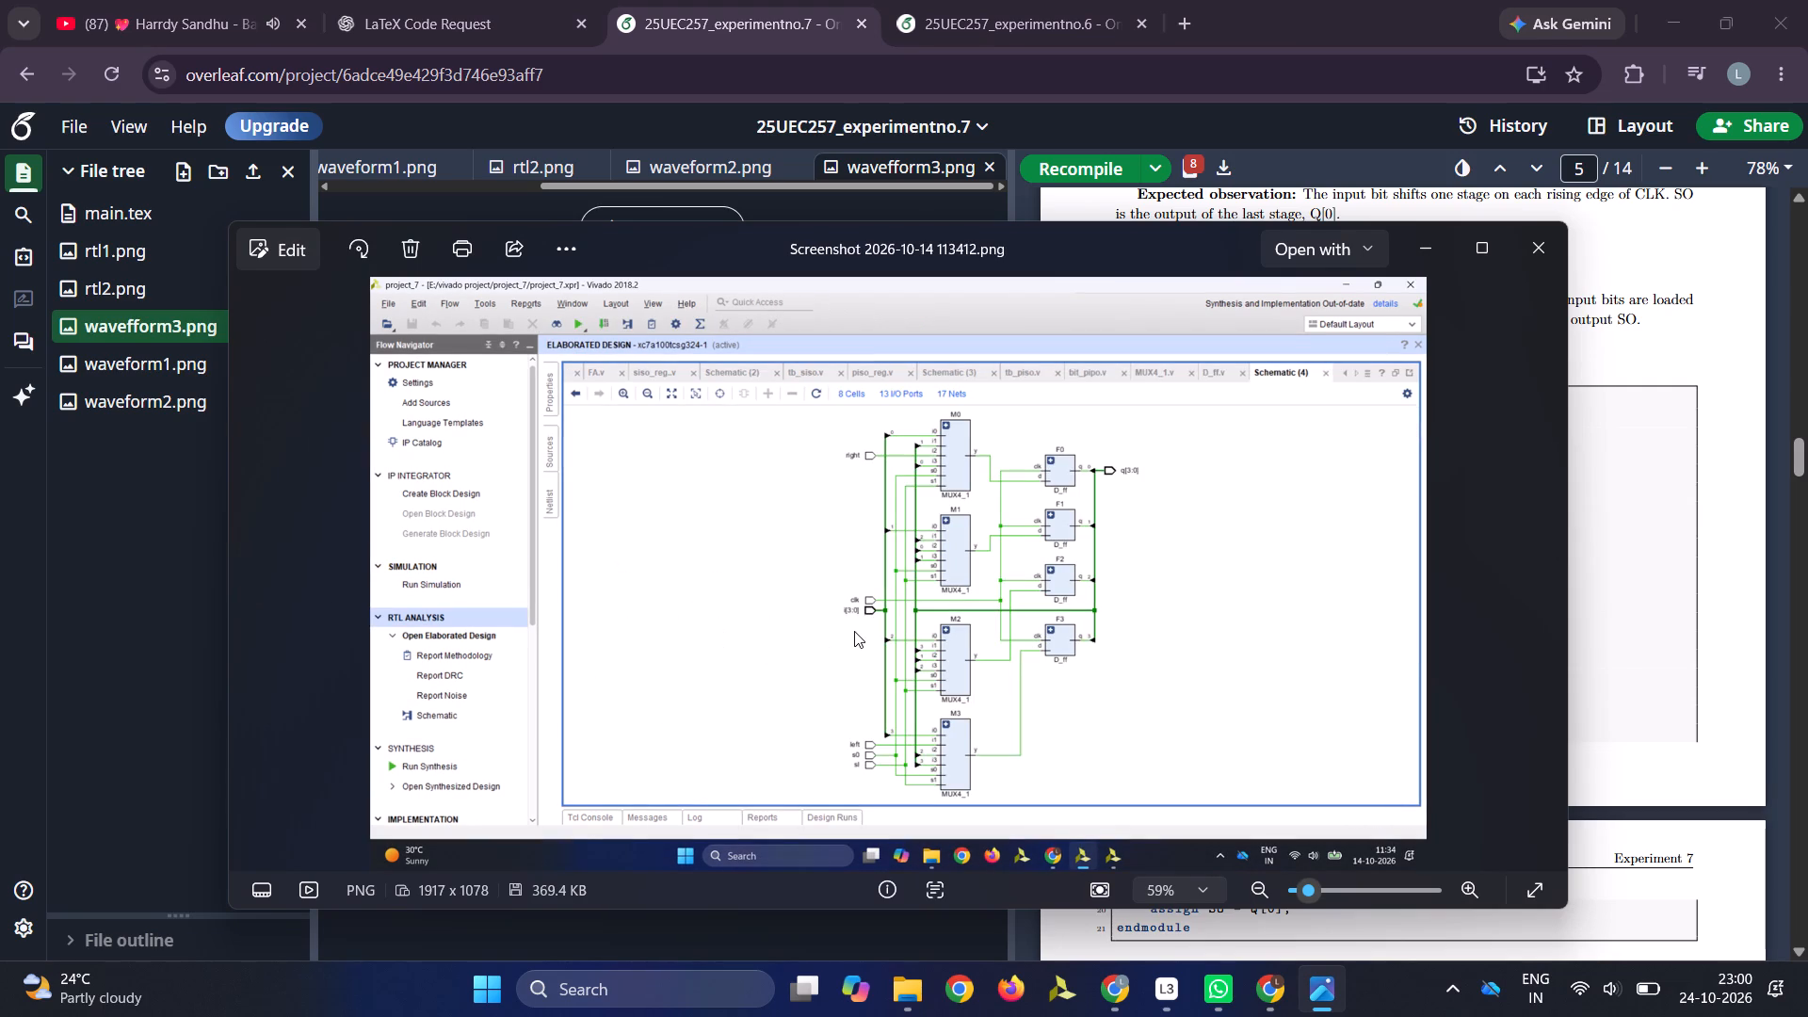
key("ctrl+c")
left_click(255, 161)
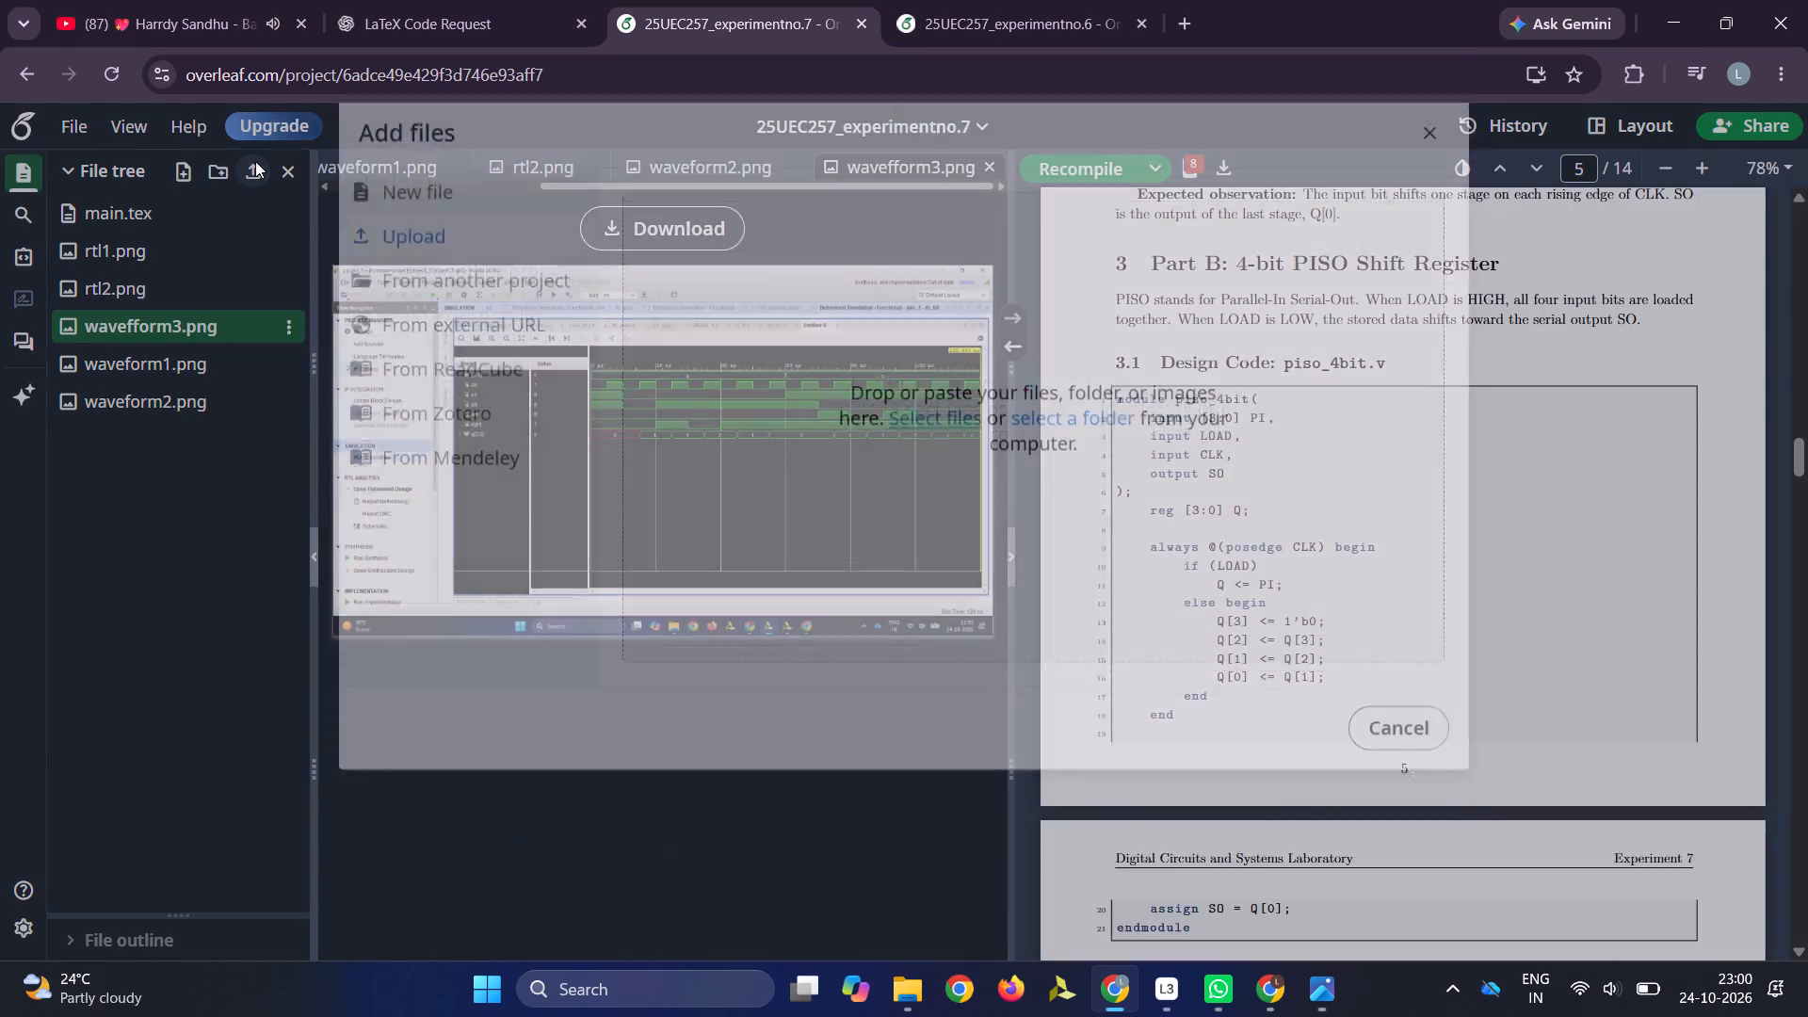
left_click(774, 592)
key("ctrl+v")
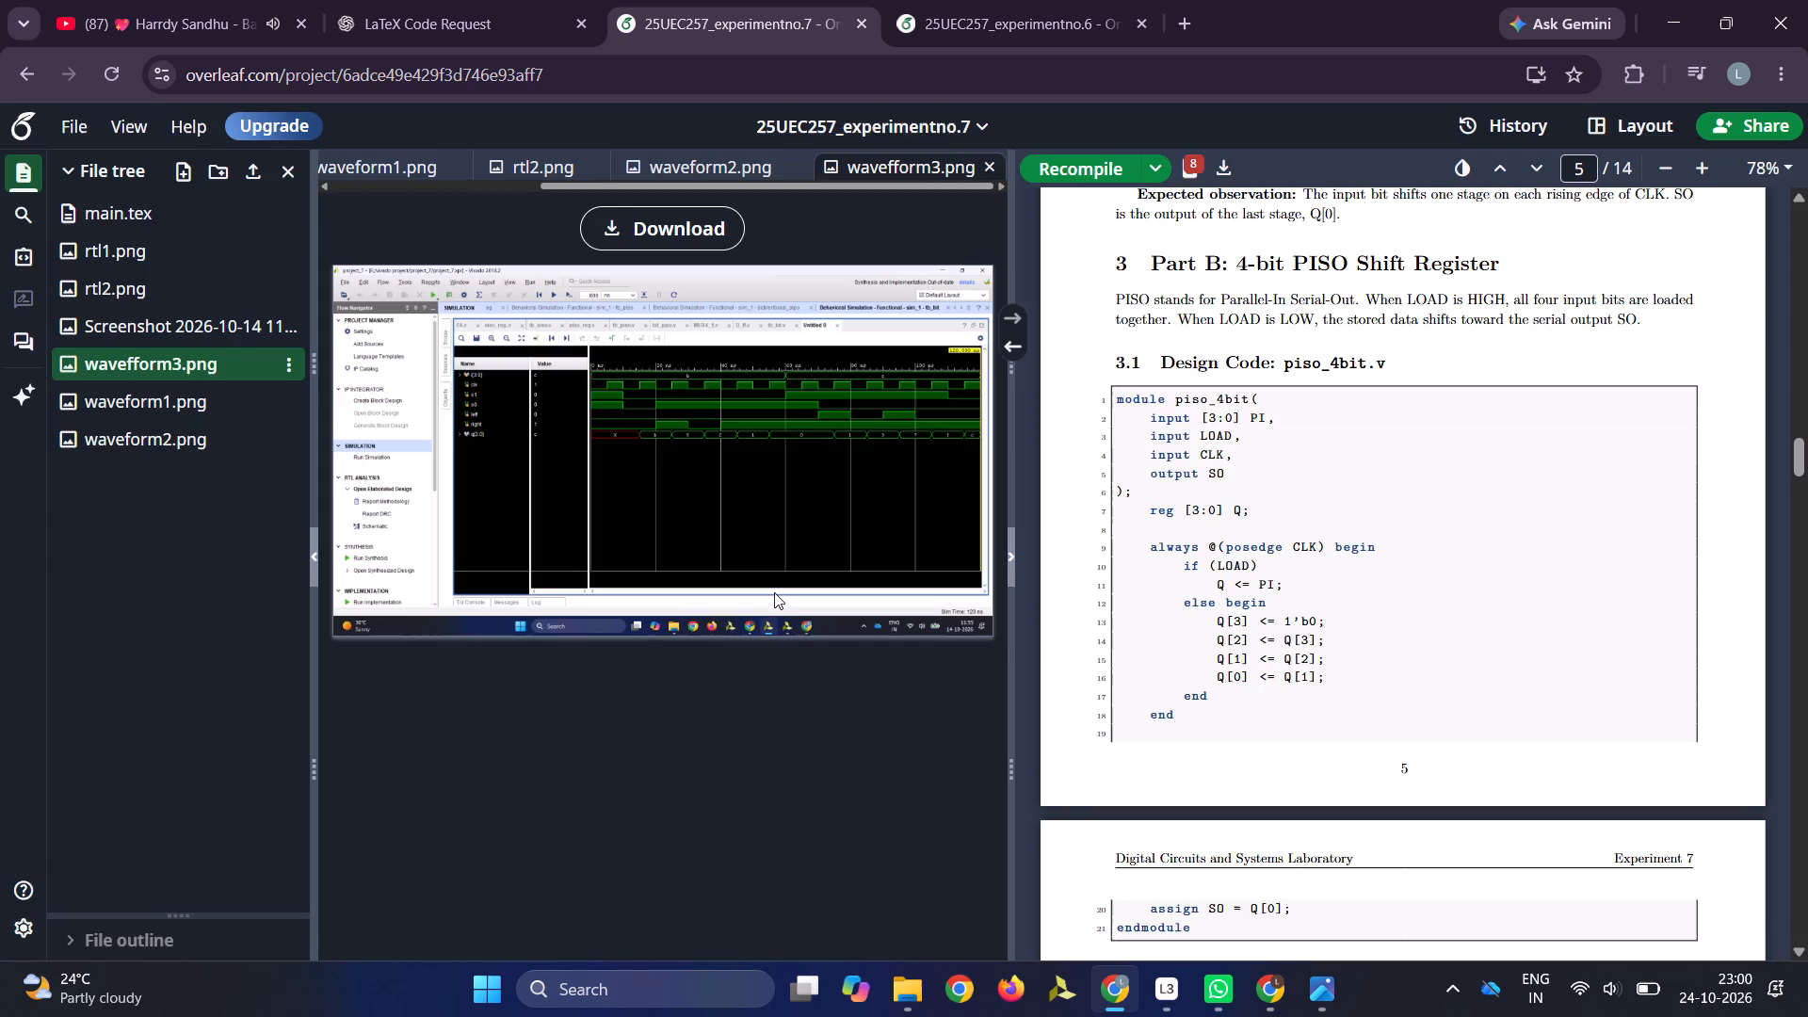
Rename the uploaded bidirectional register schematic screenshot as rtl3.png in the project files.
right_click(168, 327)
left_click(192, 363)
type("rtl3")
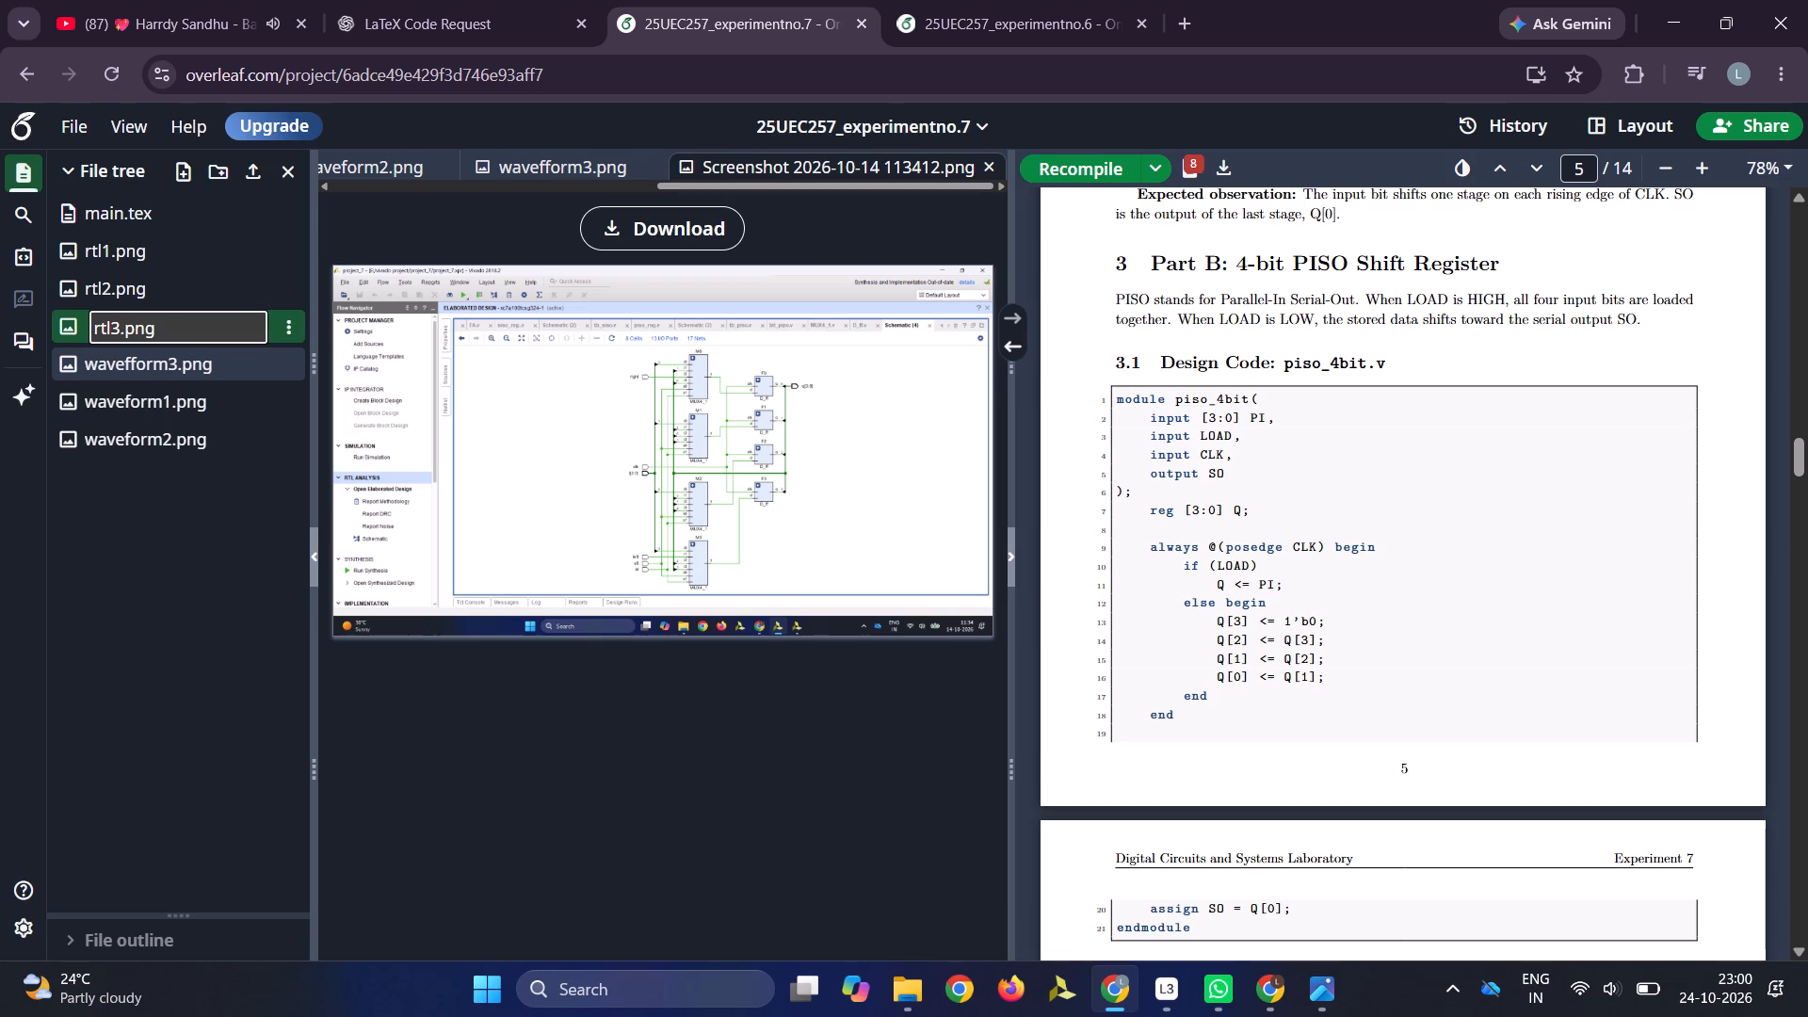
key("Return")
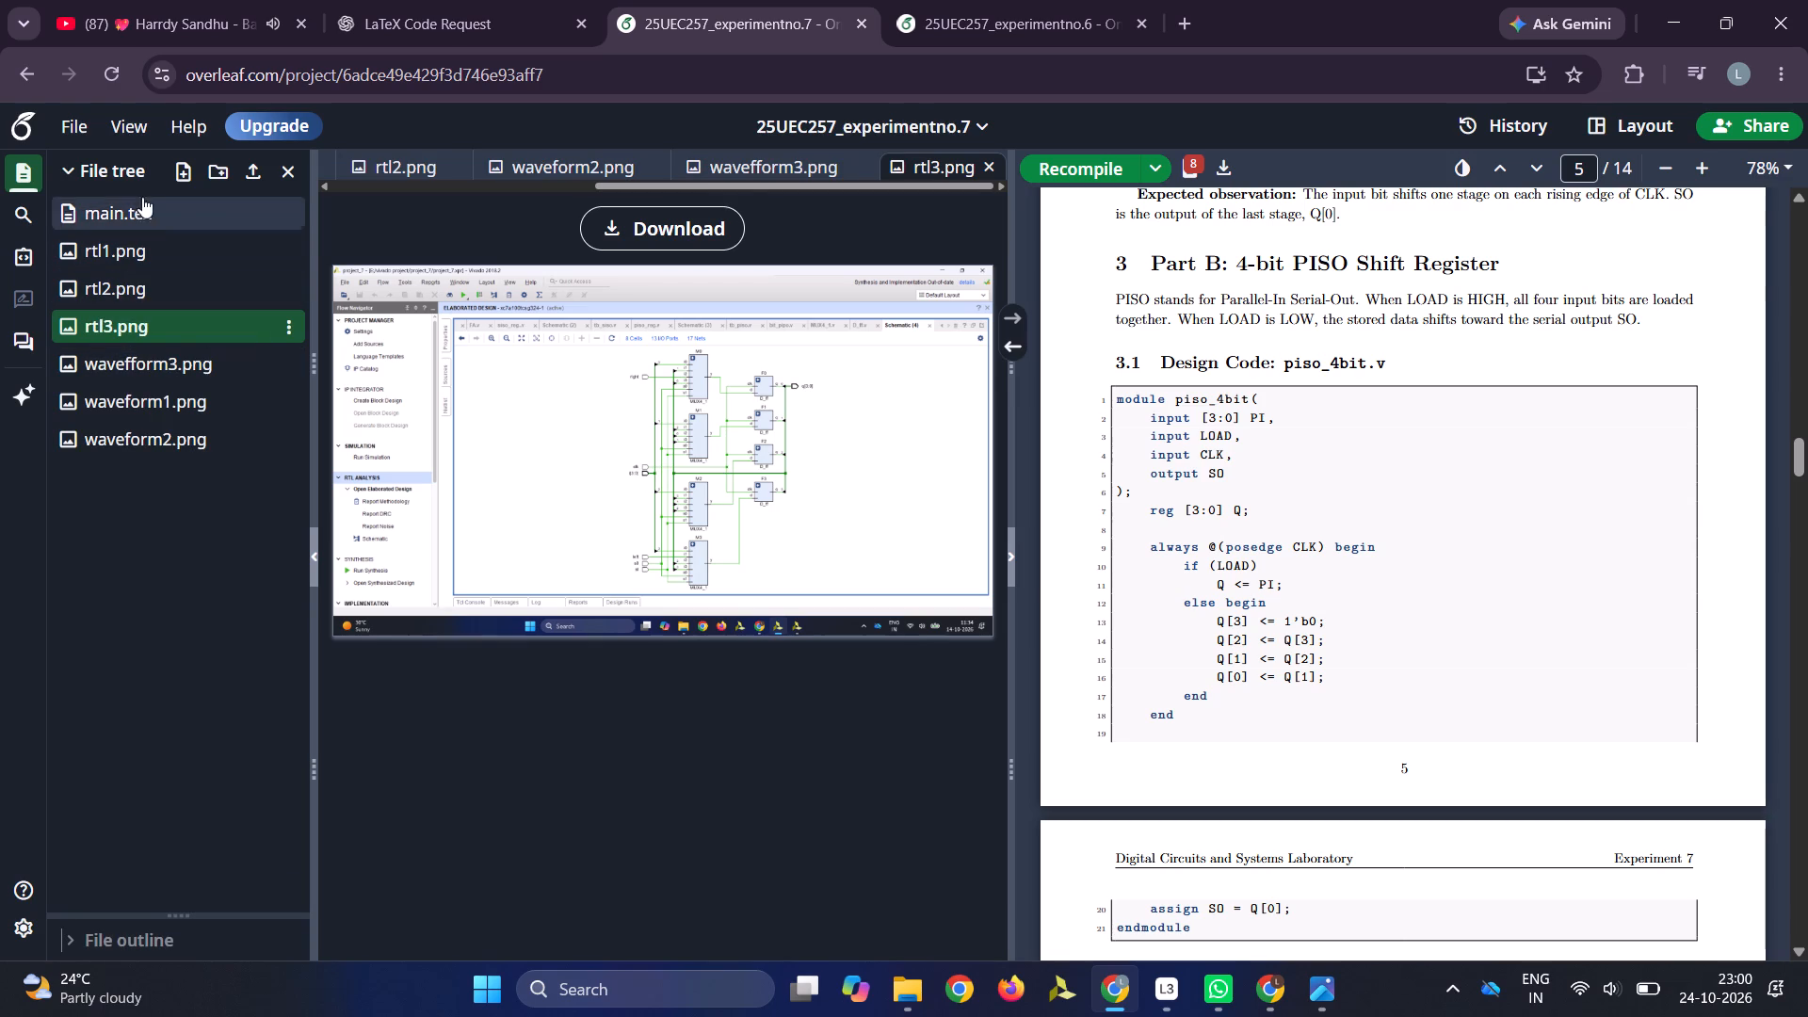
Open main.tex and examine its code and the compiled report's Part B and Part C figures for missing images.
left_click(121, 73)
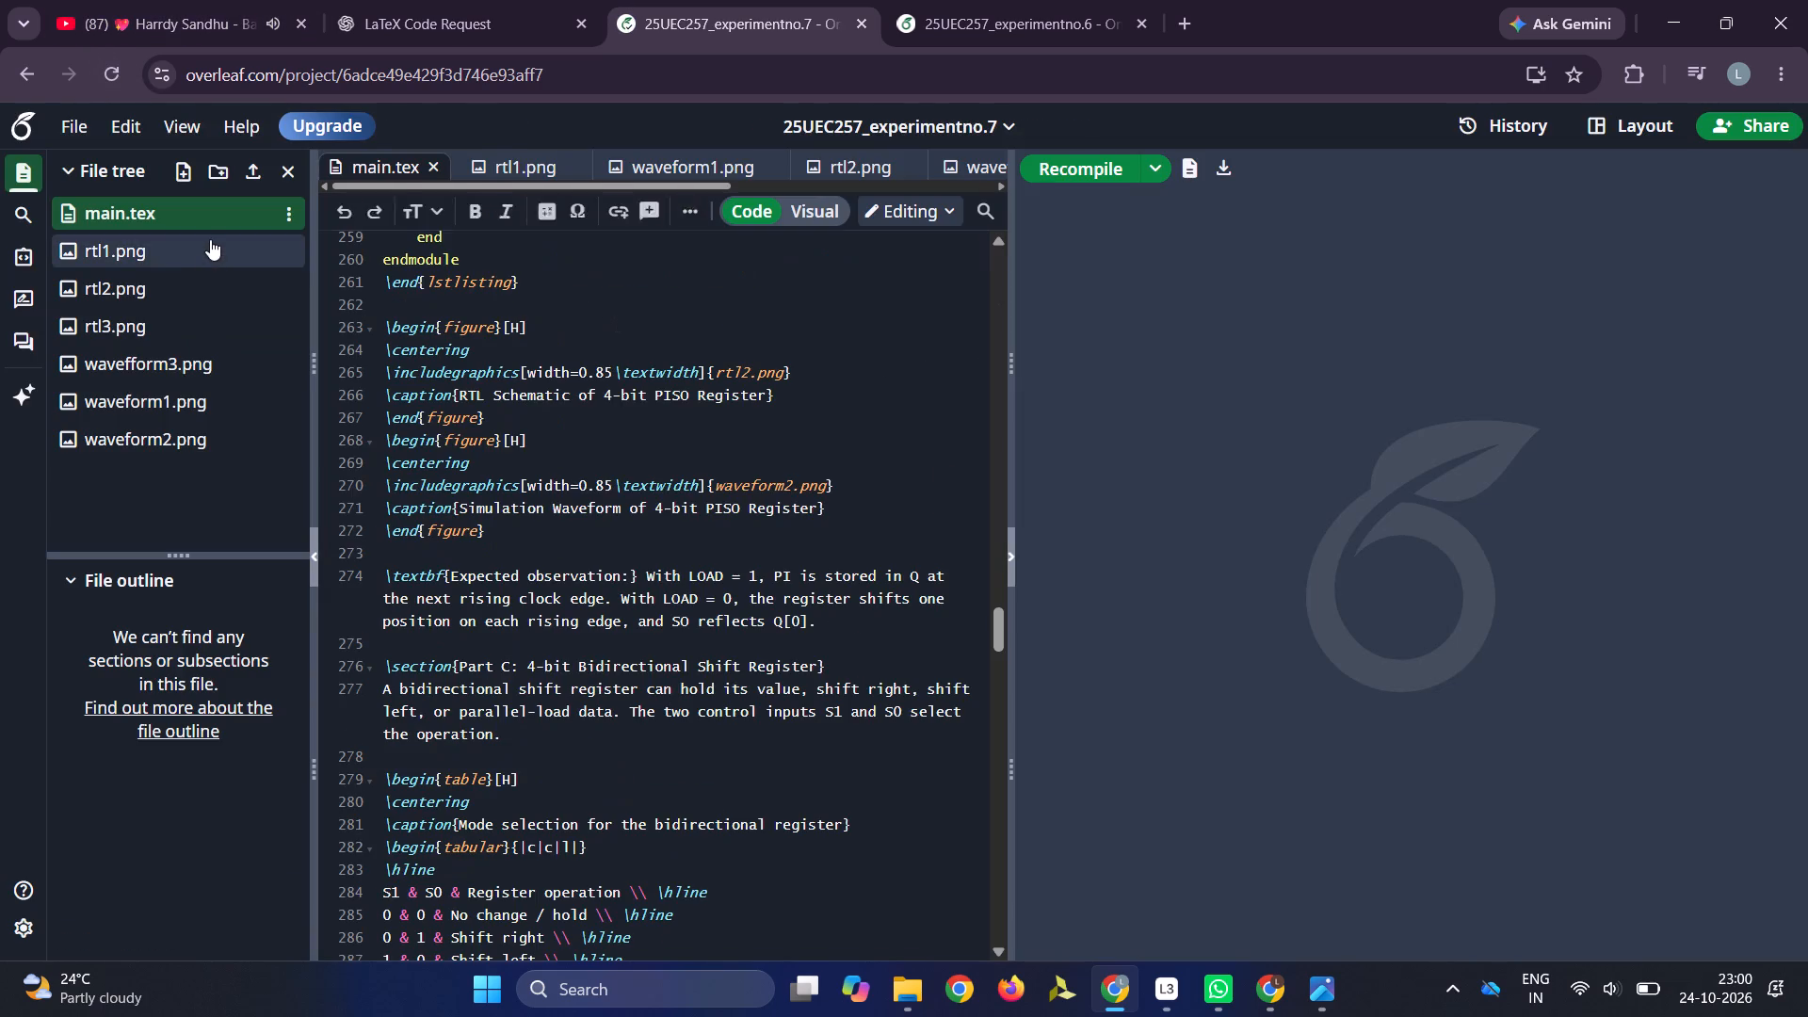
scroll(763, 529, "down", 1)
scroll(1518, 577, "down", 2)
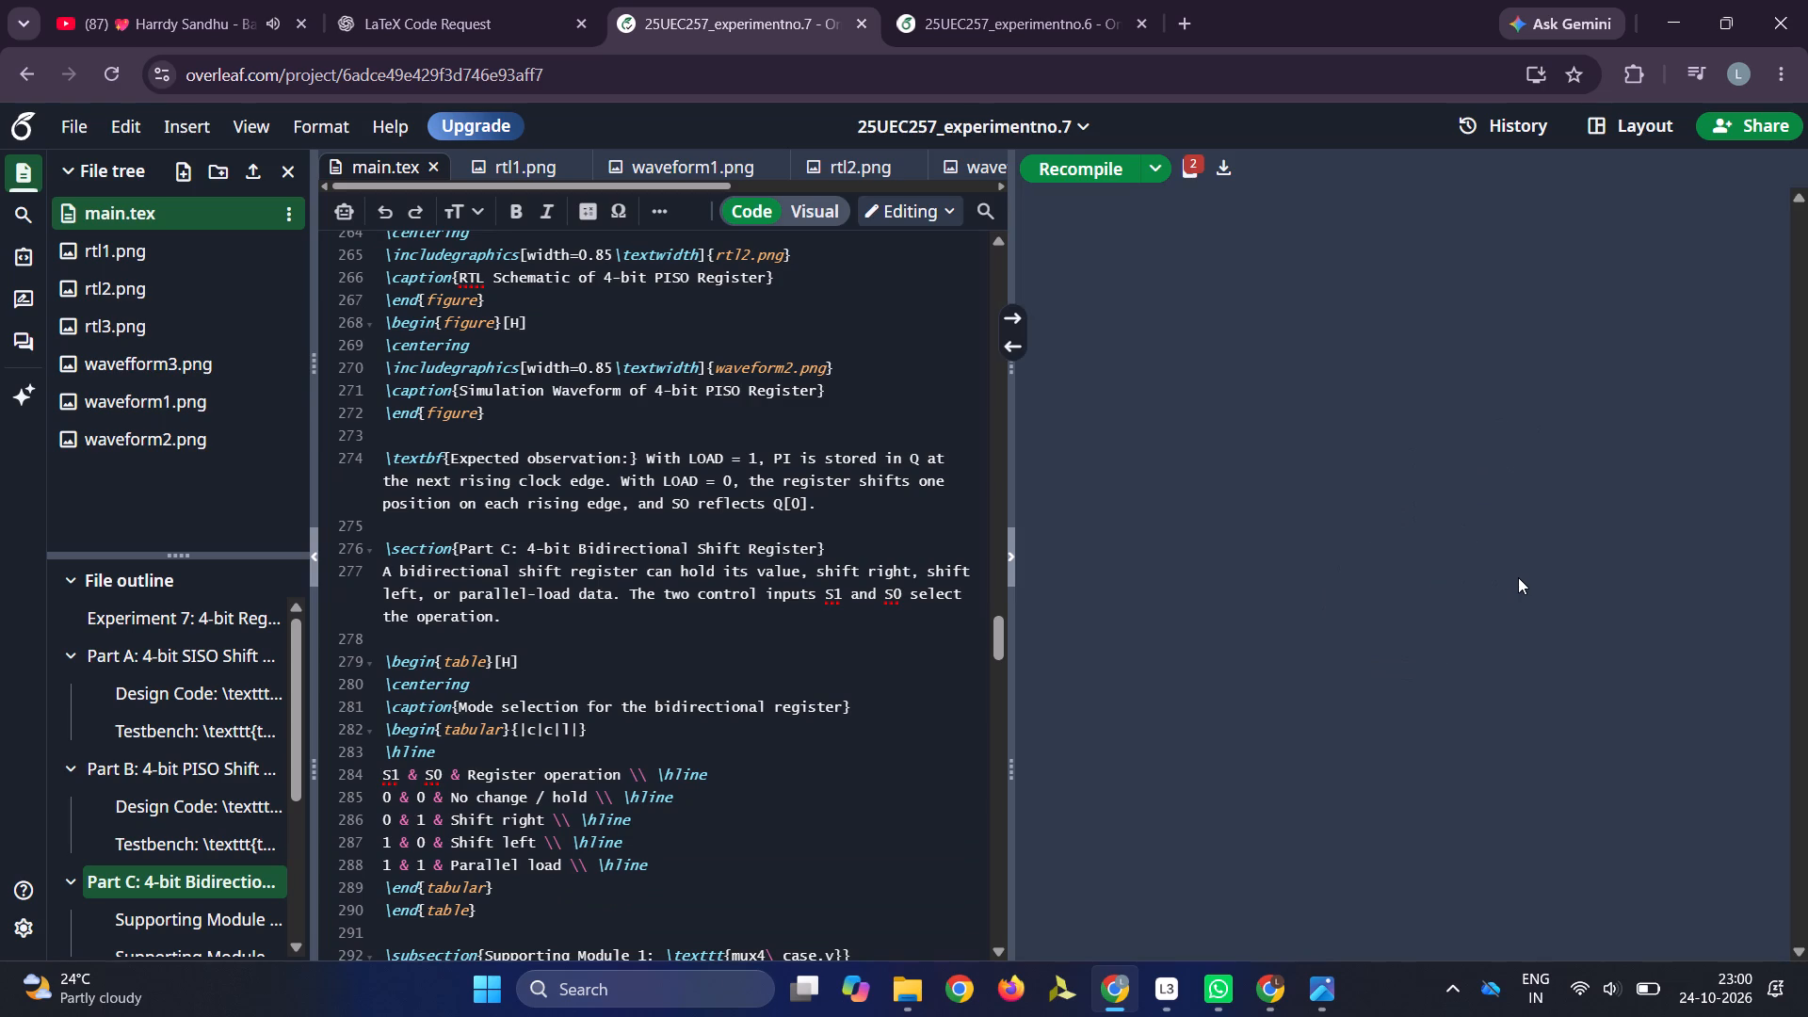
scroll(694, 641, "down", 3)
scroll(694, 641, "up", 2)
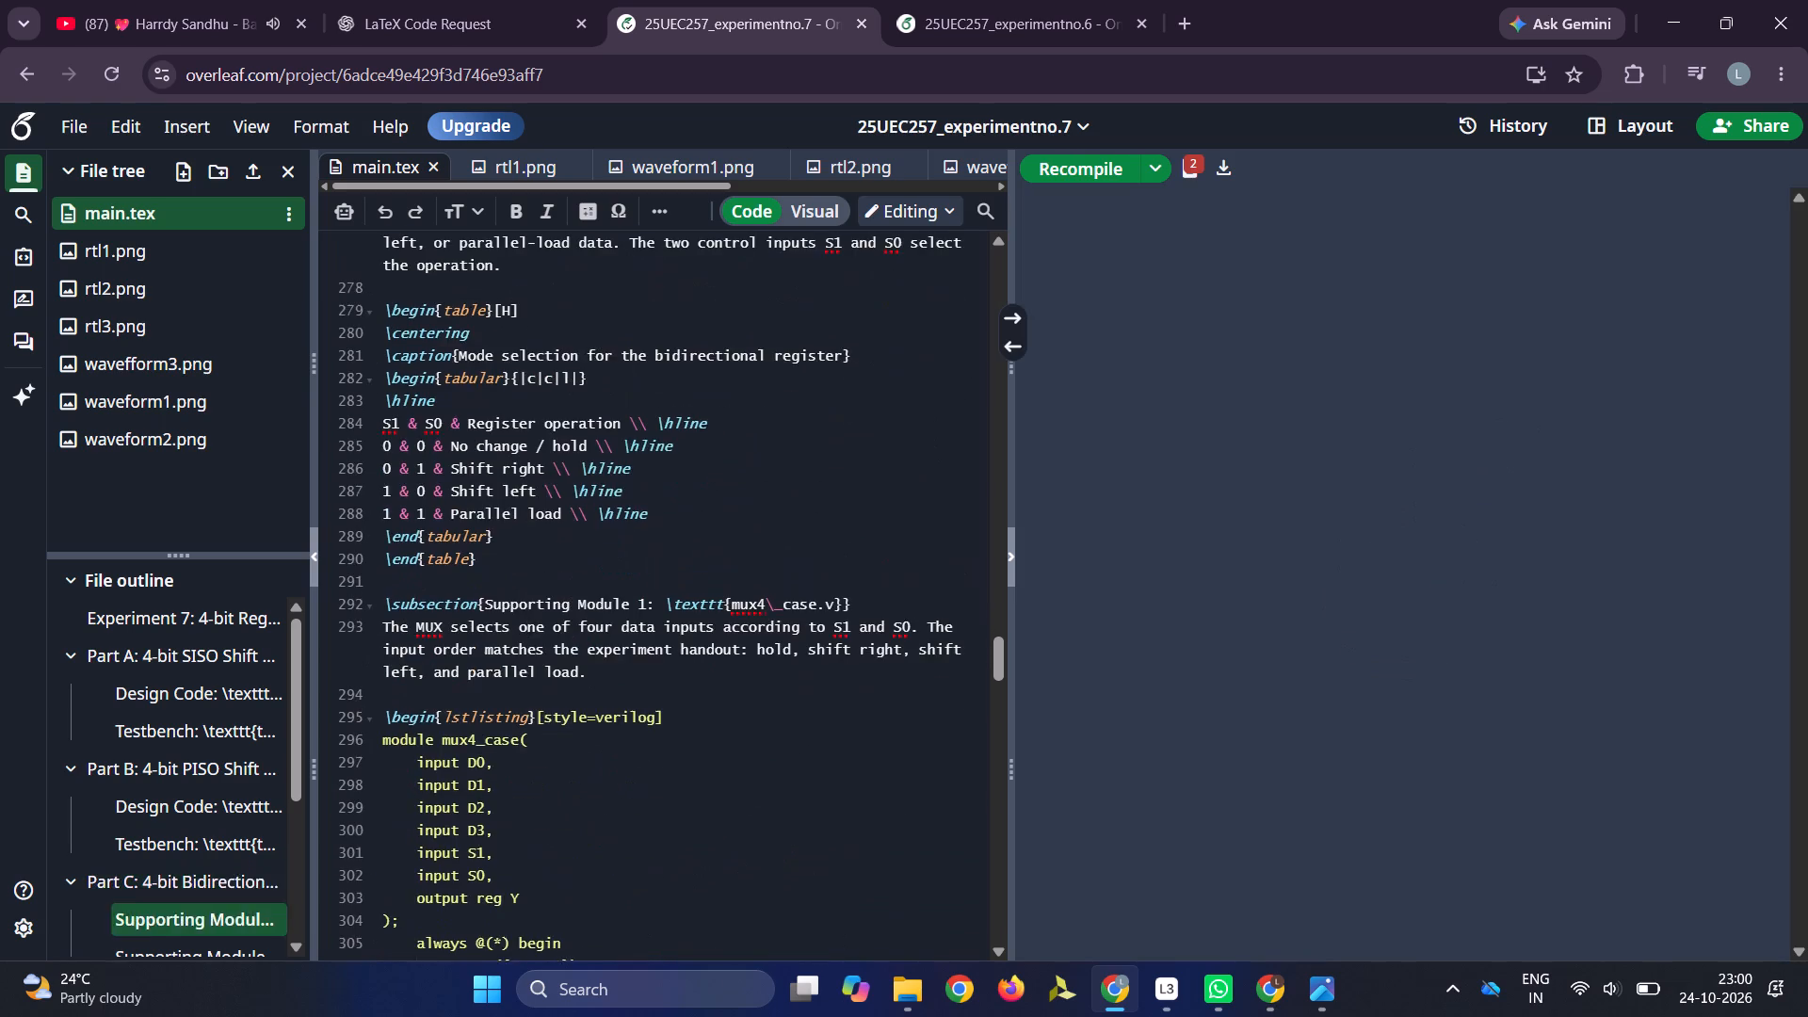
scroll(694, 641, "up", 20)
scroll(694, 641, "up", 14)
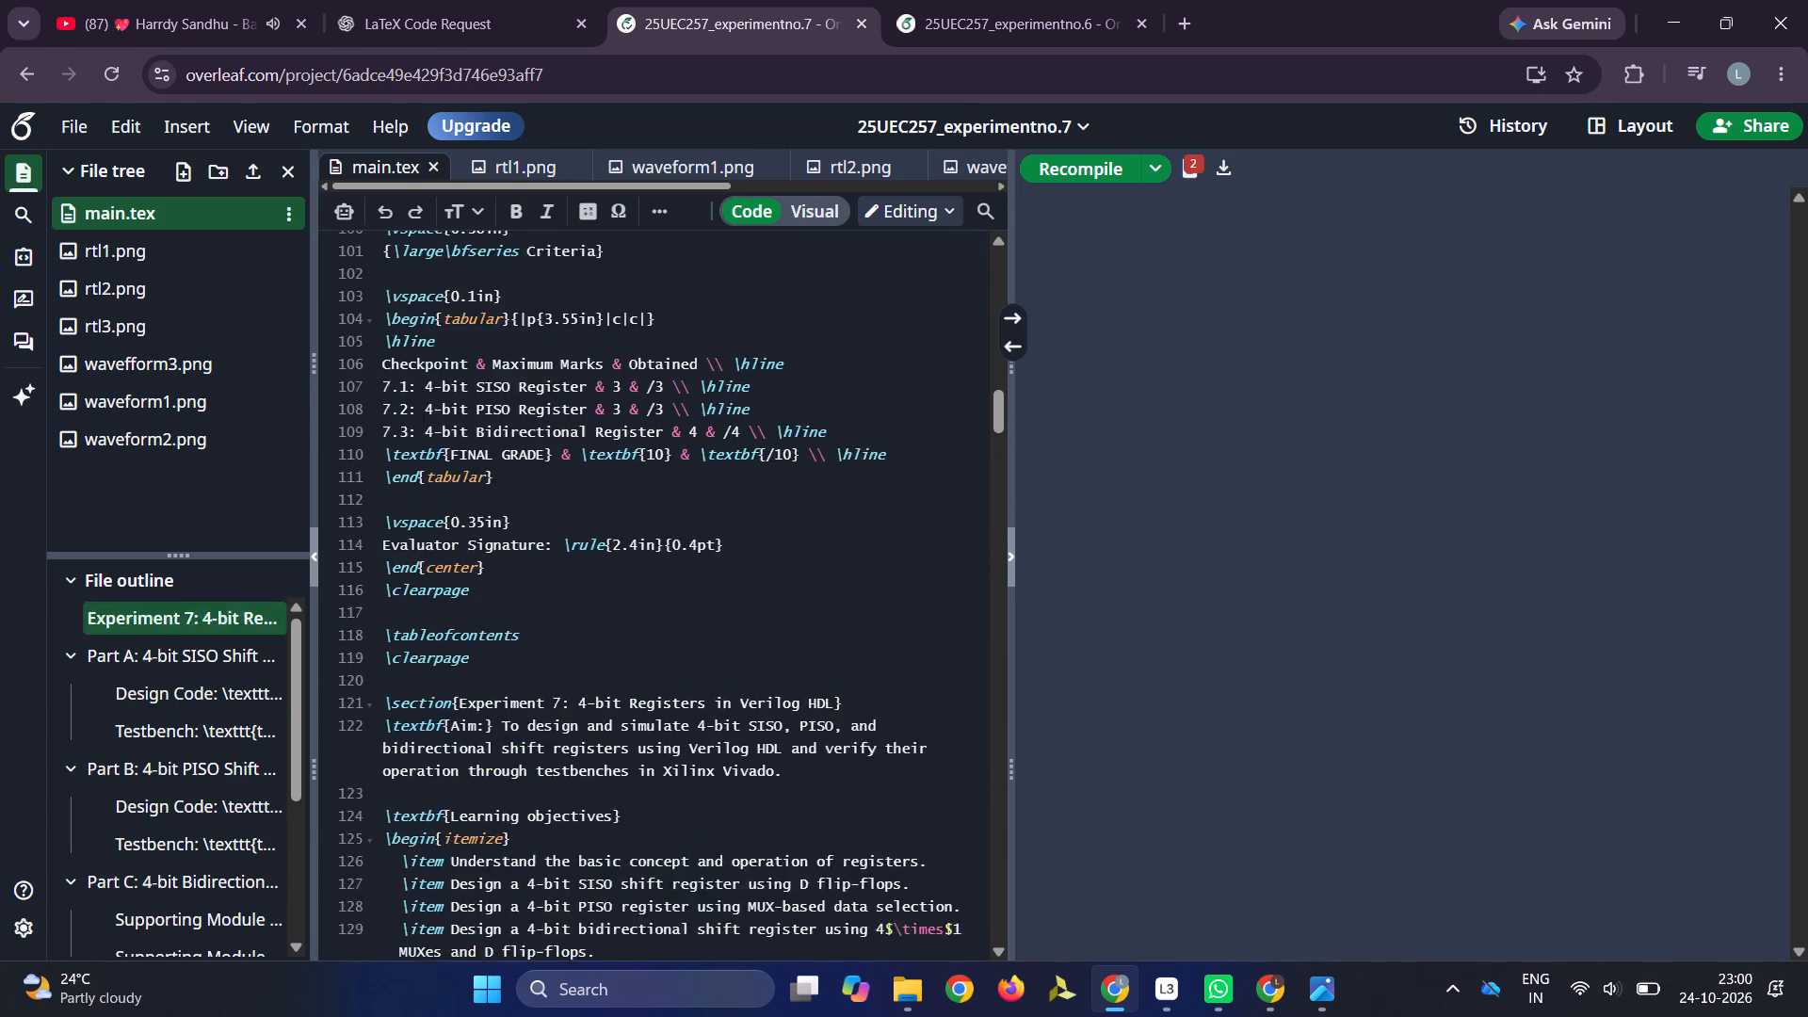
scroll(694, 641, "up", 13)
scroll(694, 641, "up", 10)
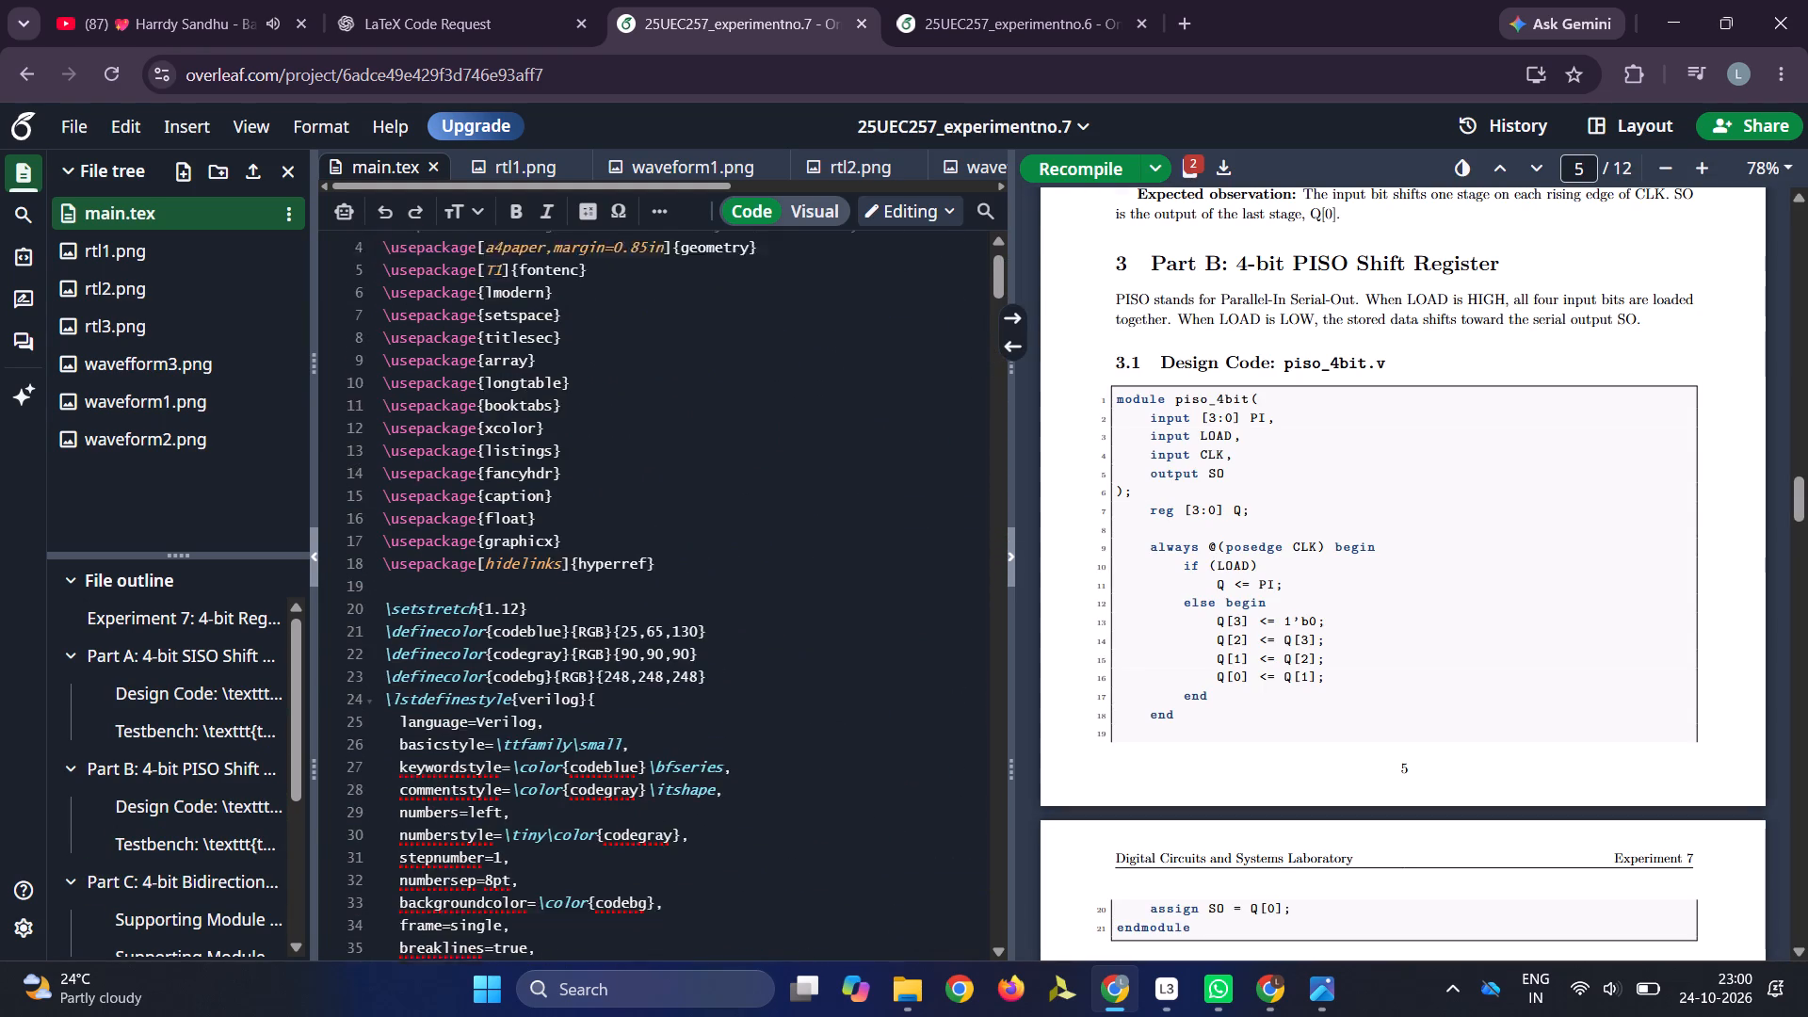
scroll(1719, 734, "down", 16)
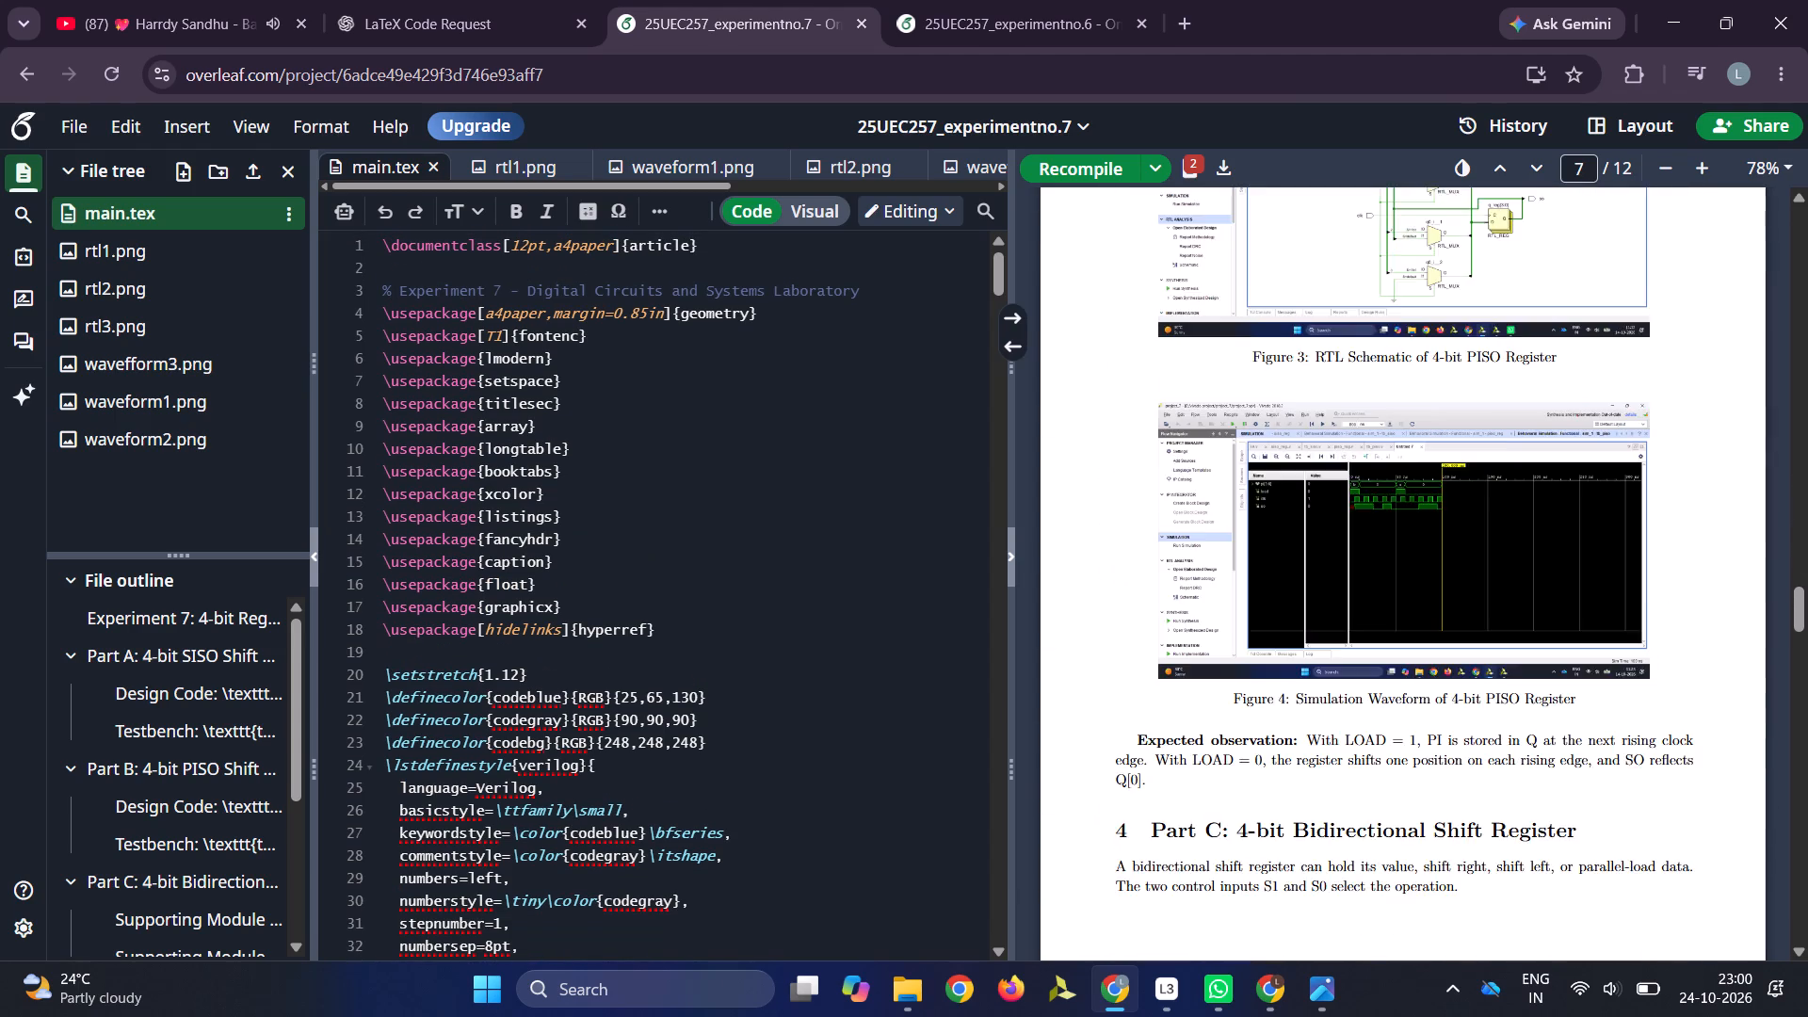
scroll(1377, 690, "down", 16)
scroll(1375, 693, "down", 5)
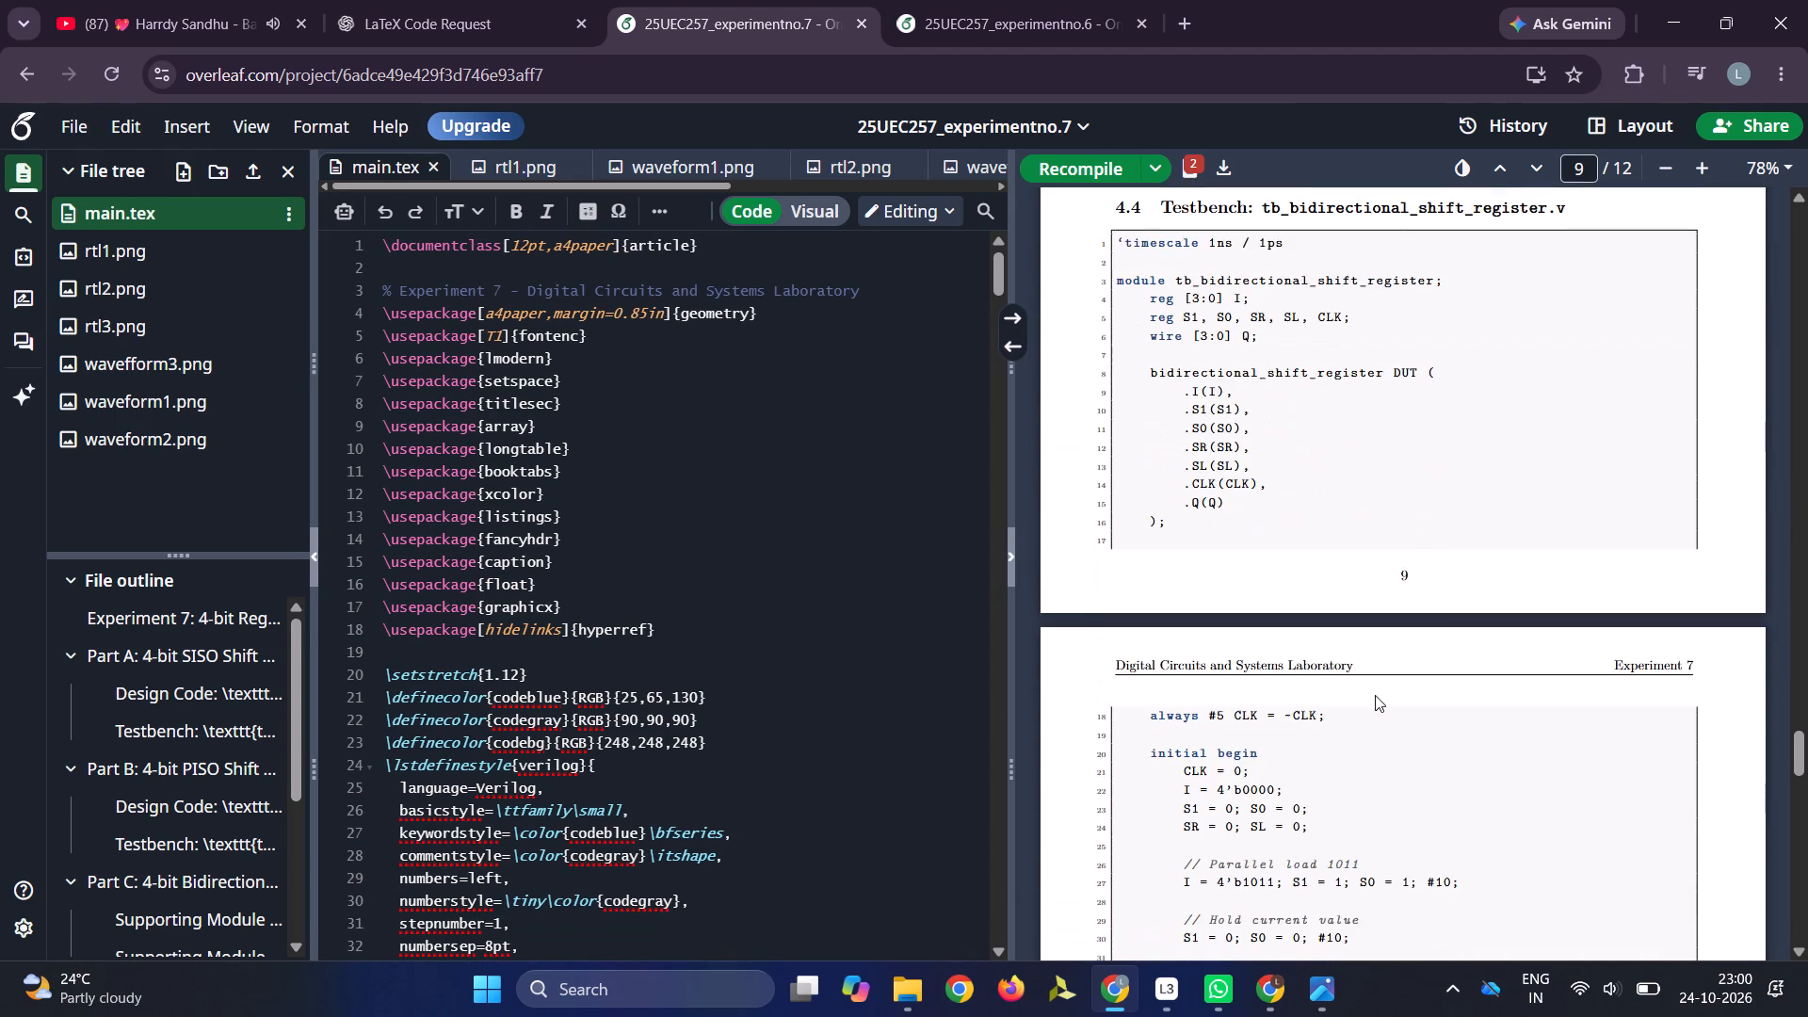
scroll(1375, 695, "down", 19)
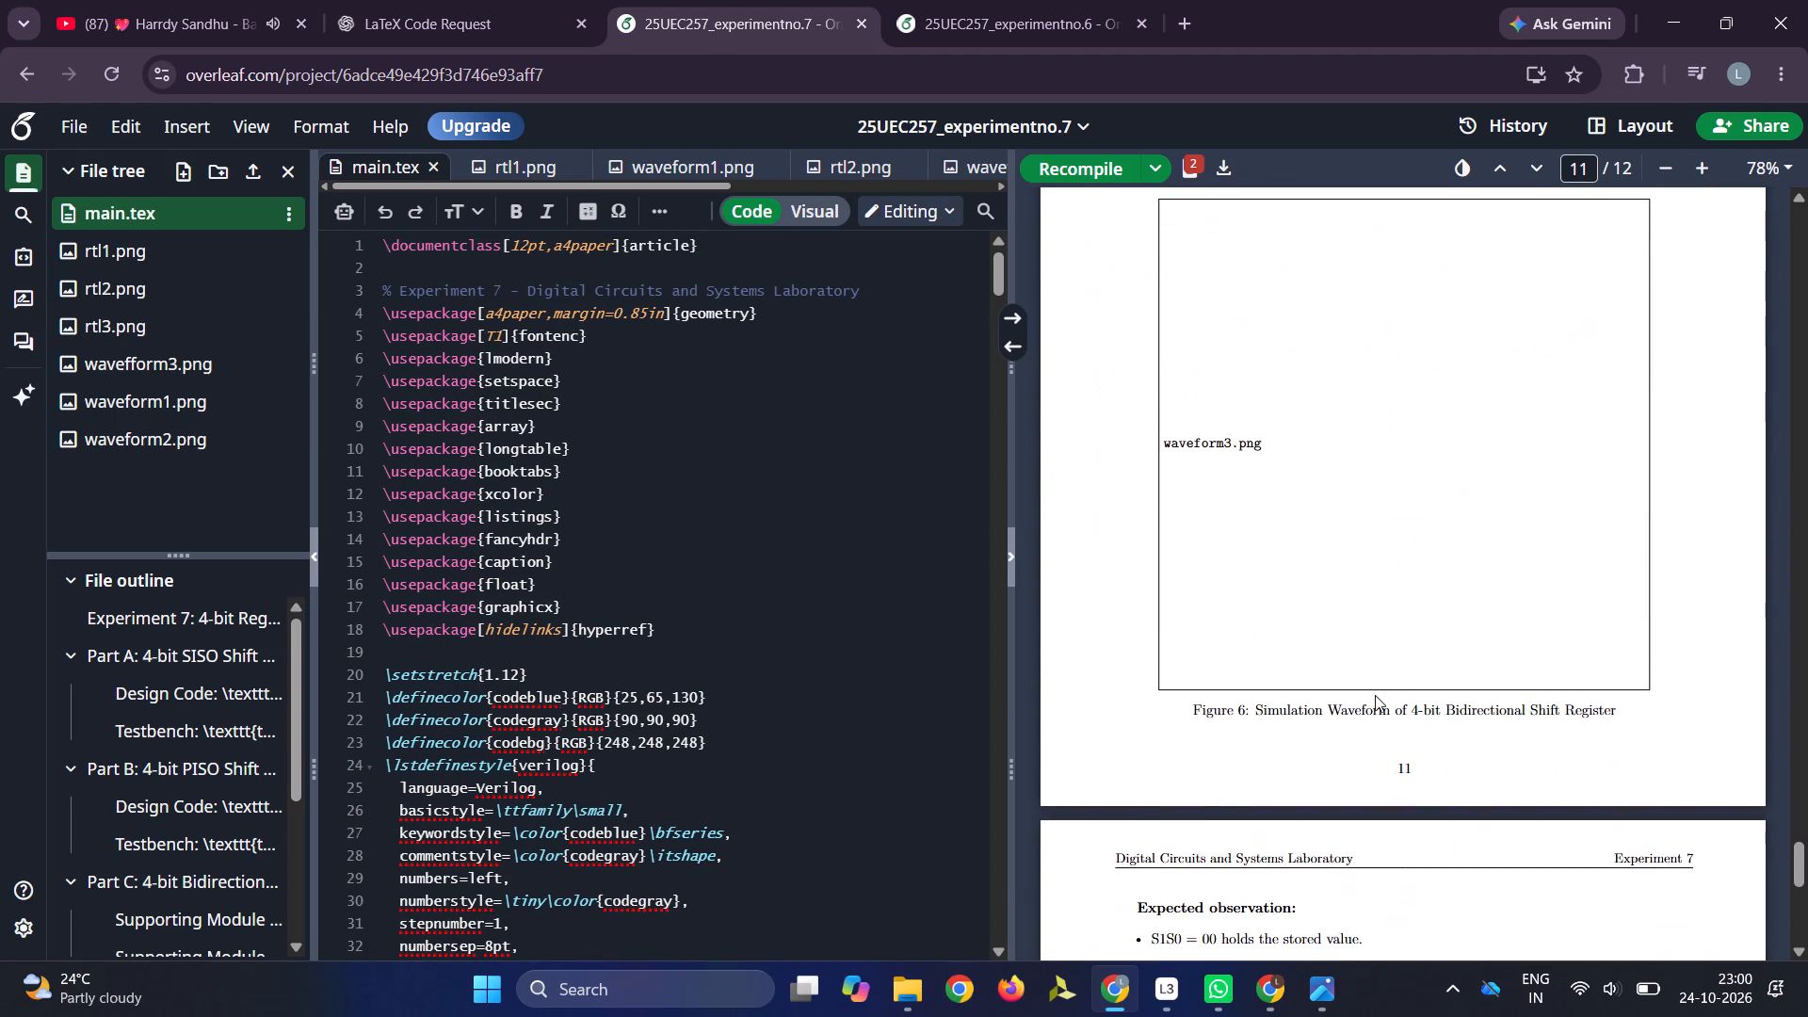
scroll(1375, 695, "down", 2)
scroll(1375, 695, "up", 5)
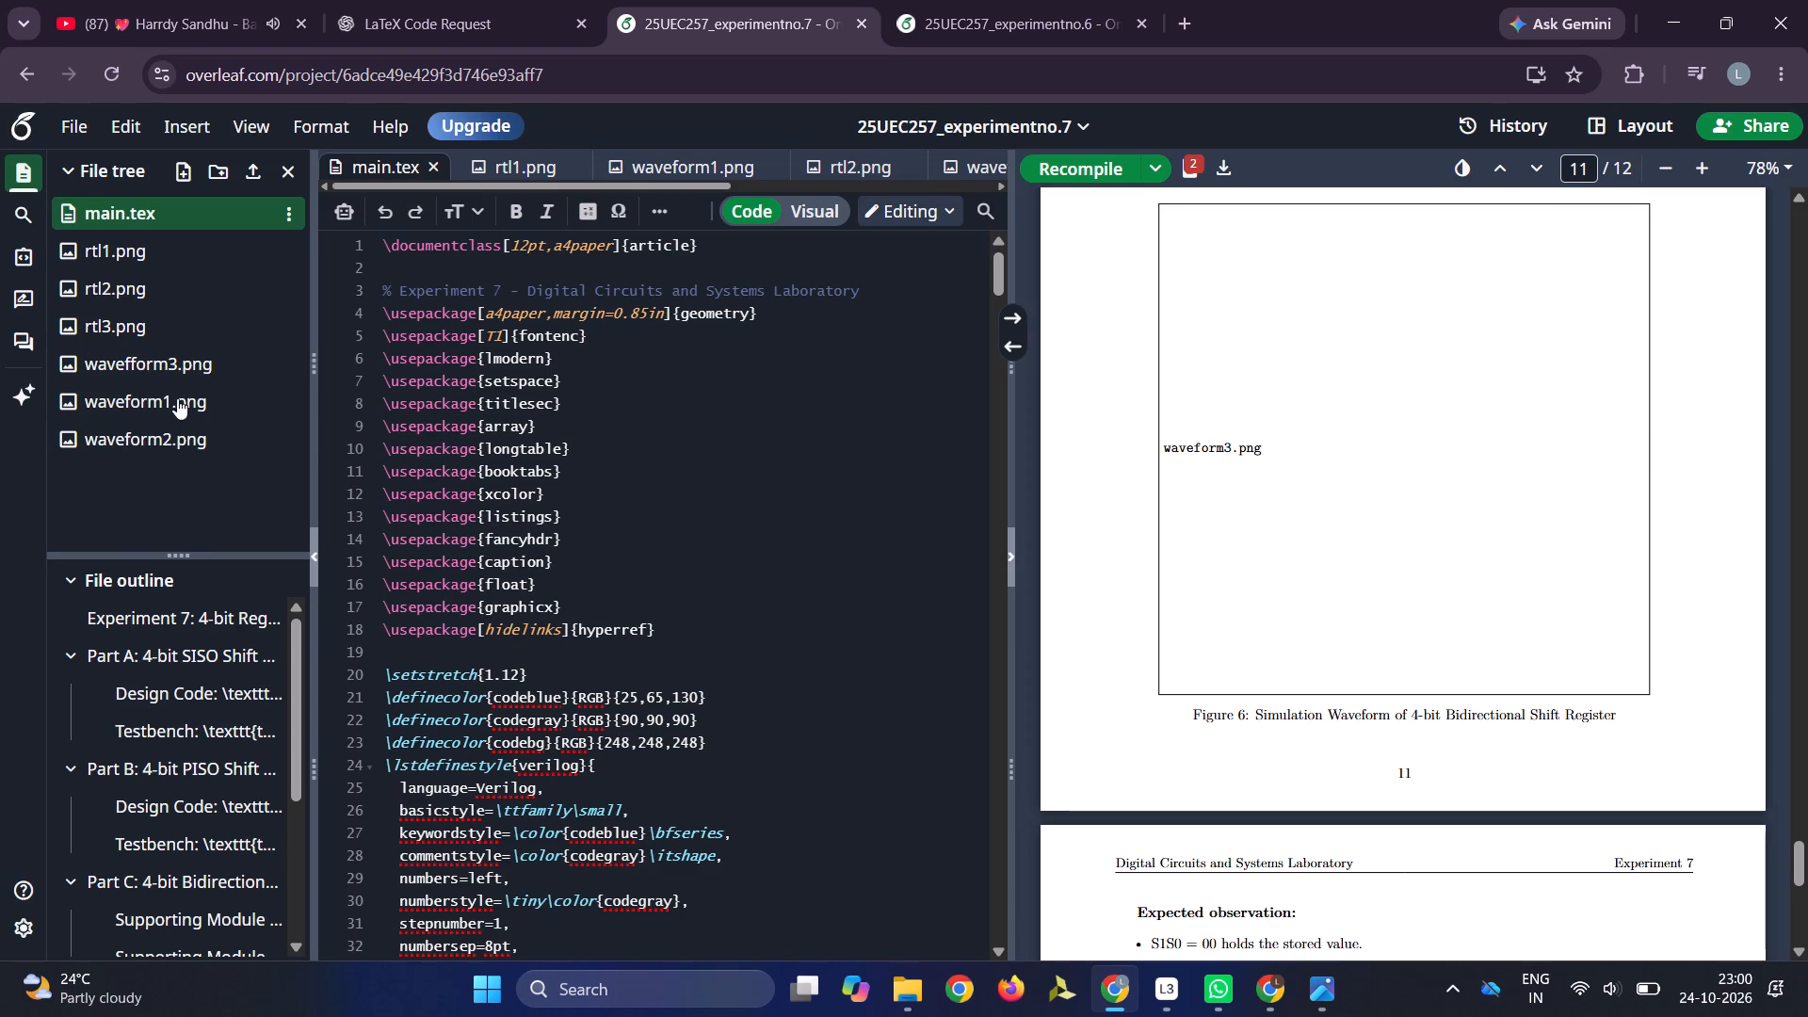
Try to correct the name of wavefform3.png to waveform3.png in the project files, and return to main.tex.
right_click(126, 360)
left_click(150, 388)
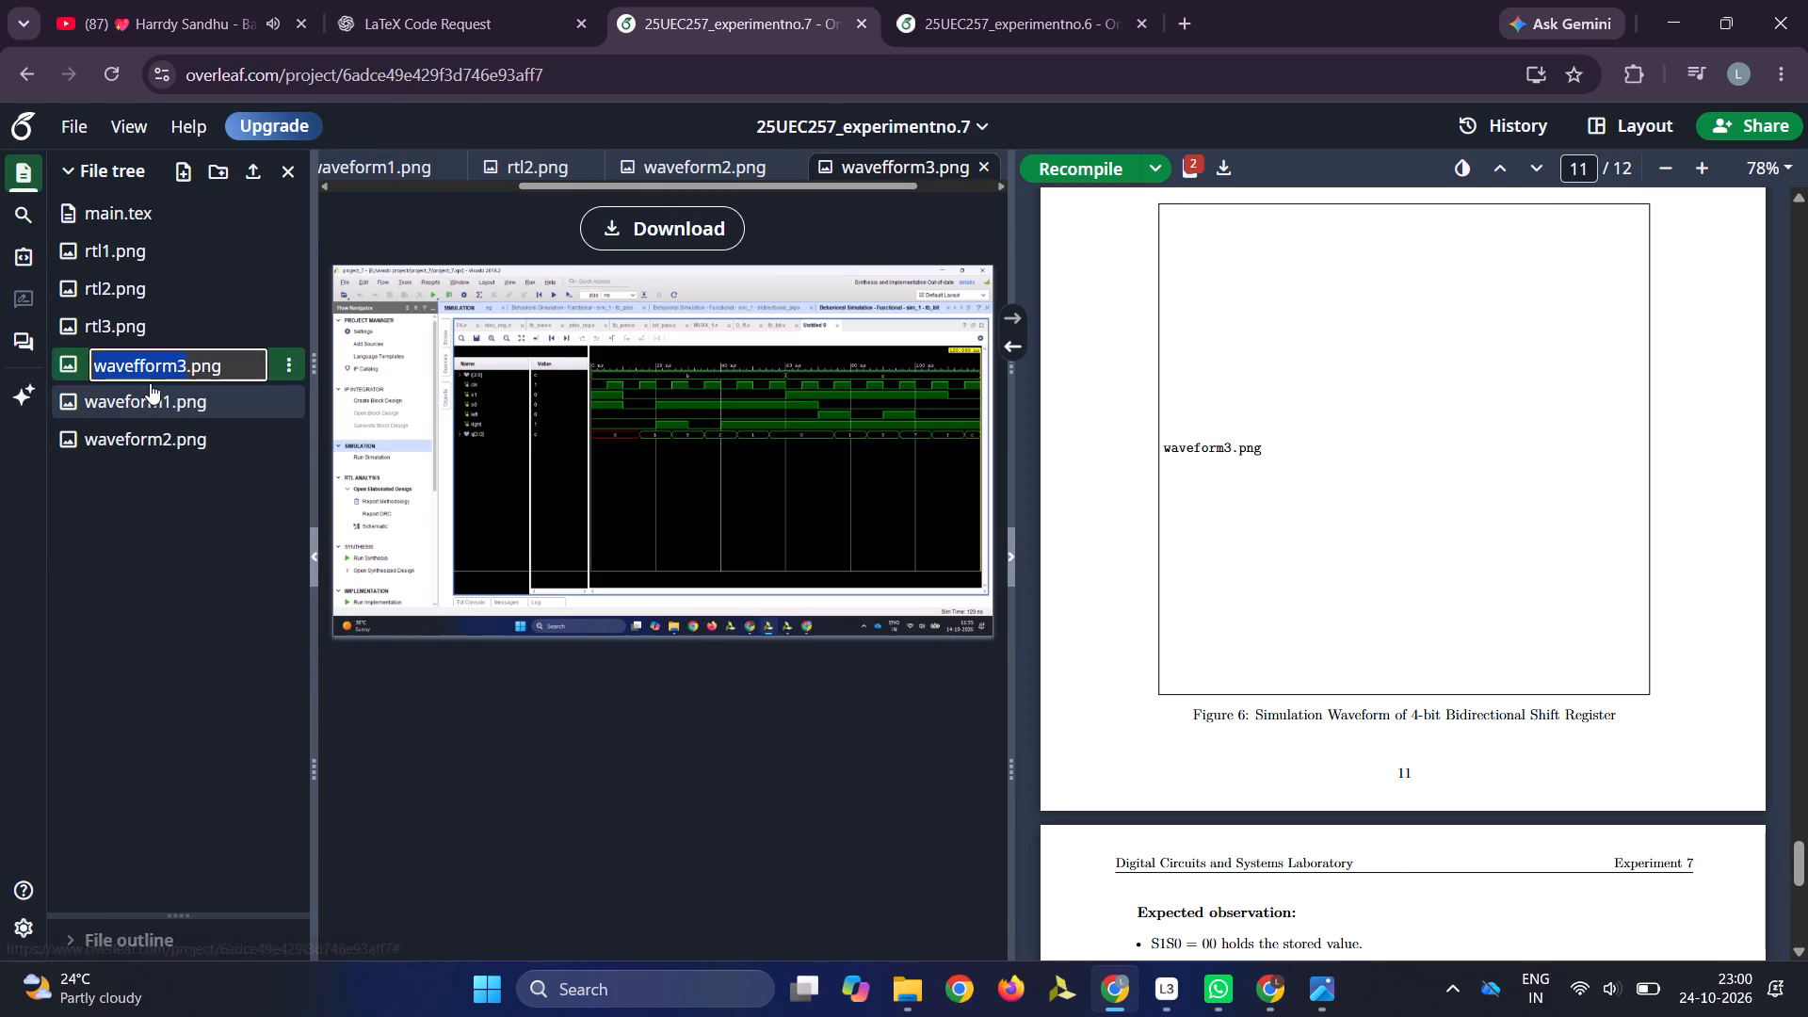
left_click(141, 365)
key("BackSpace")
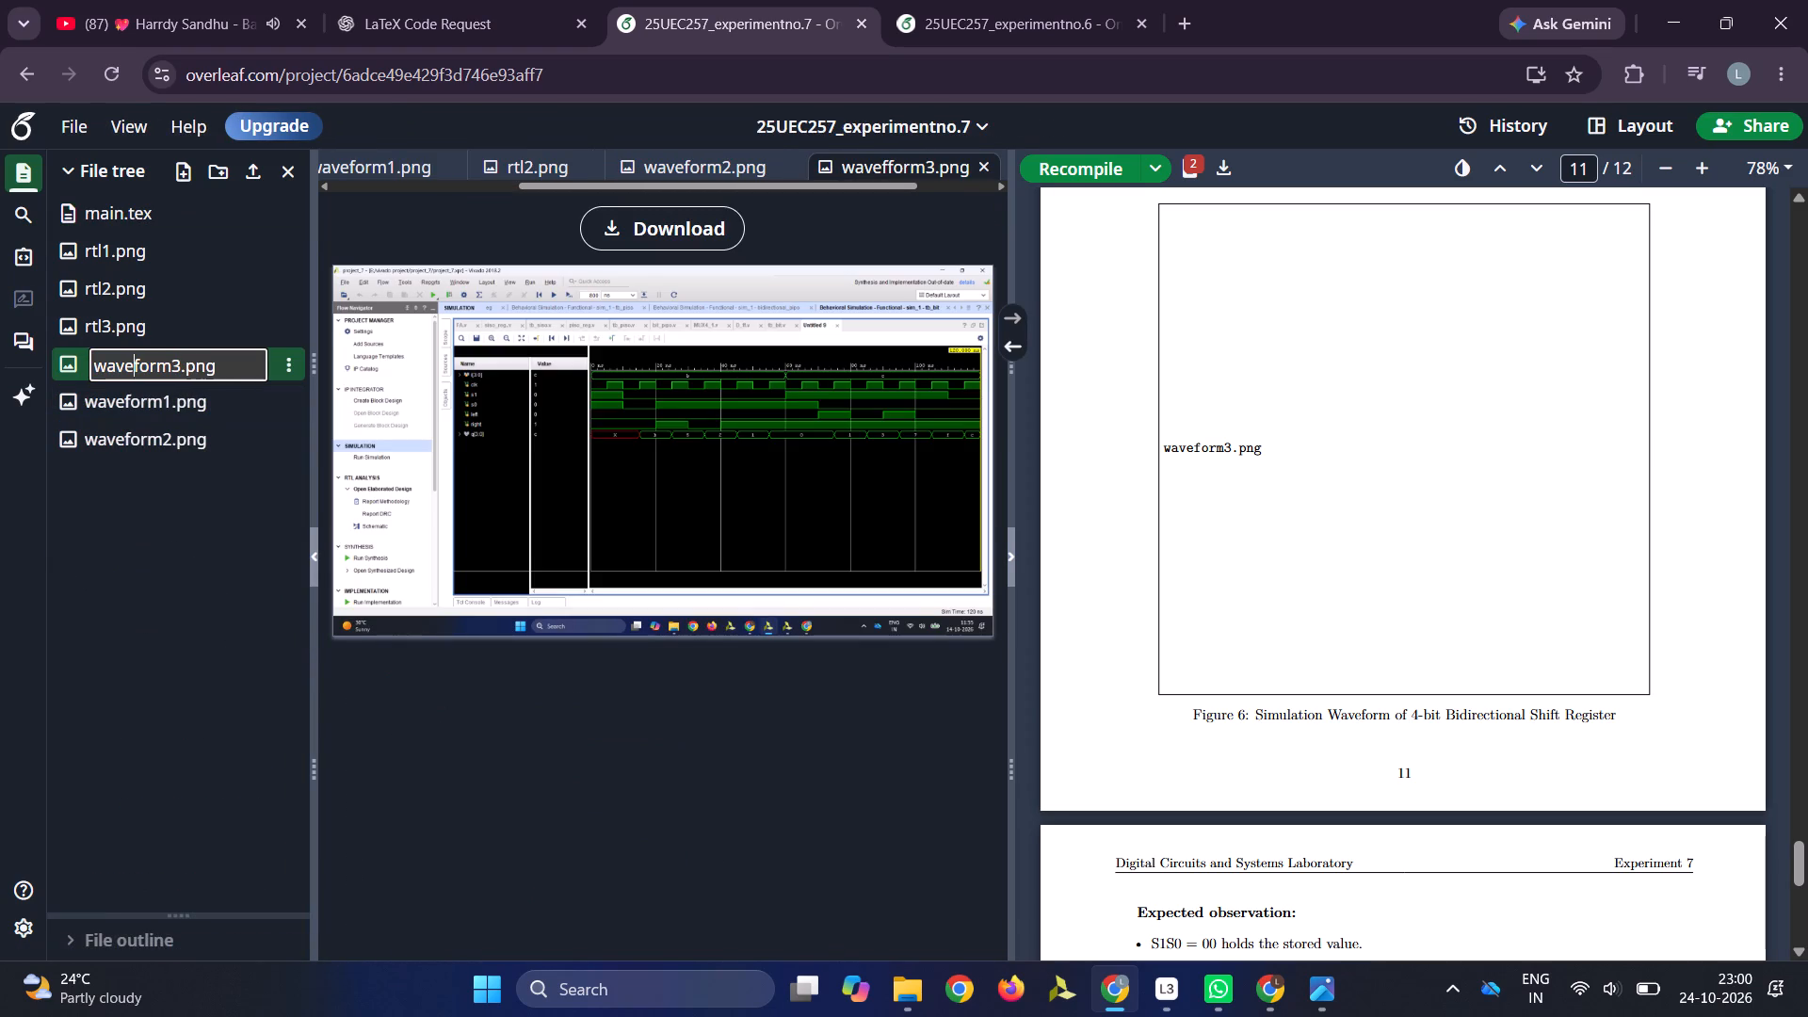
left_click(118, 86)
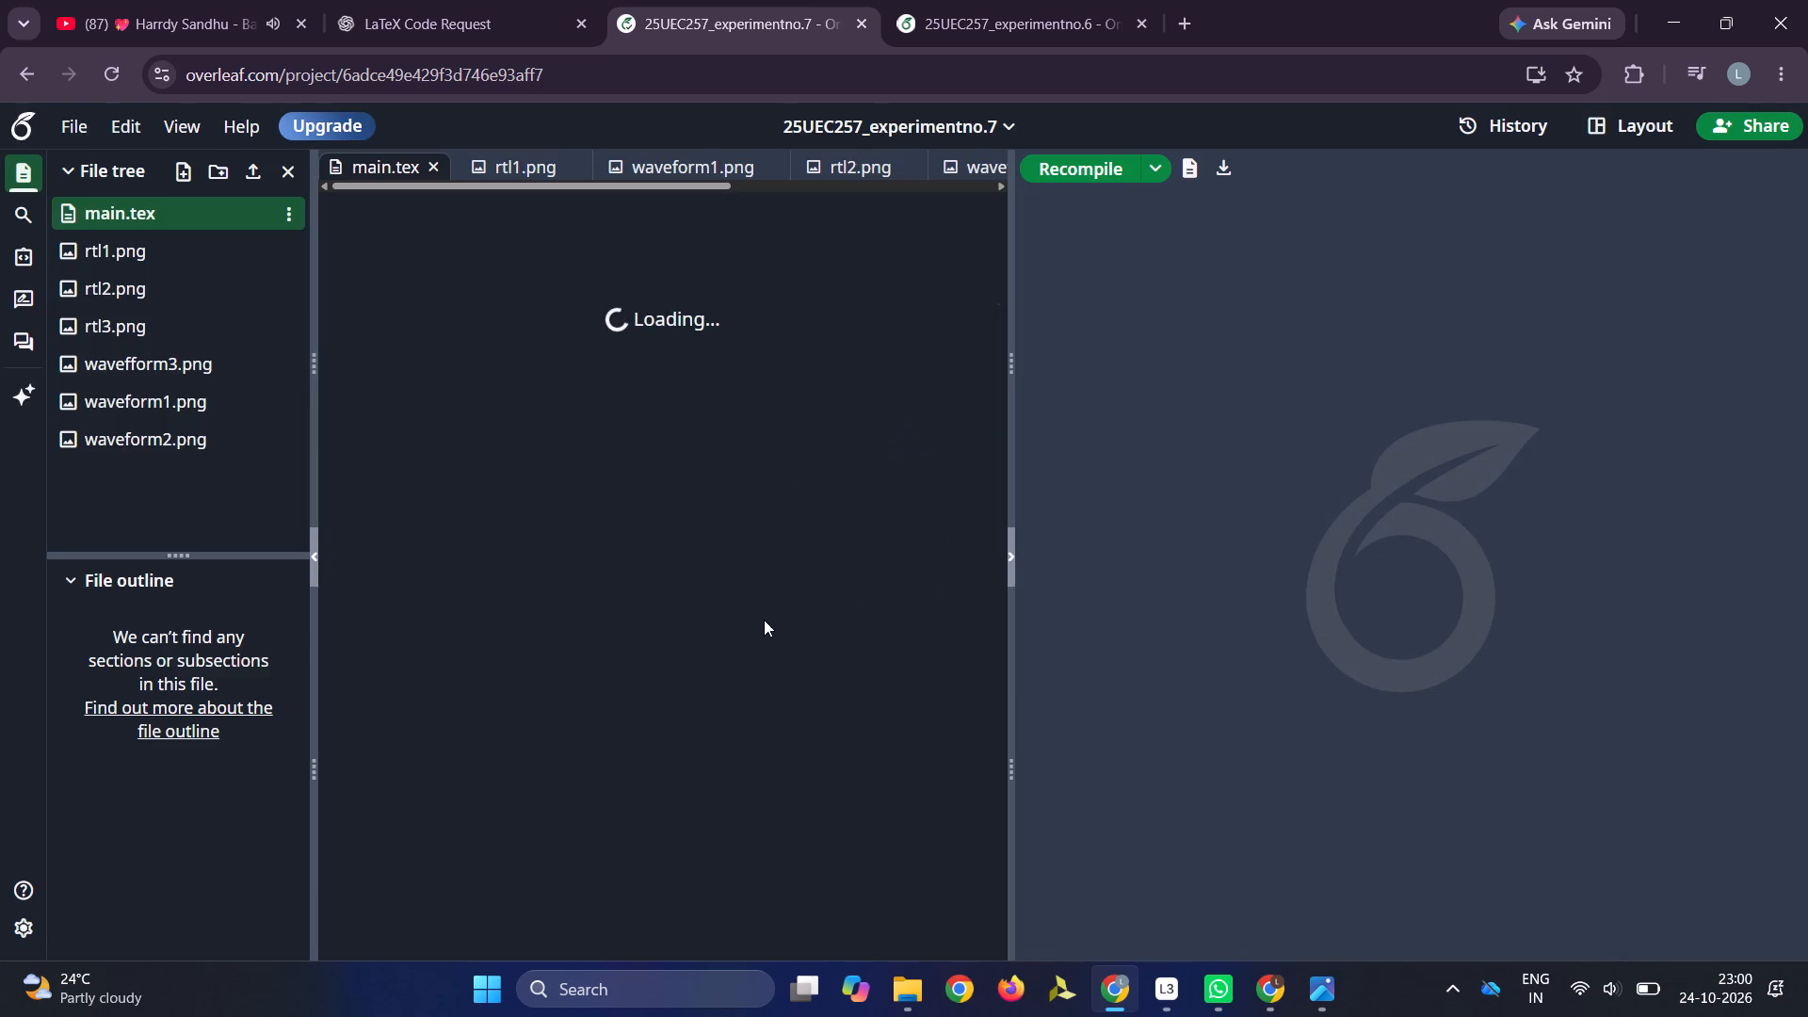
Switch to YouTube, browse the recommended videos below the current song, and play Harrdy Sandhu - Kya Baat Ay.
left_click(145, 20)
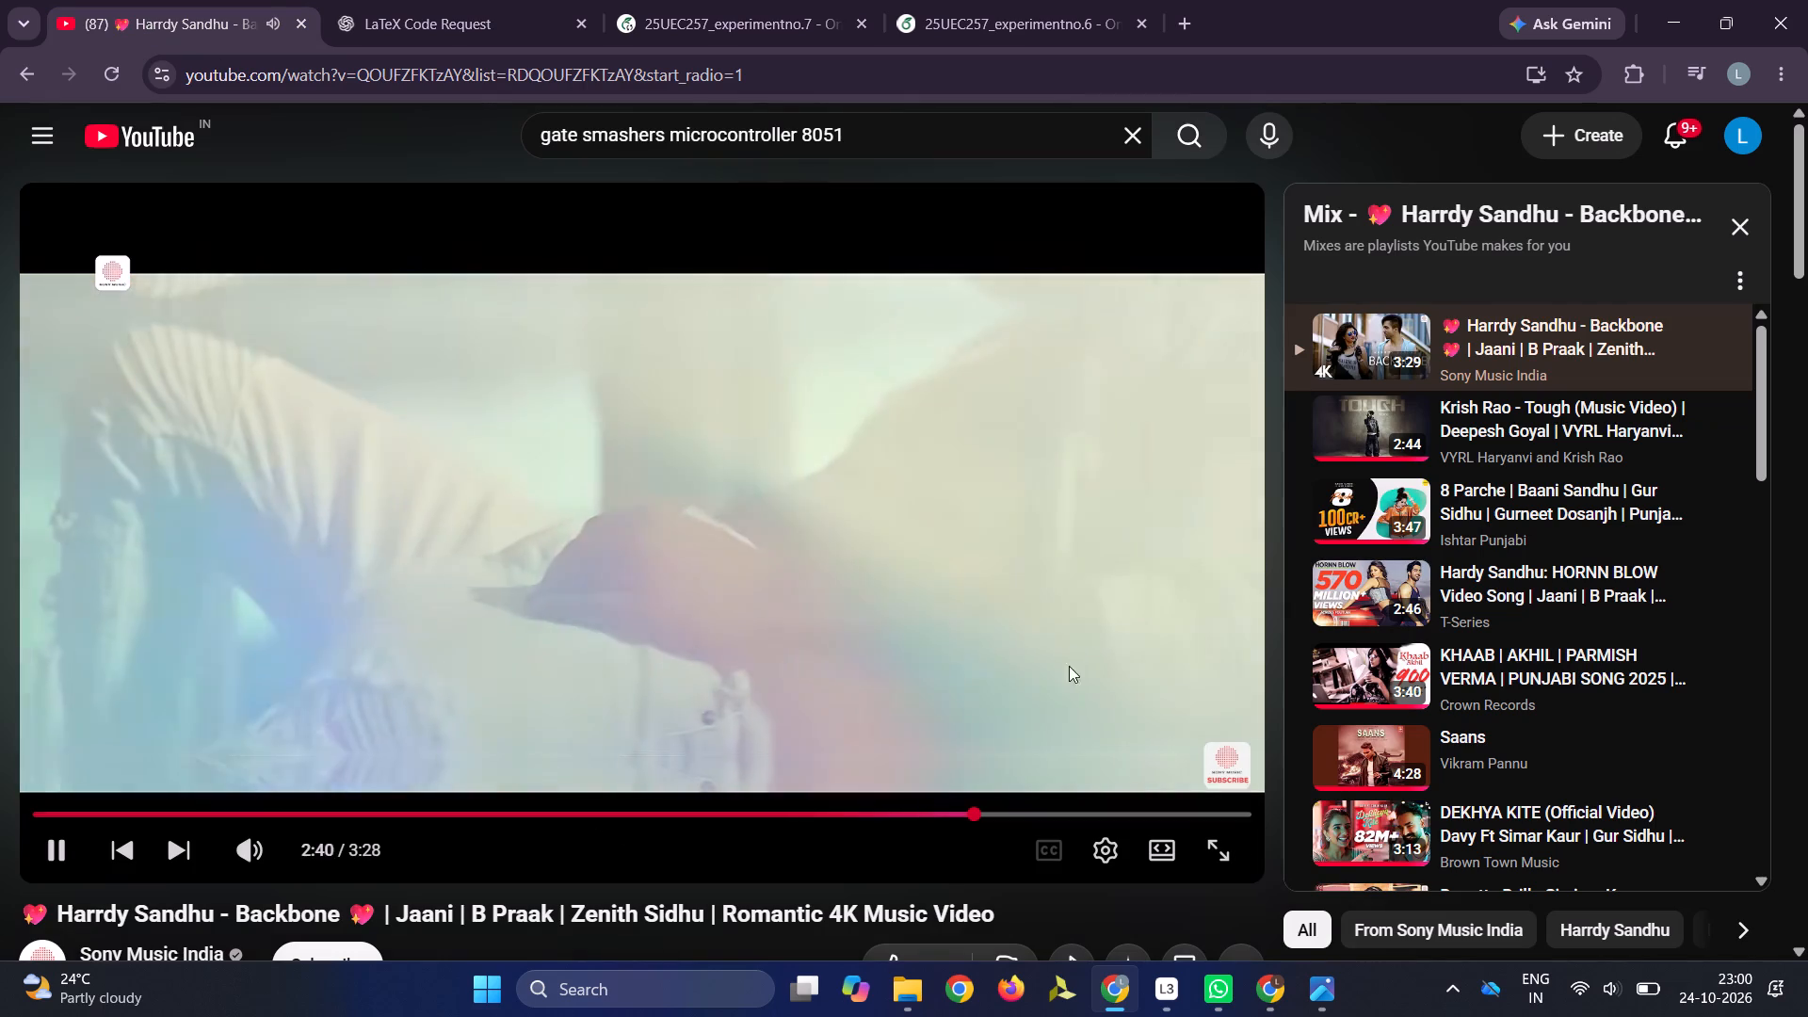
scroll(1075, 669, "down", 4)
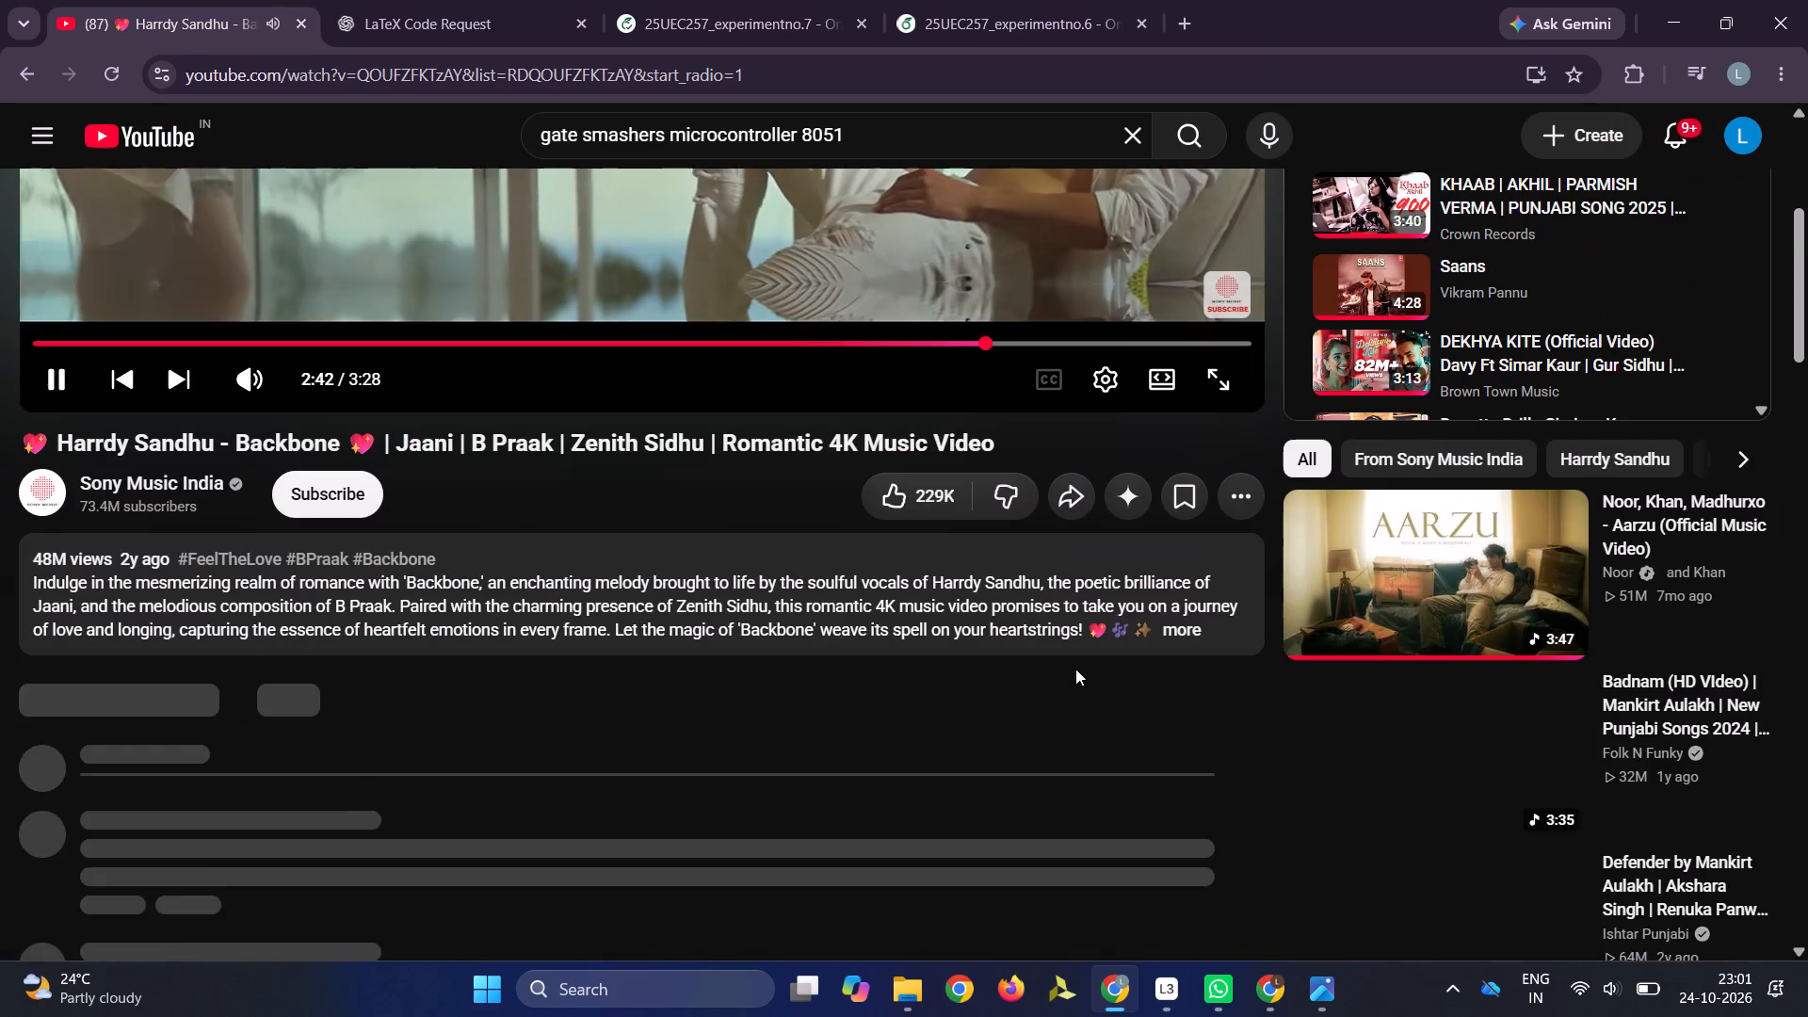
scroll(1075, 669, "down", 1)
scroll(1075, 669, "up", 8)
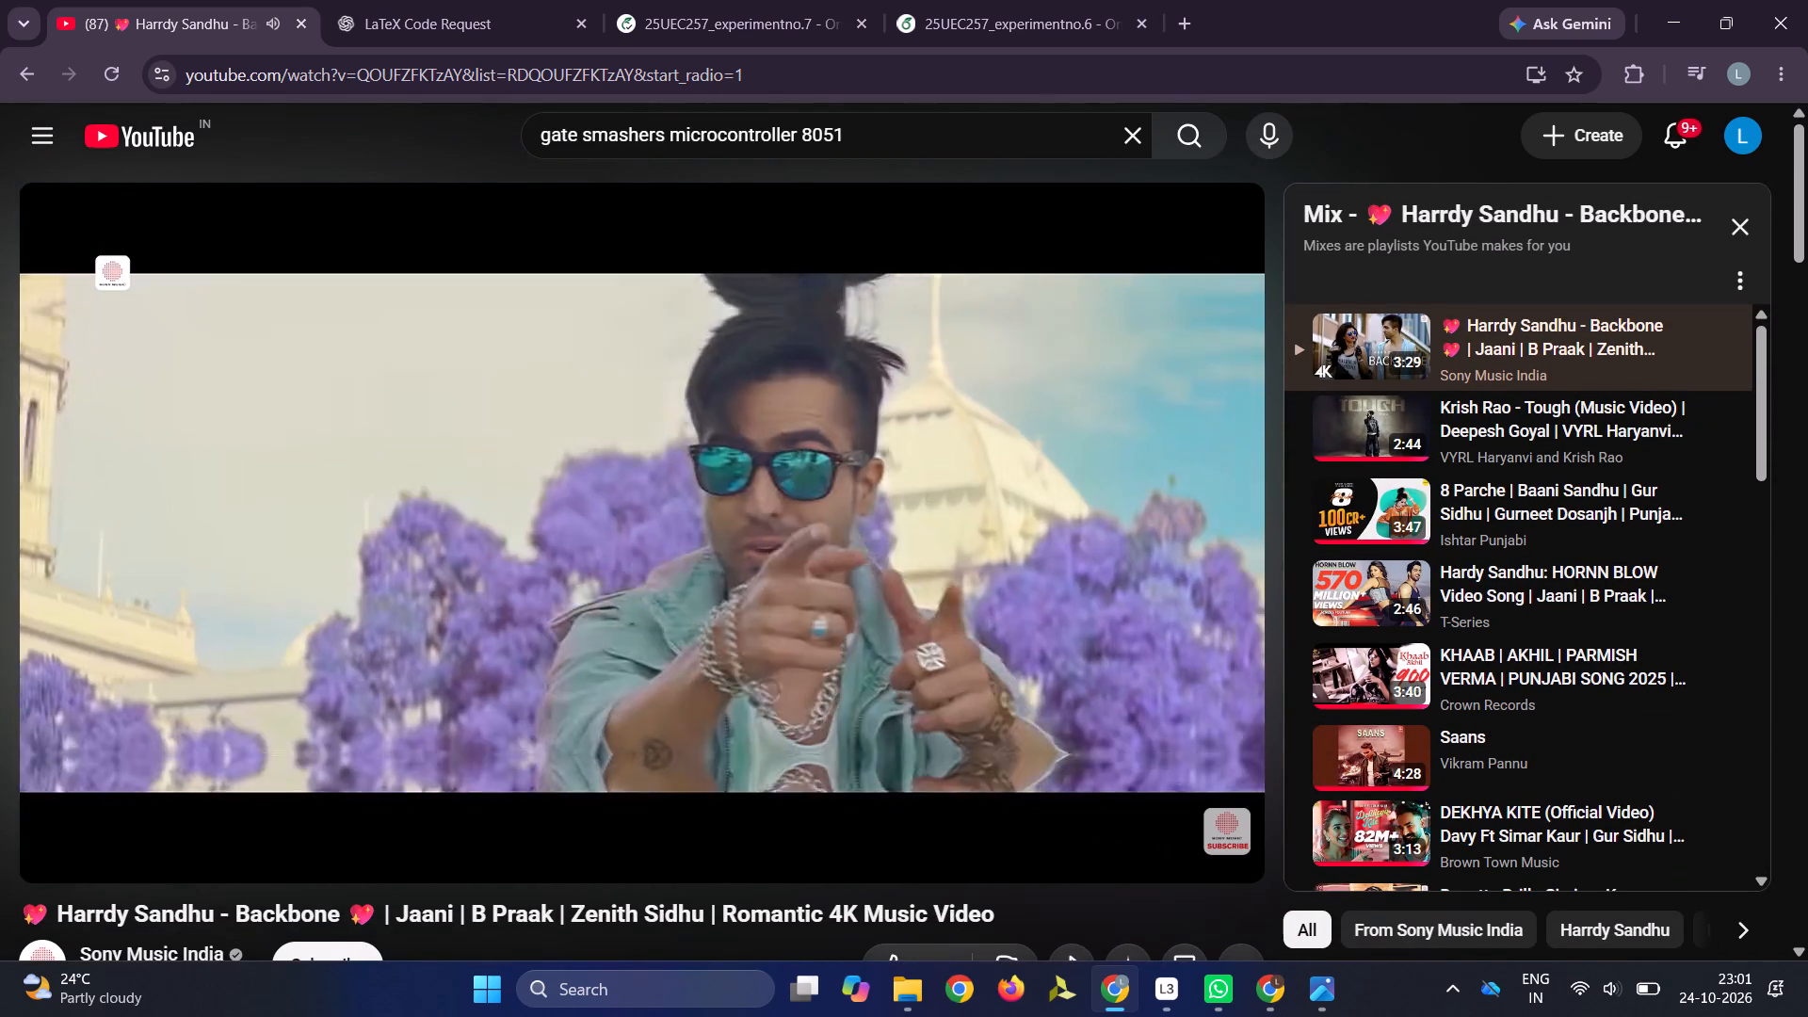
scroll(1078, 671, "down", 1)
scroll(1078, 671, "up", 1)
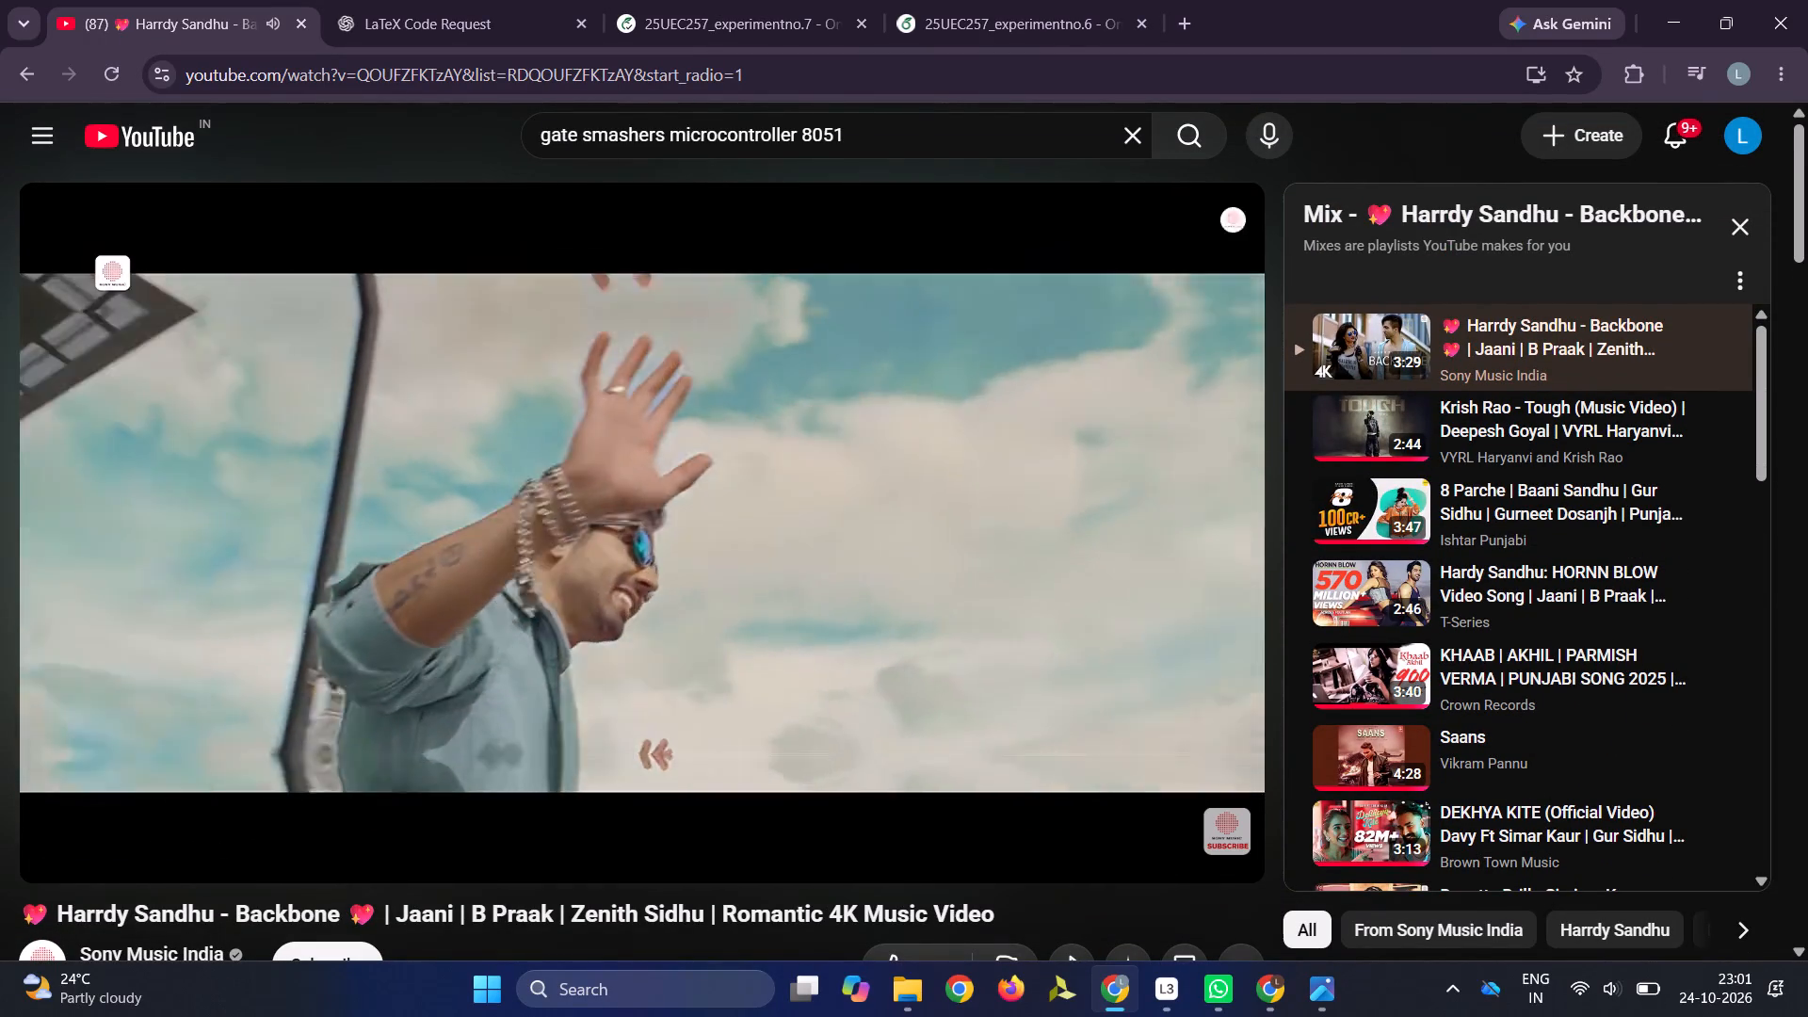
scroll(1078, 671, "down", 4)
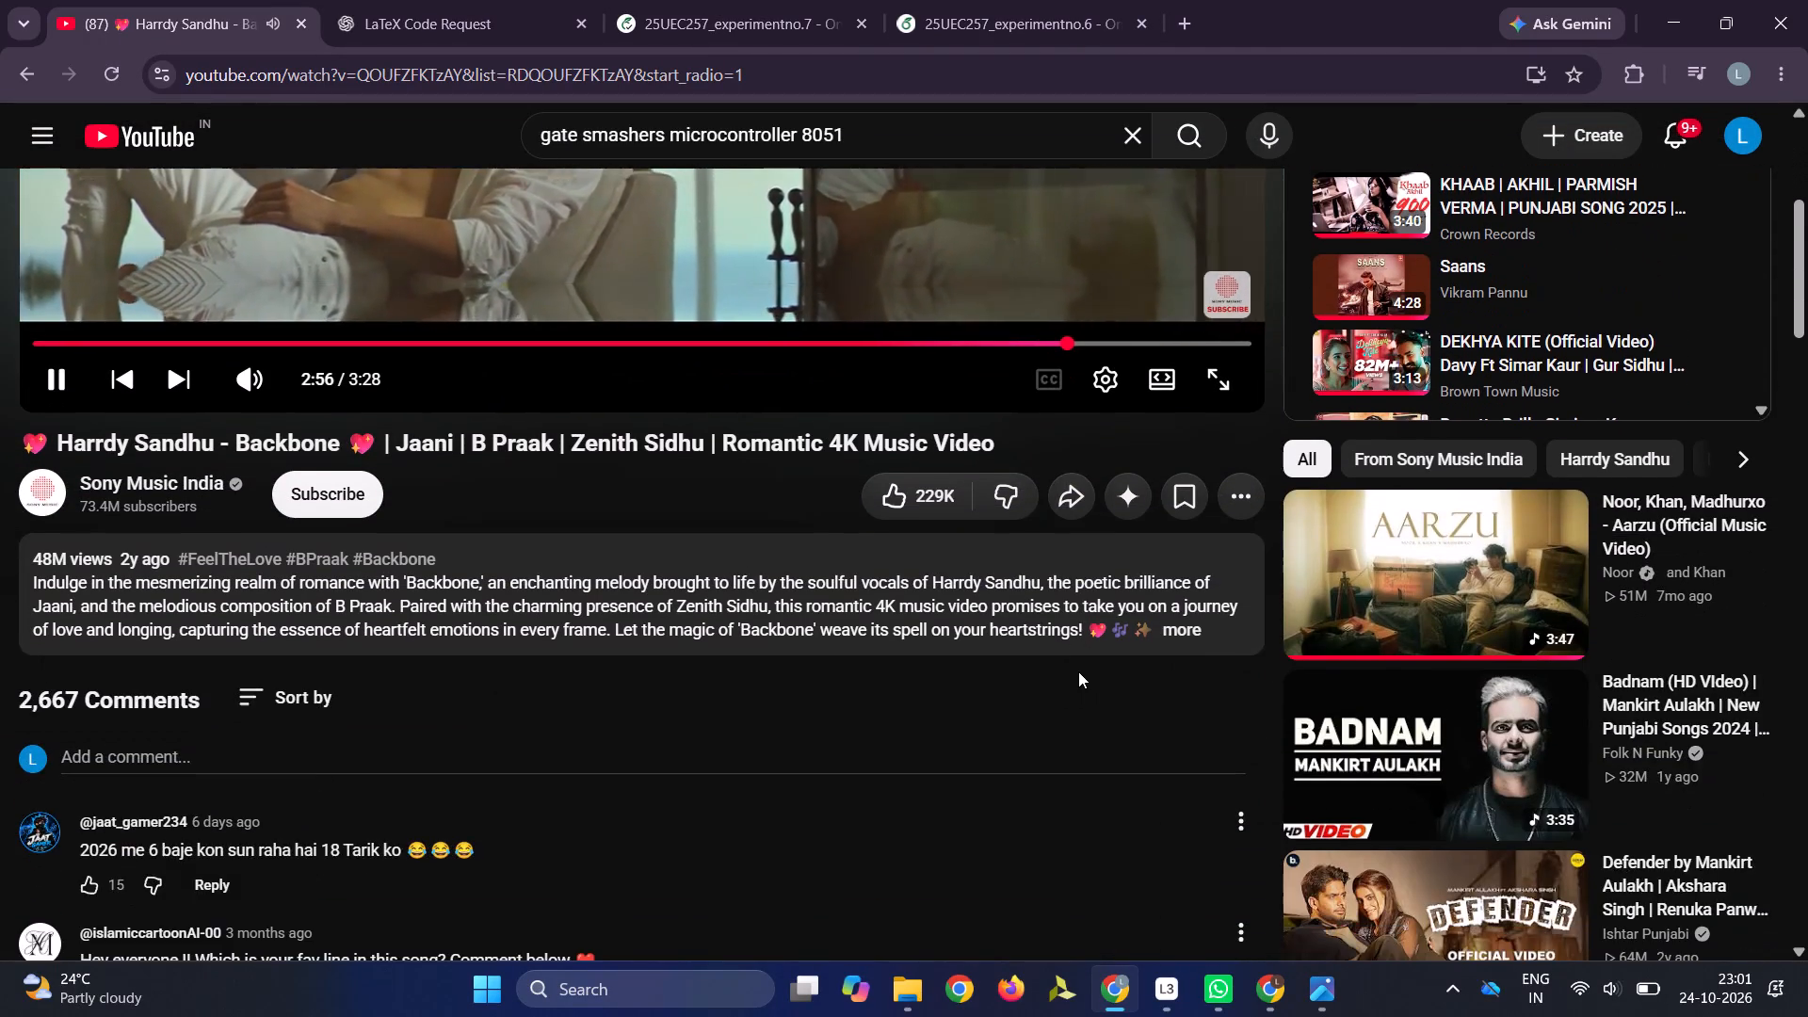
scroll(1078, 671, "down", 5)
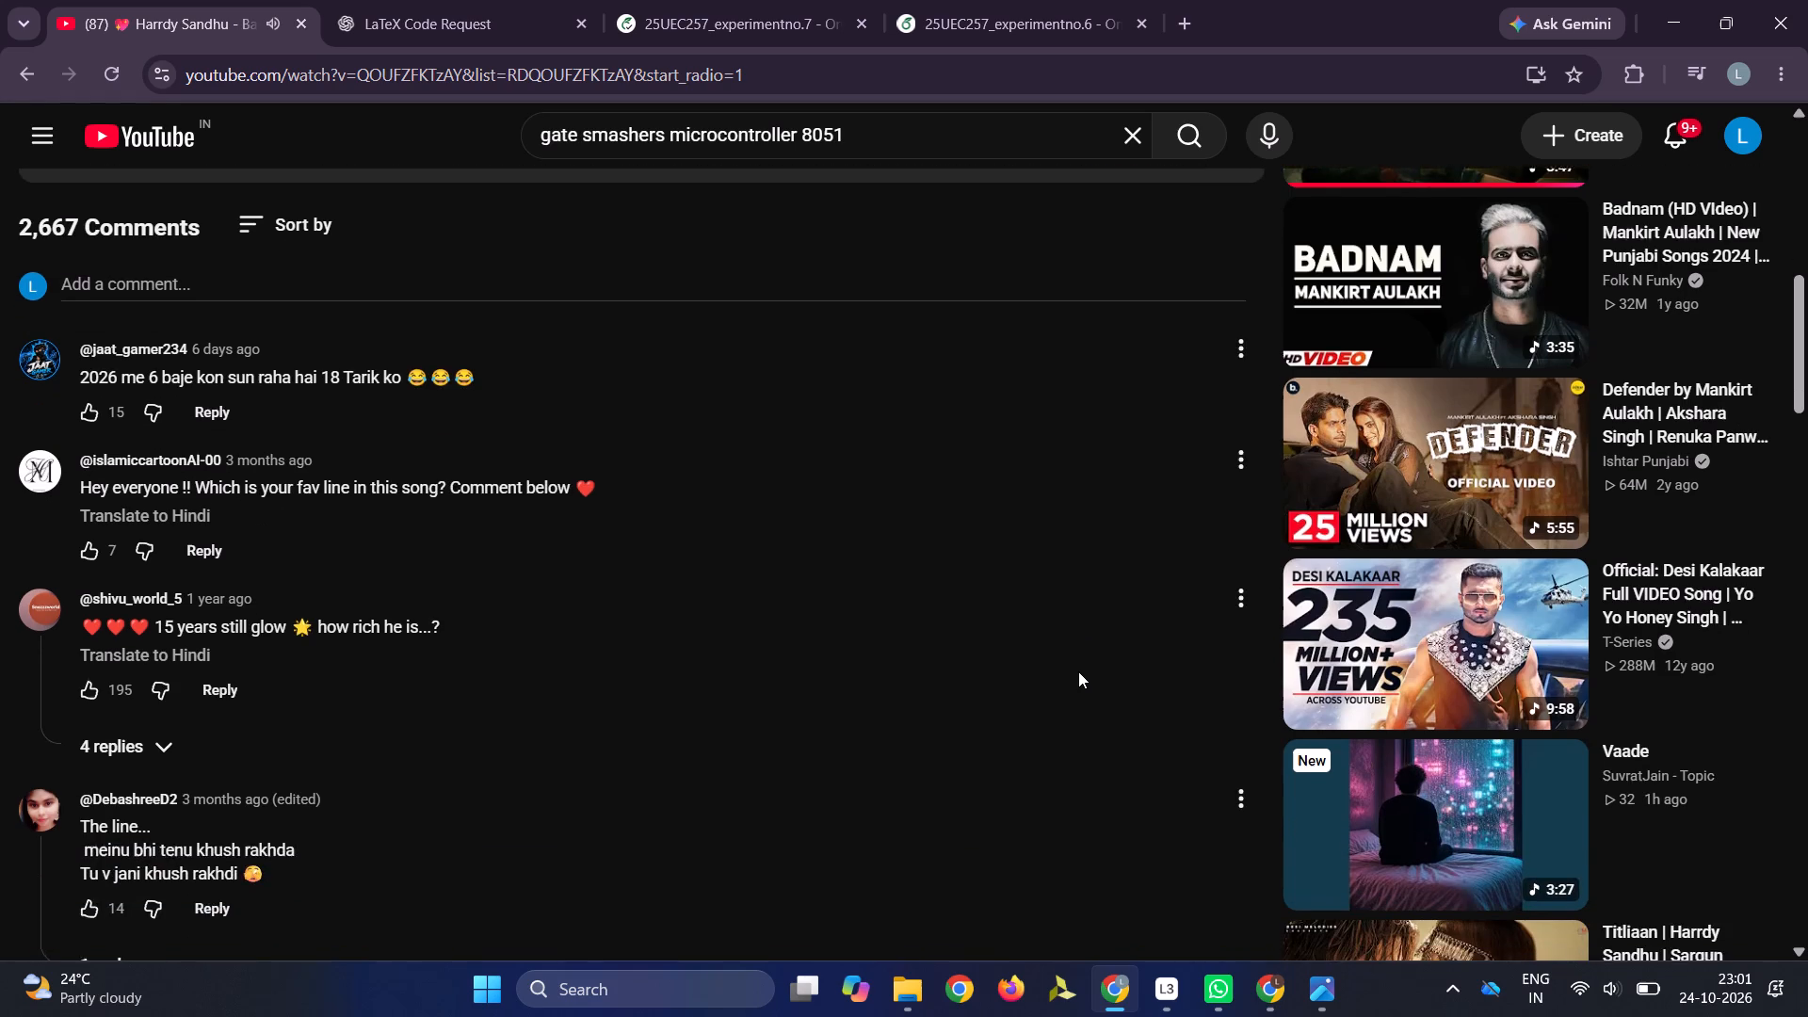
scroll(1078, 671, "down", 3)
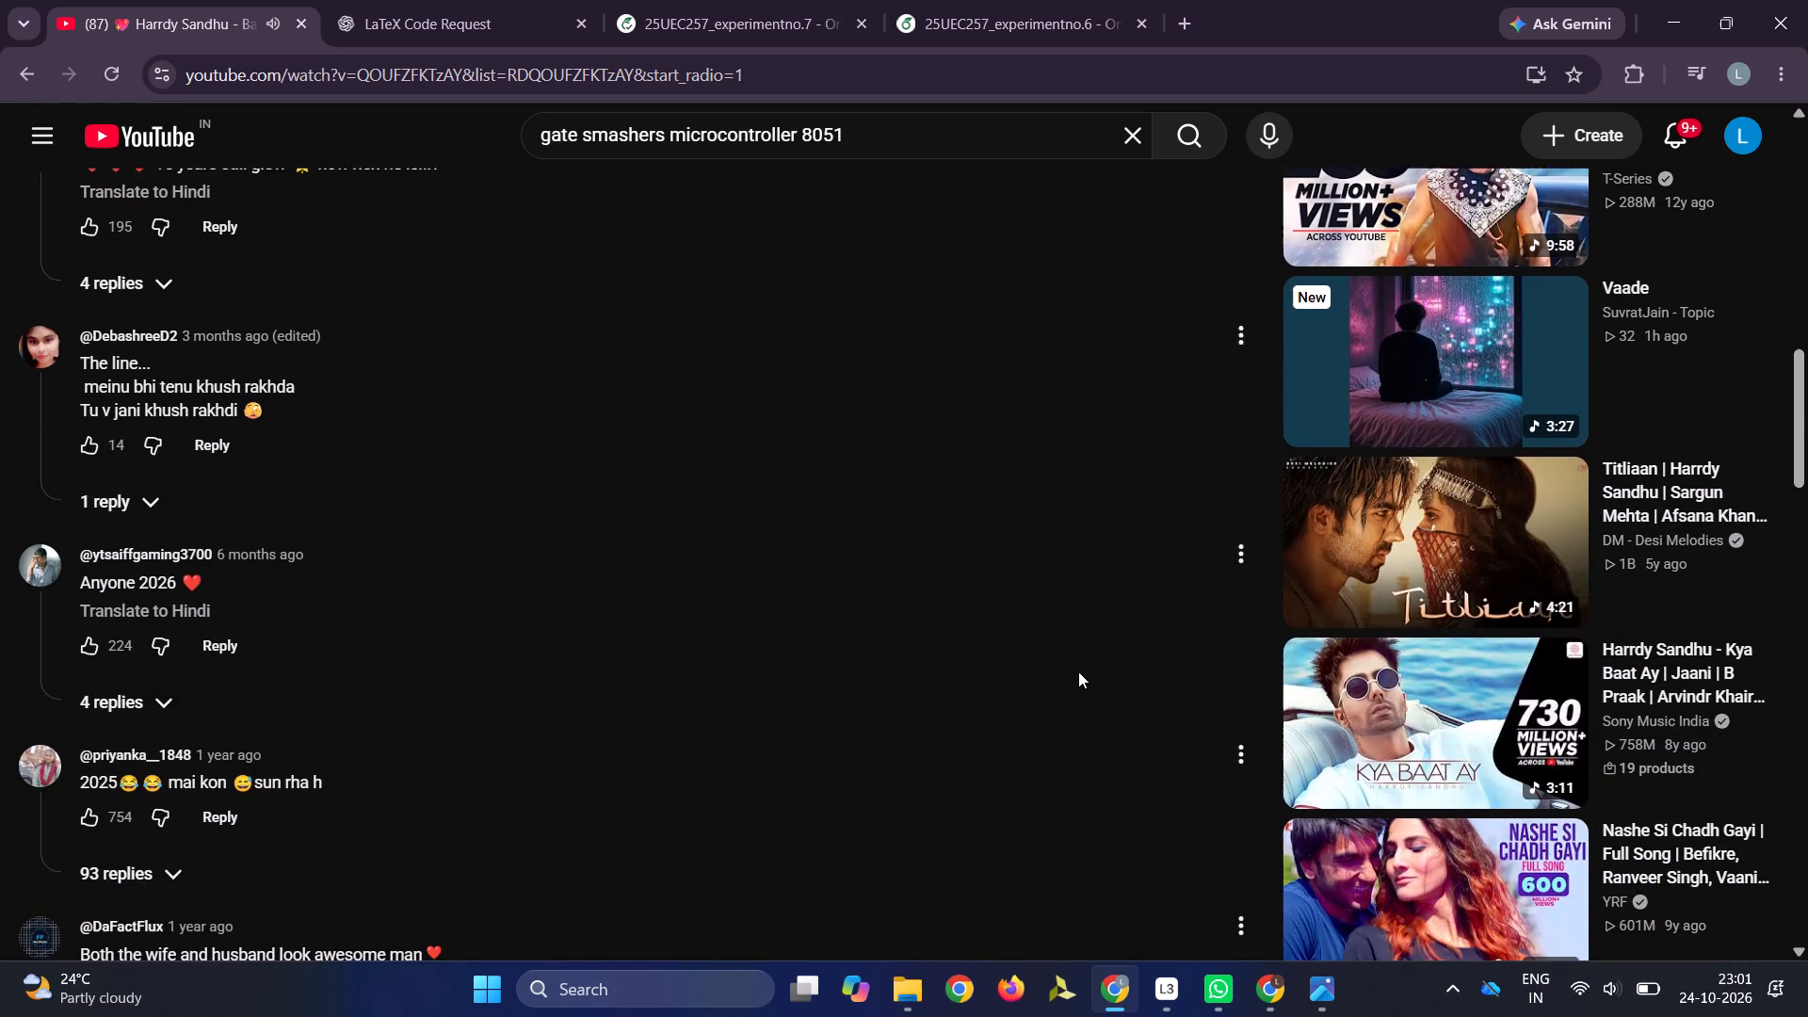
scroll(1078, 671, "down", 1)
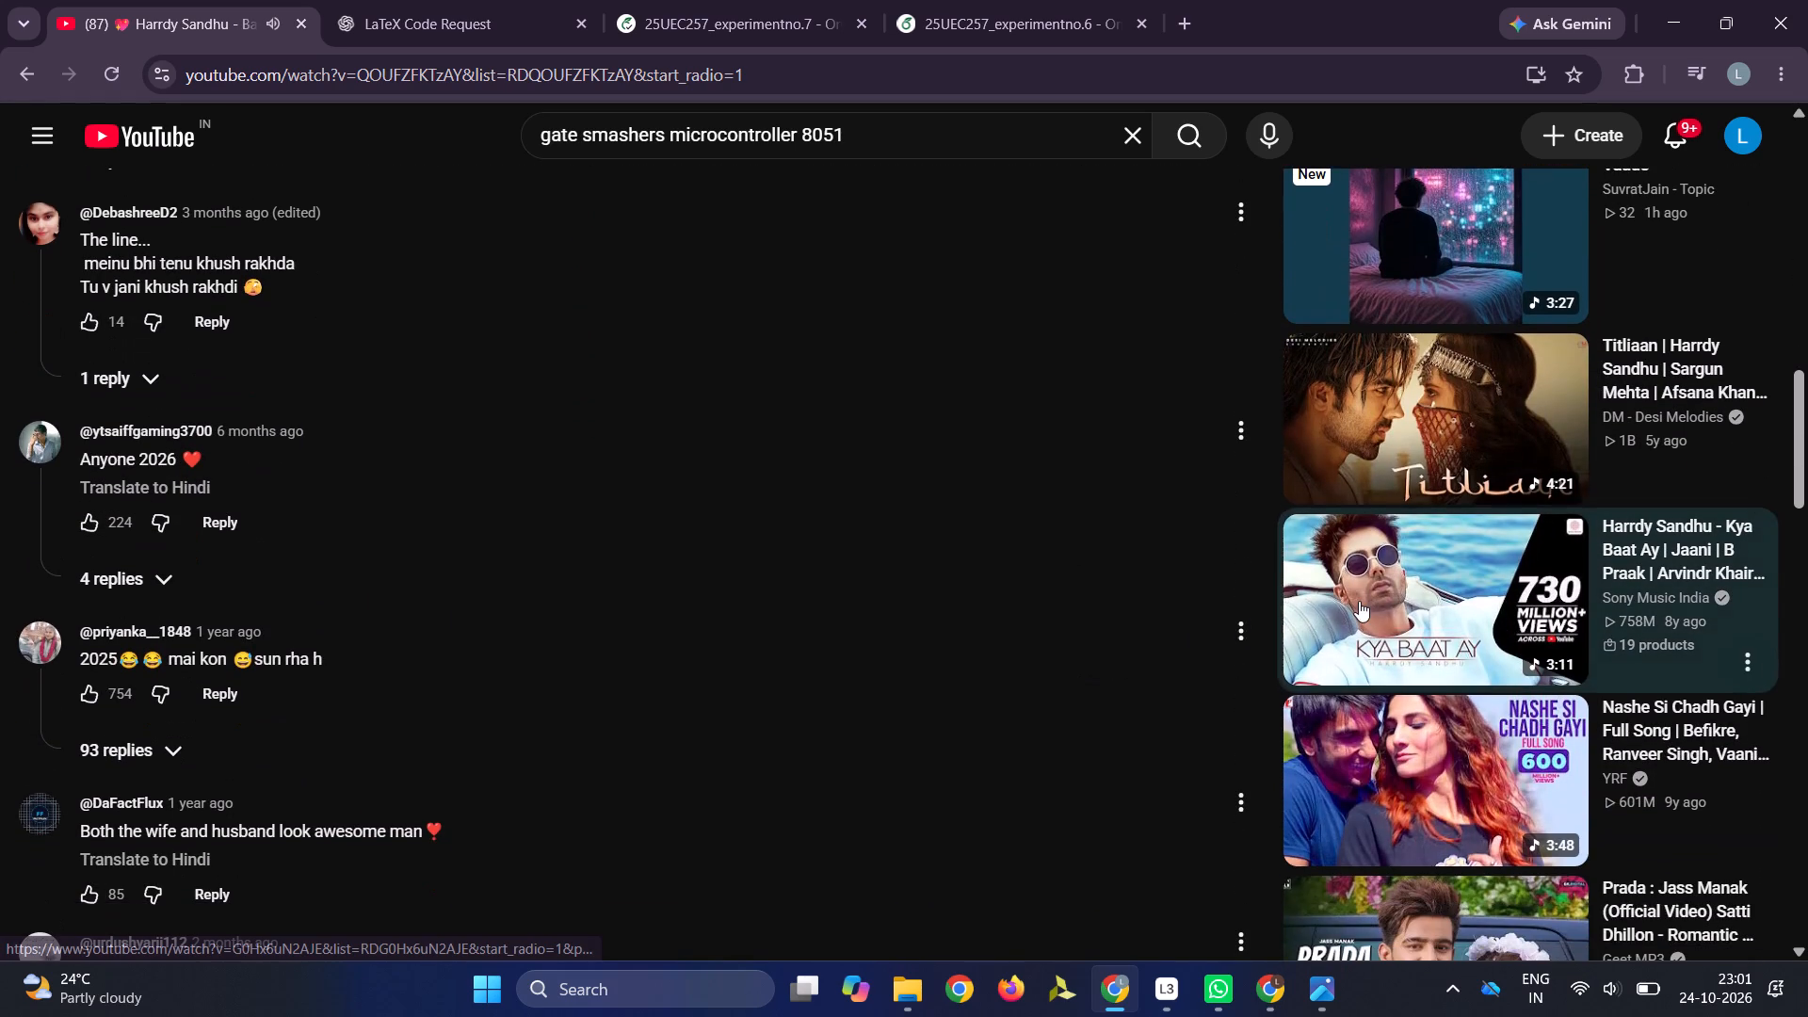
left_click(1359, 601)
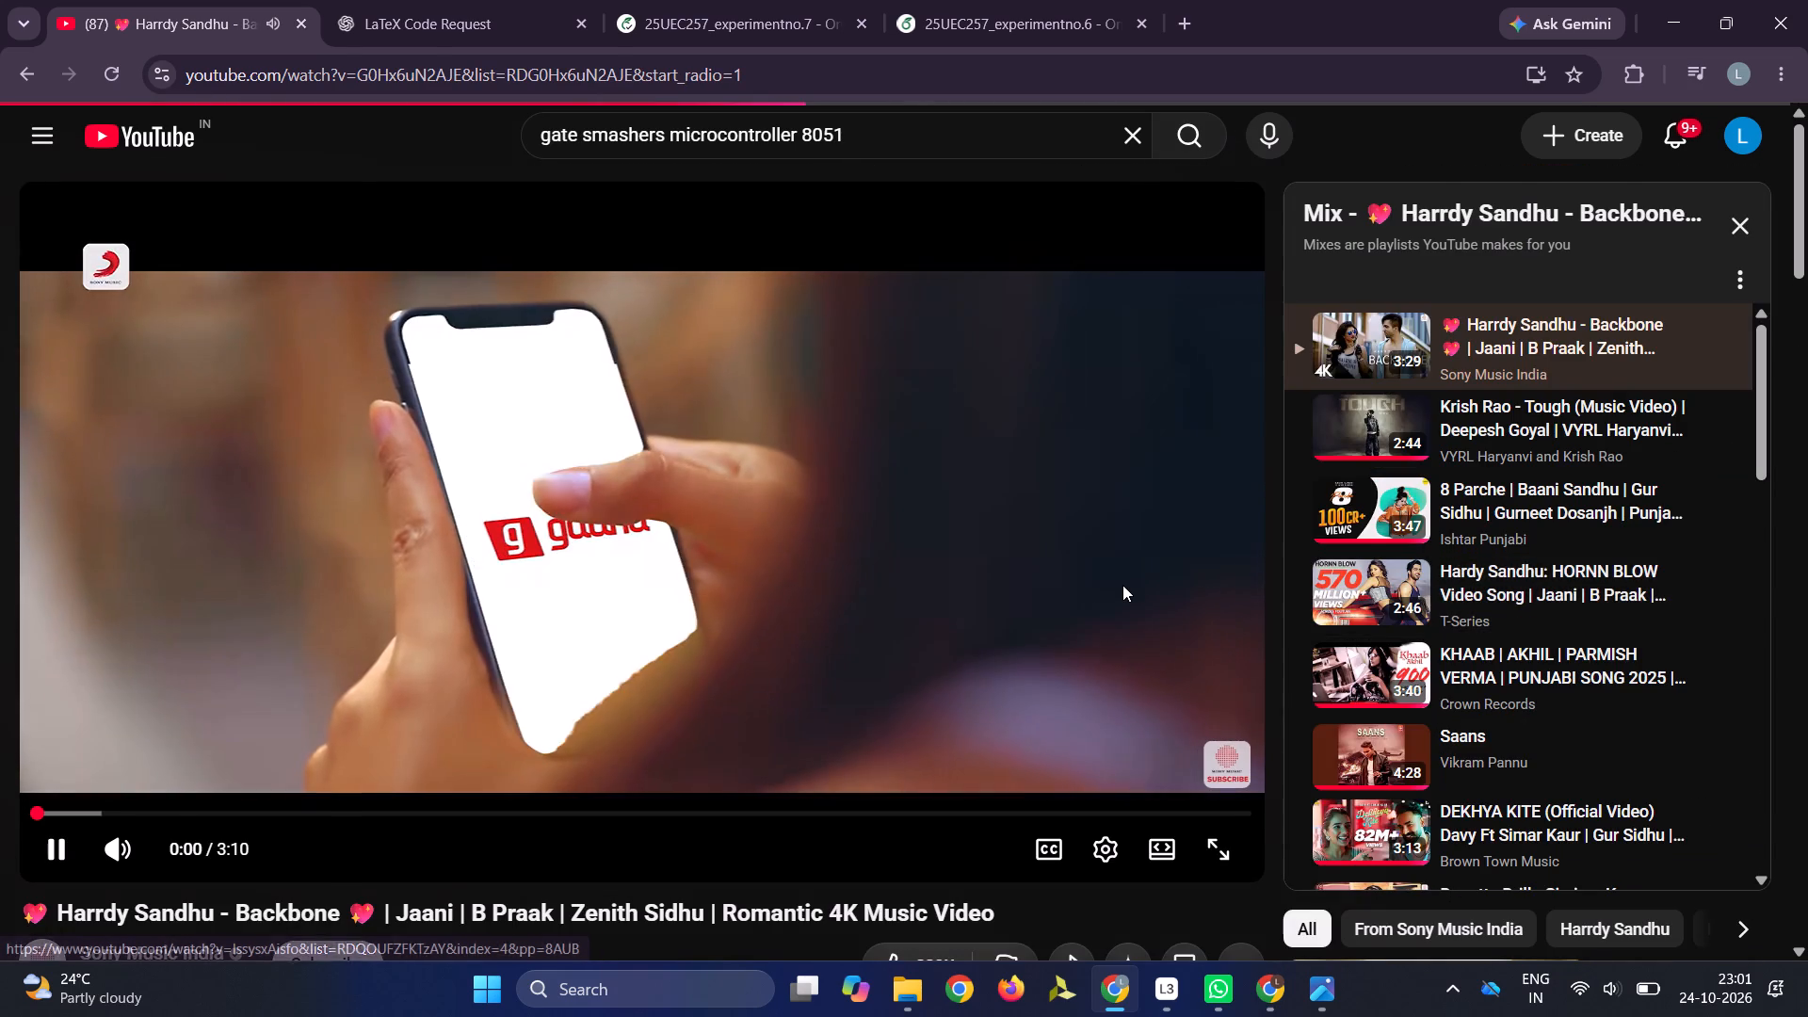
left_click(1122, 585)
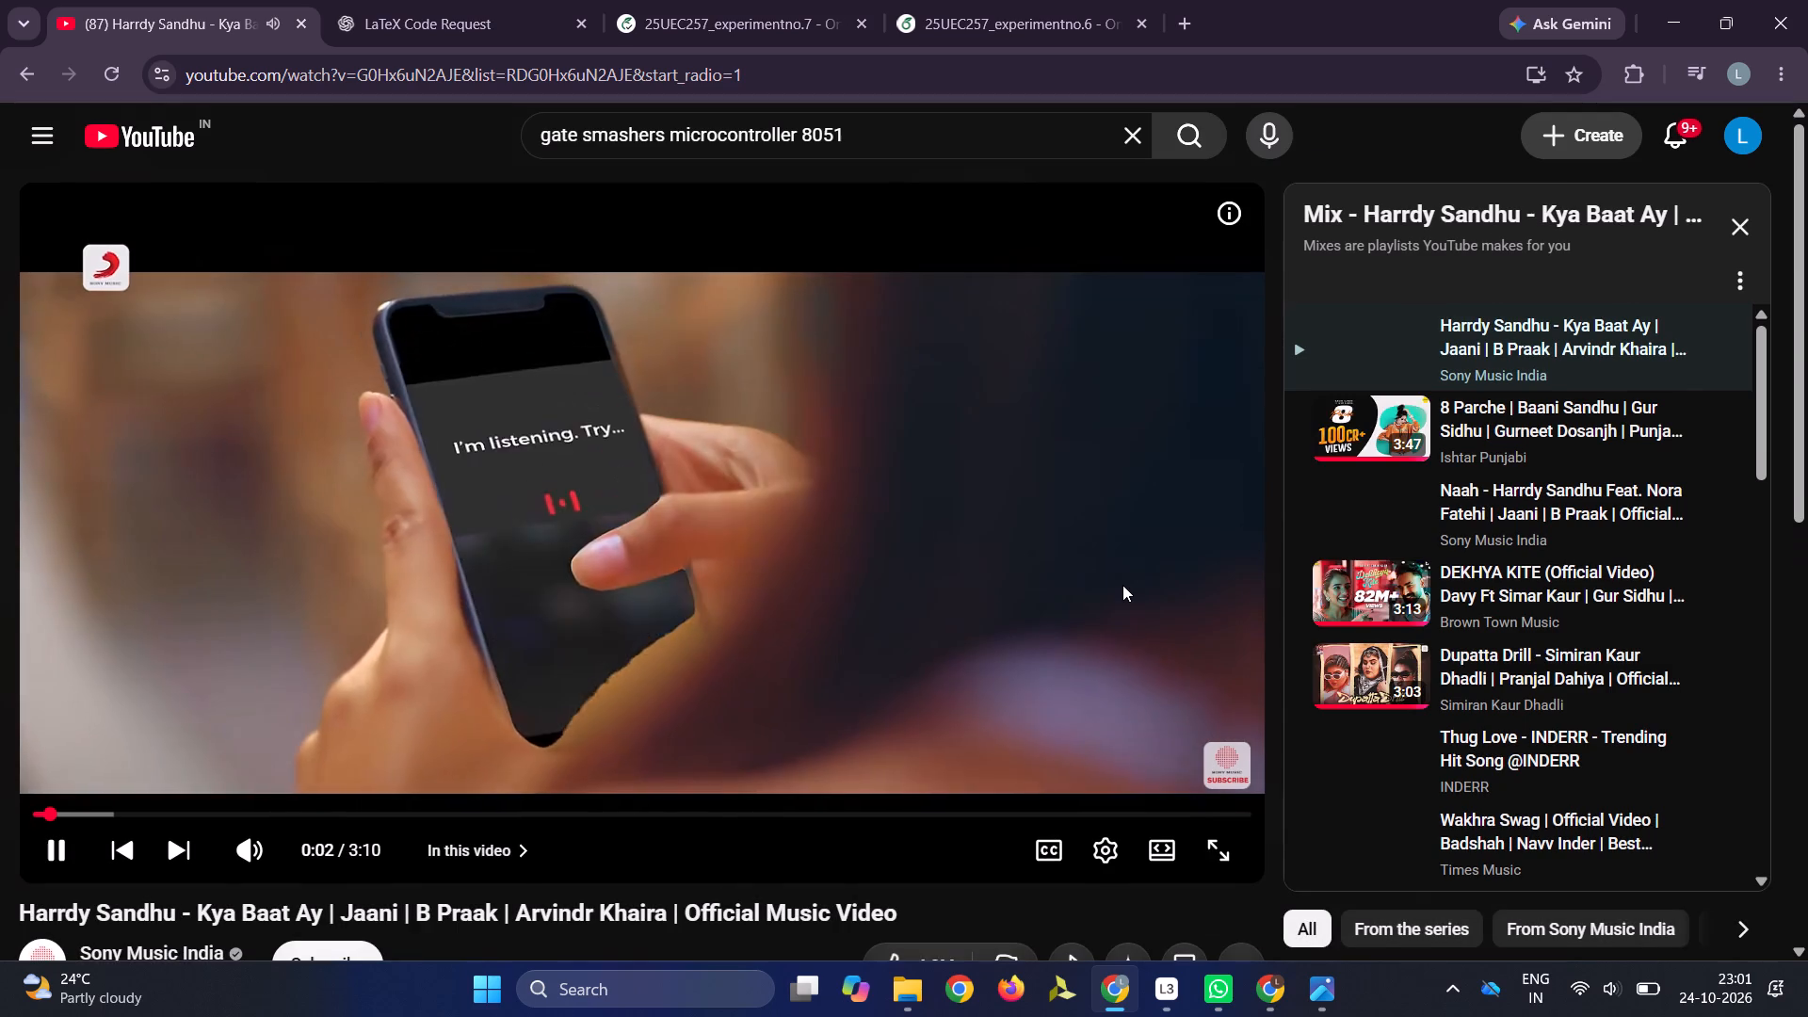
left_click(1160, 472)
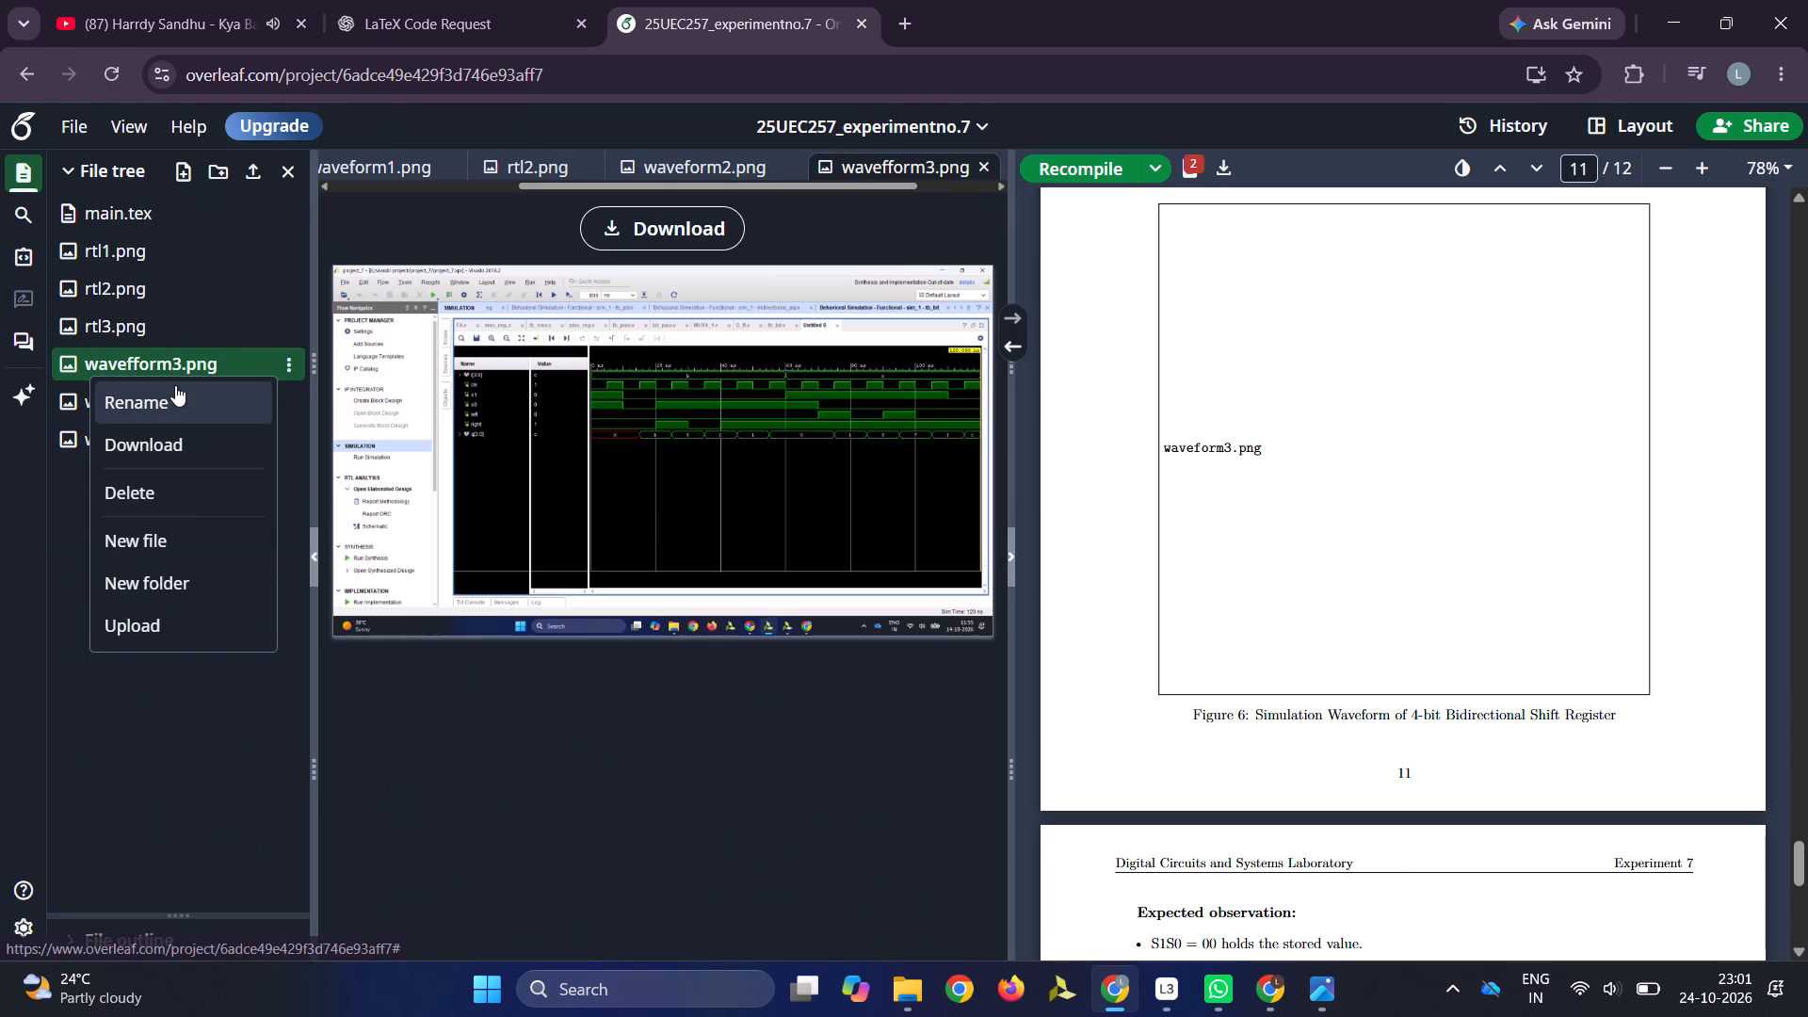
left_click(175, 385)
left_click(144, 367)
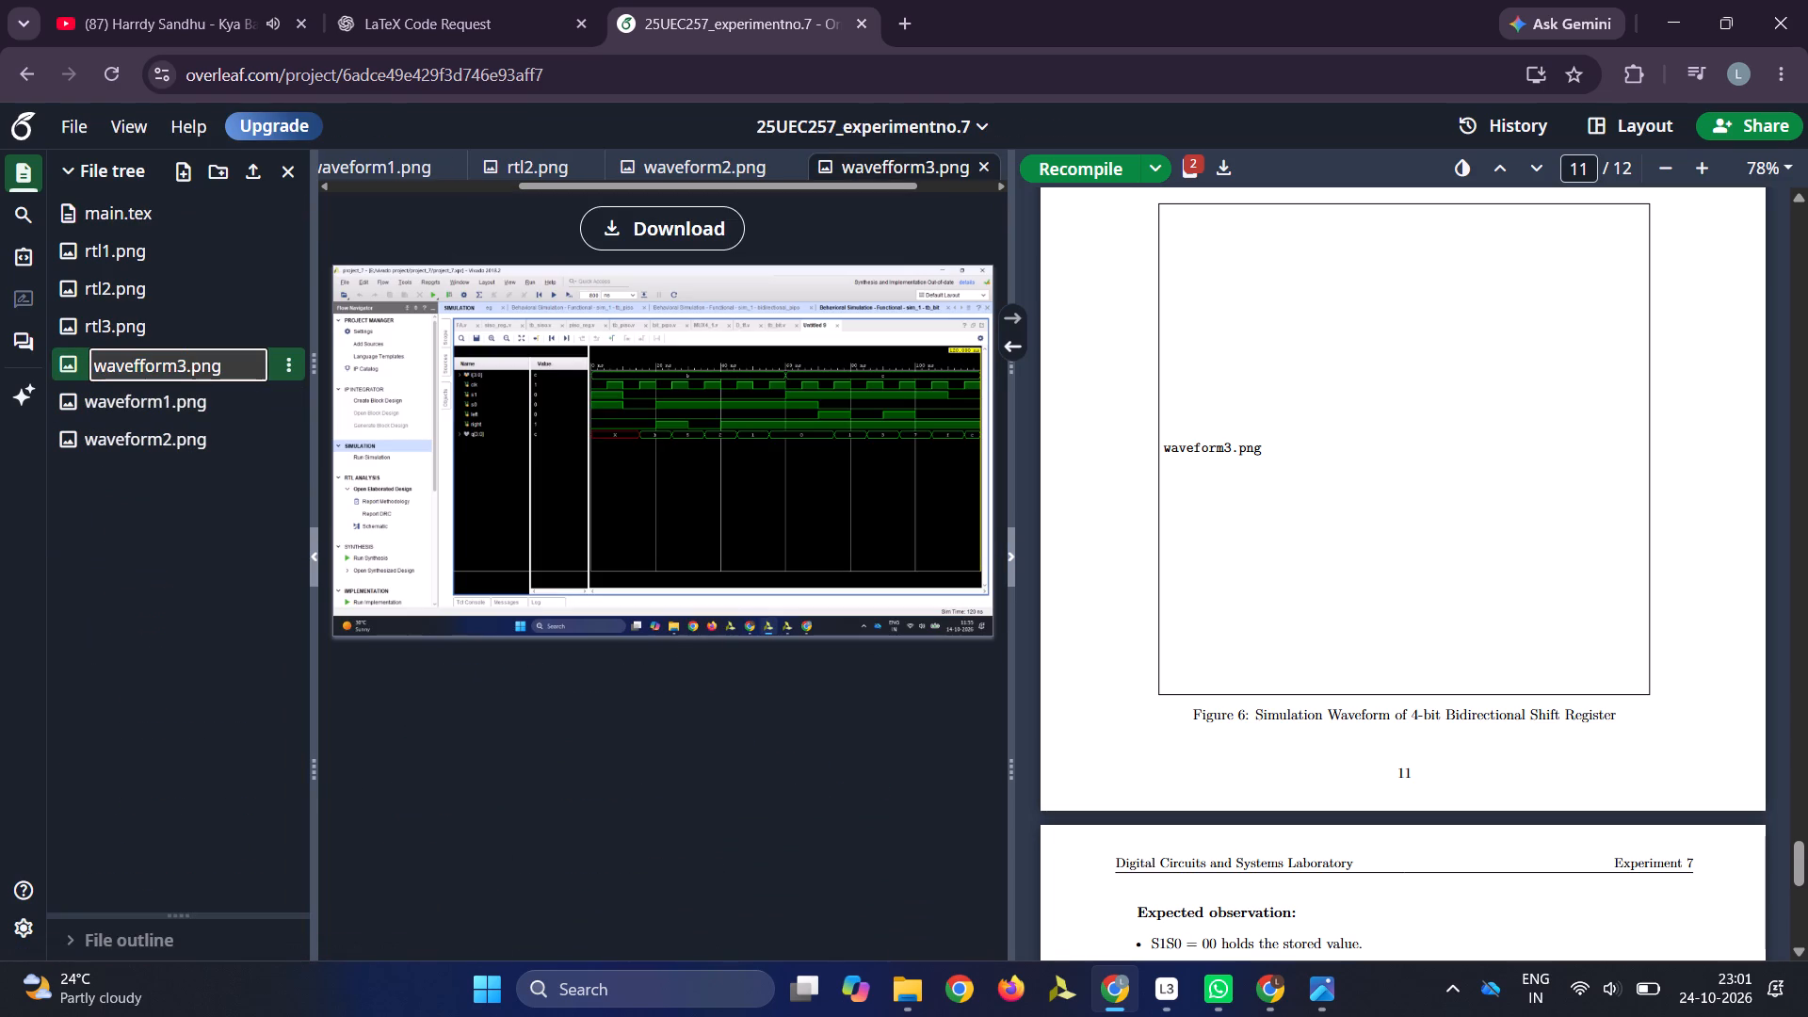
key("BackSpace")
left_click(155, 502)
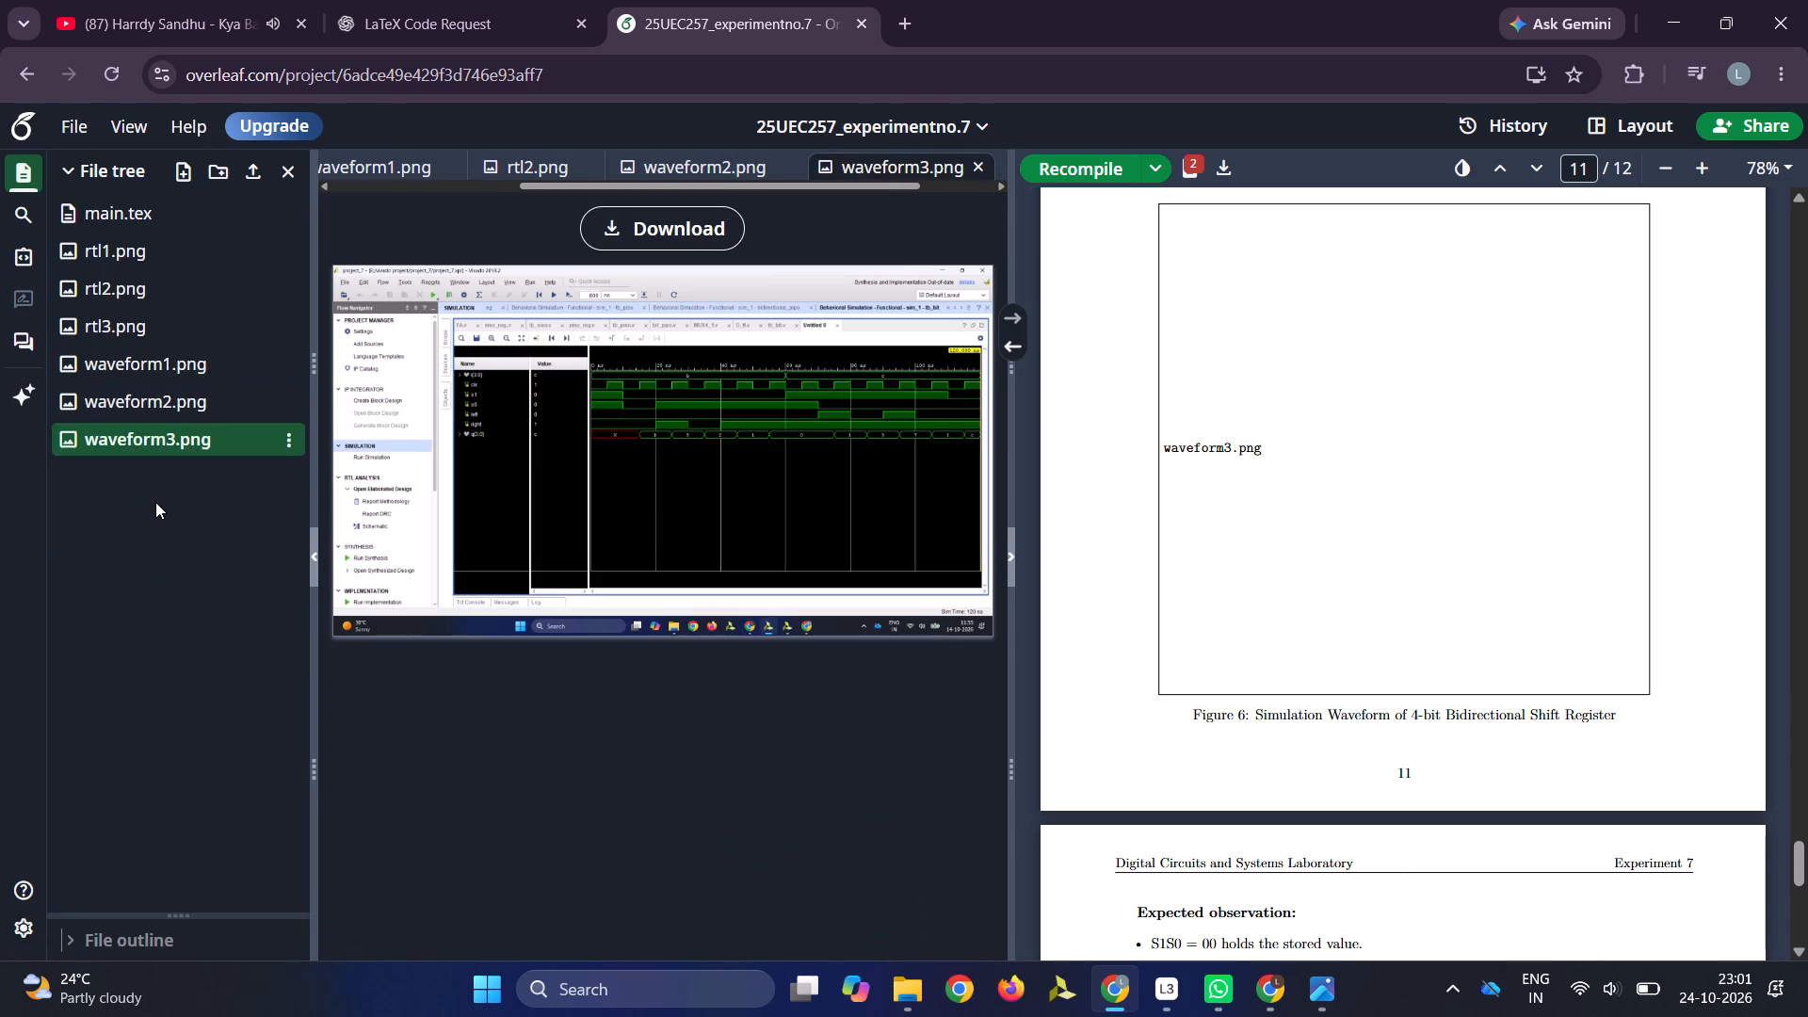
left_click(124, 75)
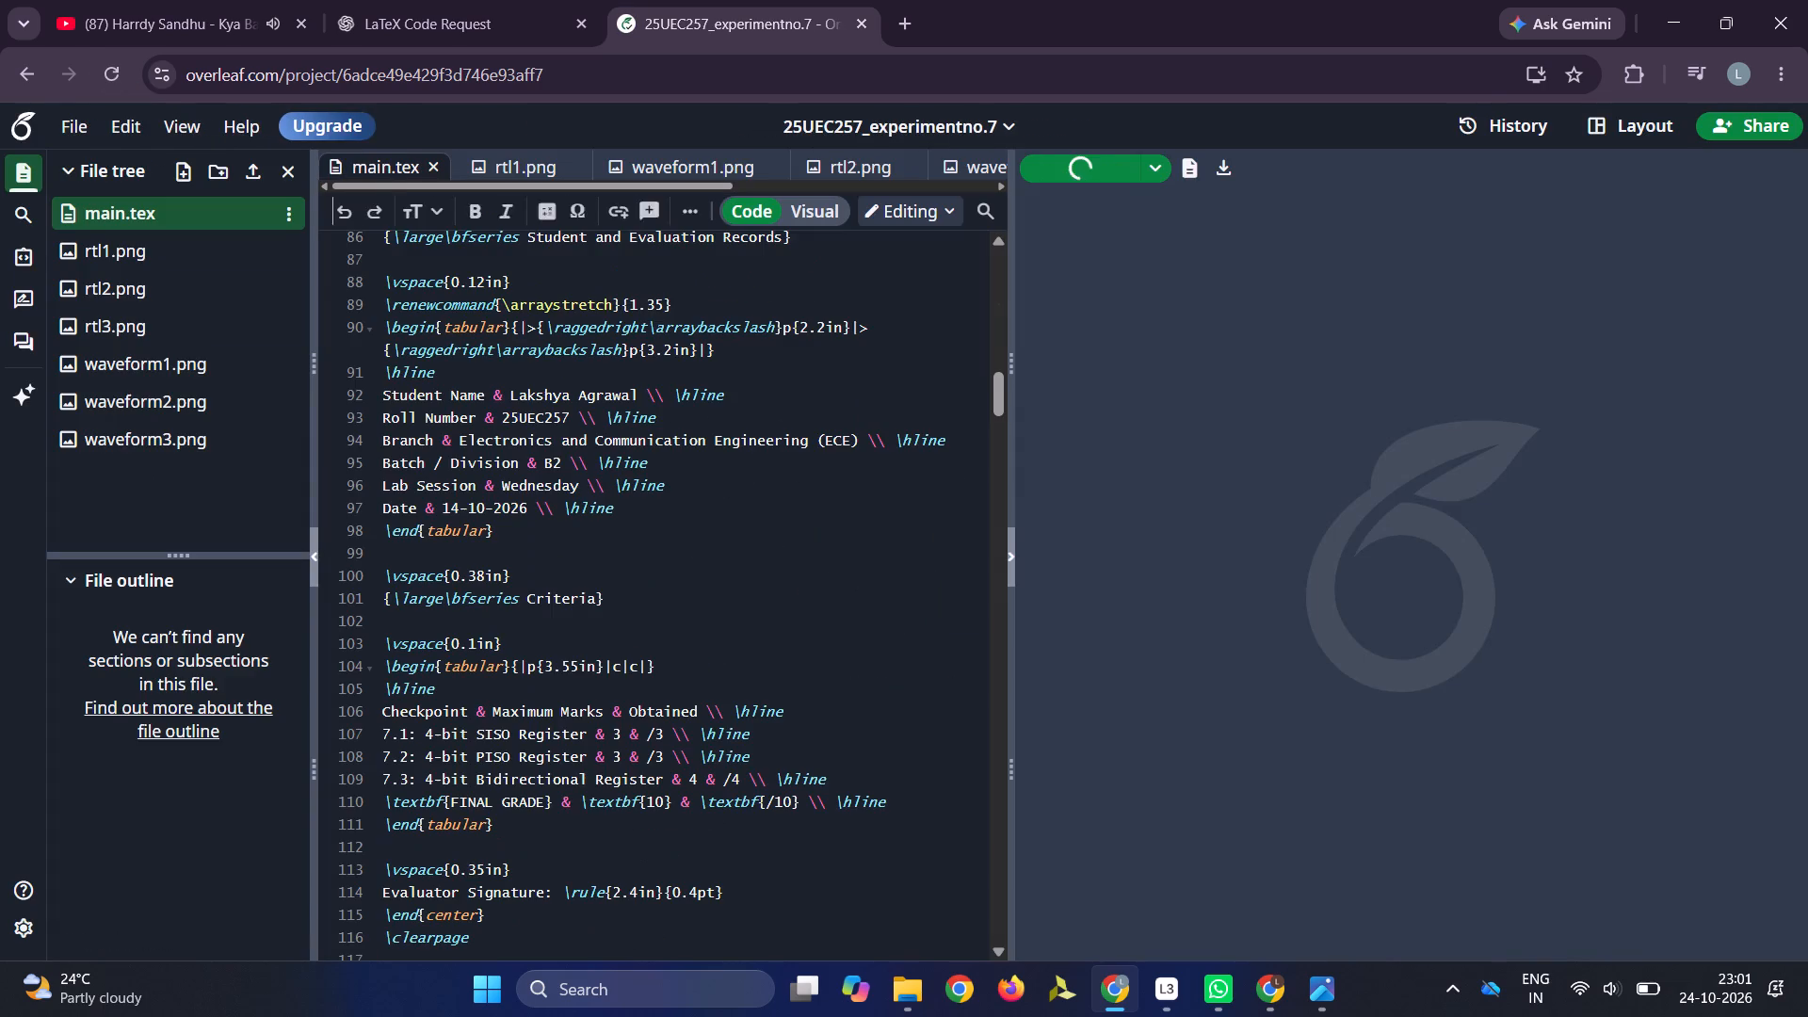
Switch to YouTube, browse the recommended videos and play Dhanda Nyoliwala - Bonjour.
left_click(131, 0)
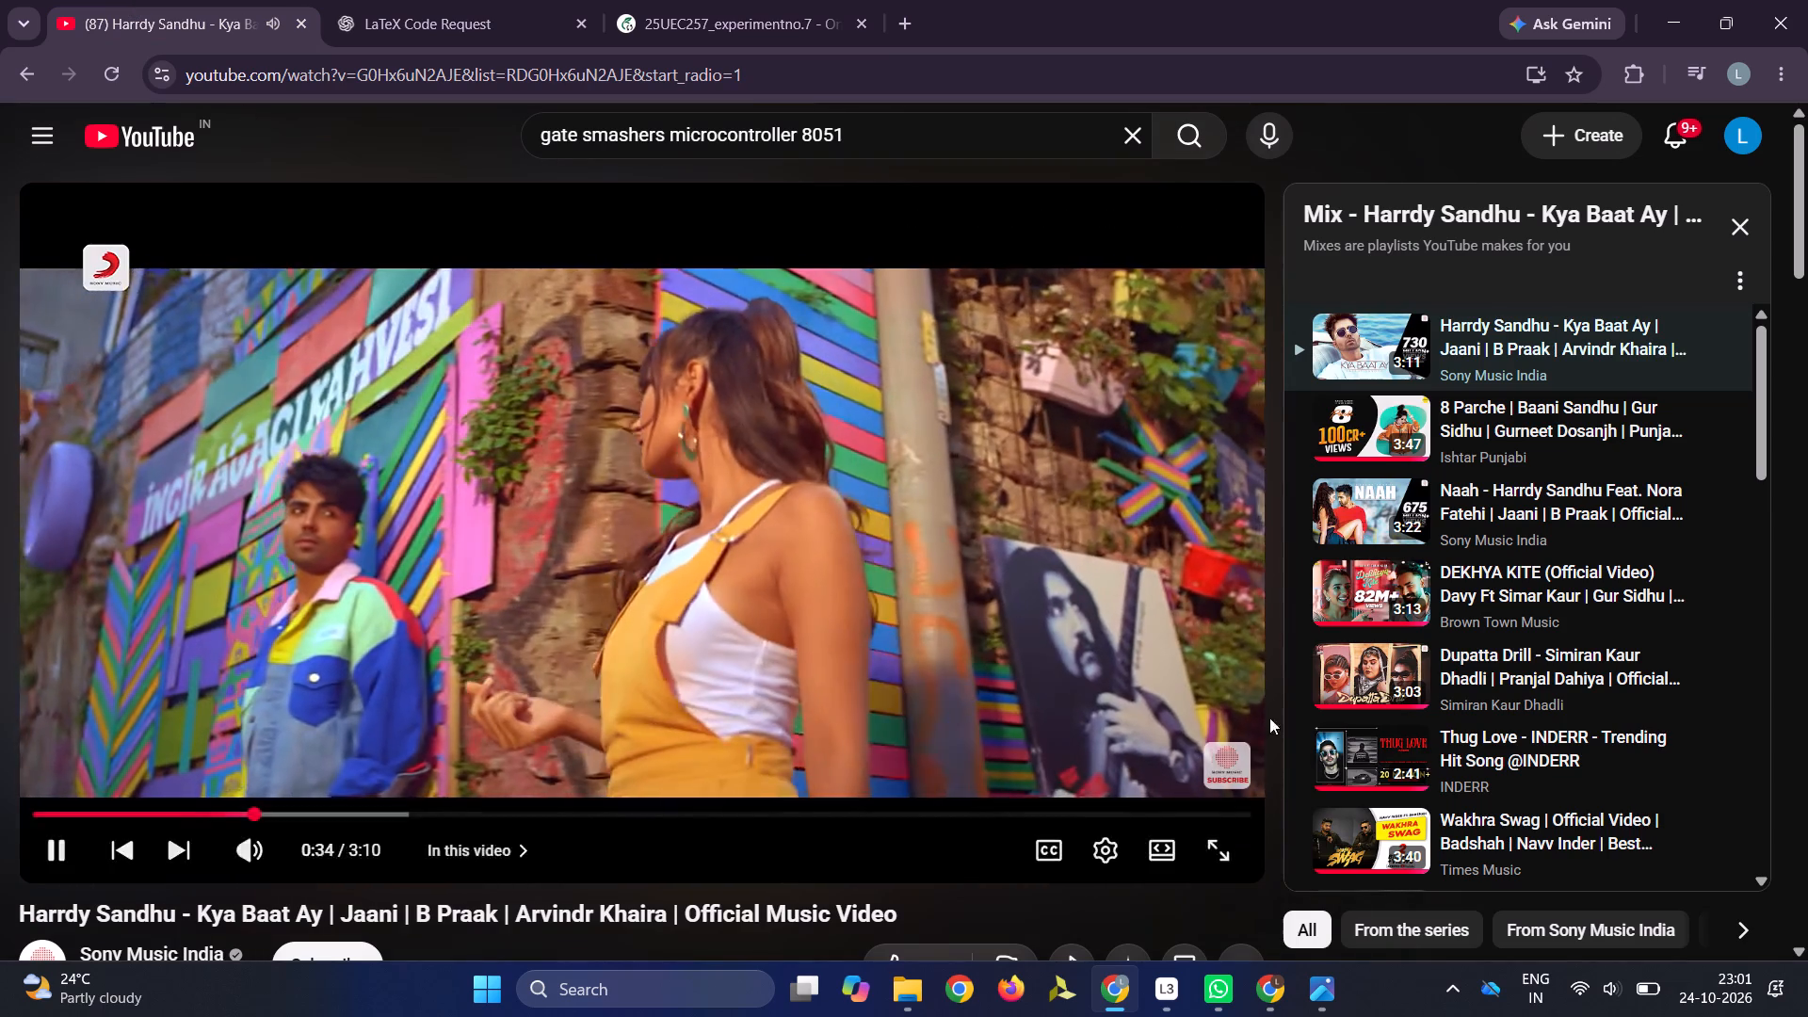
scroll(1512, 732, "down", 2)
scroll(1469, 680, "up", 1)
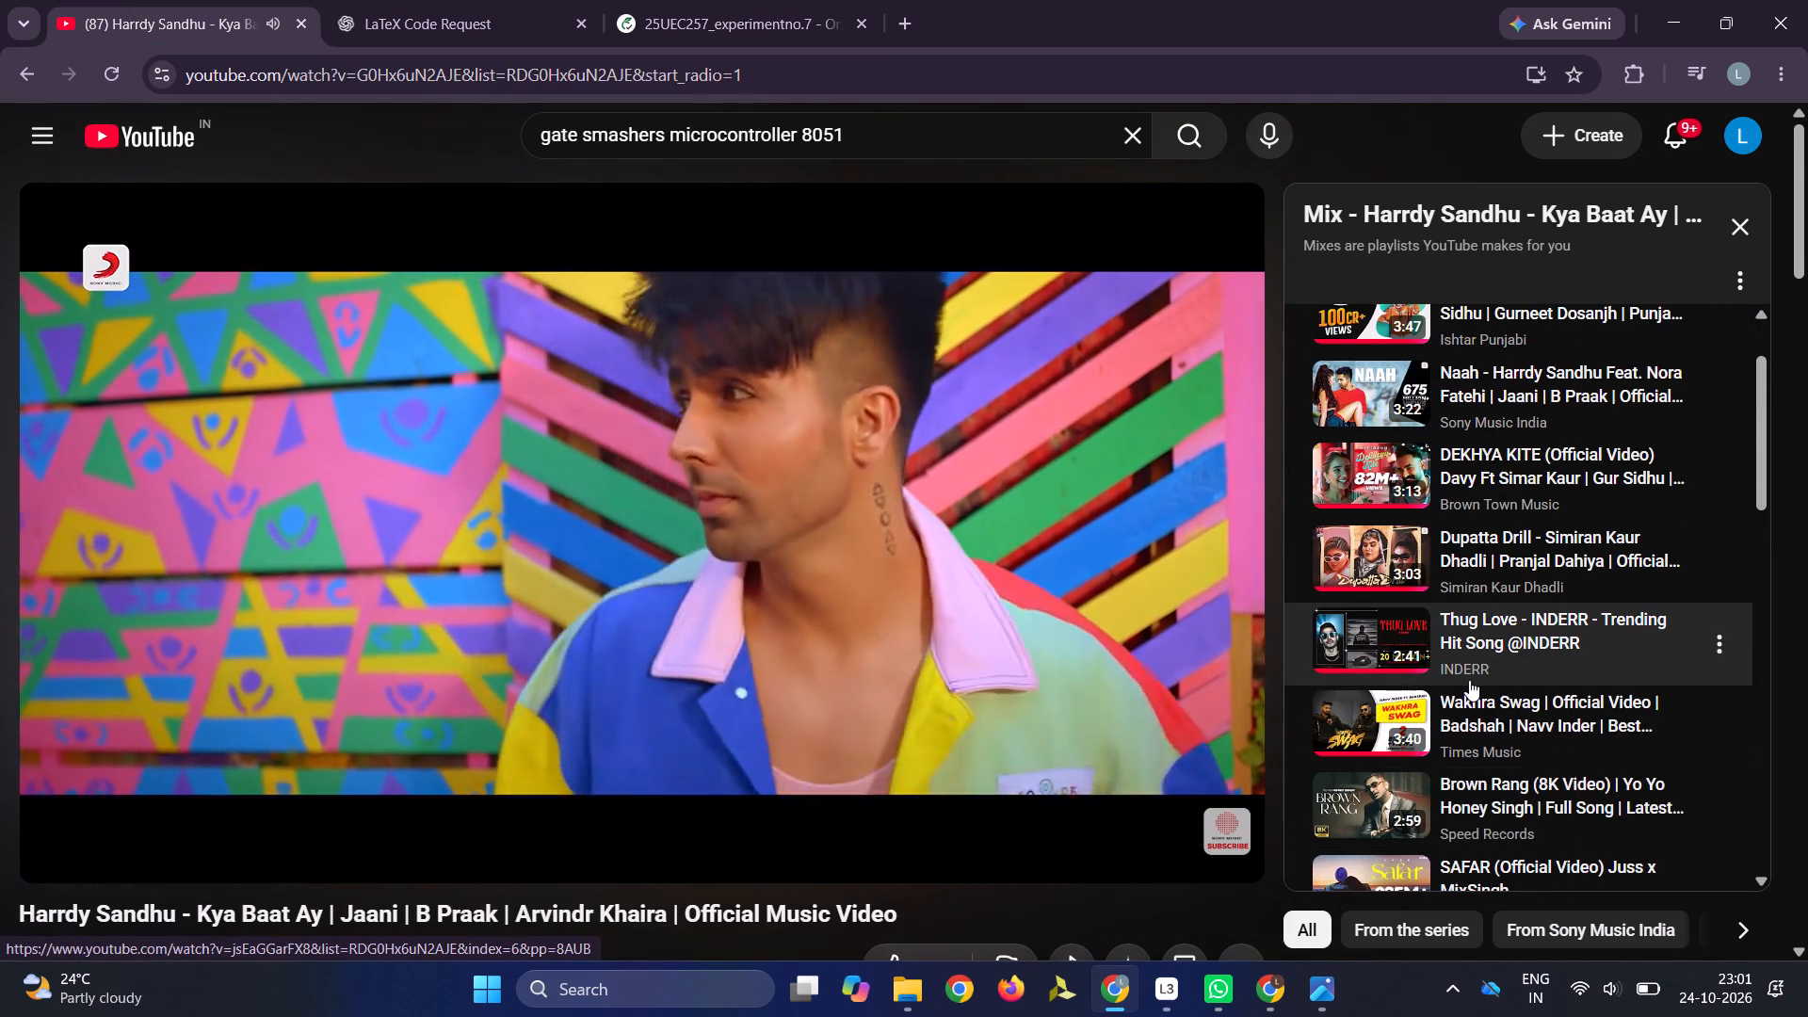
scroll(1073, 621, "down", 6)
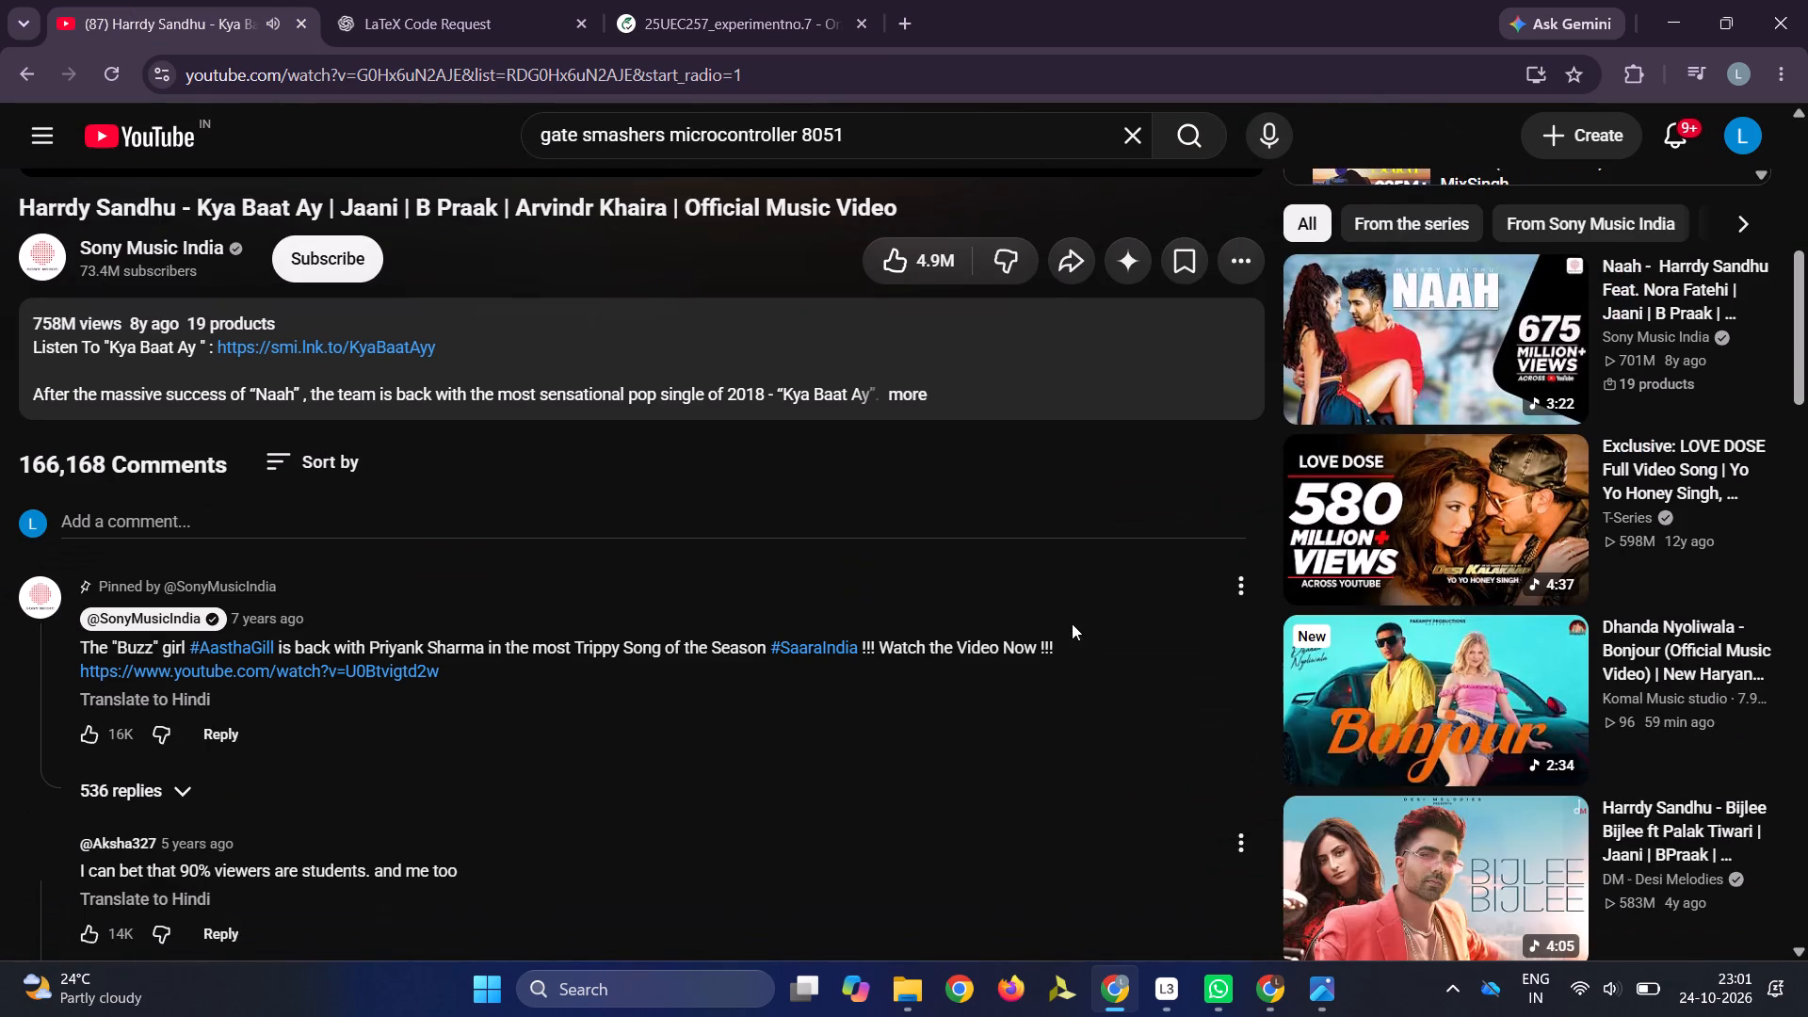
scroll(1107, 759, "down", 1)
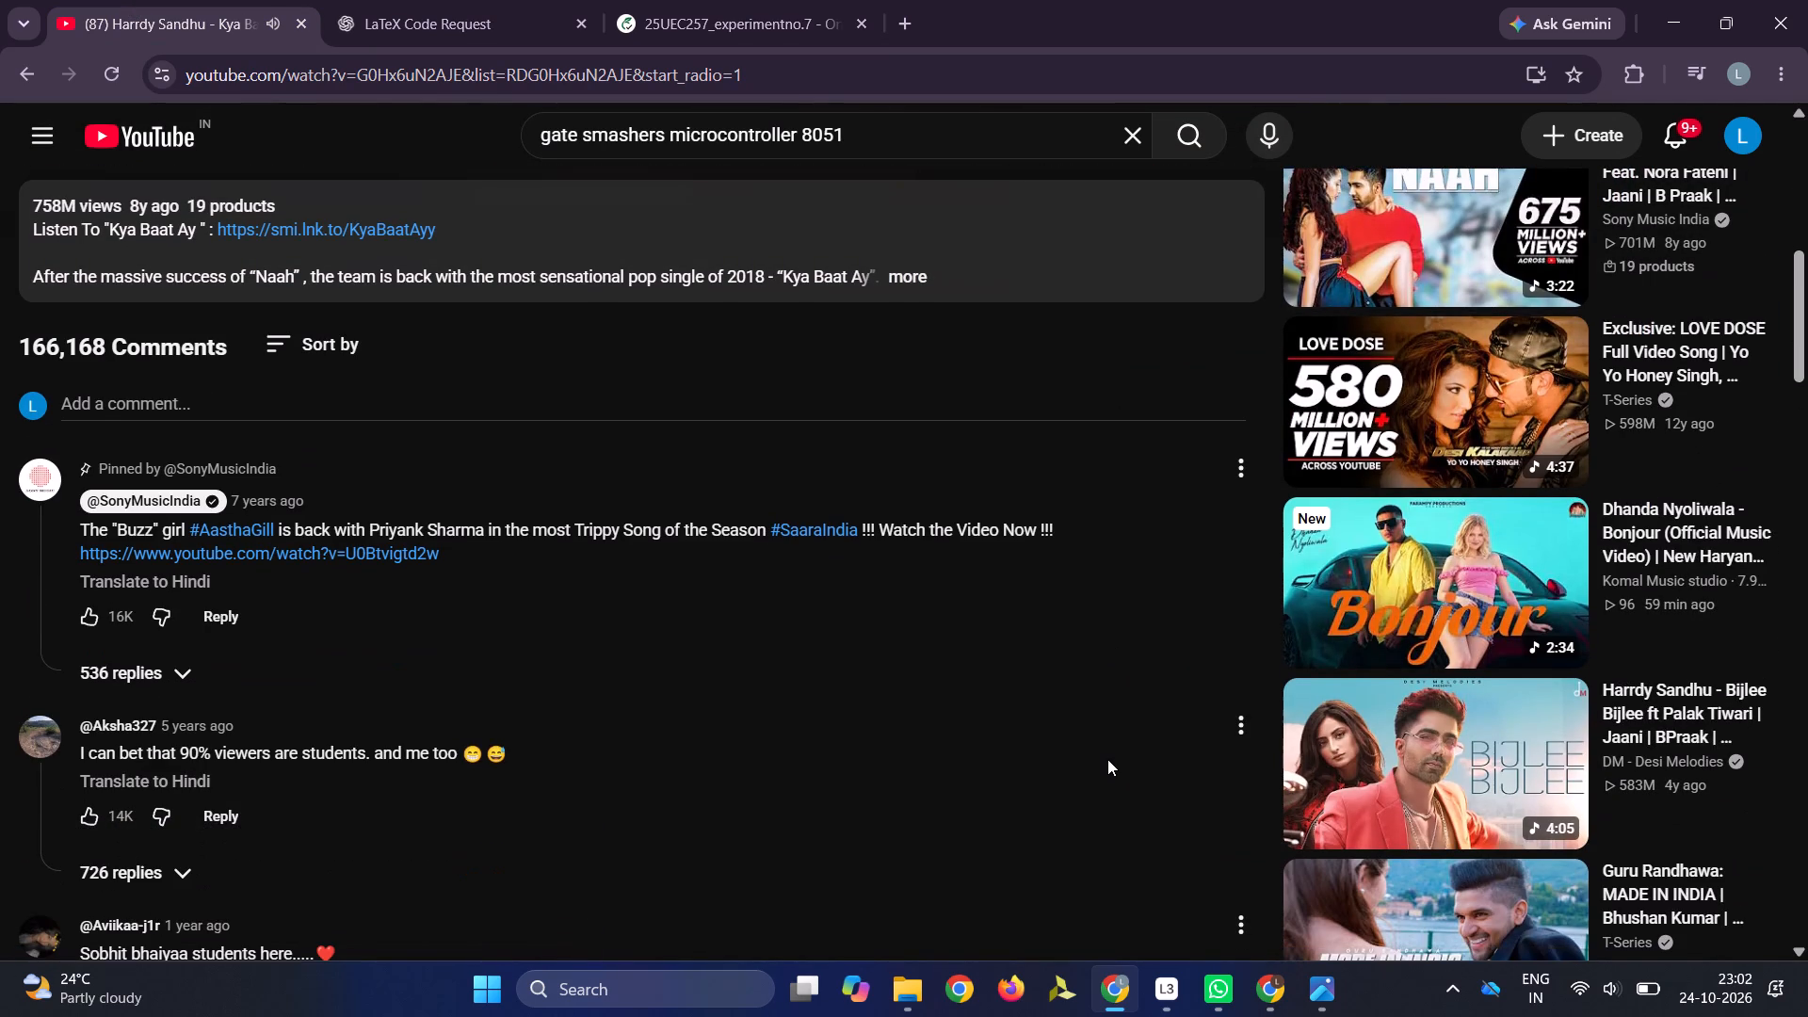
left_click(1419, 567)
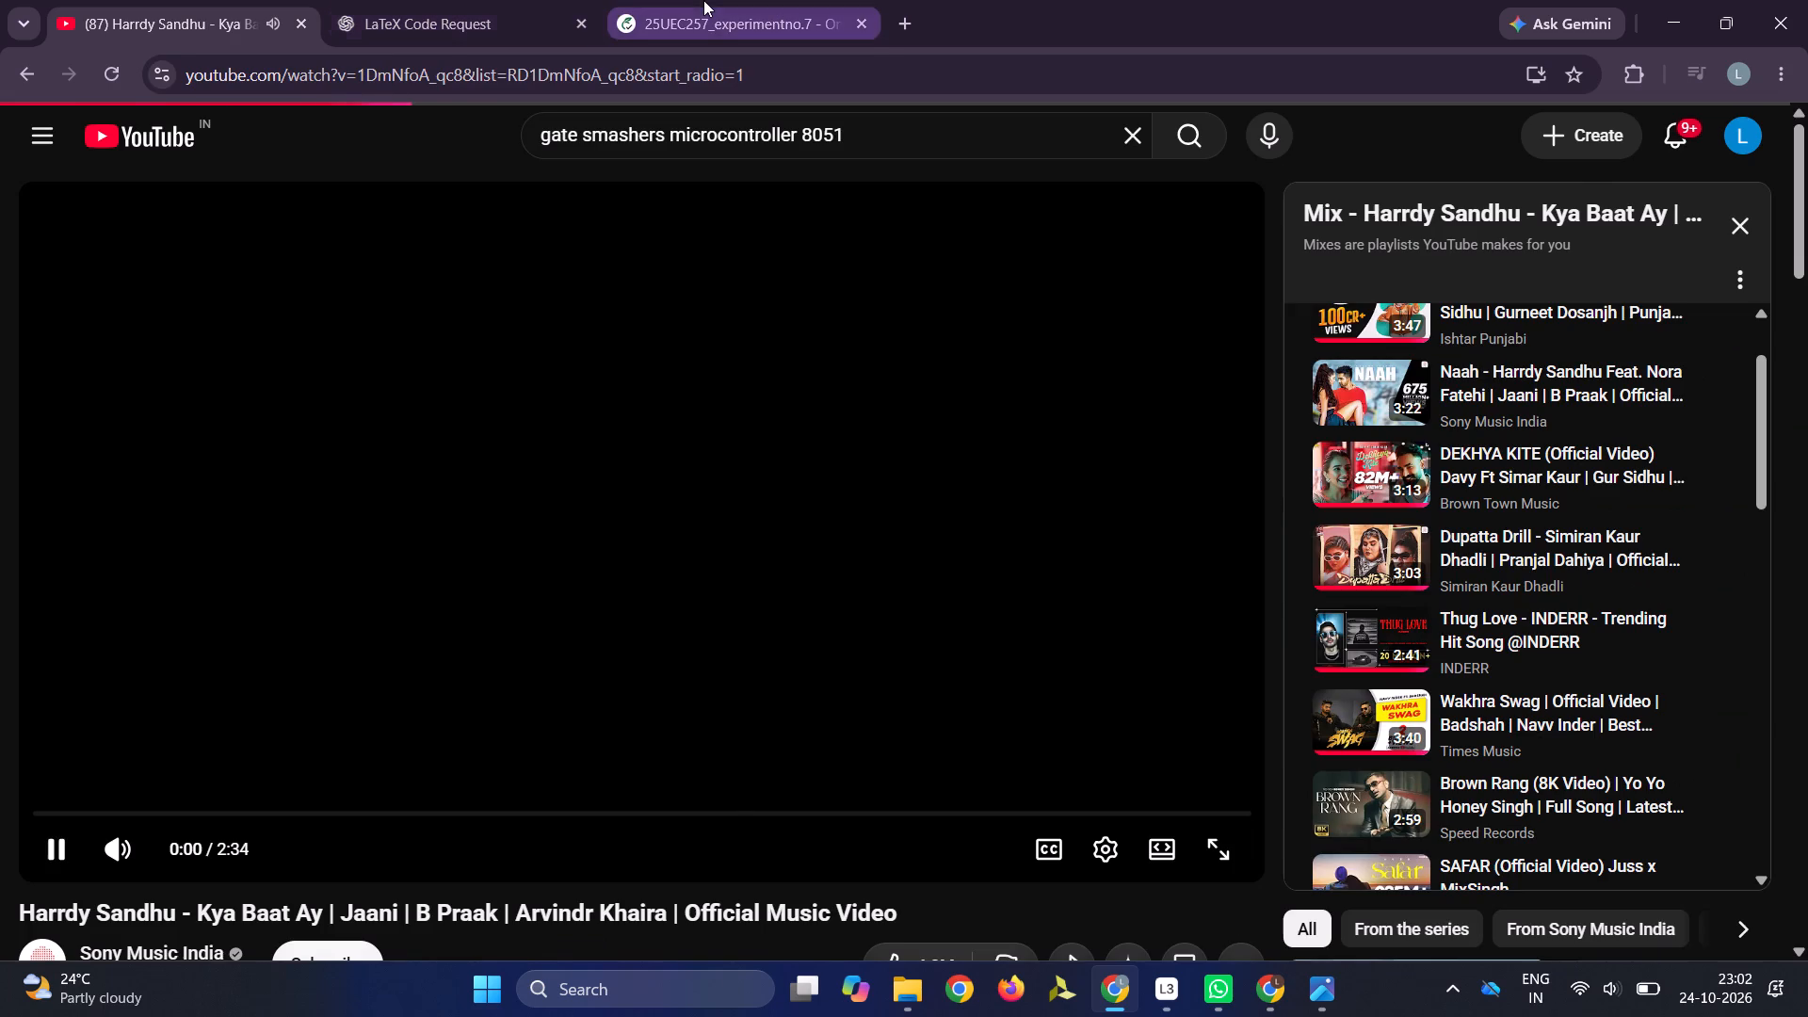
Return to the Experiment 7 project on Overleaf and examine the compiled report's final pages and the main.tex code through its end.
left_click(703, 0)
scroll(1273, 602, "up", 3)
scroll(1273, 602, "down", 3)
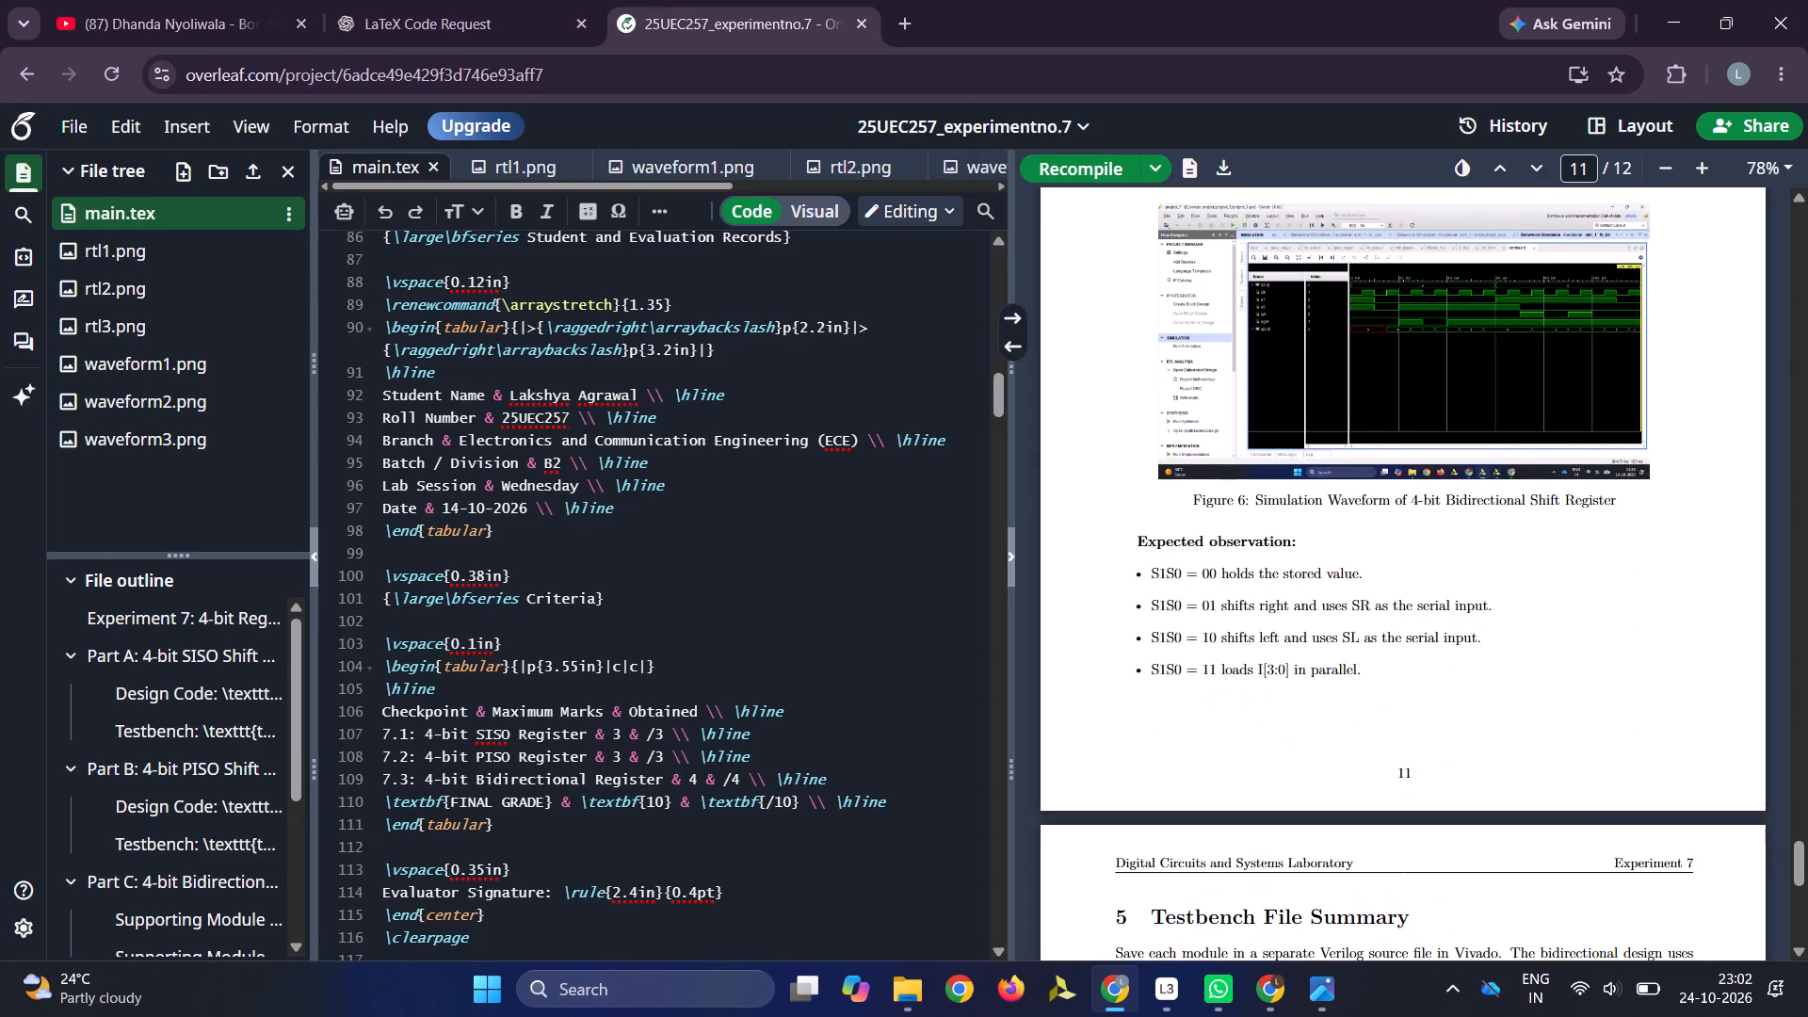
scroll(1276, 601, "down", 5)
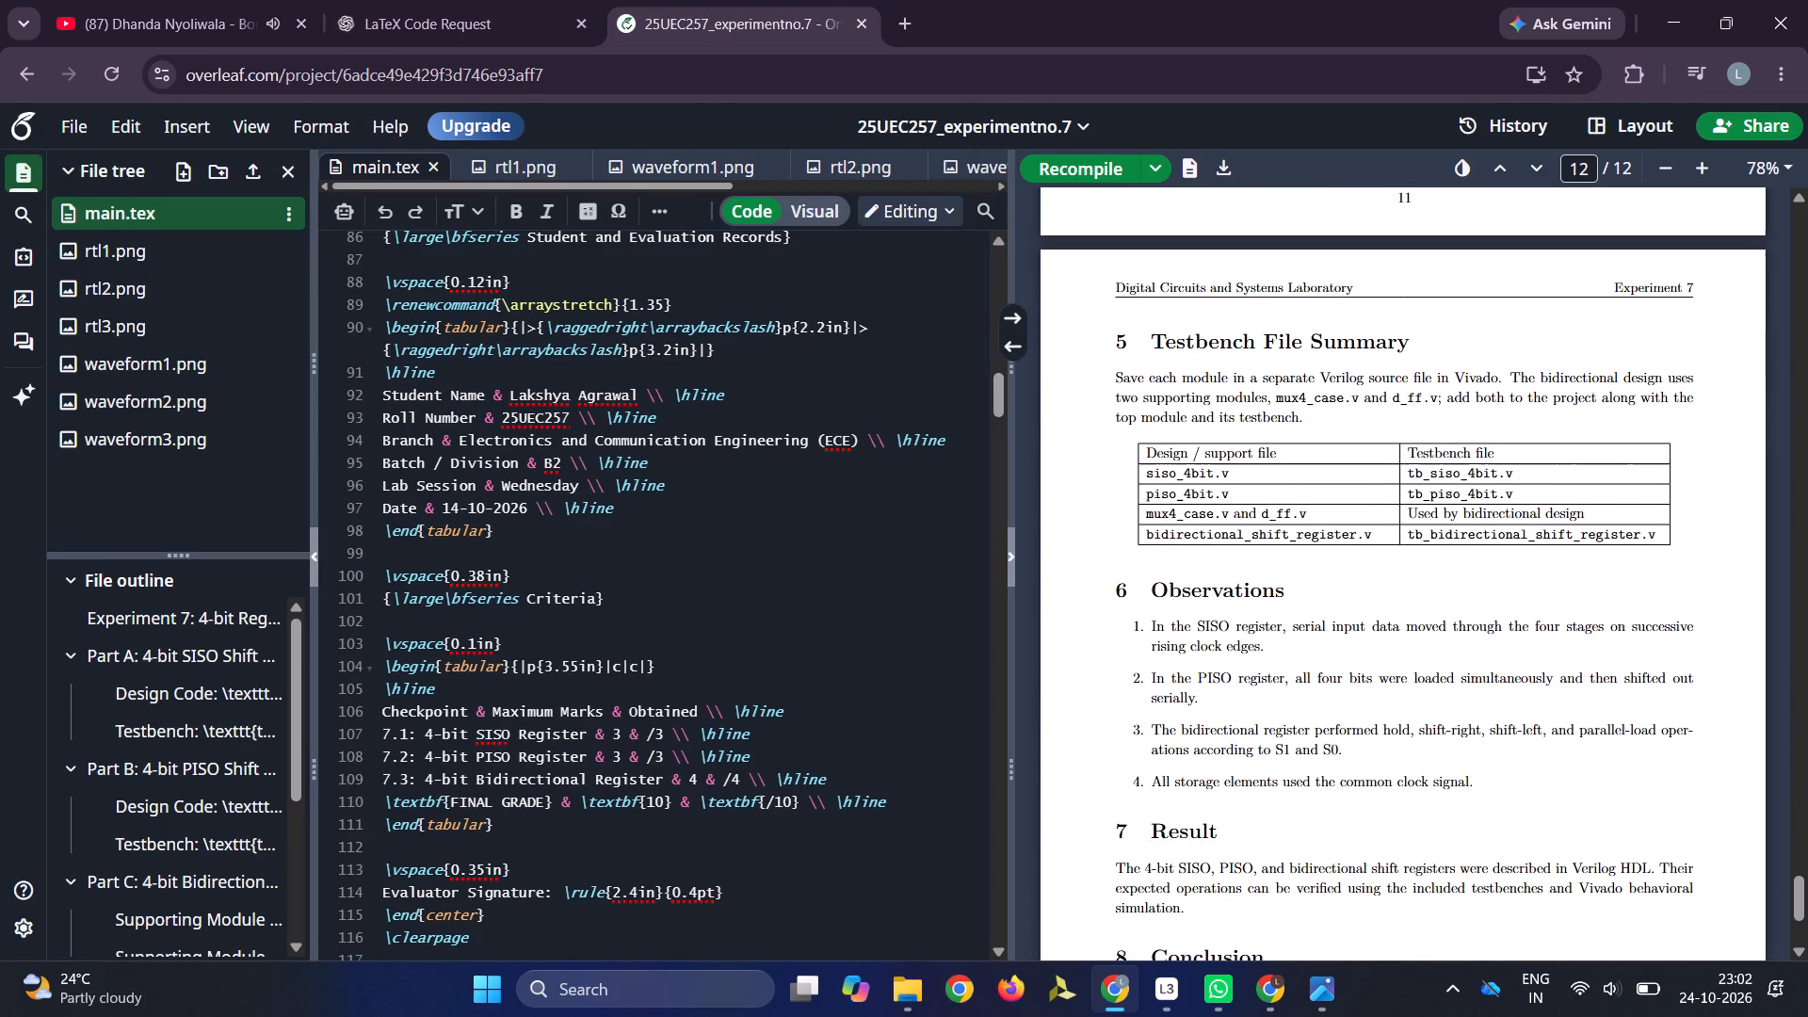
scroll(463, 566, "down", 4)
scroll(508, 634, "down", 4)
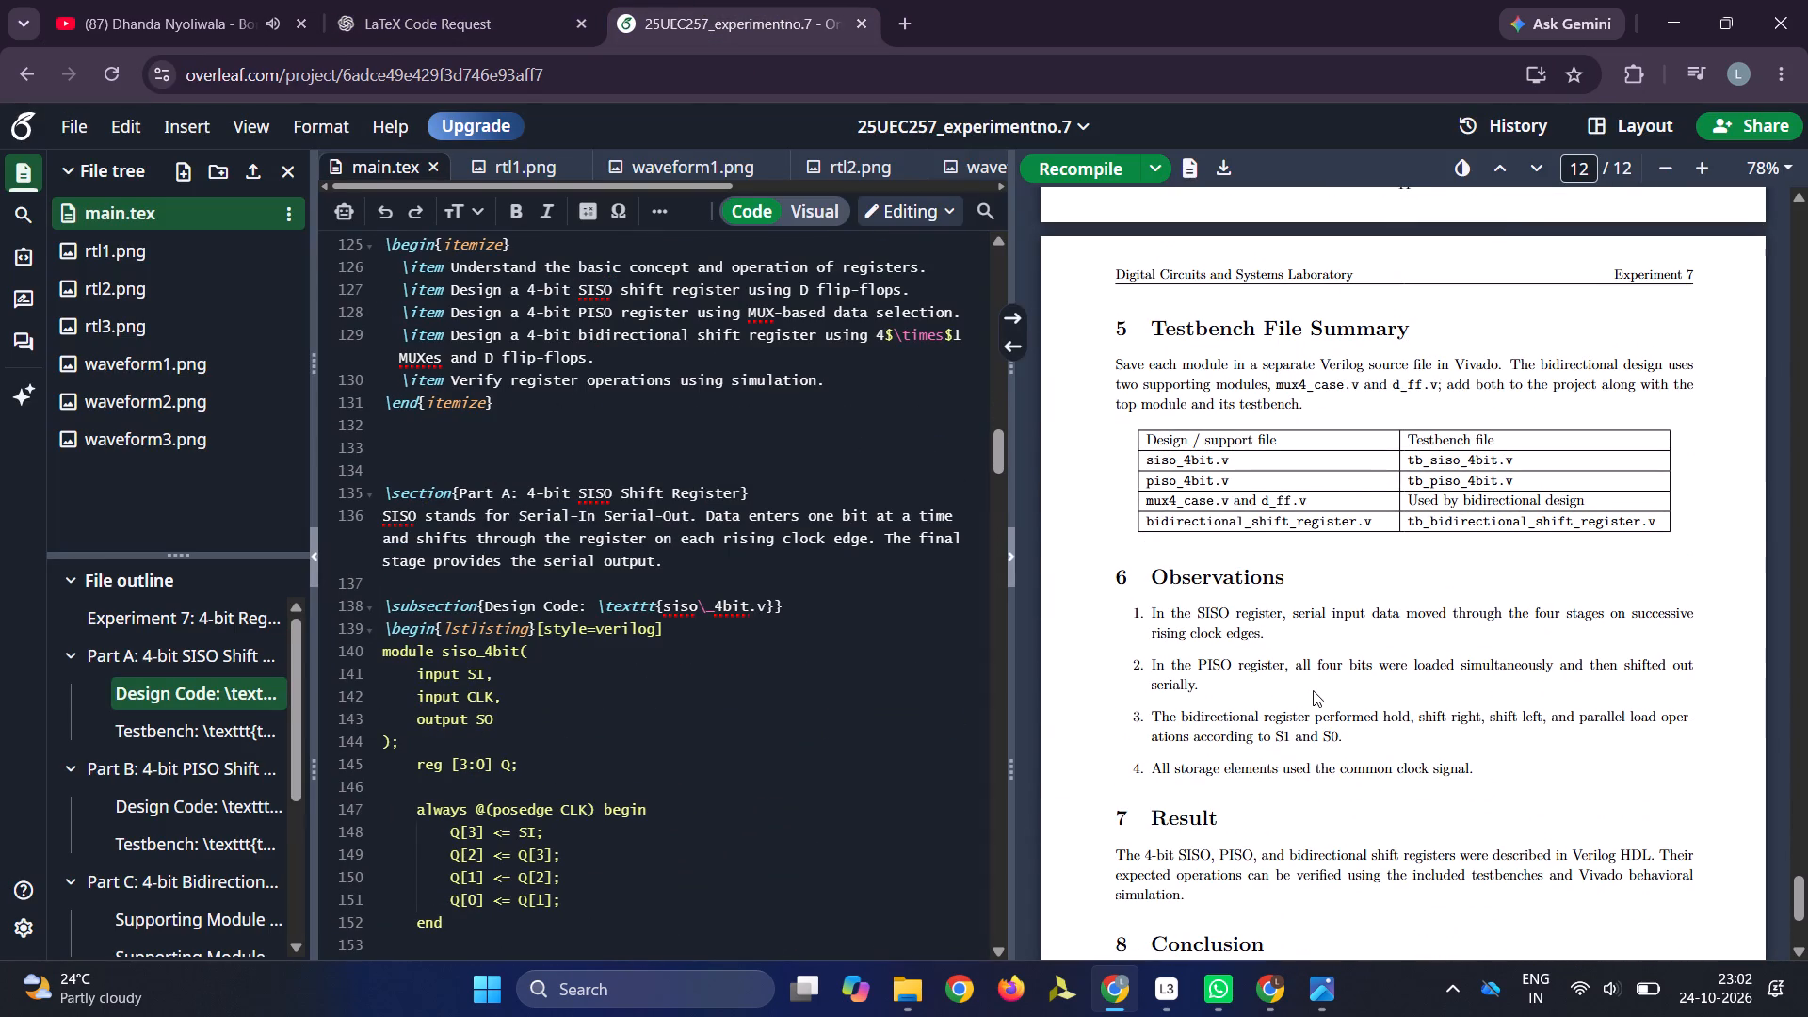
scroll(1313, 690, "down", 4)
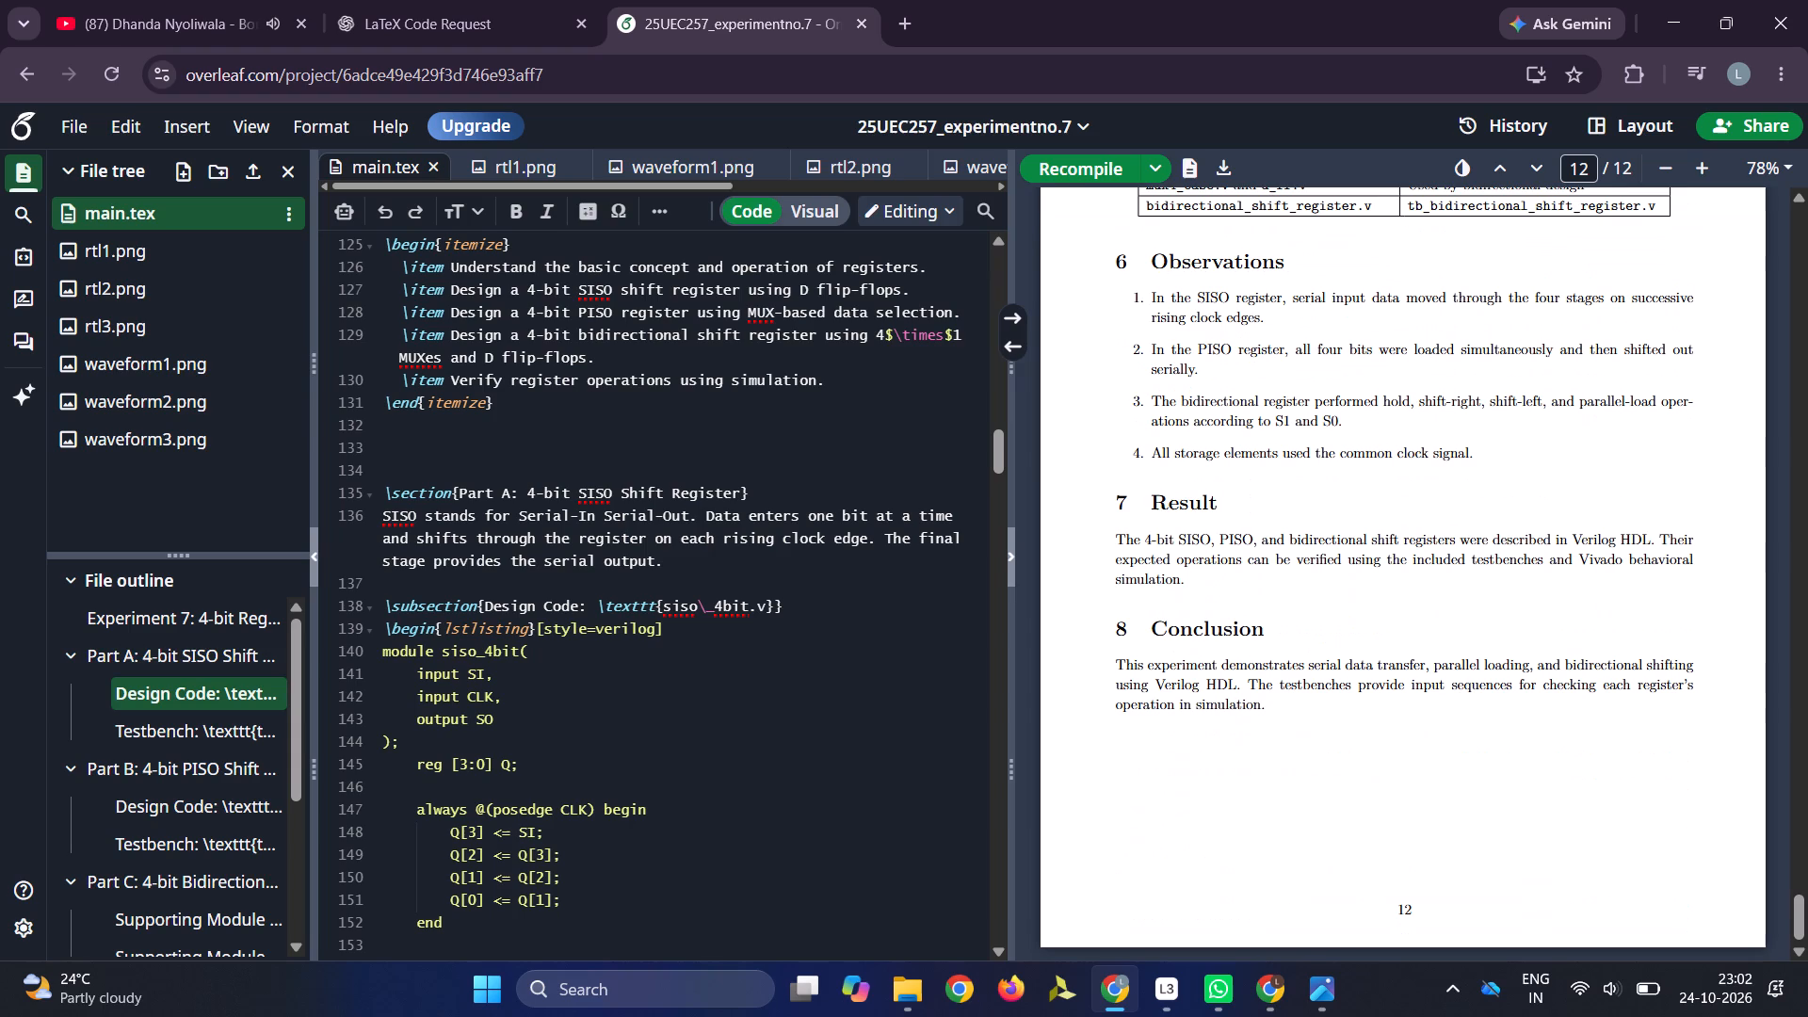
scroll(713, 745, "down", 14)
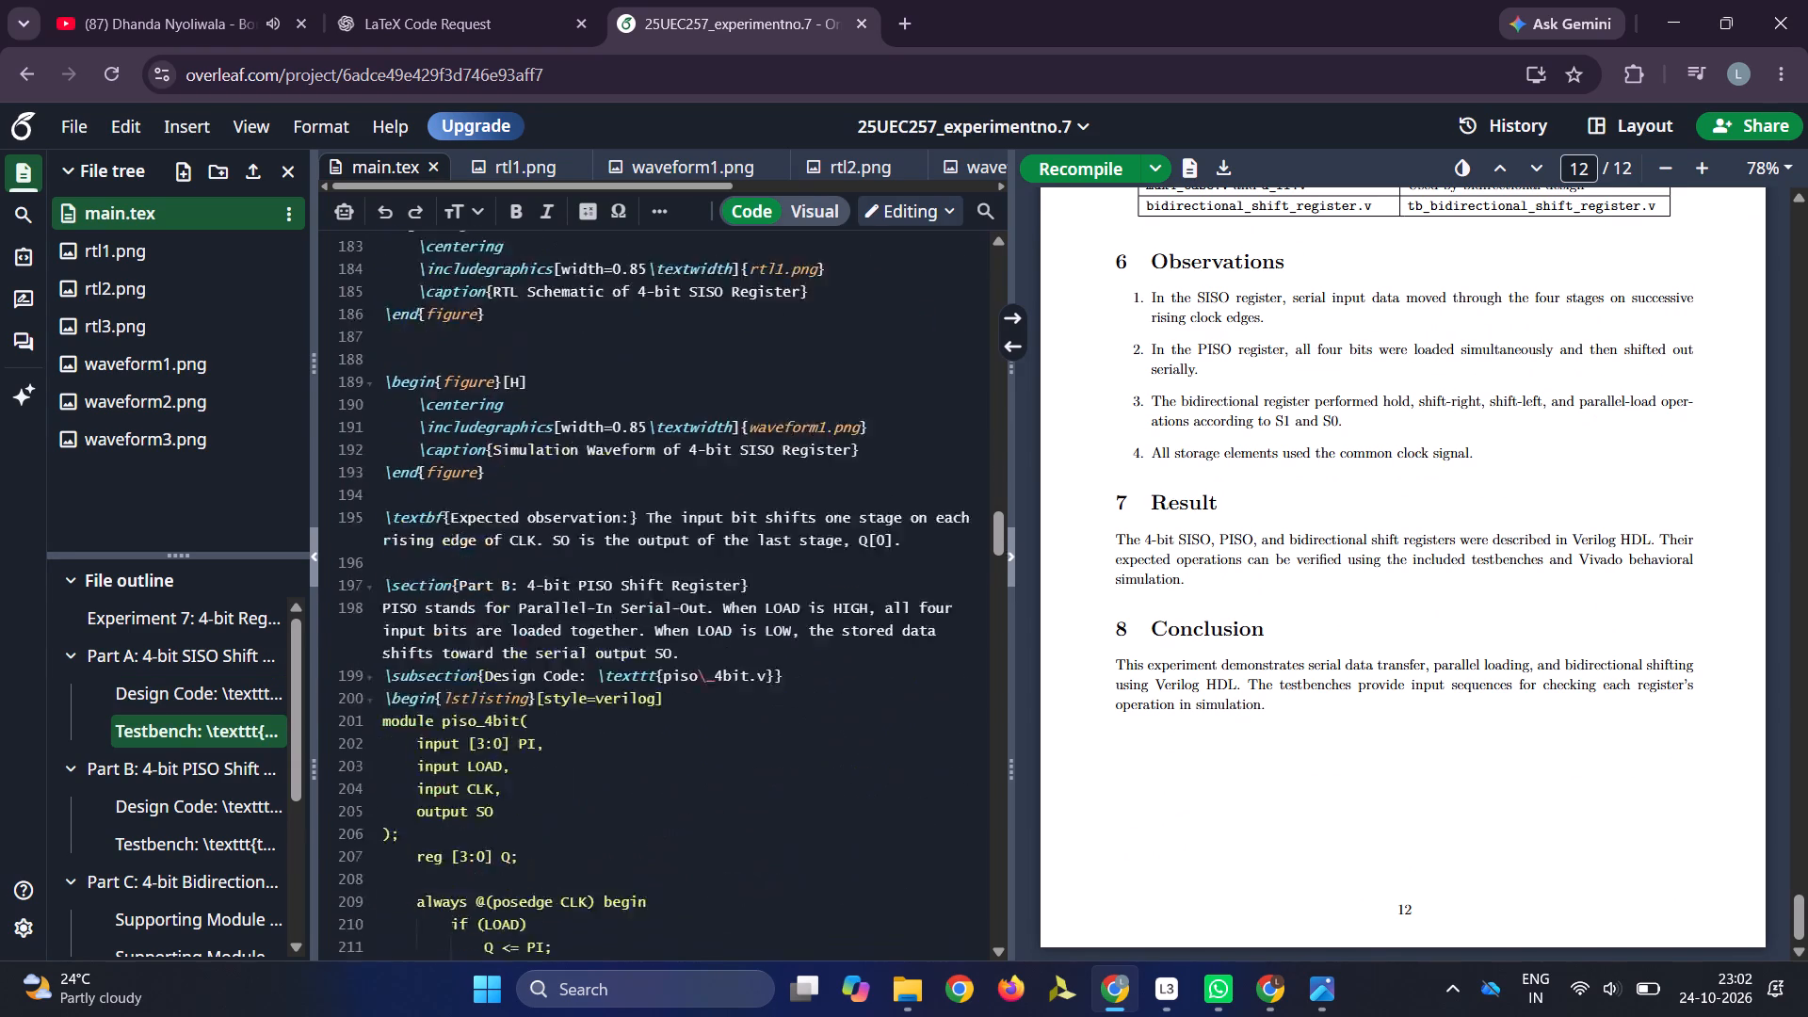
scroll(721, 727, "down", 20)
scroll(721, 727, "down", 15)
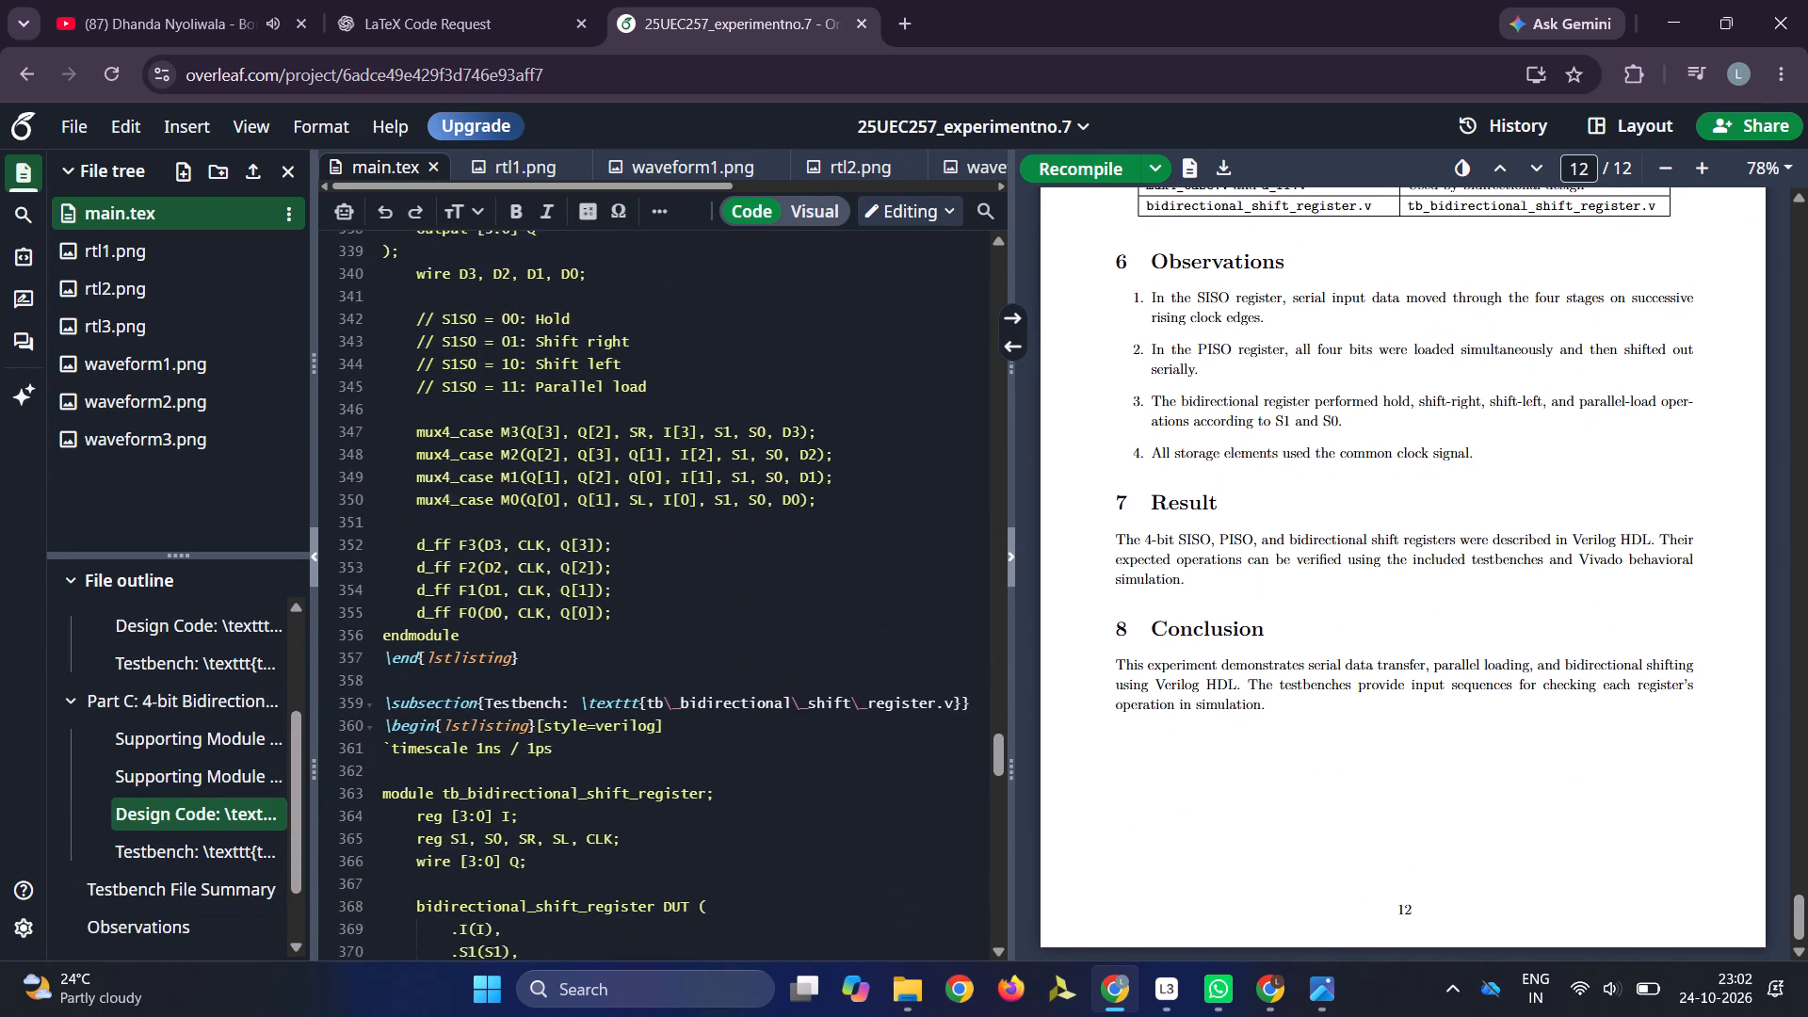
scroll(721, 722, "up", 1)
scroll(722, 718, "down", 17)
scroll(722, 718, "down", 5)
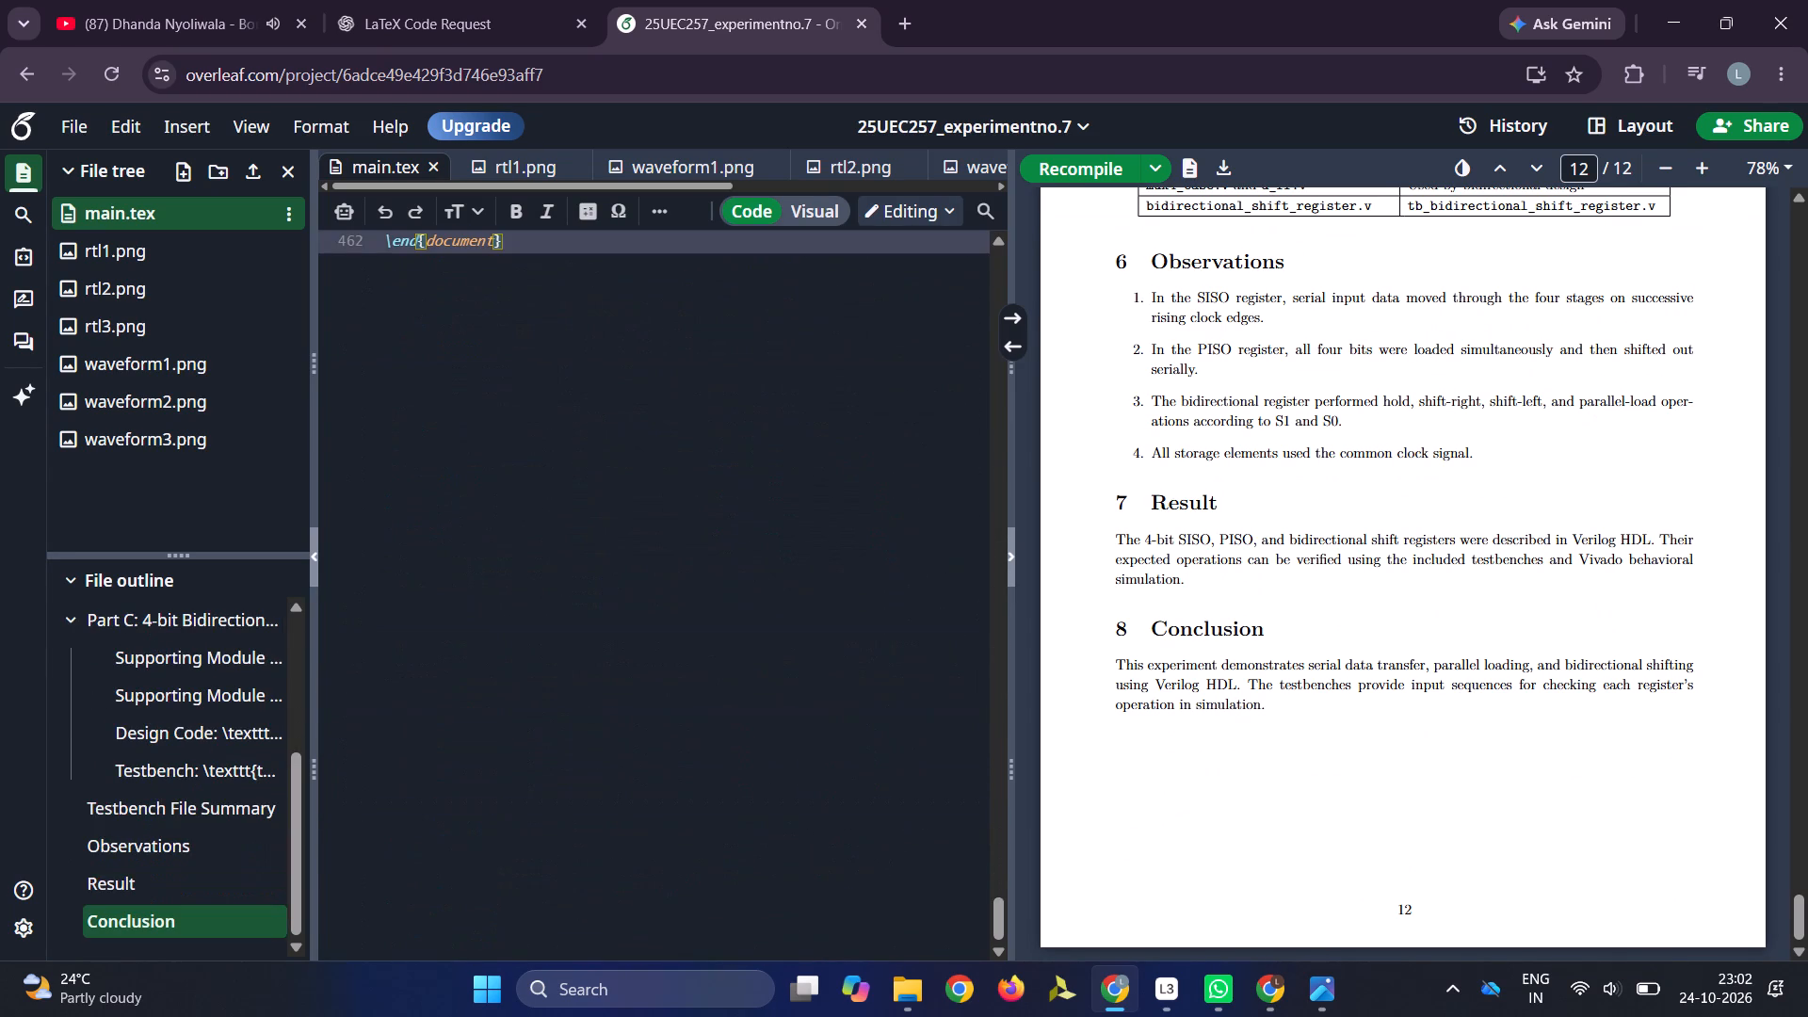
Delete the Result section, heading and paragraph, from main.tex.
scroll(722, 718, "up", 5)
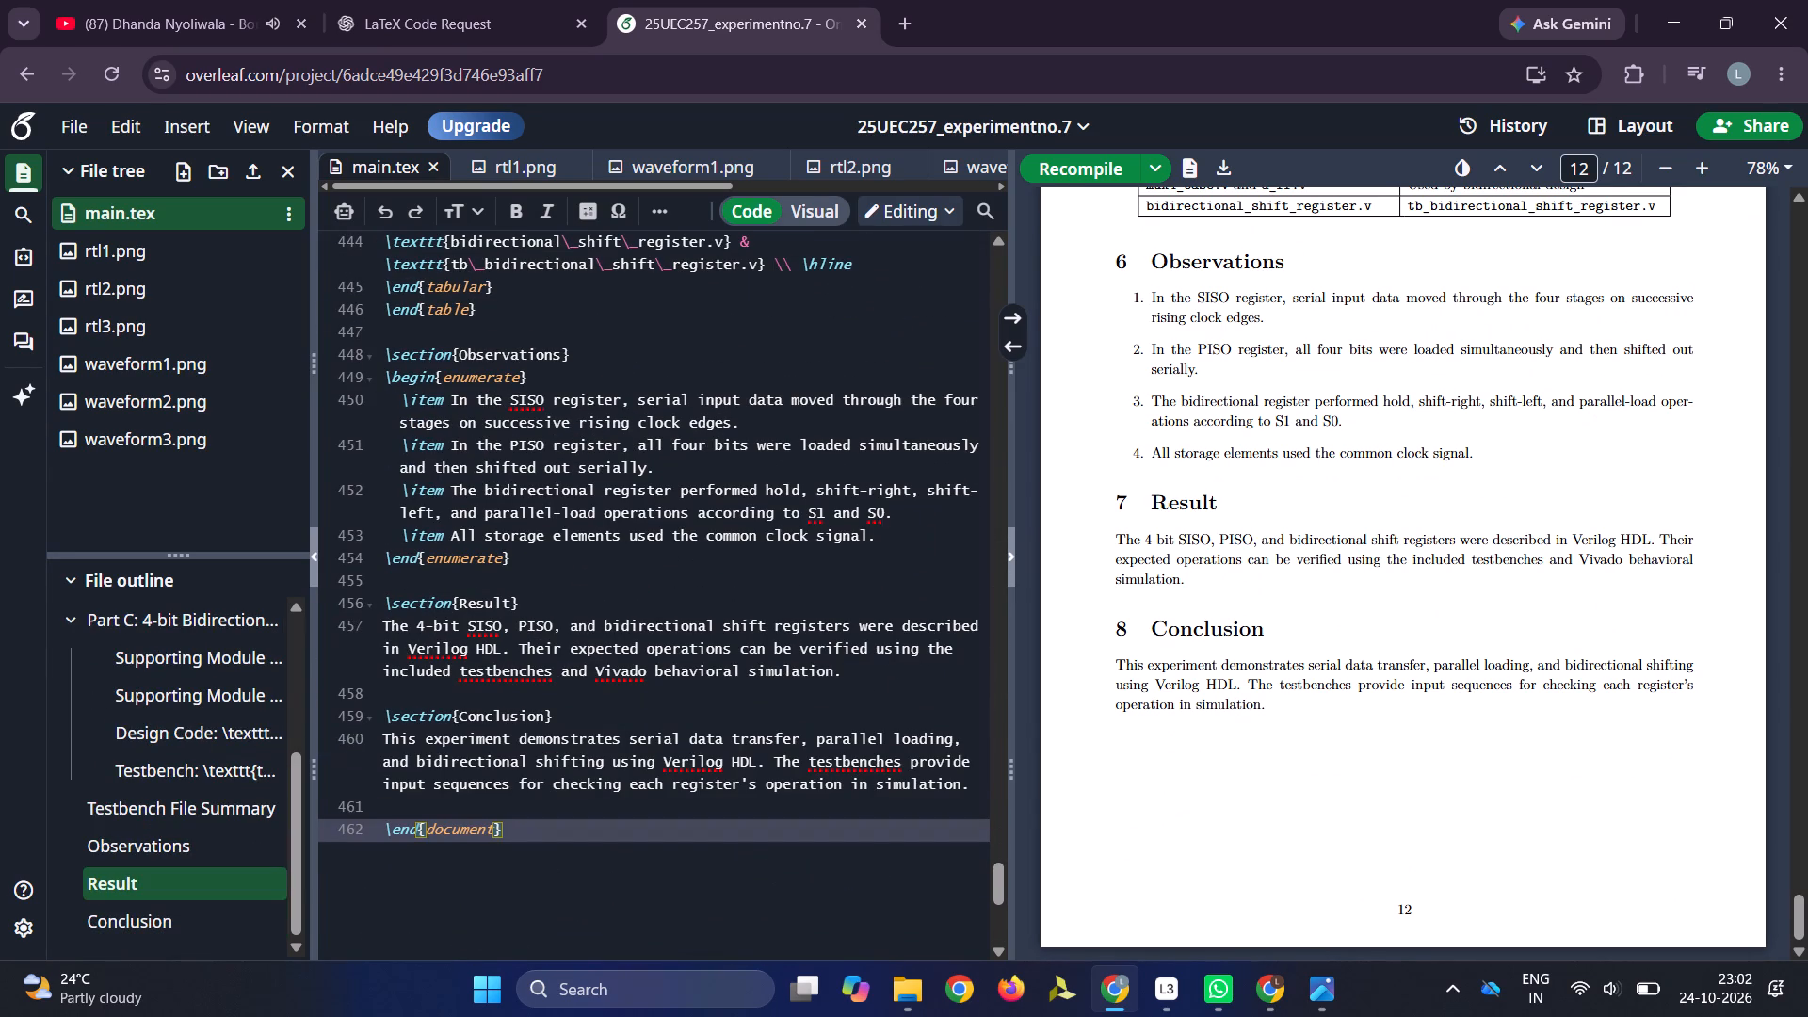
left_click_drag(872, 675, 538, 649)
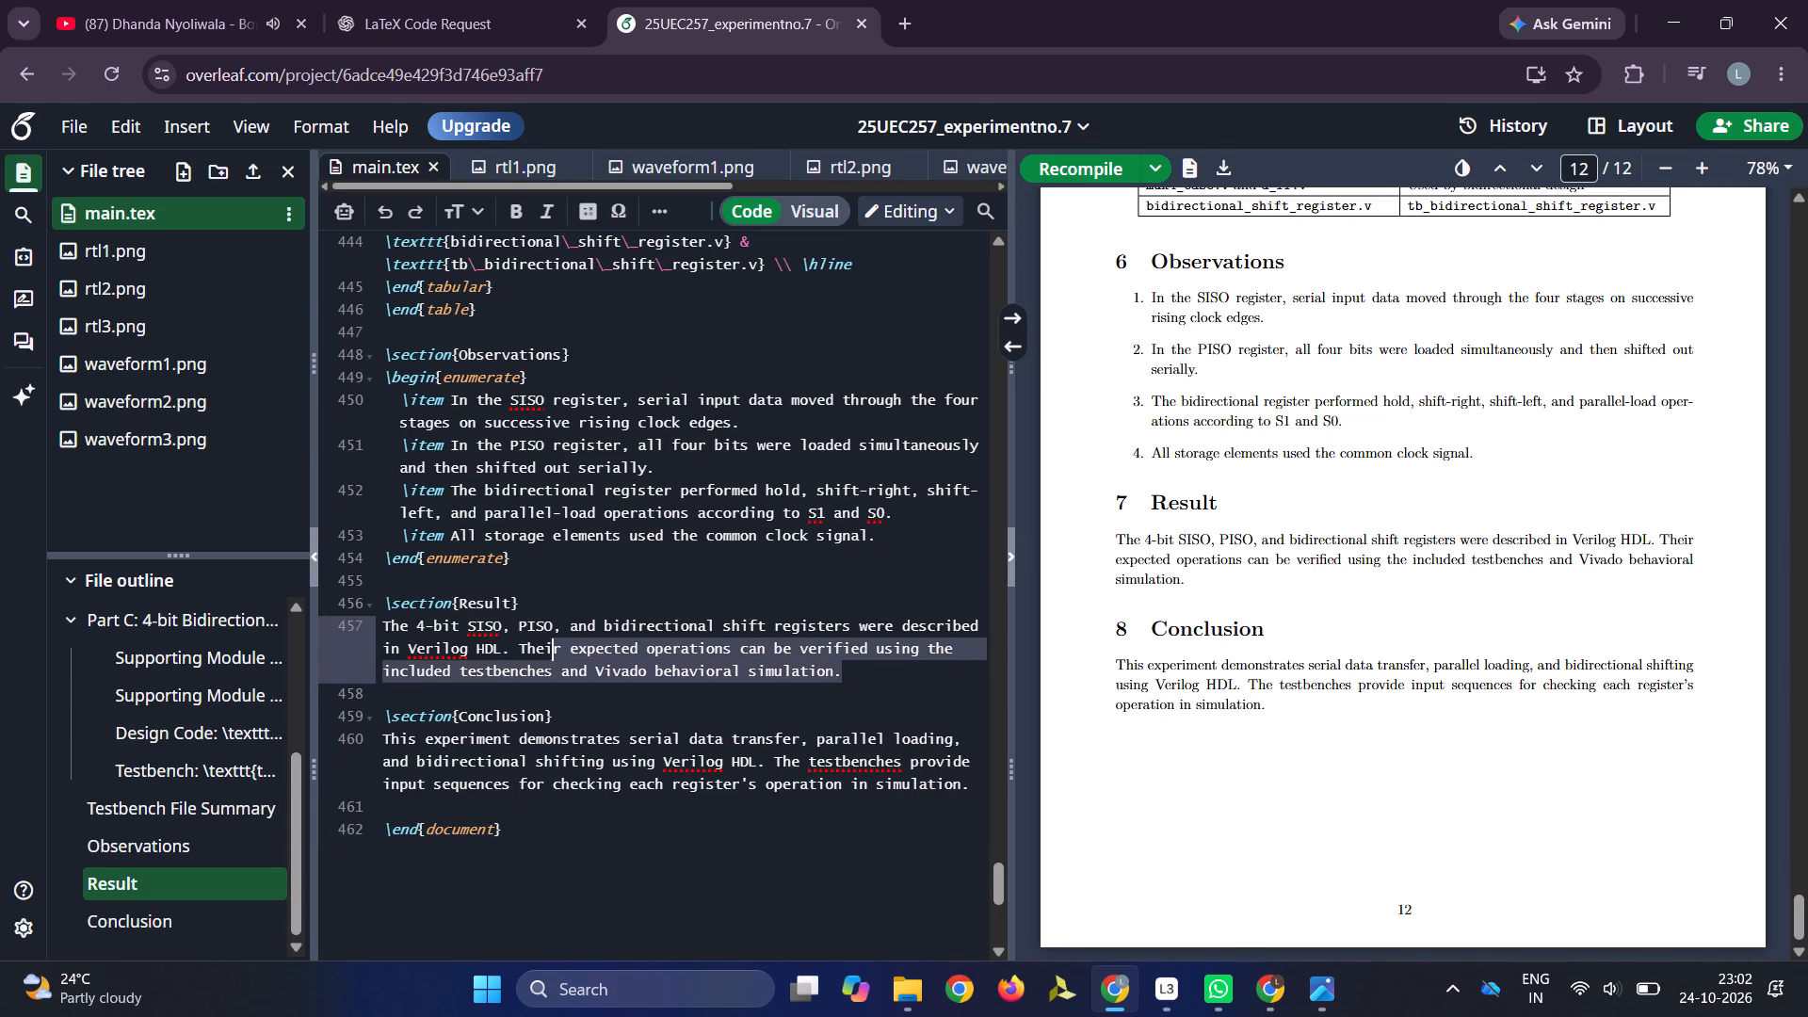
left_click_drag(538, 649, 382, 605)
key("BackSpace")
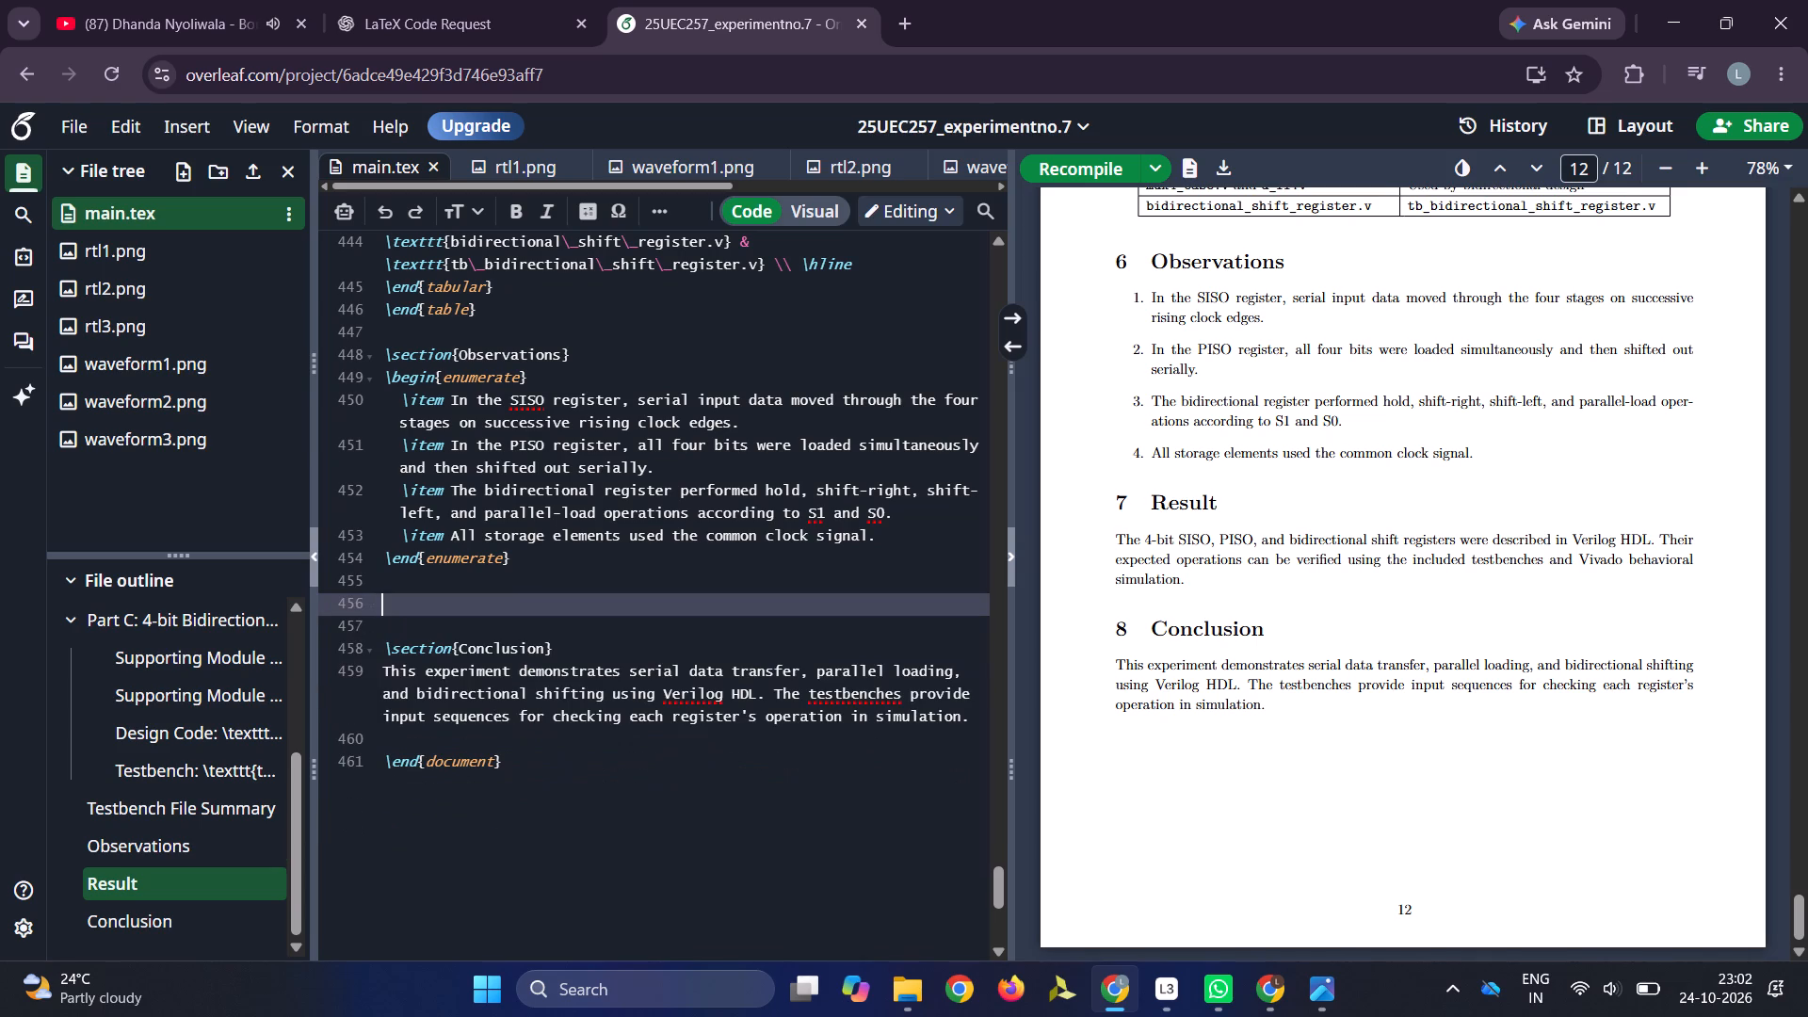
Delete the Observations section with its enumerated list from main.tex.
scroll(572, 661, "up", 1)
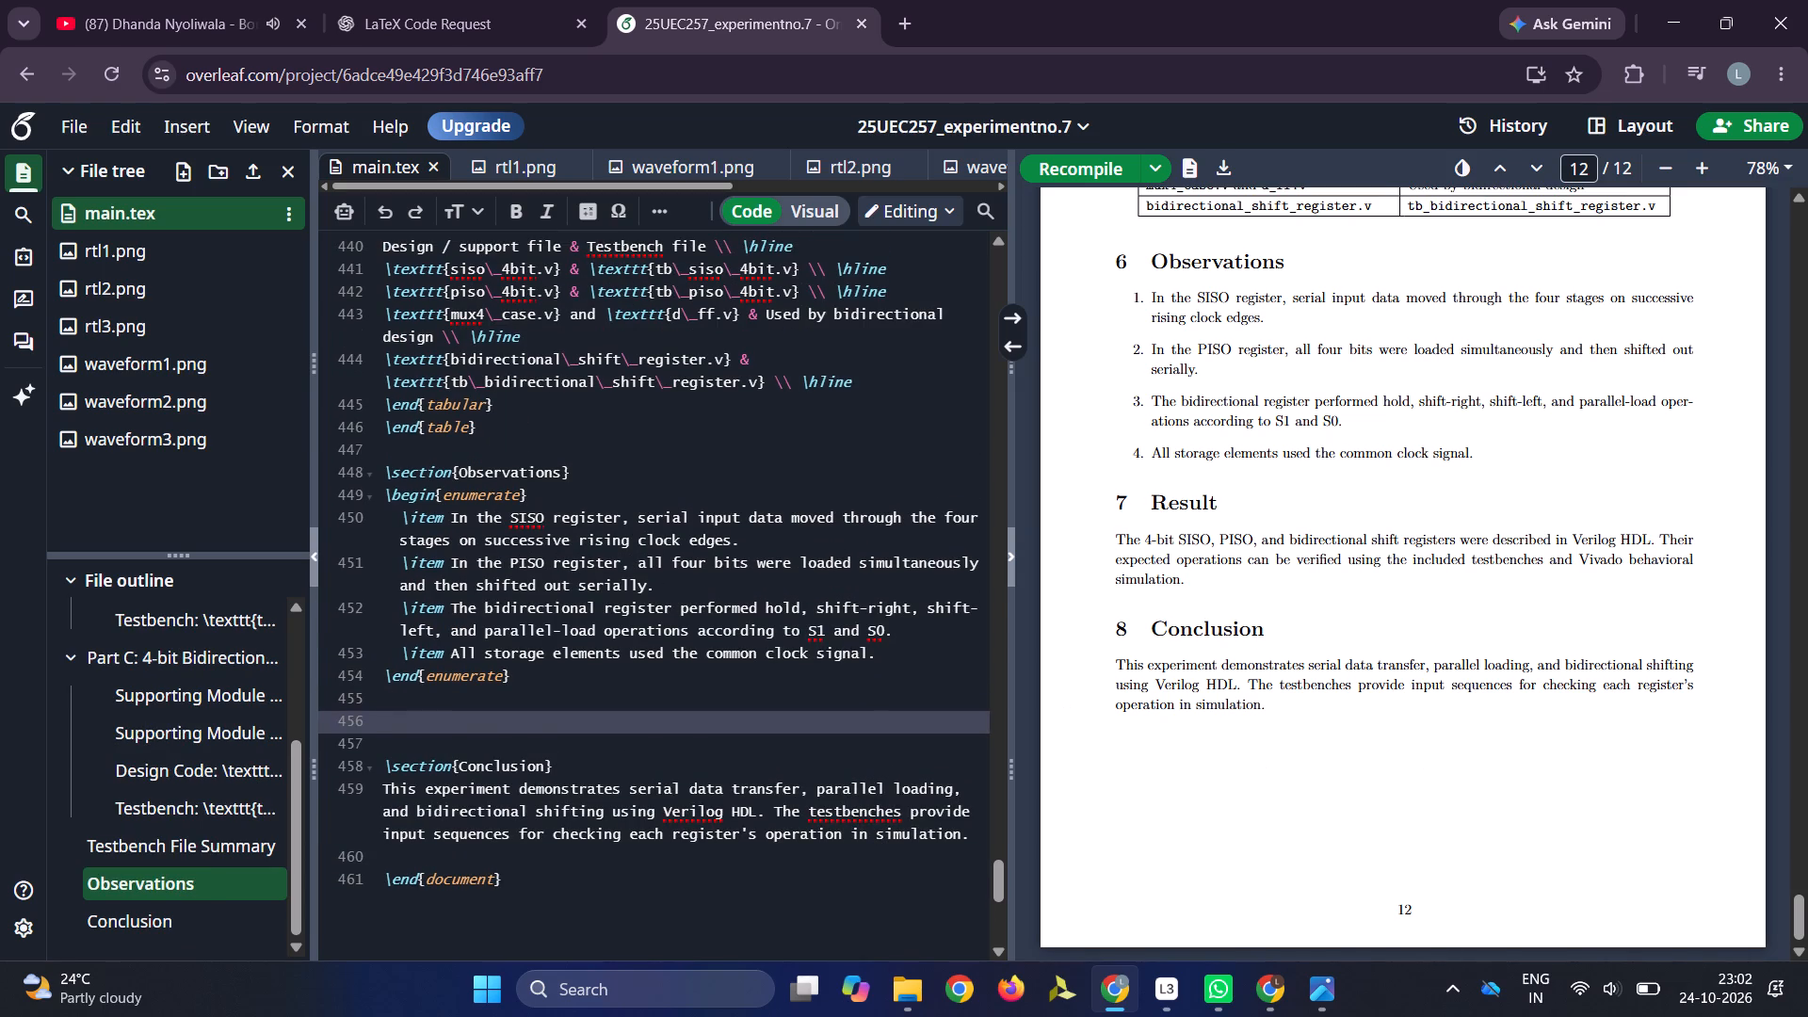
left_click_drag(525, 674, 317, 471)
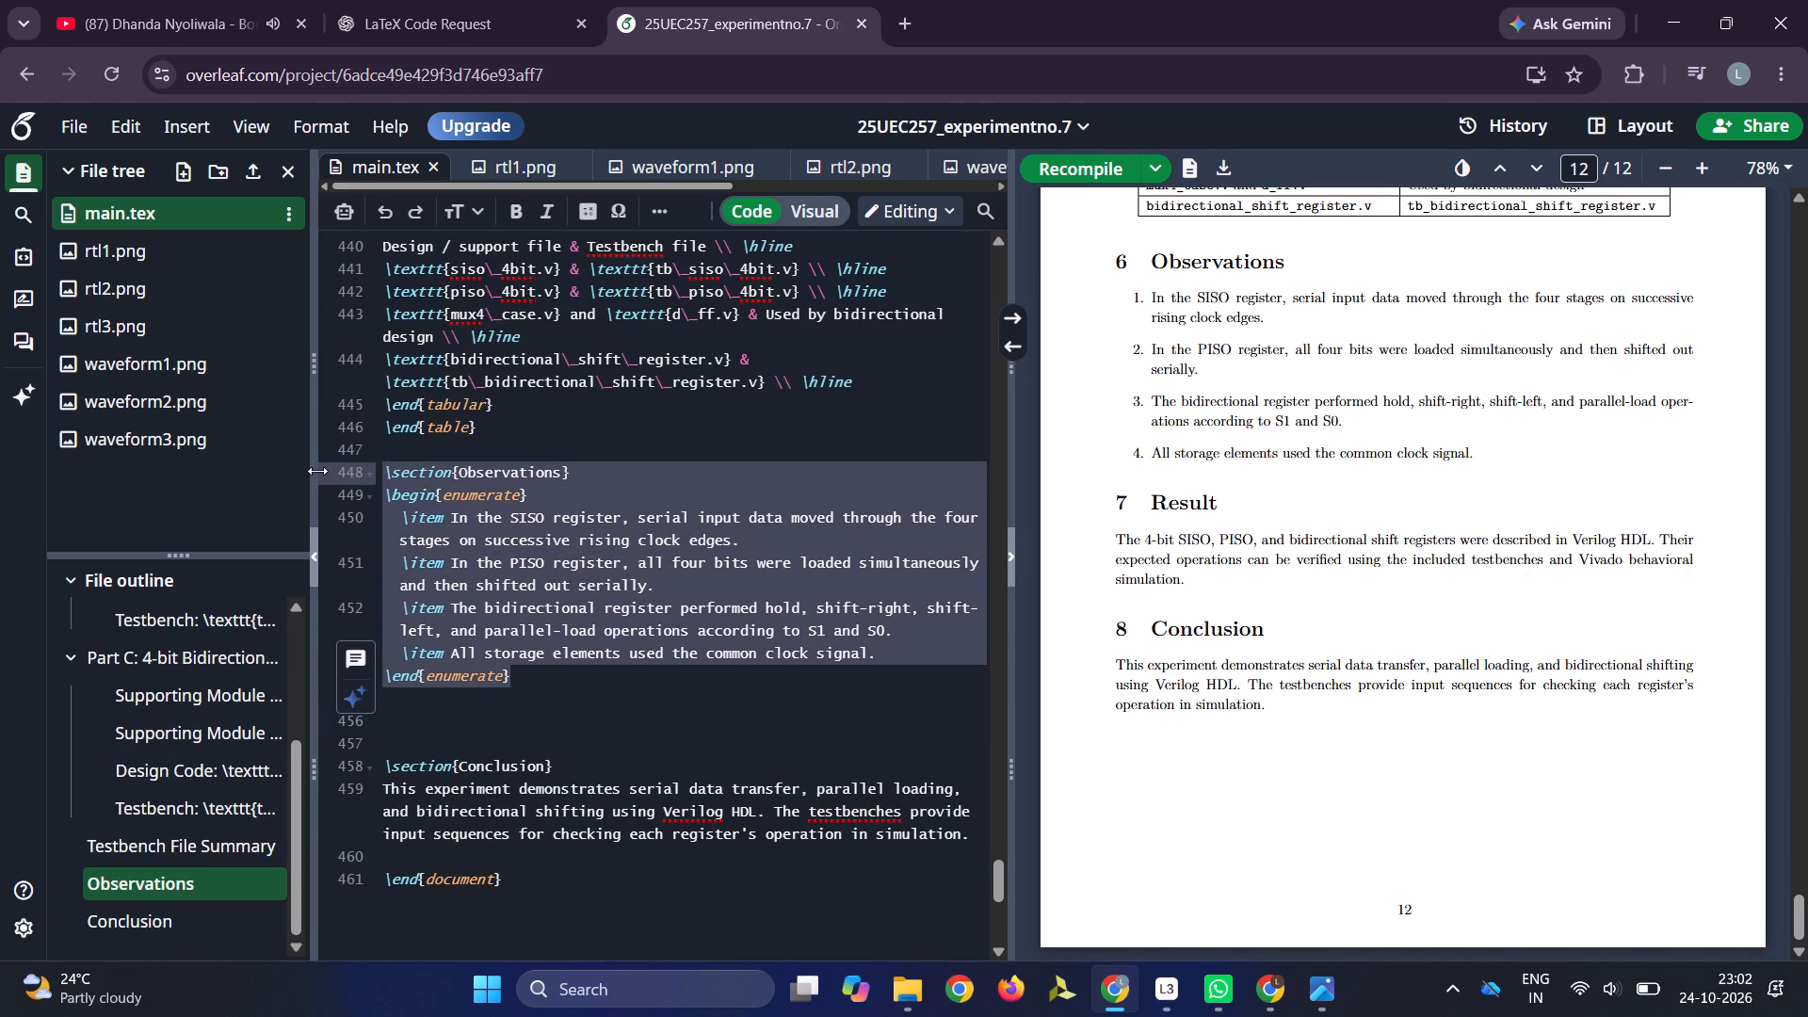
key("BackSpace")
scroll(711, 563, "up", 2)
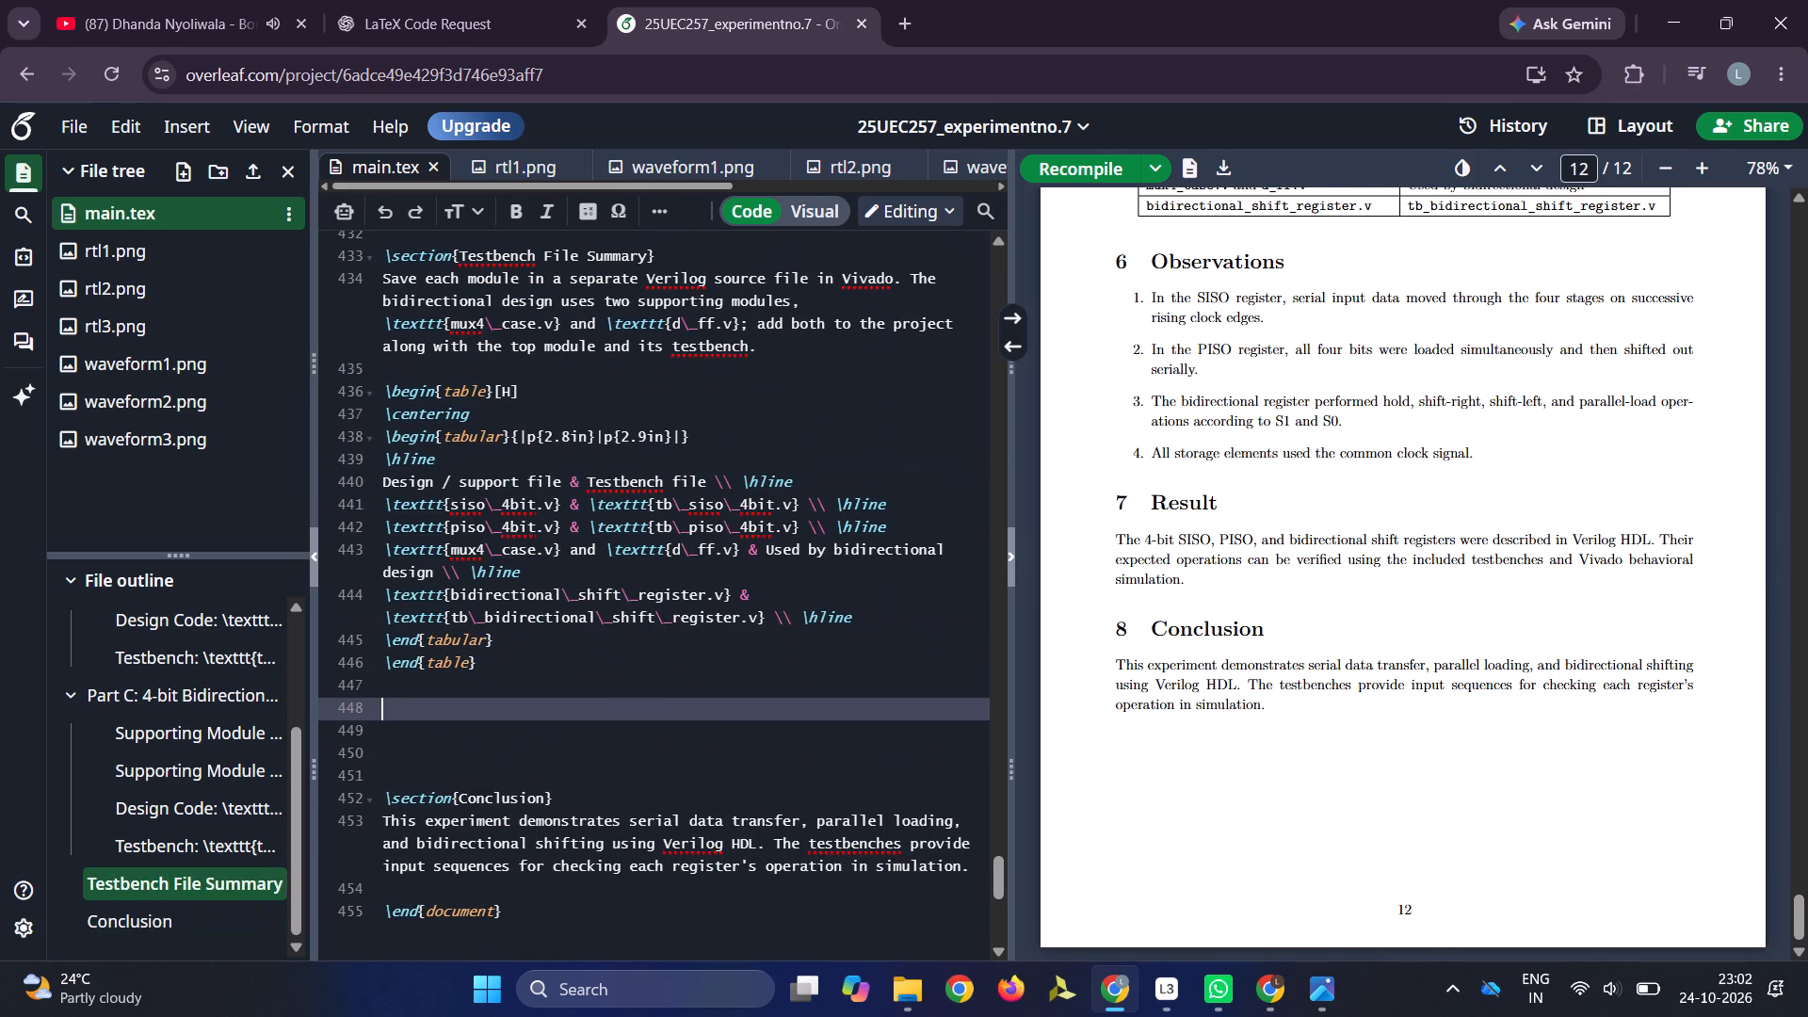
scroll(1199, 624, "up", 3)
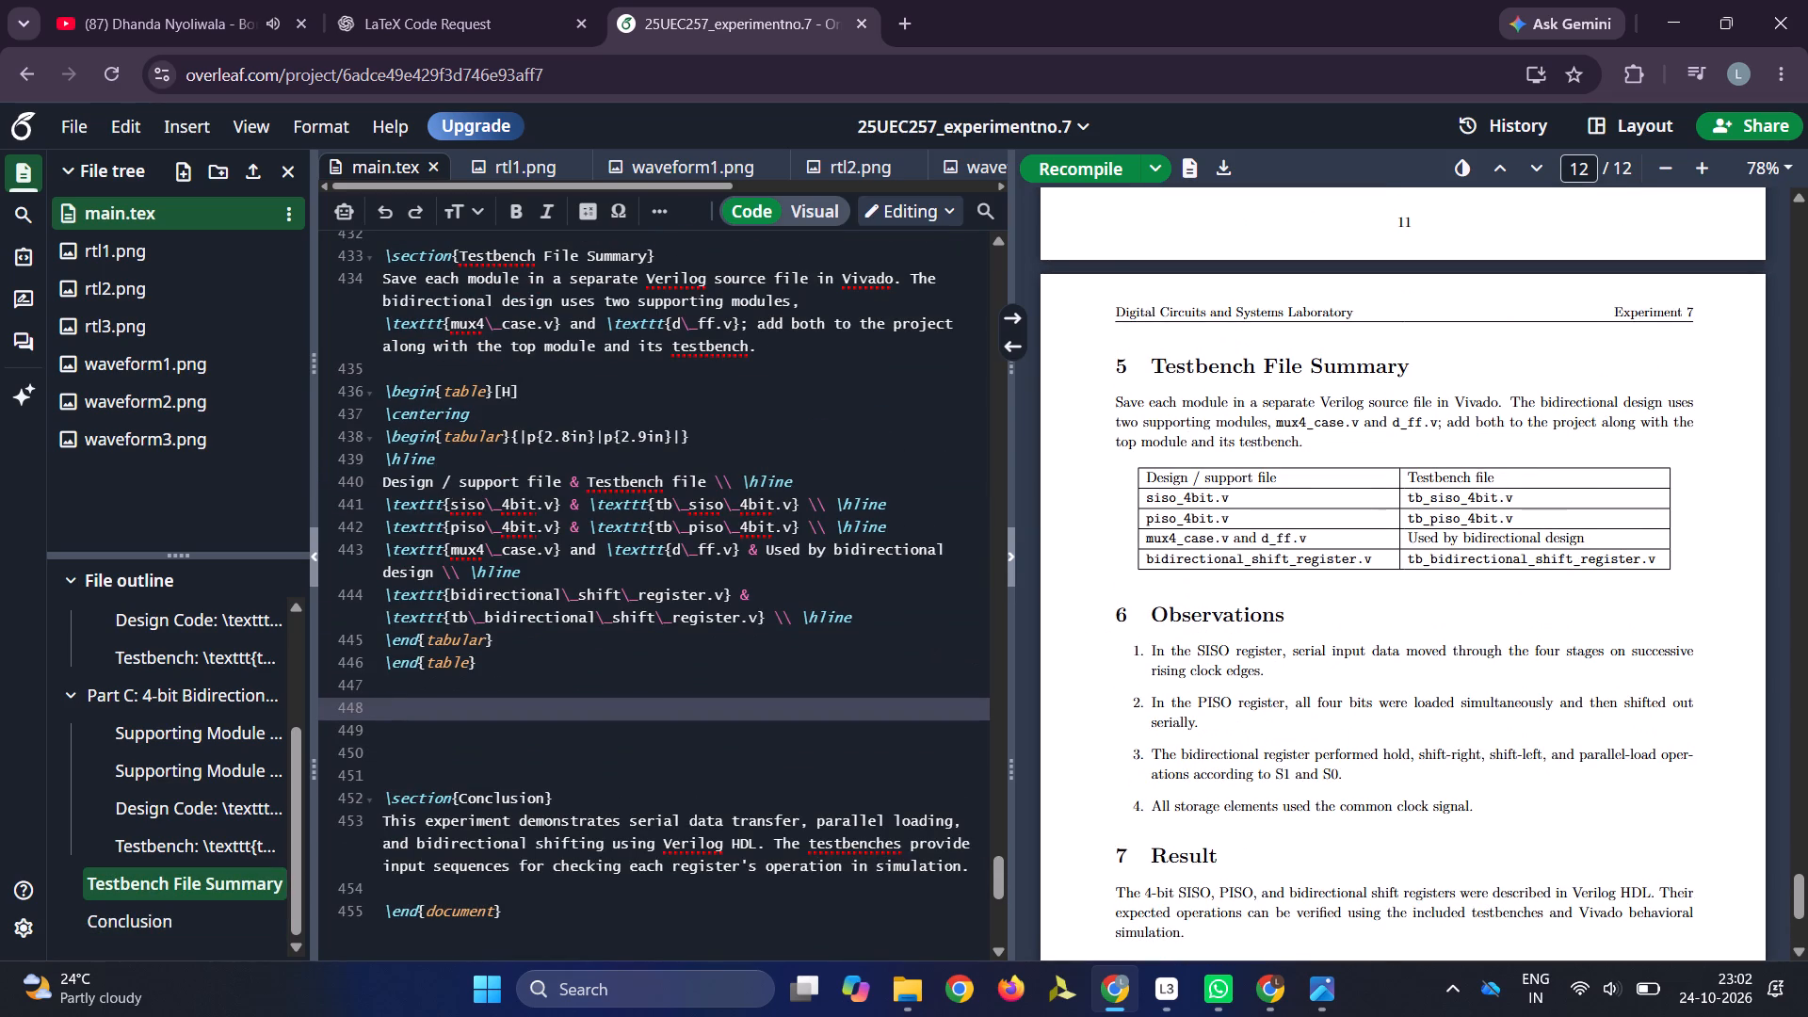
scroll(551, 655, "up", 1)
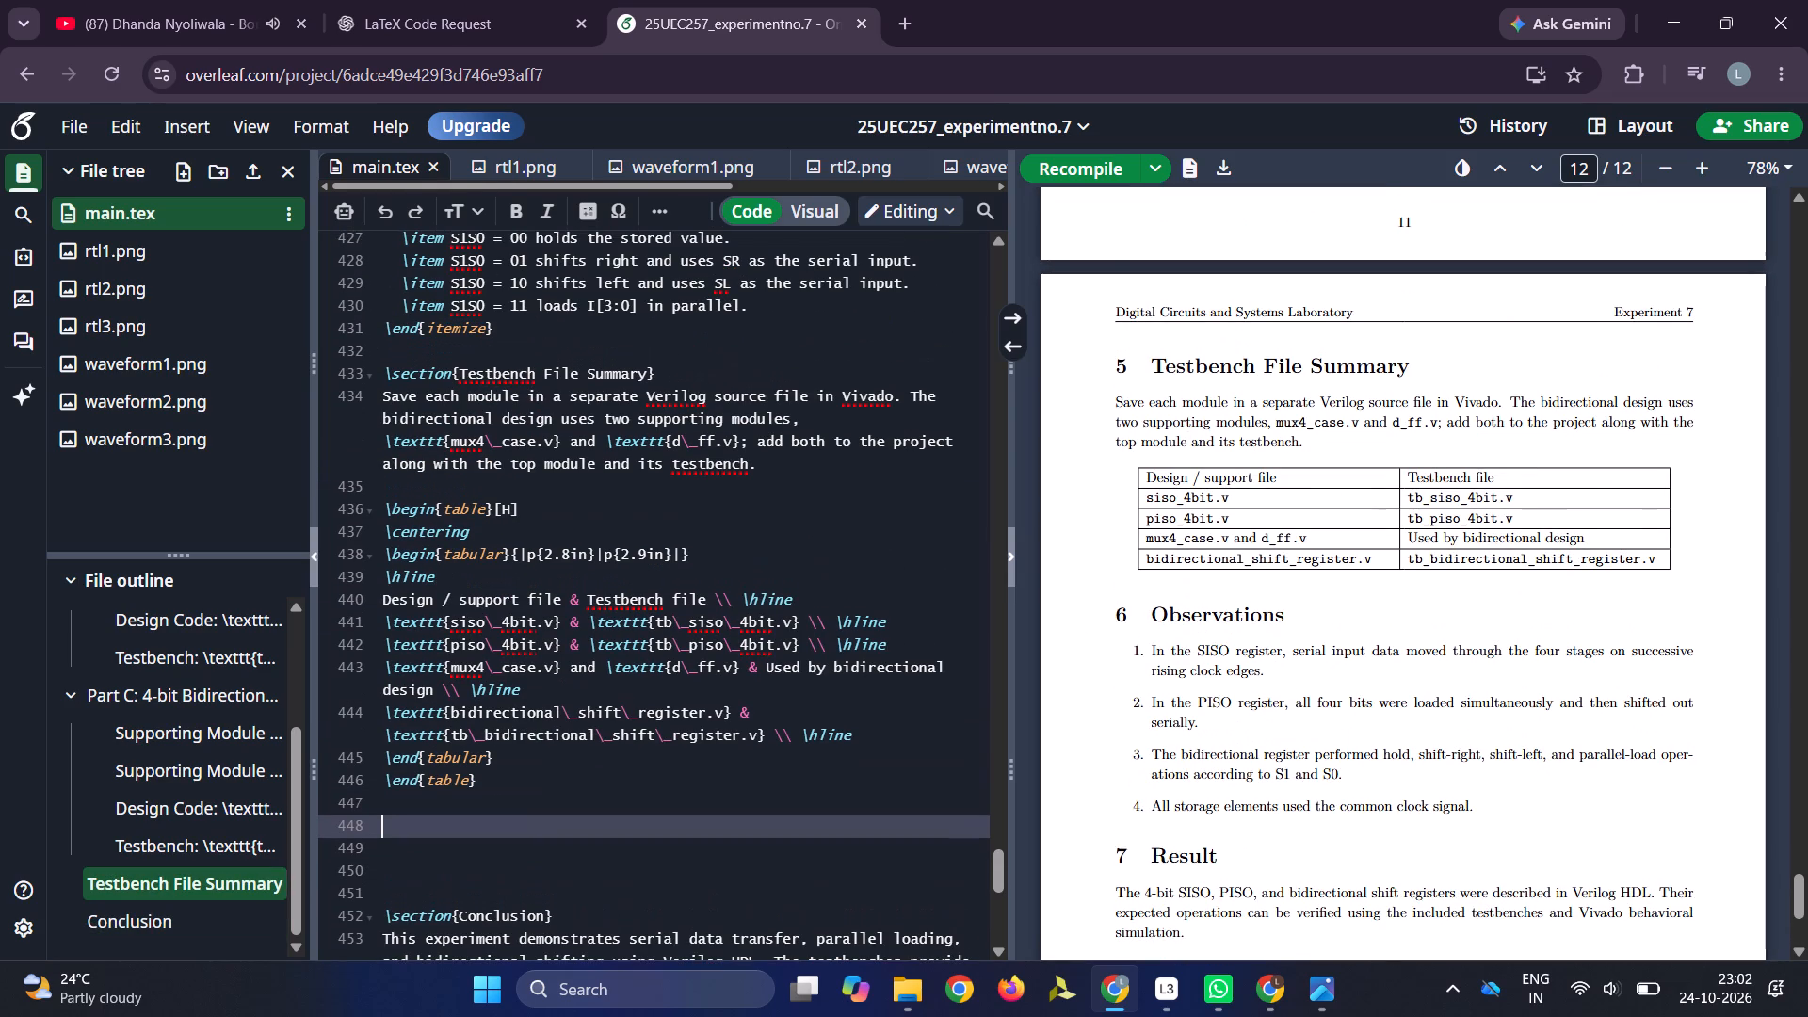
Switch to YouTube, go to its home feed and close the mini player of the Bonjour video.
left_click(218, 0)
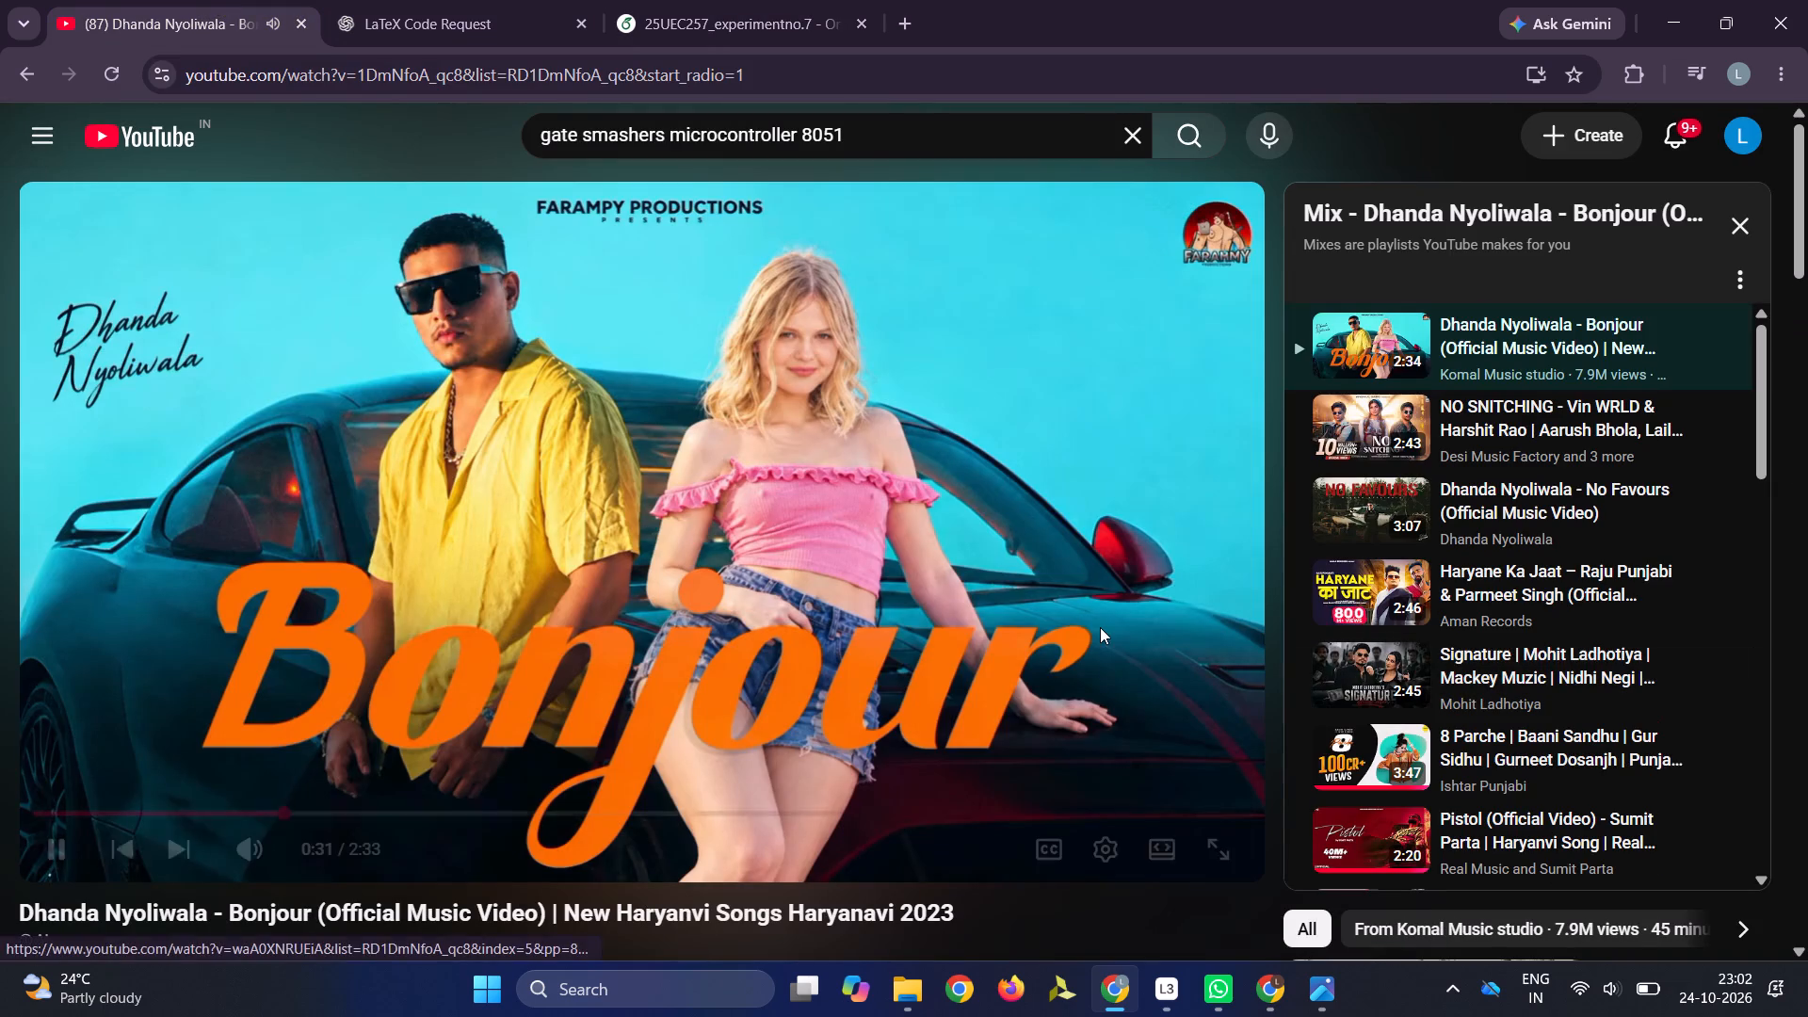
scroll(1097, 620, "down", 2)
scroll(1097, 620, "up", 1)
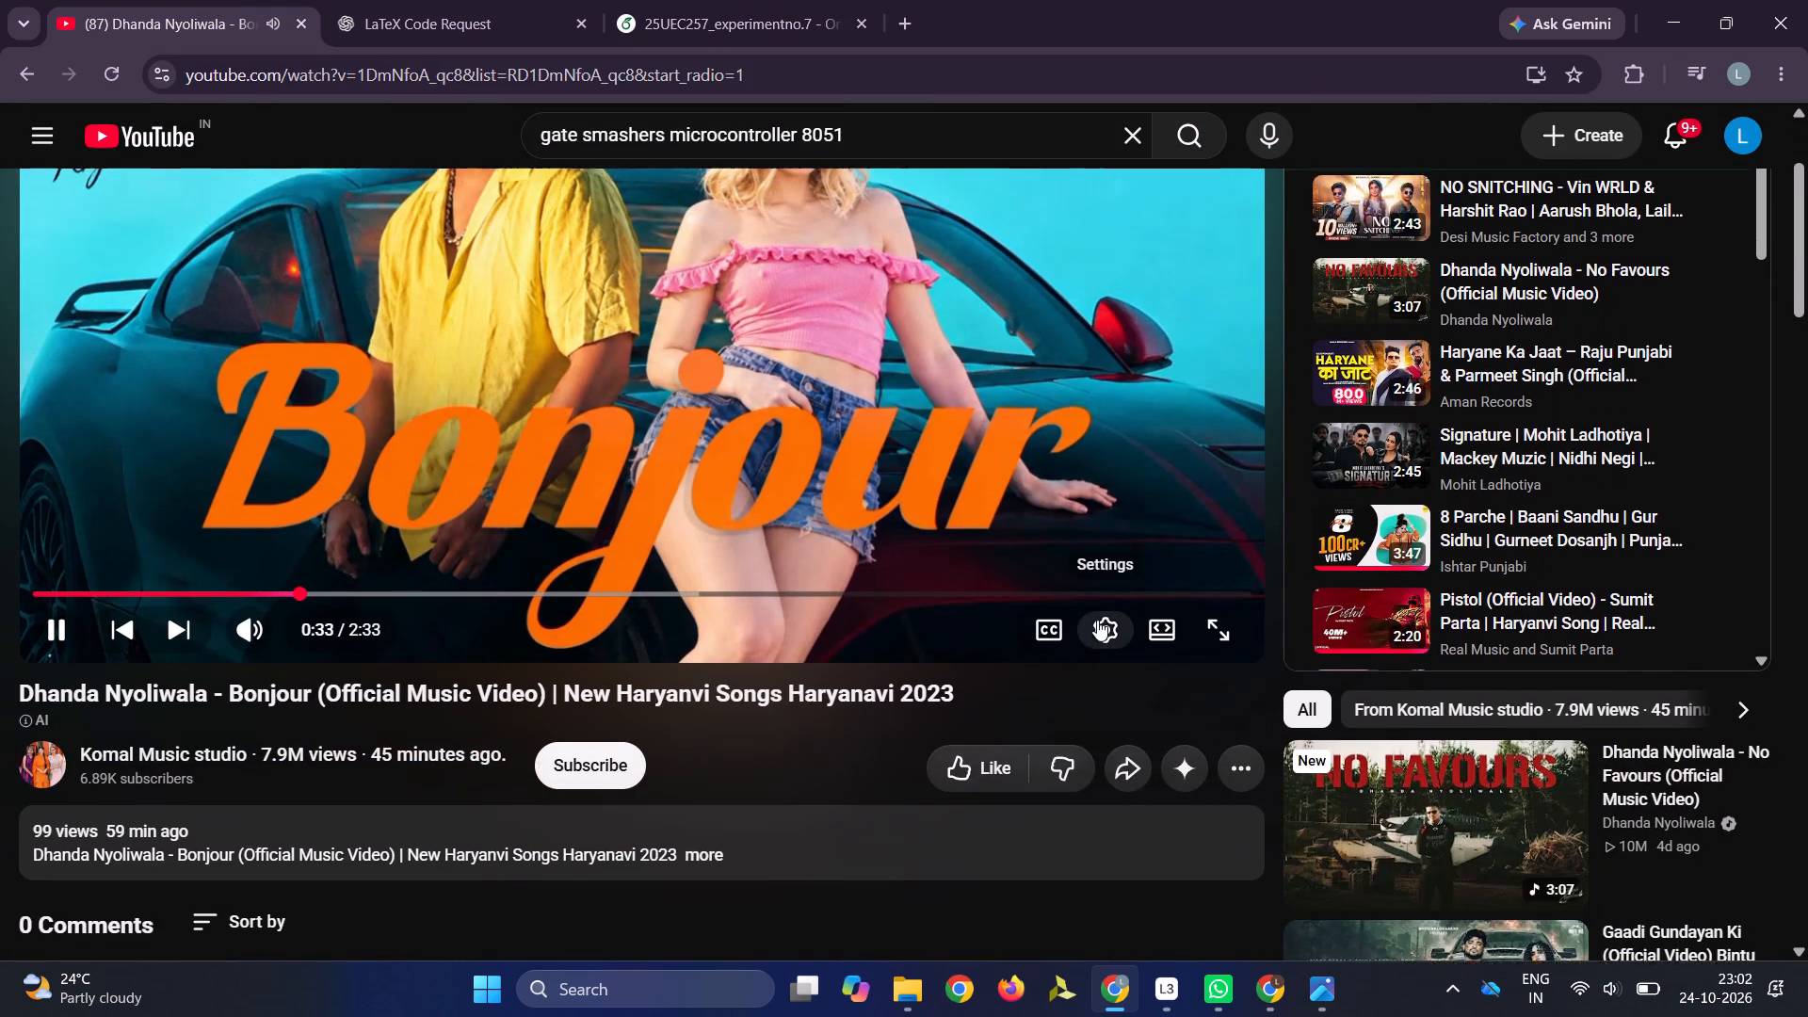
scroll(1097, 620, "up", 1)
scroll(1097, 620, "down", 2)
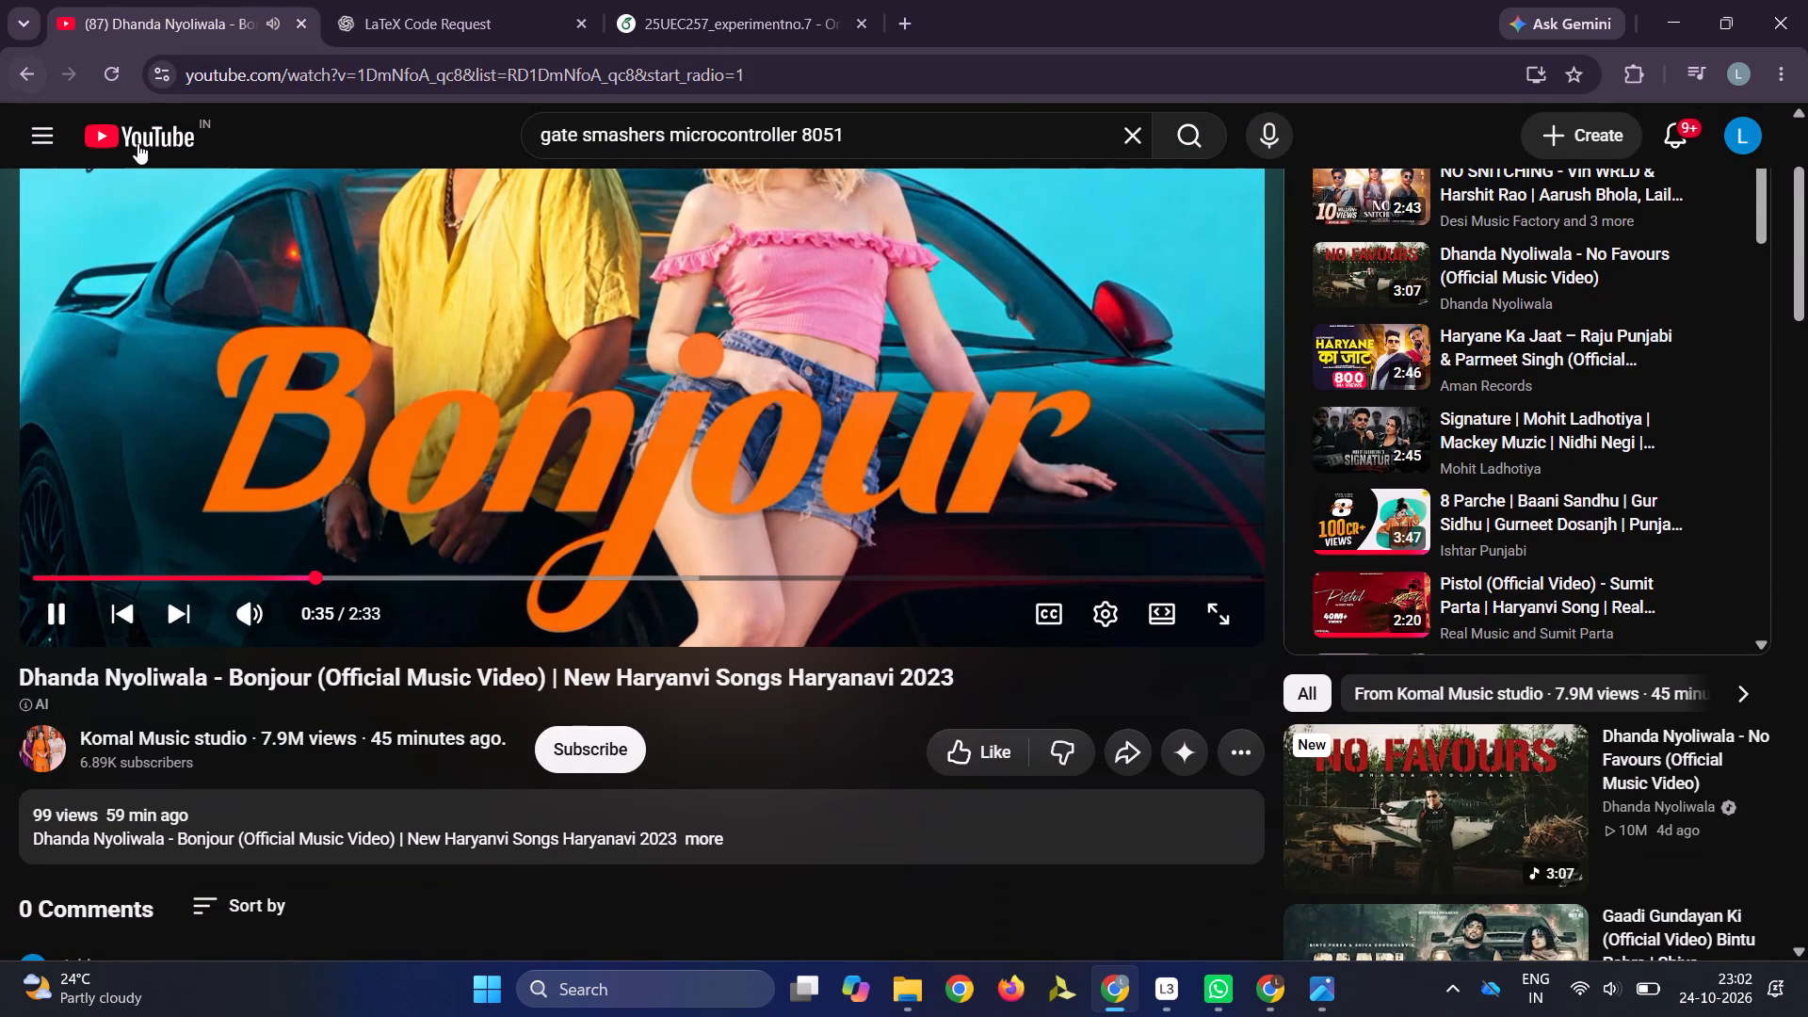
left_click(137, 143)
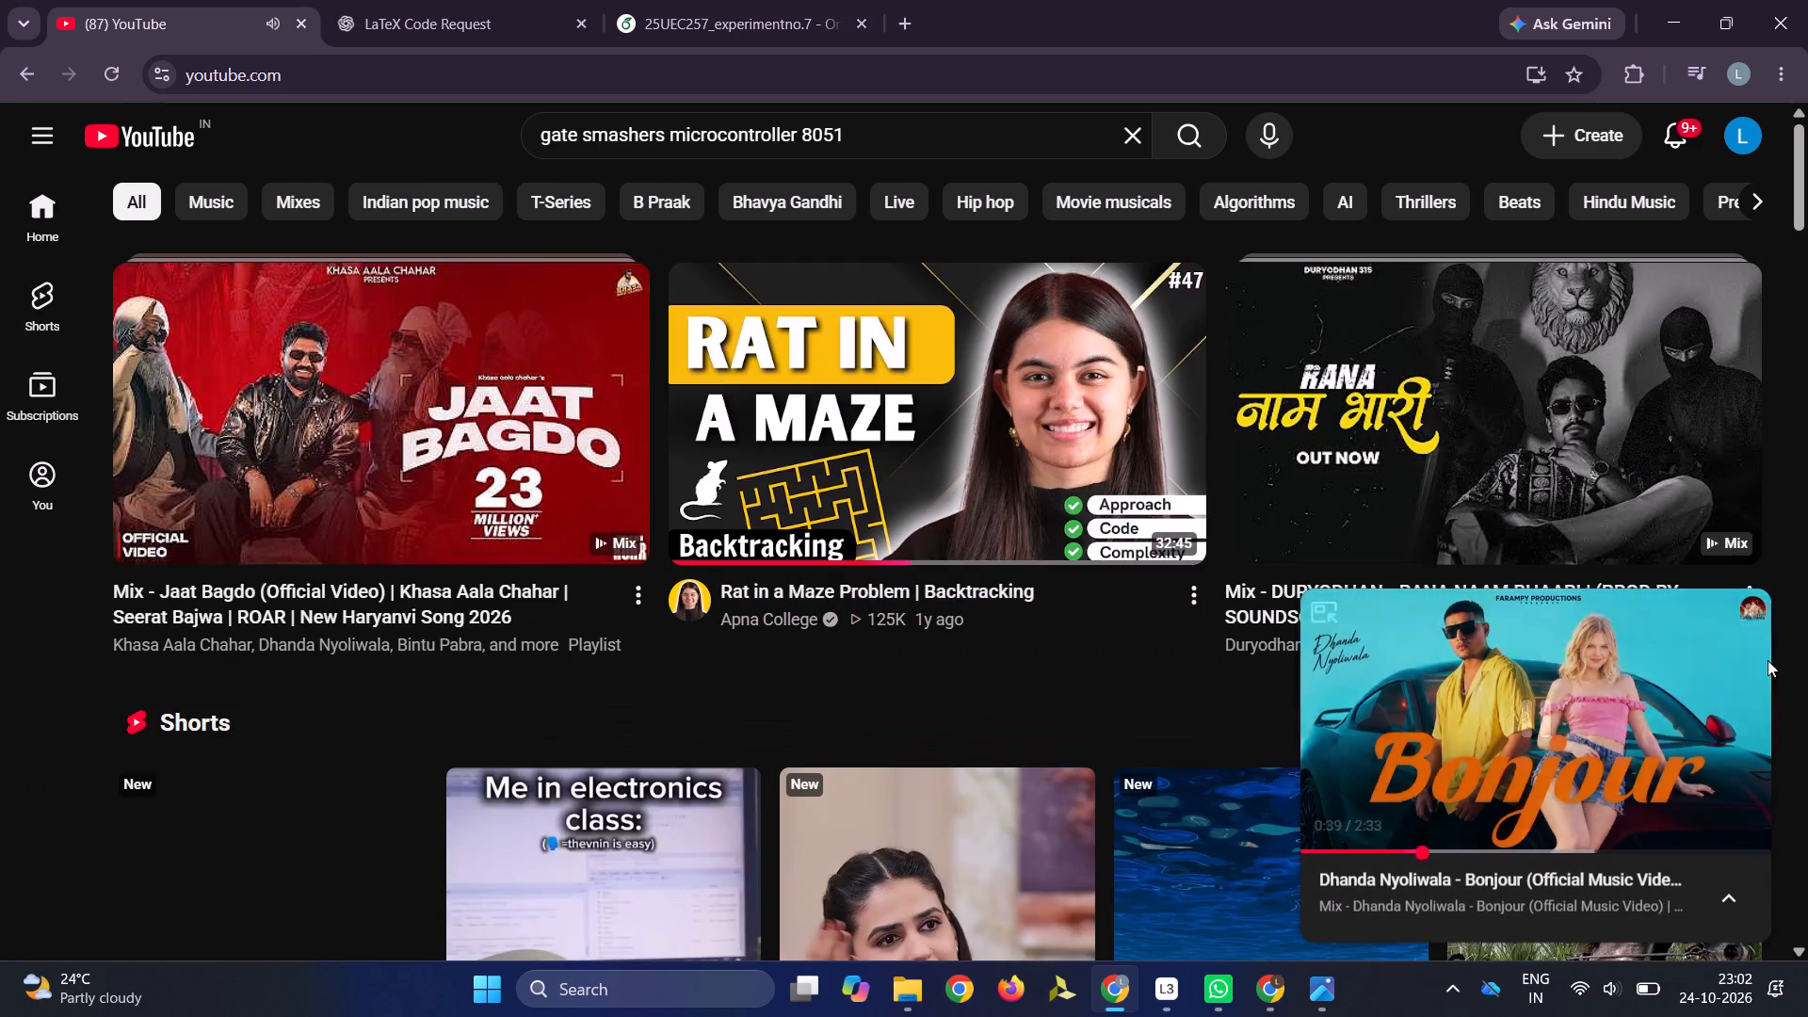
left_click(1752, 612)
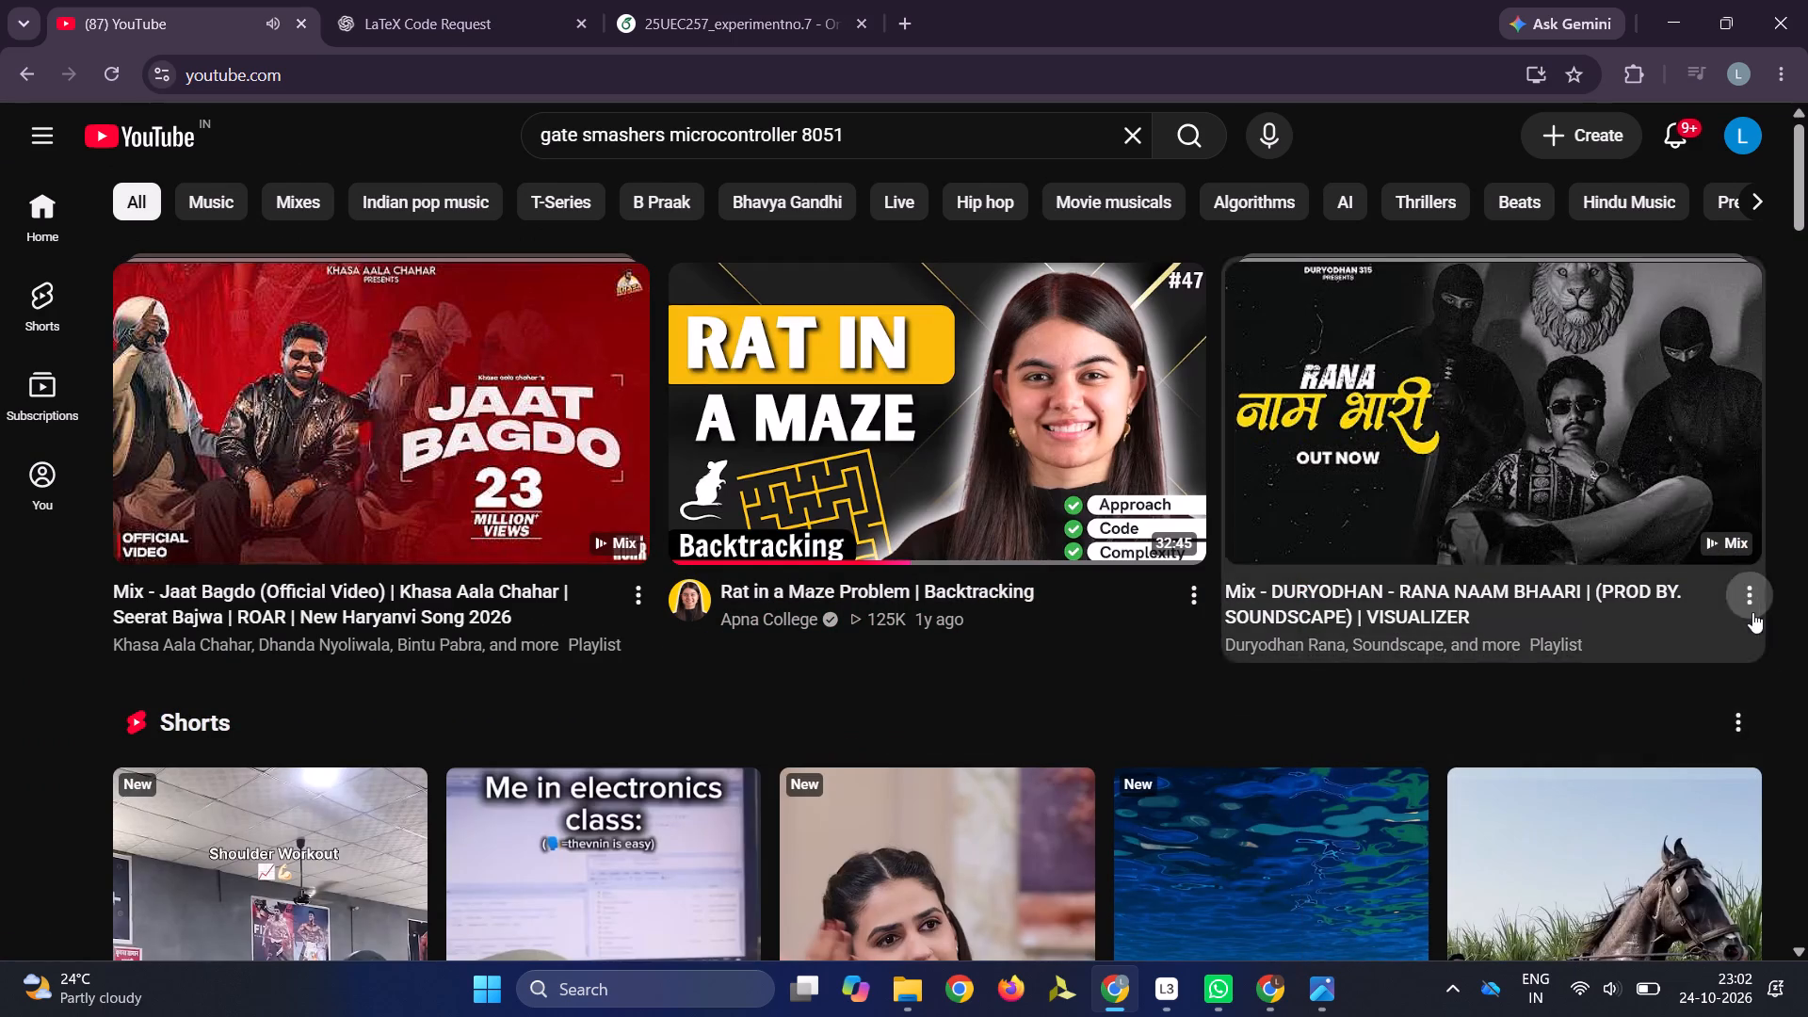
Open the Fat To Fit Series Day 42 Short from the home feed, like it and return to the feed.
scroll(1177, 684, "down", 4)
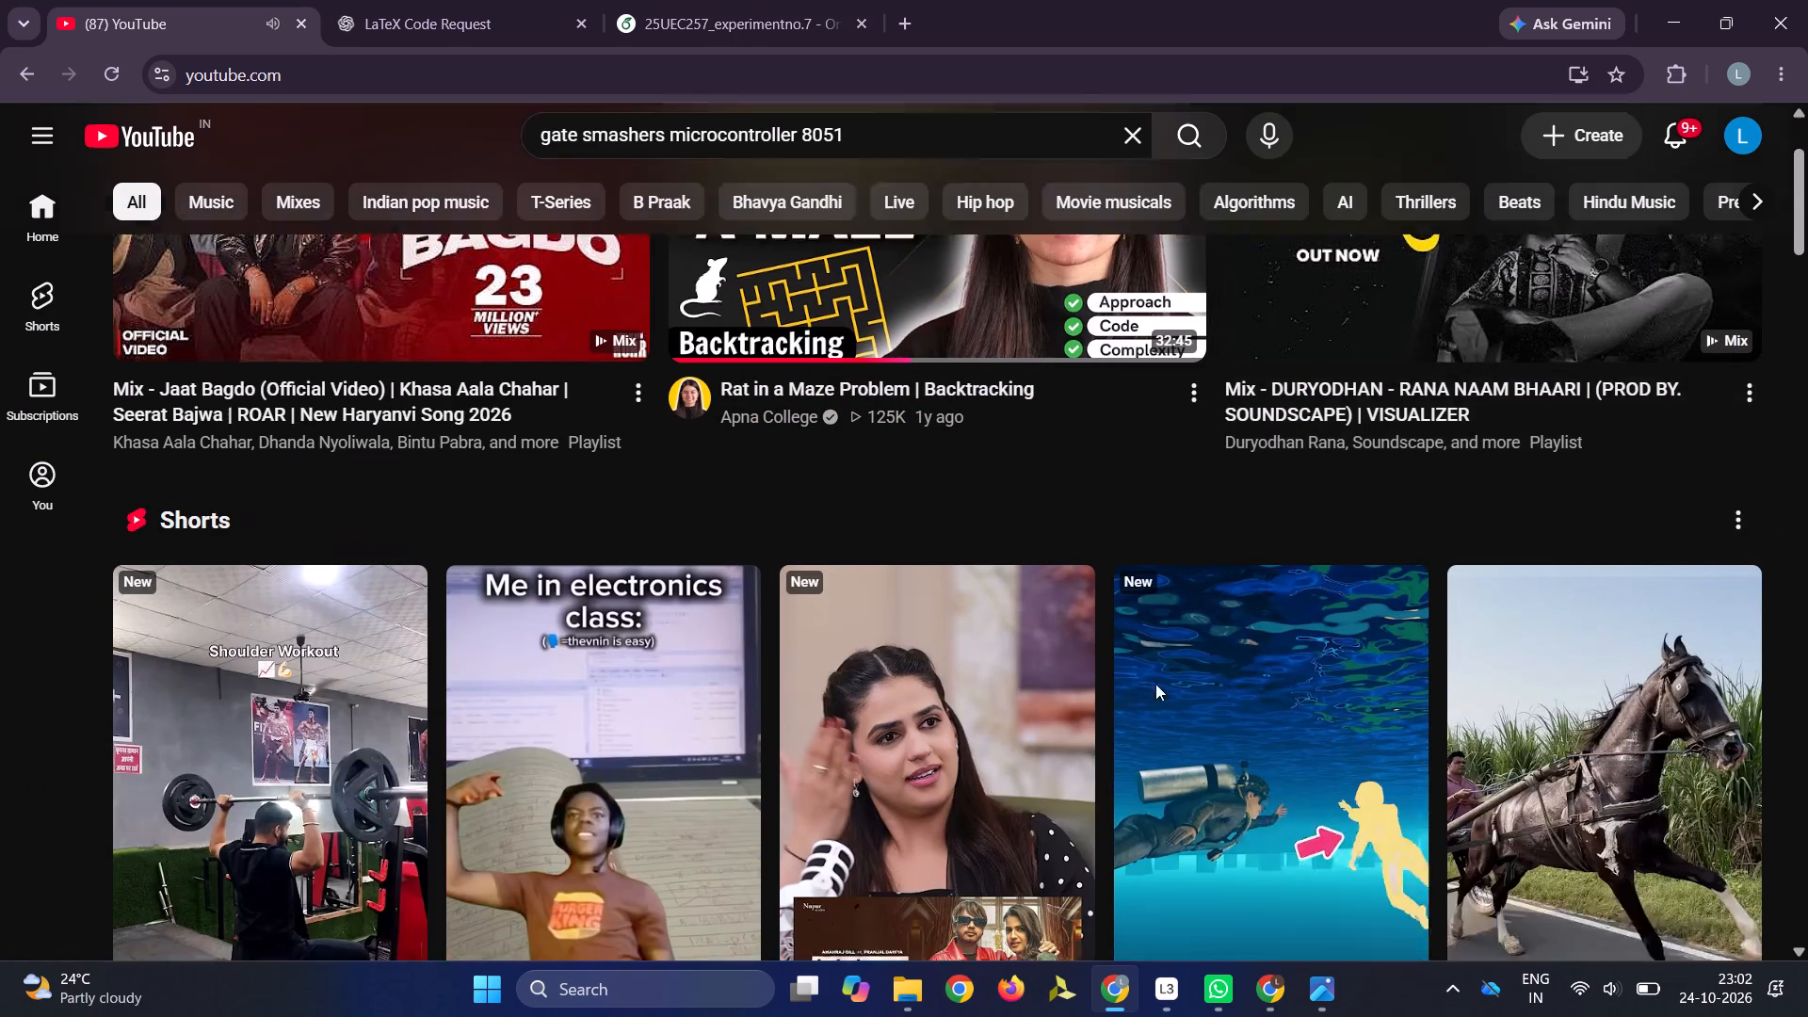
left_click(233, 668)
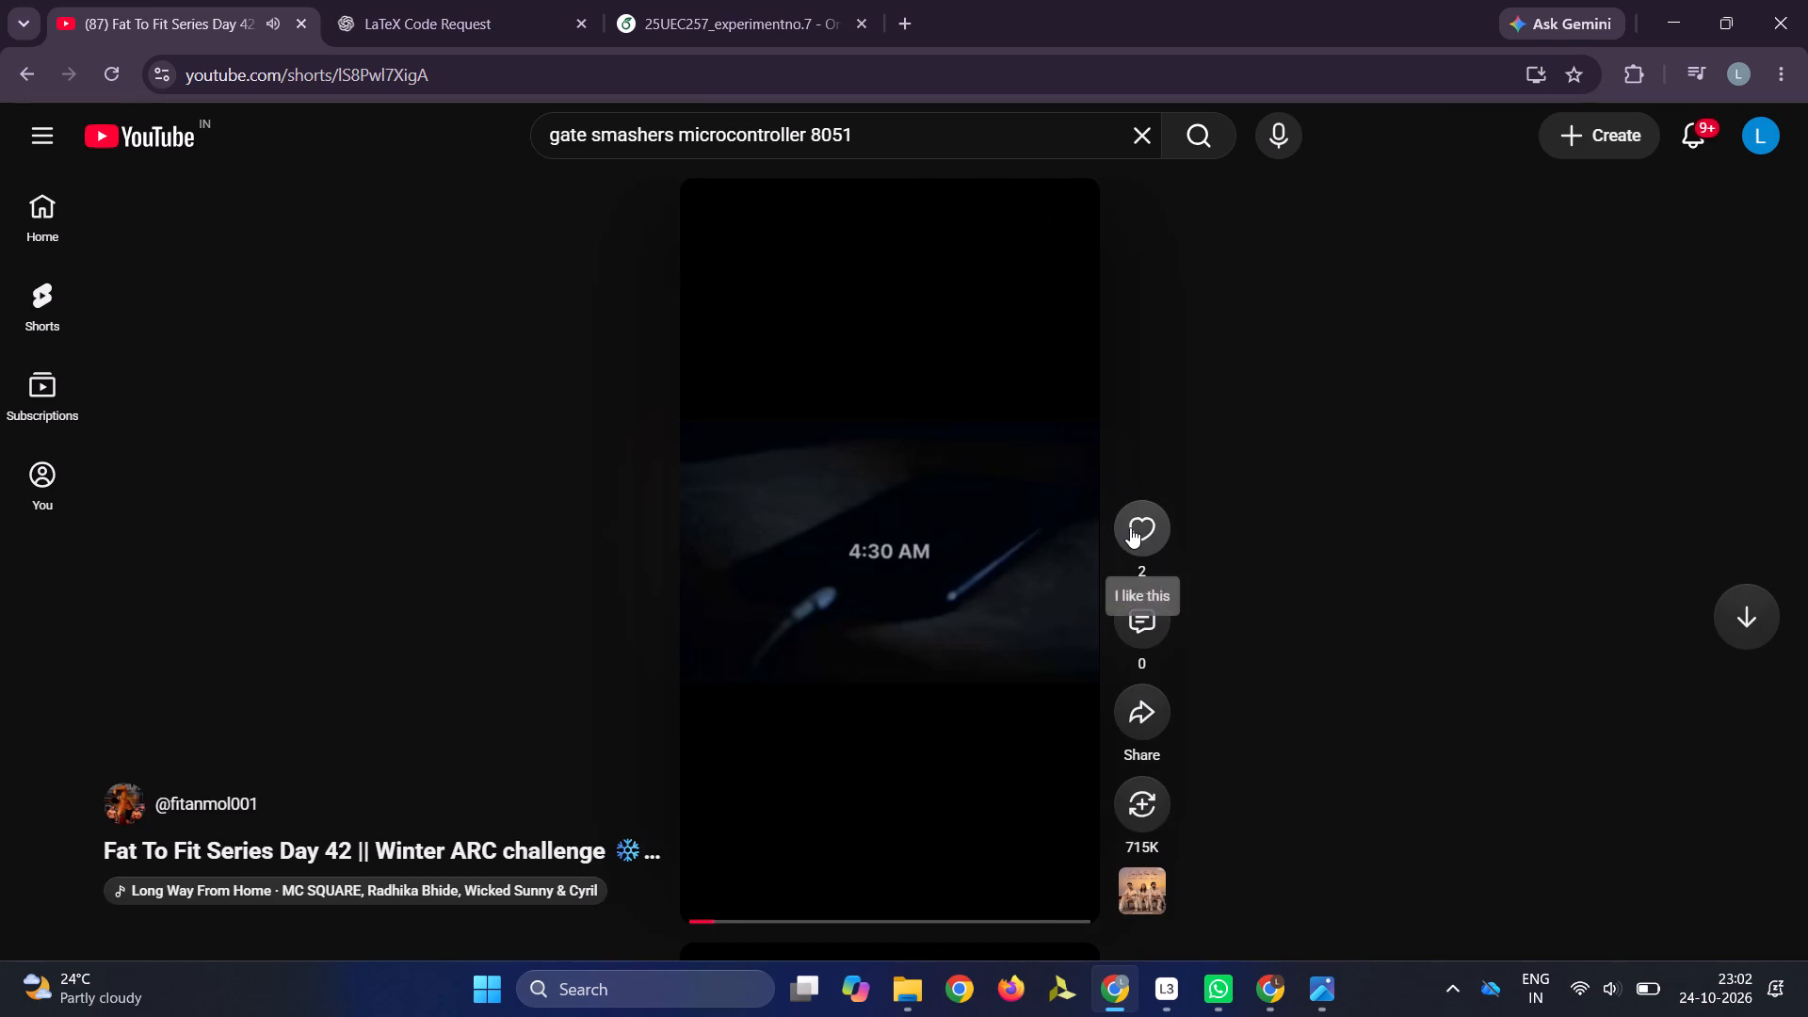
left_click(1130, 527)
left_click(8, 78)
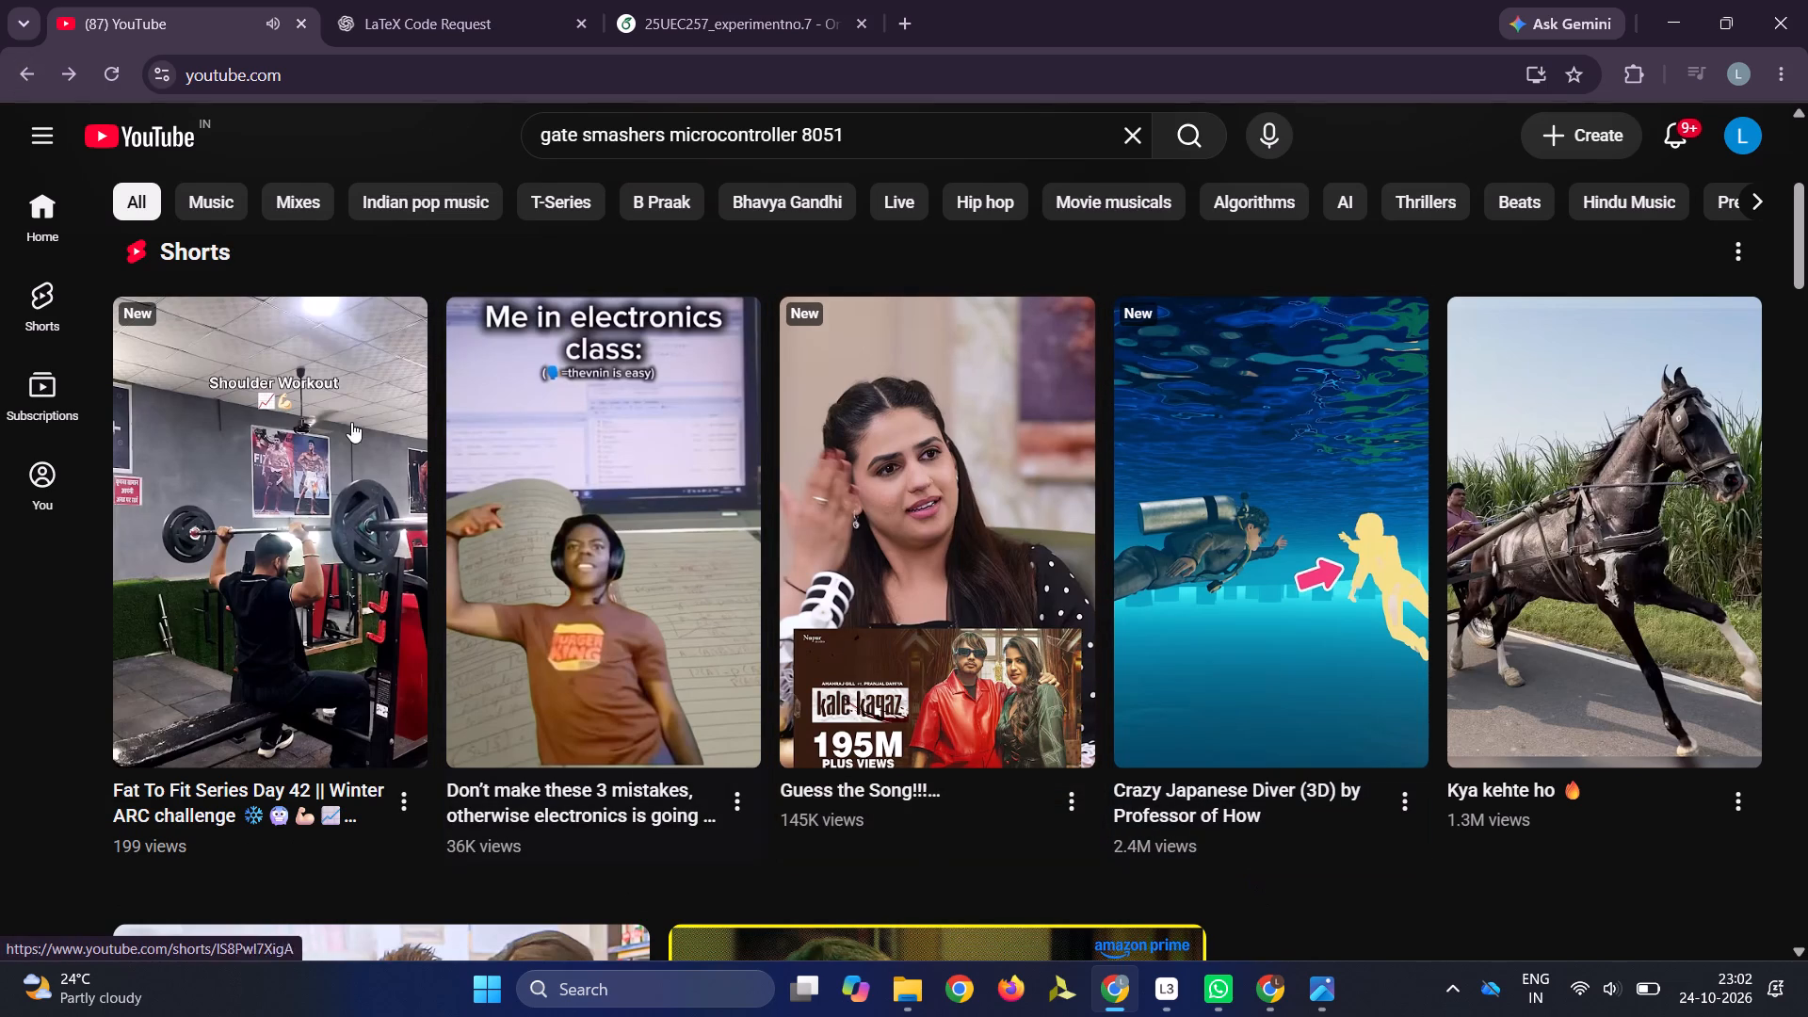
View the account's own YouTube channel, play its Hostel Students mini electric cooker Short and return to the channel page.
left_click(1755, 134)
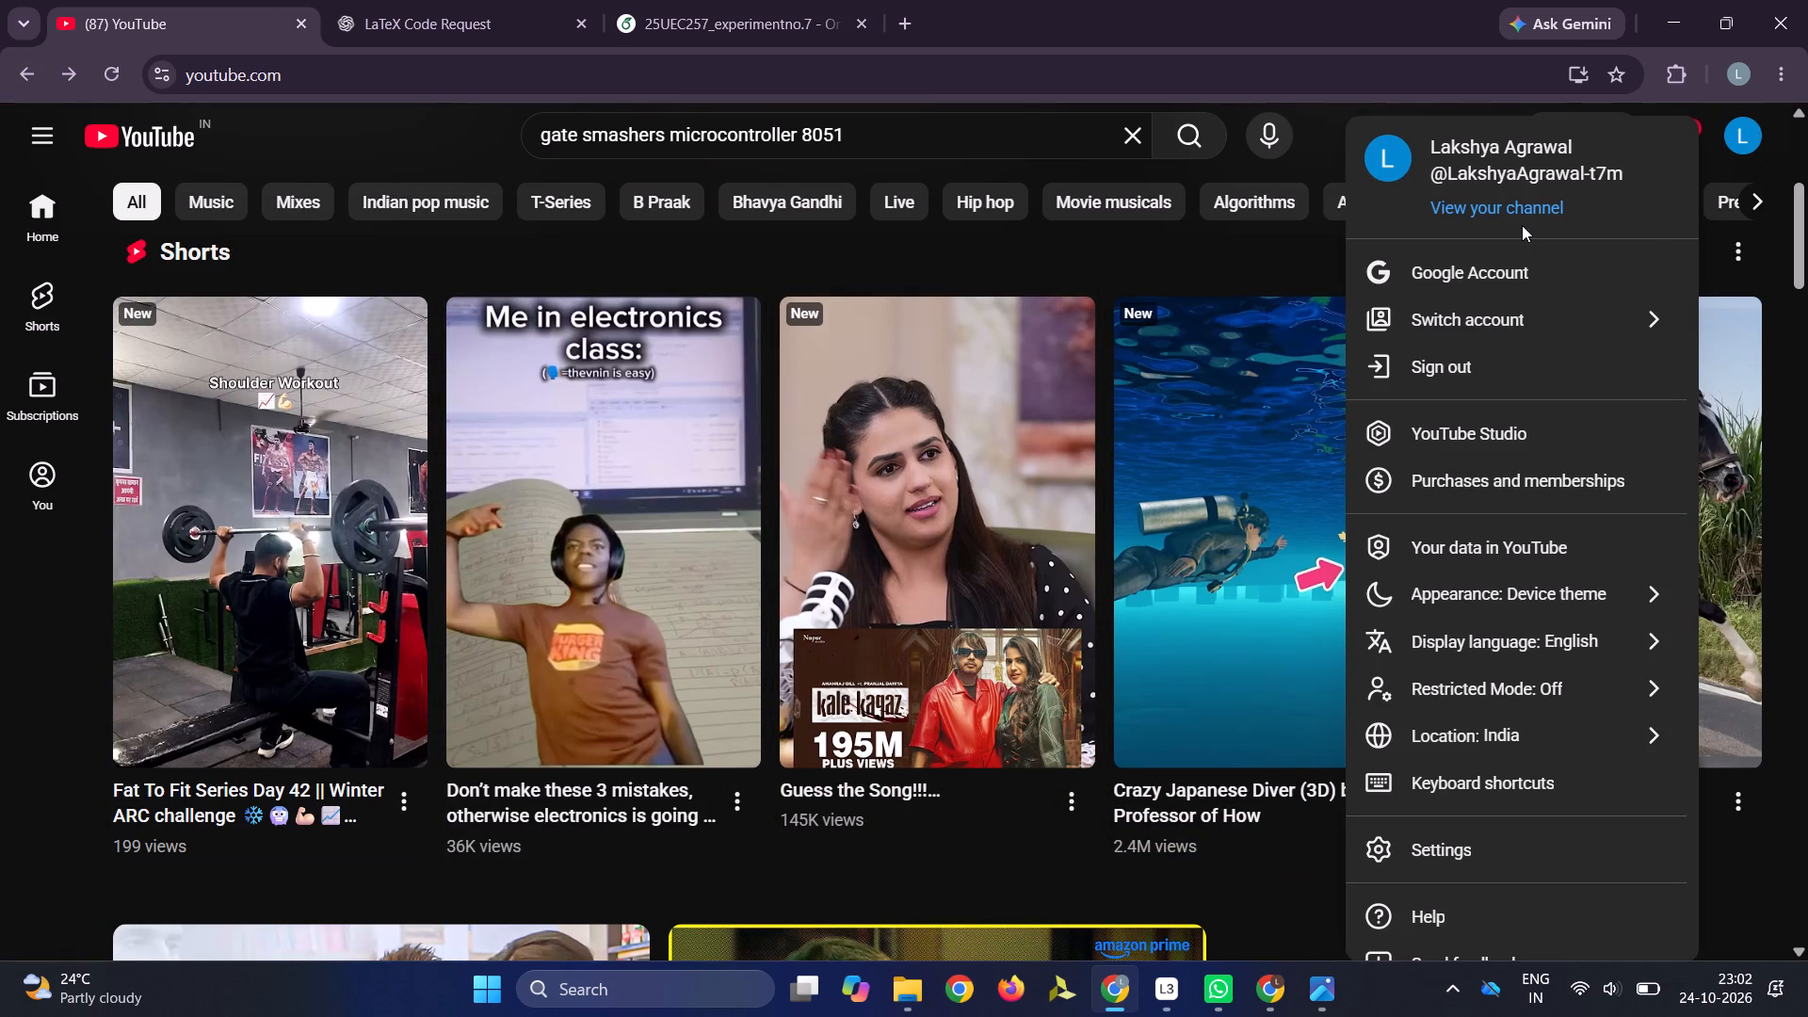
left_click(1491, 208)
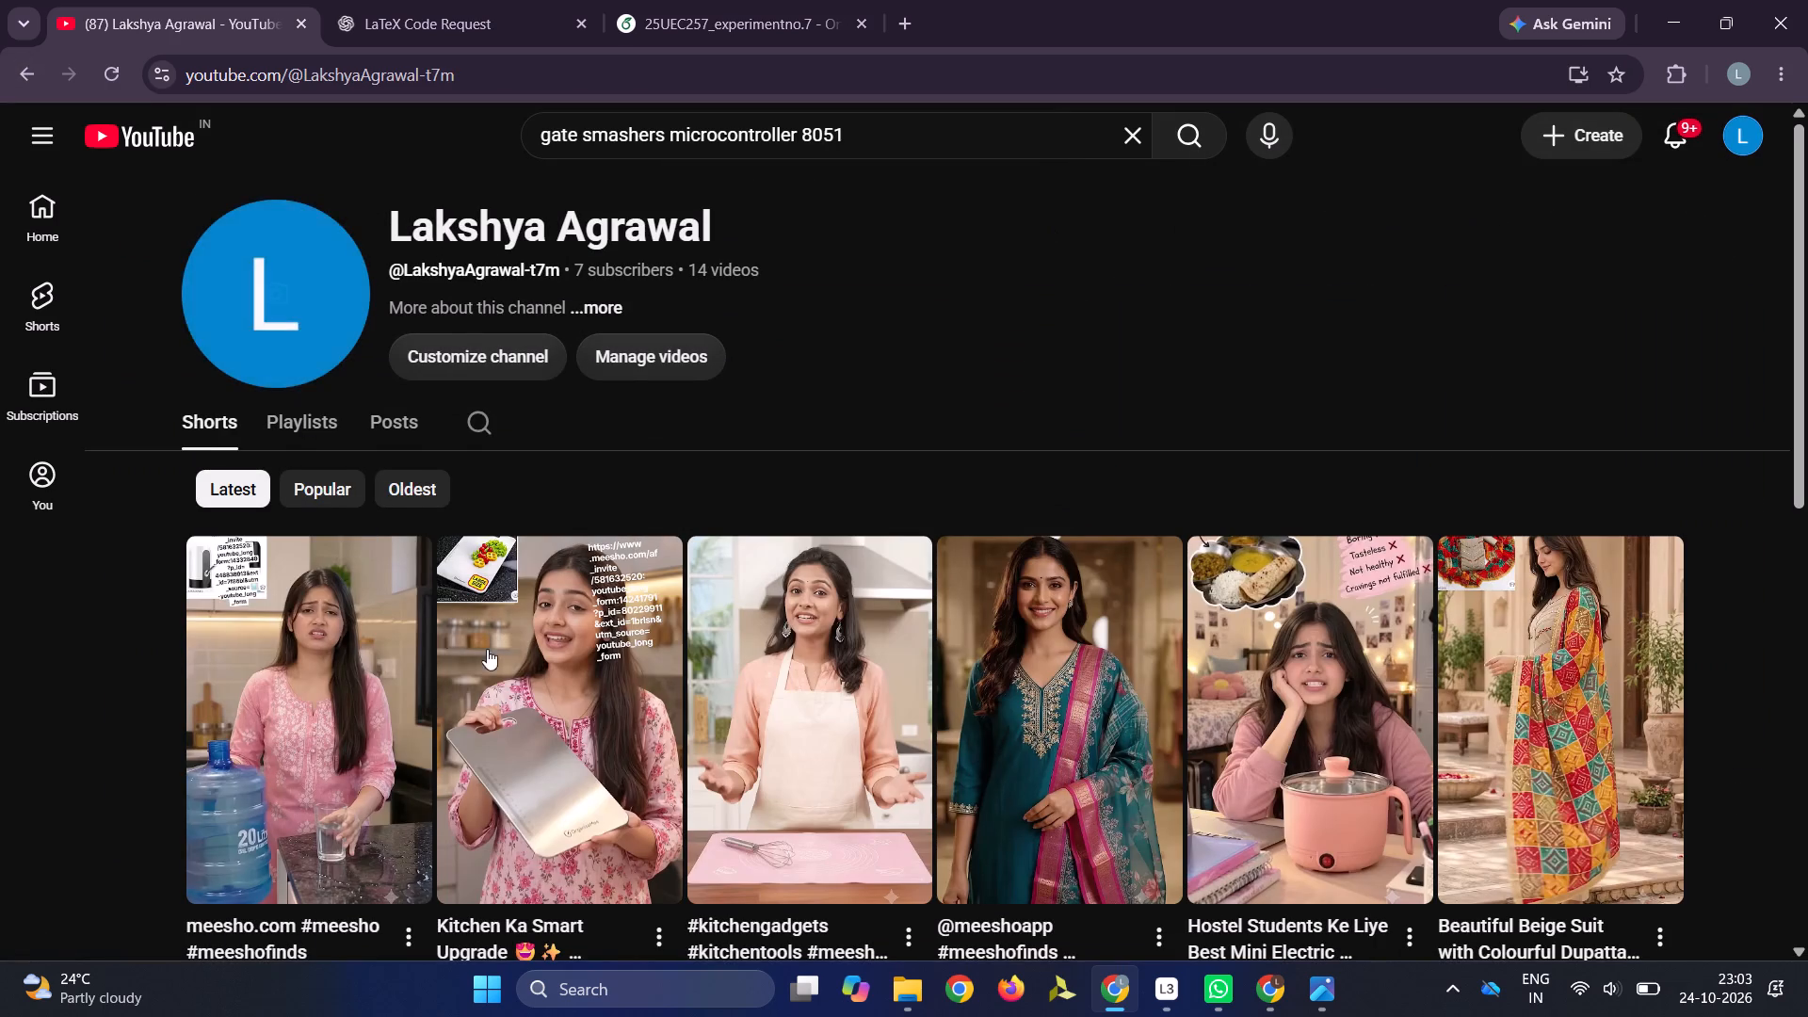
scroll(545, 683, "down", 1)
left_click(1278, 662)
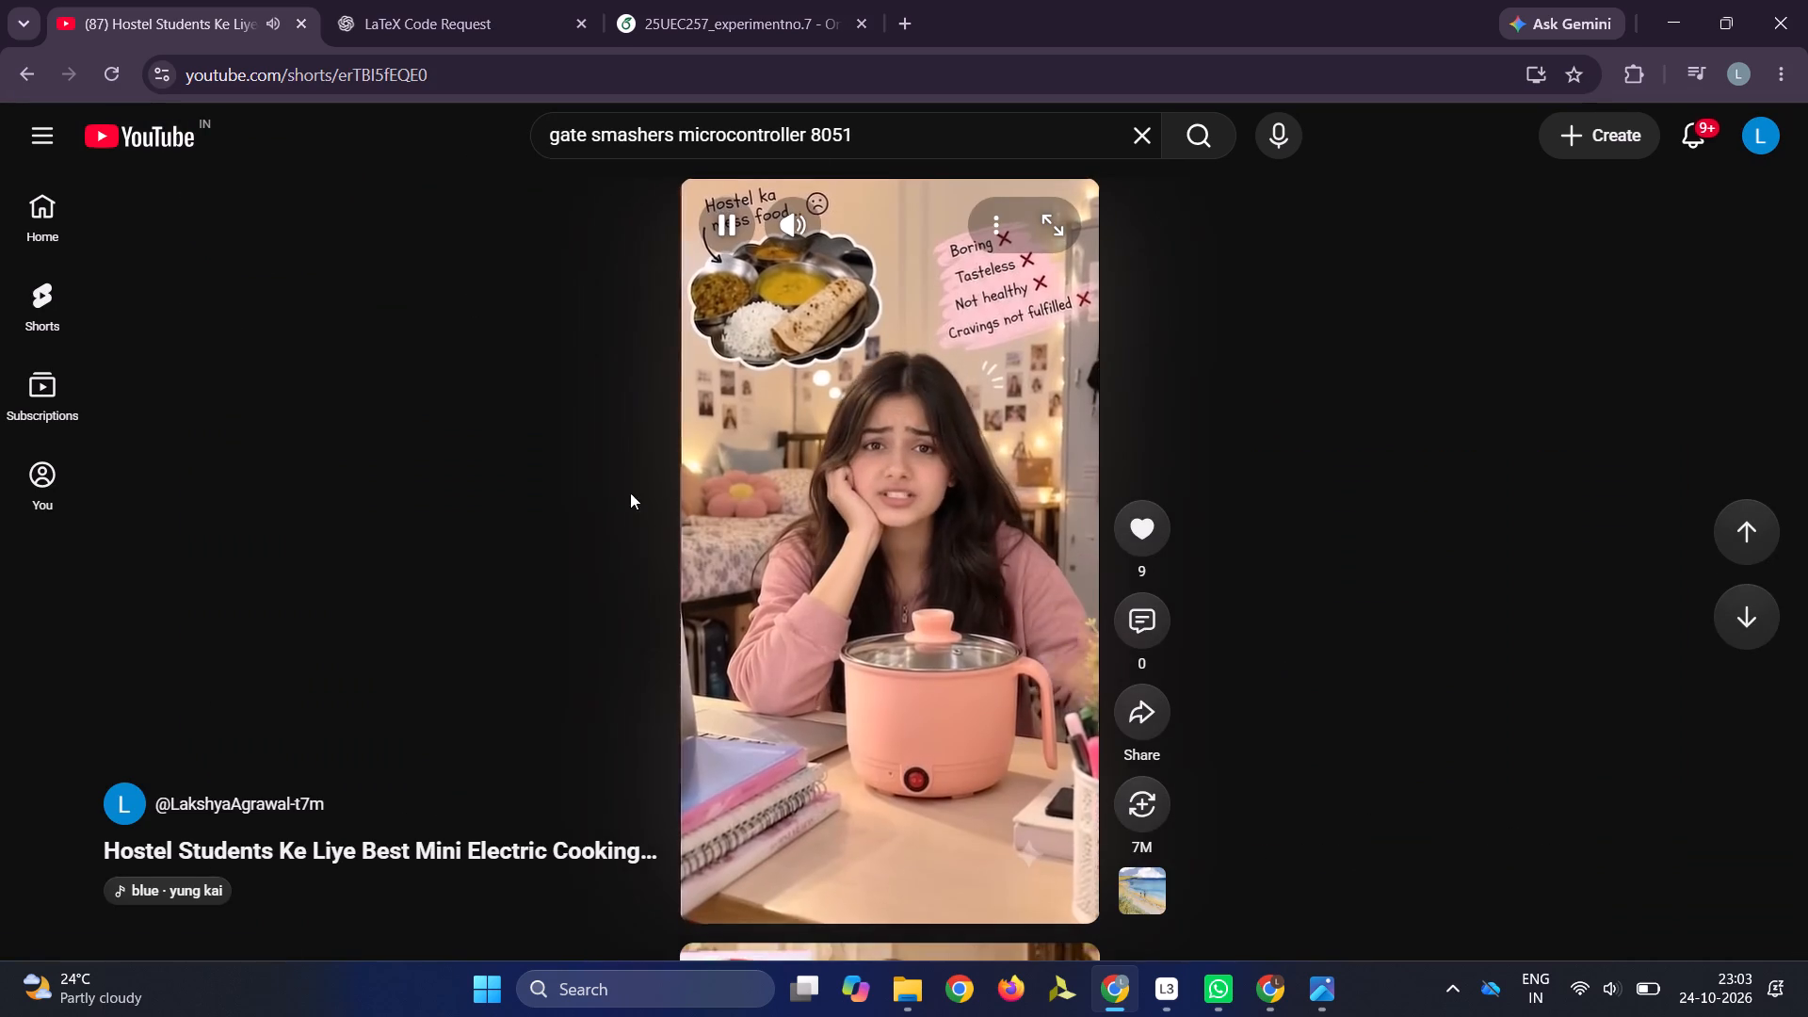
left_click(22, 68)
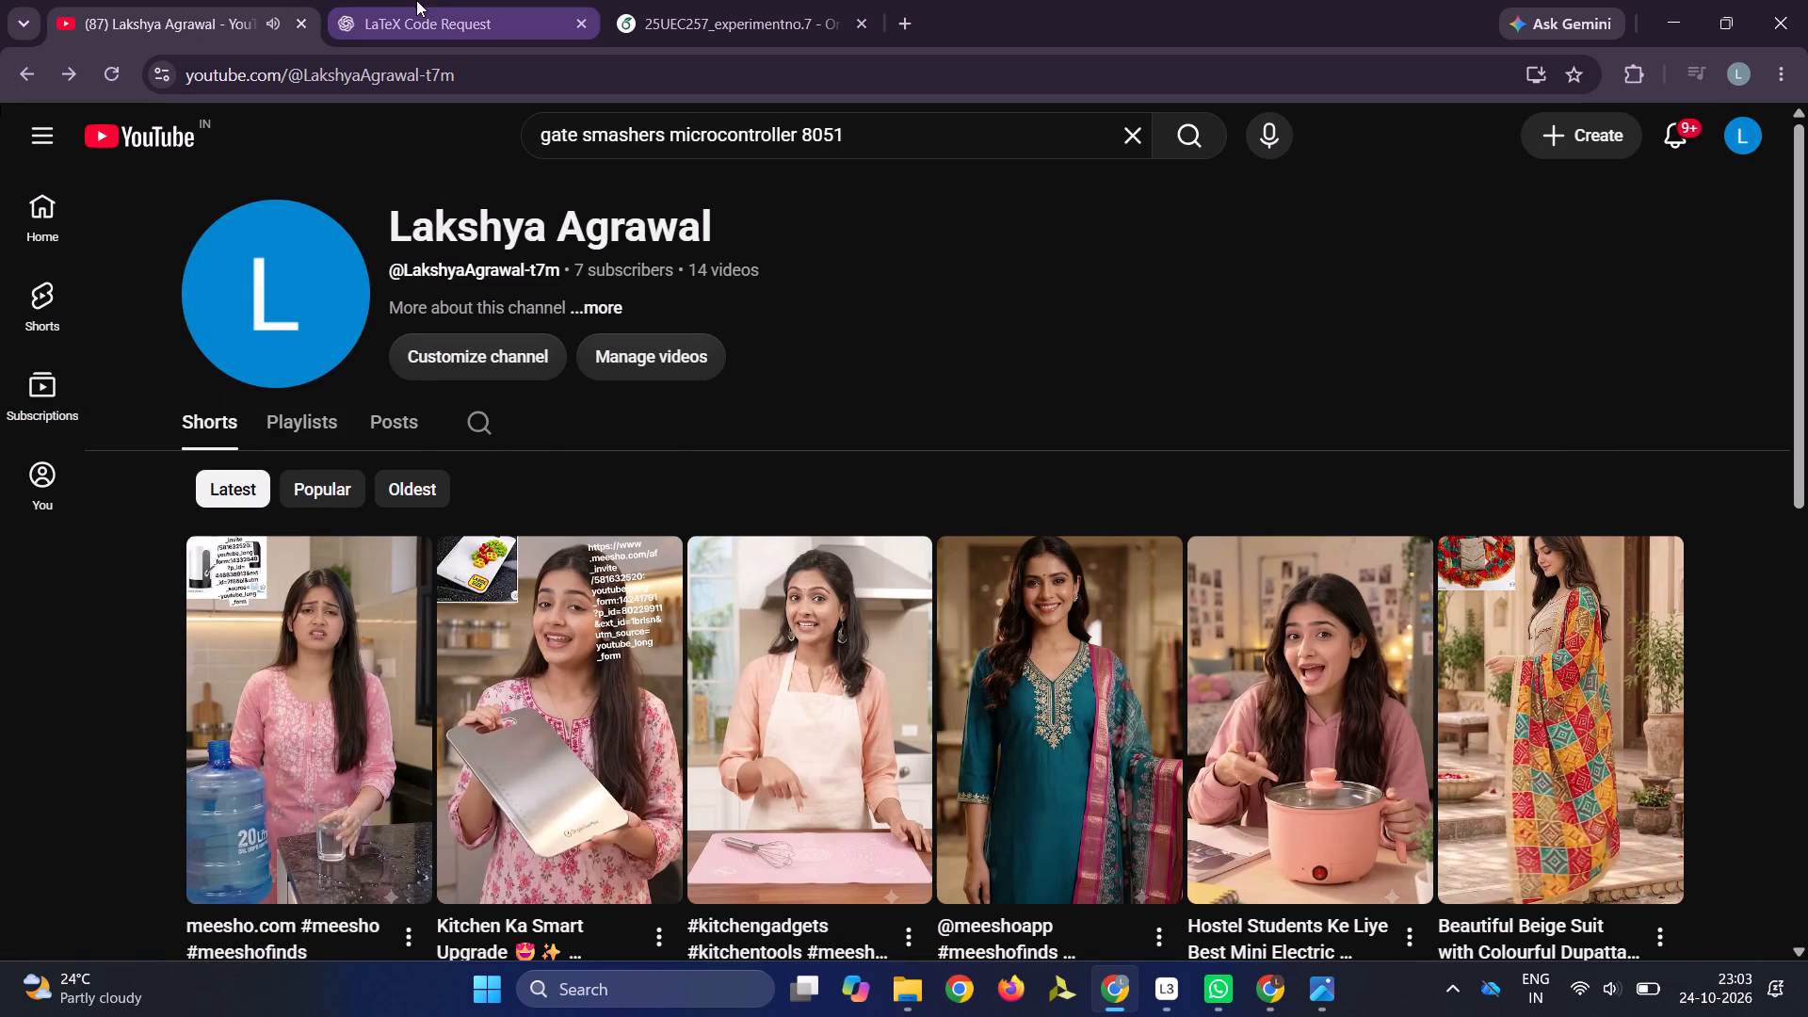
Go back to the YouTube home feed and open the Gutar Gu Season 3 Perfect Boyfriend video.
left_click(111, 135)
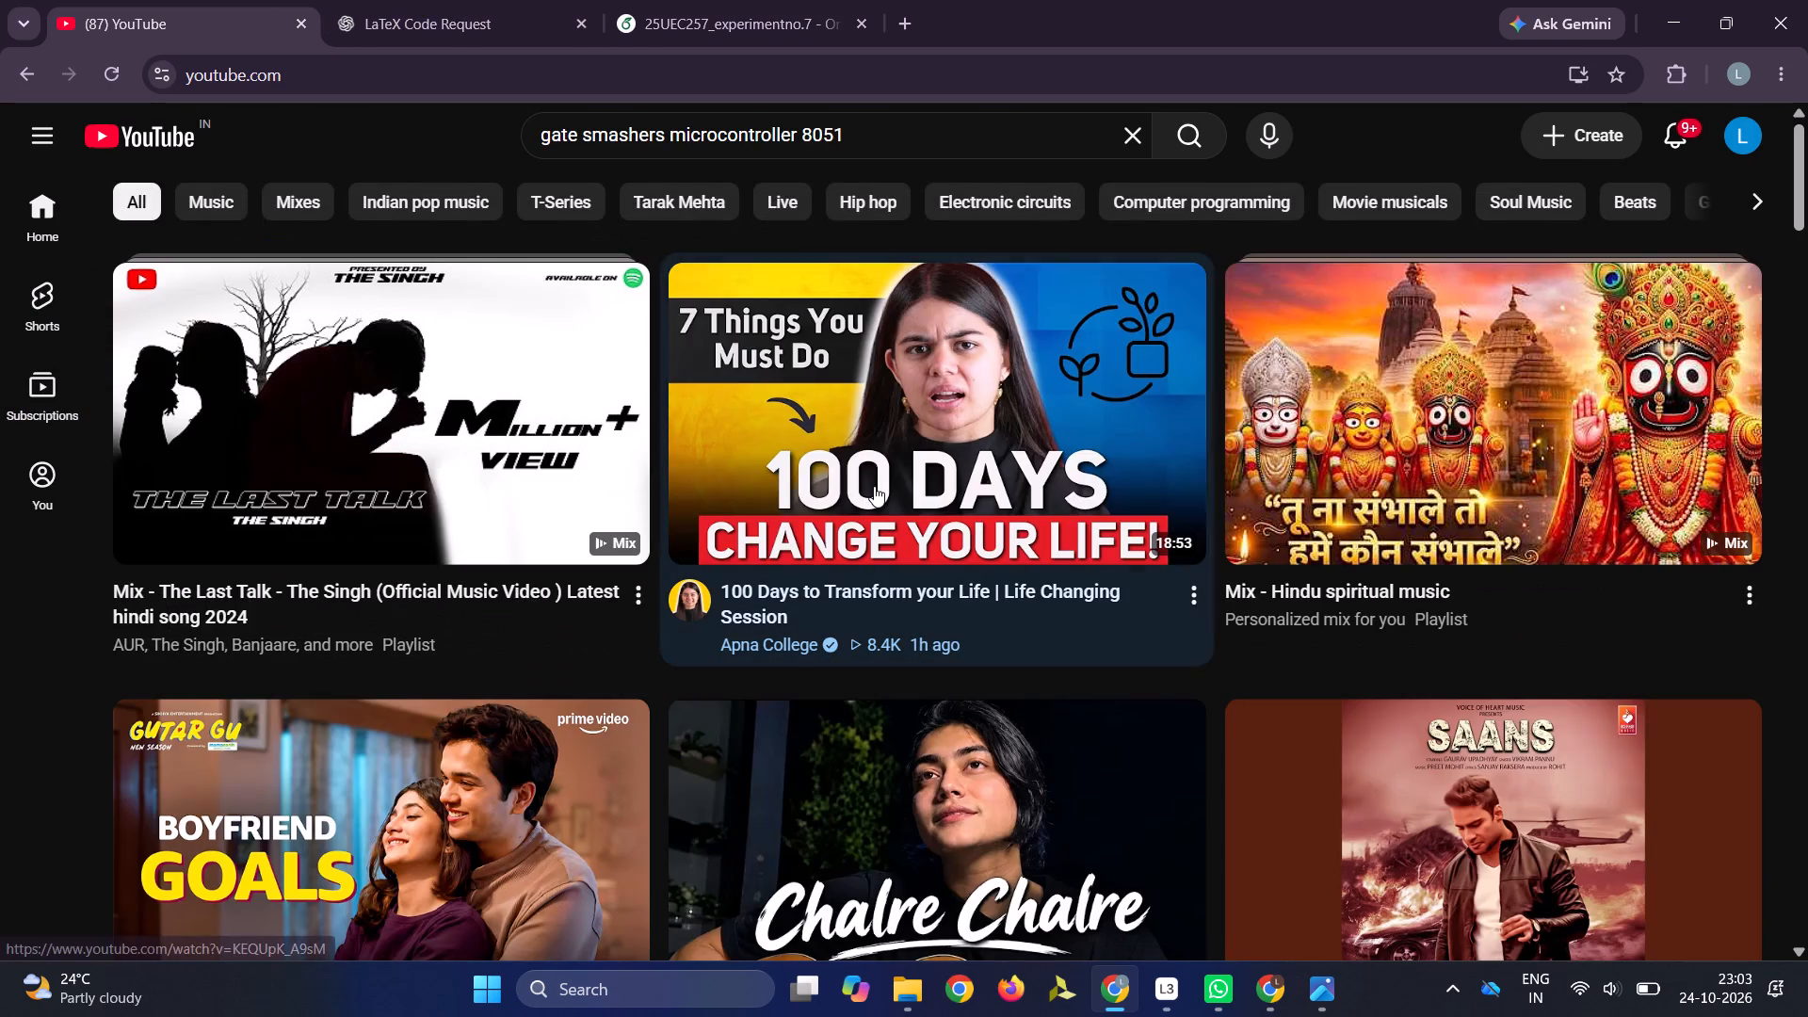
scroll(874, 486, "down", 1)
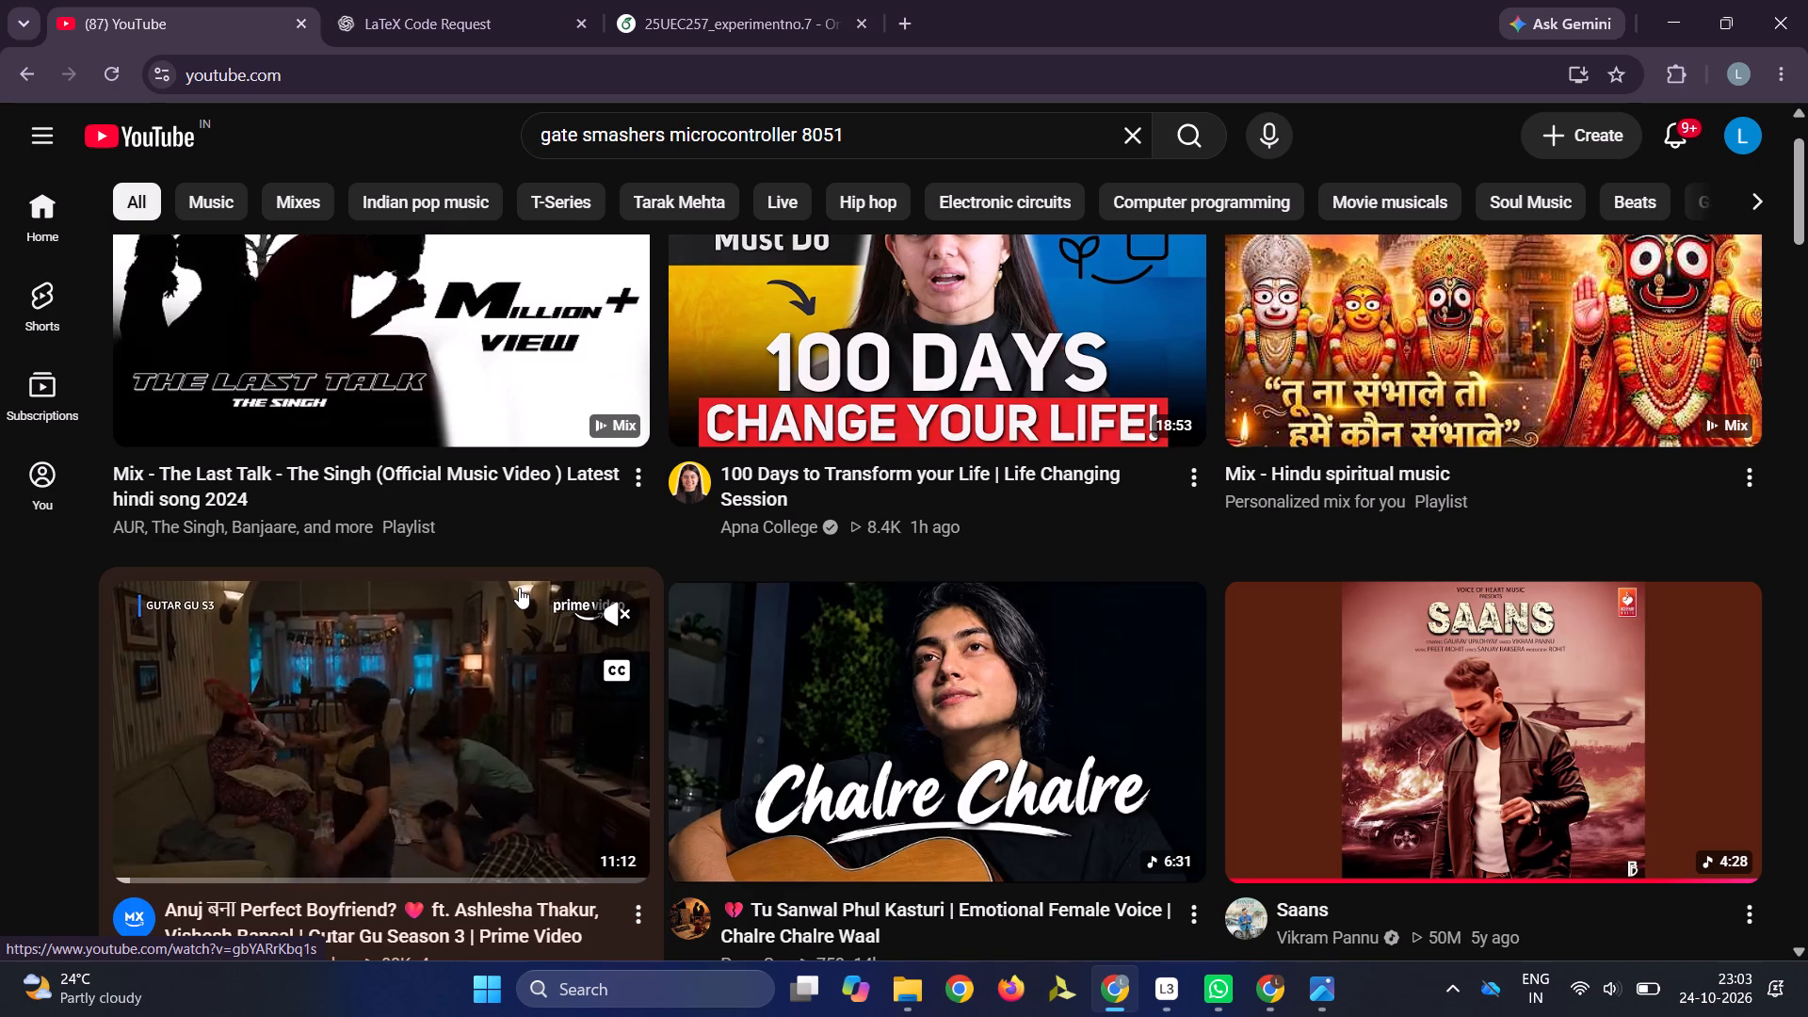
scroll(679, 781, "down", 1)
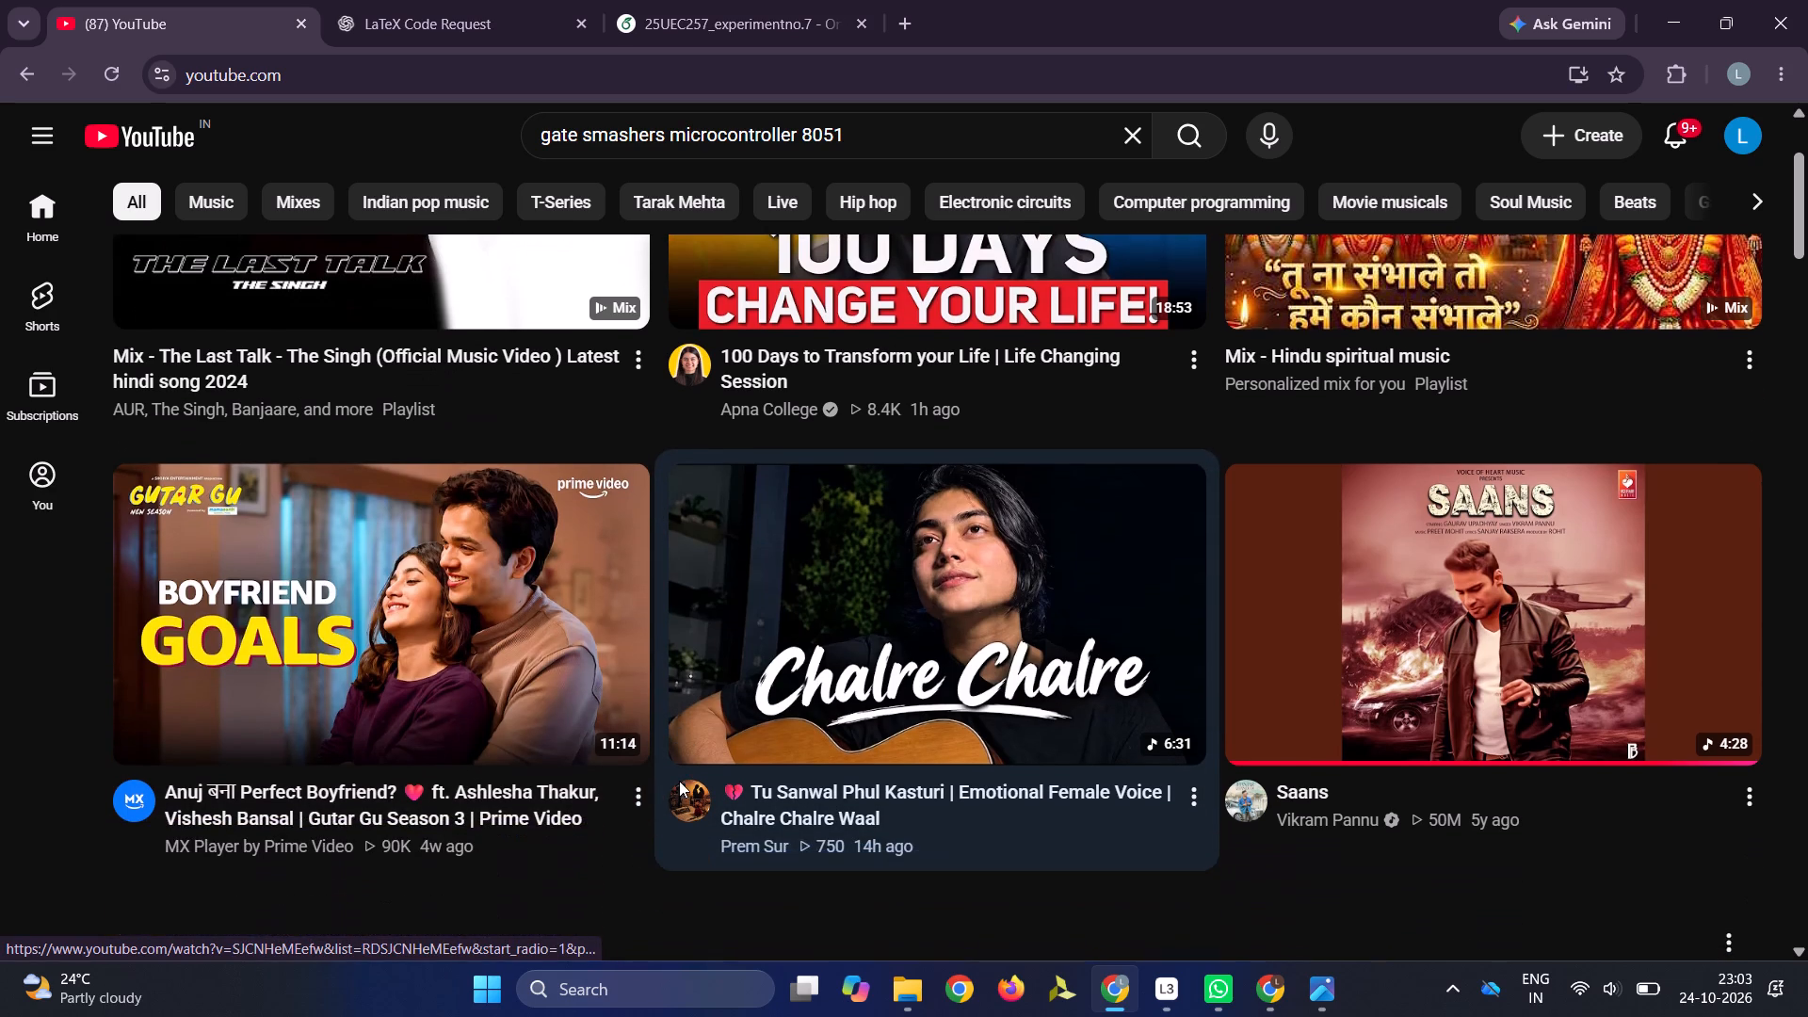
left_click(350, 592)
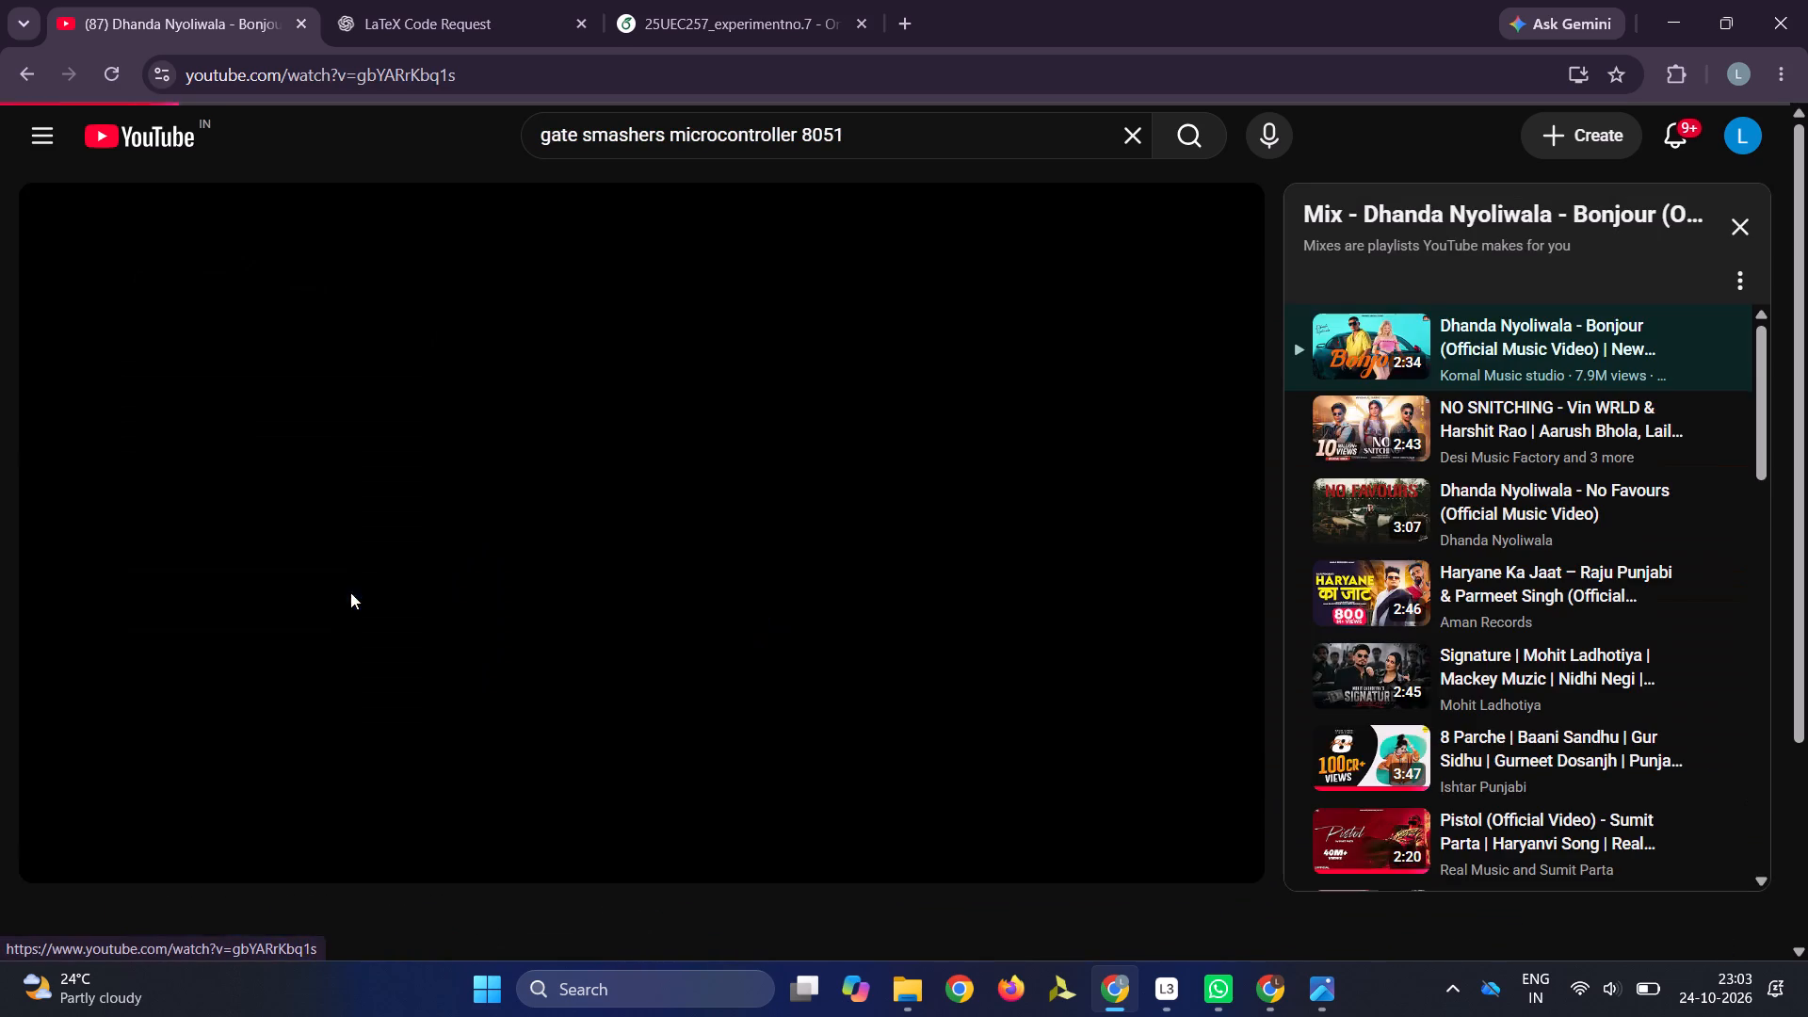